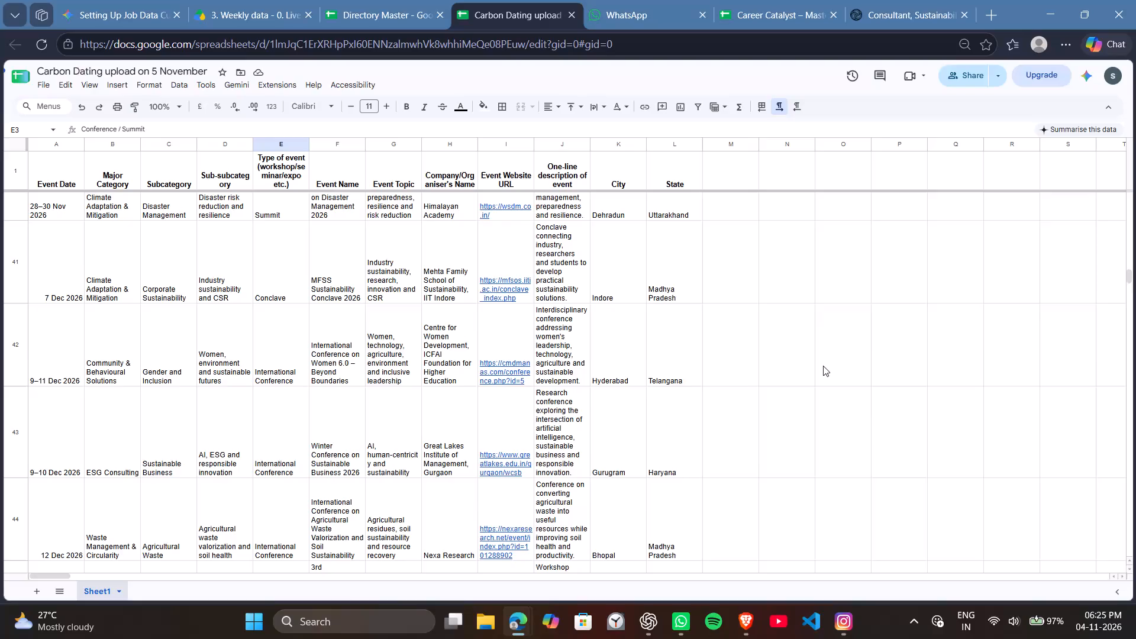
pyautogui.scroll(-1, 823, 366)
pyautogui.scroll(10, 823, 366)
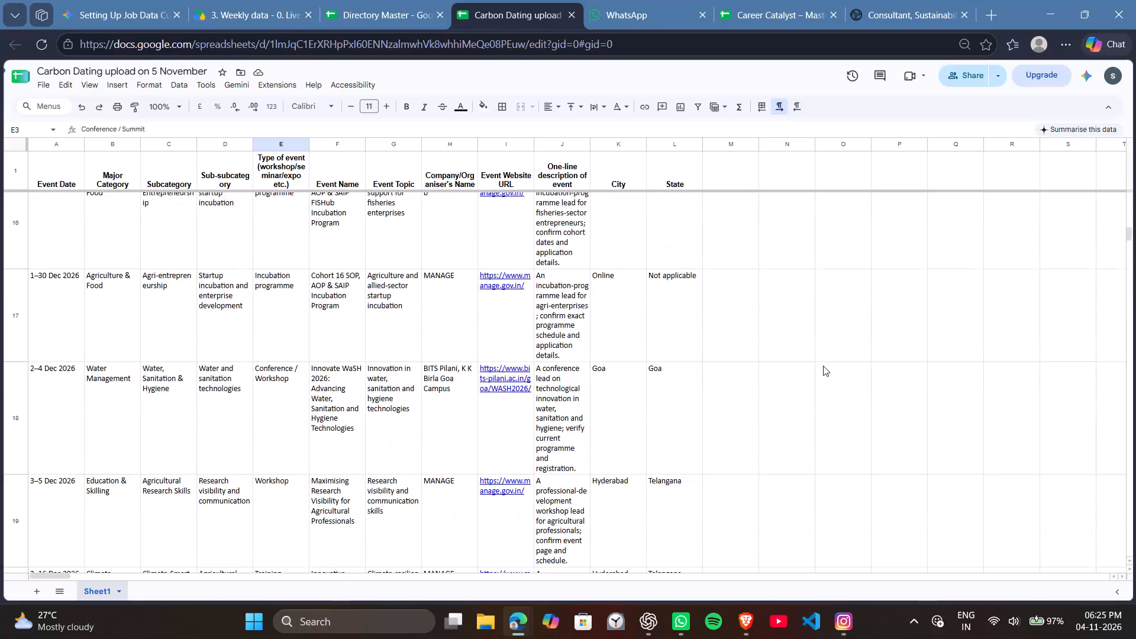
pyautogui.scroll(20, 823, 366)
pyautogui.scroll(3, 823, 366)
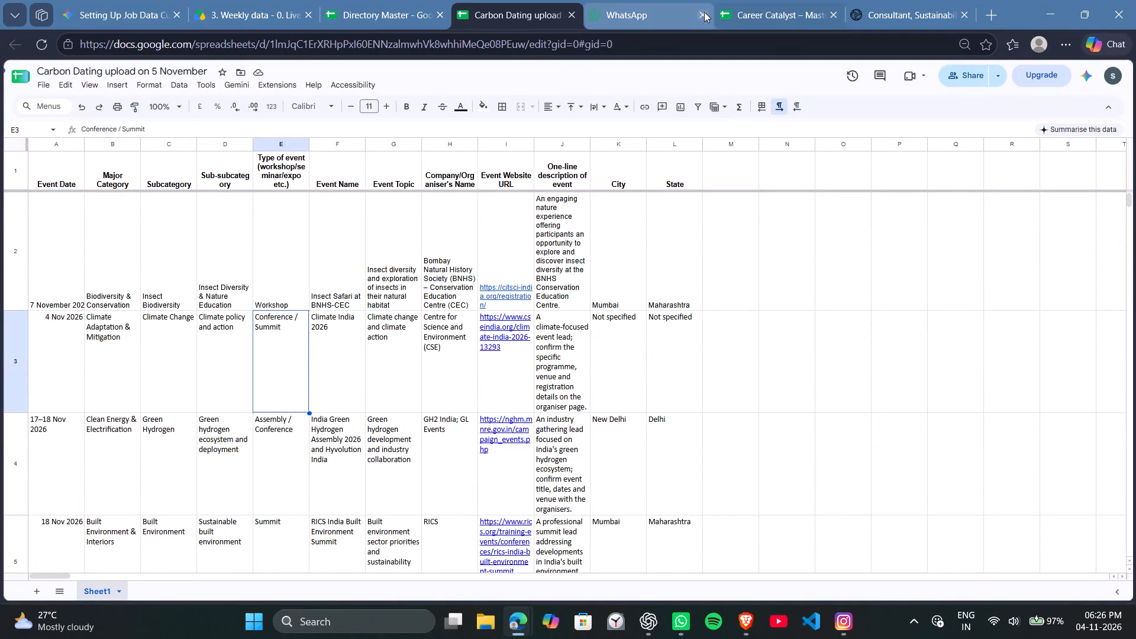
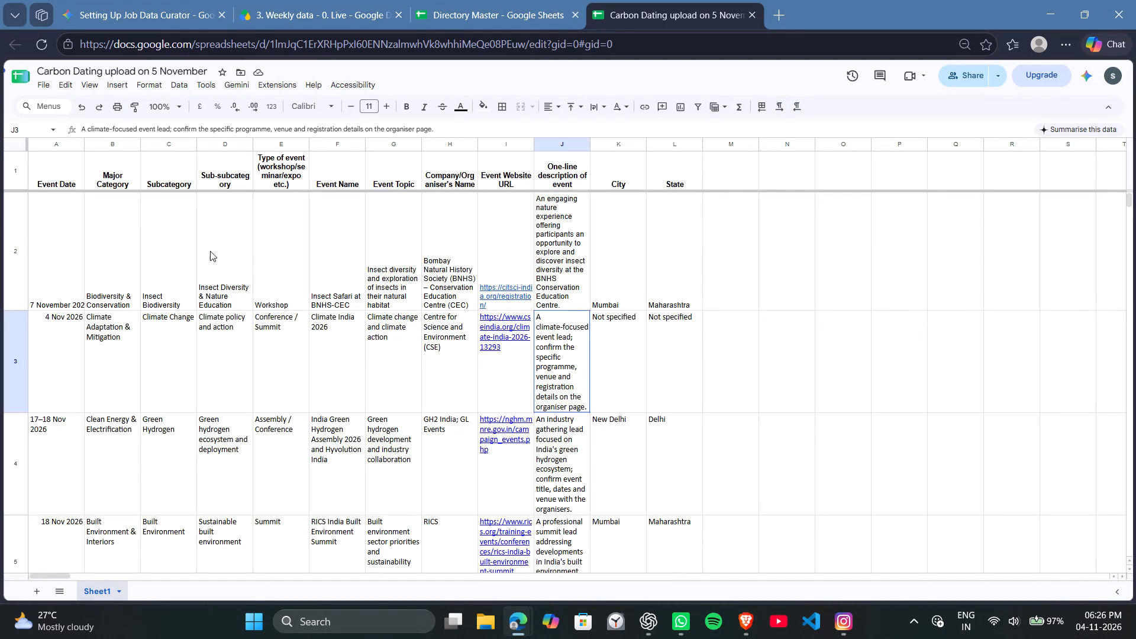
# Examine the Insect Safari at BNHS-CEC listing in row 2, from its event date and category through the organiser and website URL.
pyautogui.click(57, 230)
pyautogui.click(103, 243)
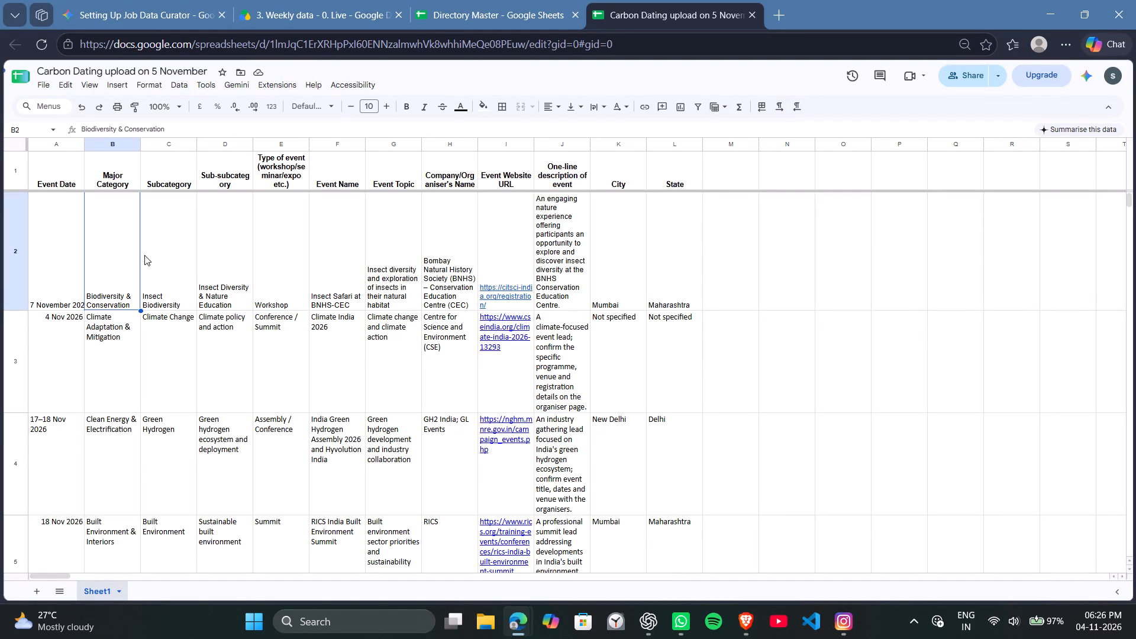
pyautogui.click(311, 281)
pyautogui.click(456, 285)
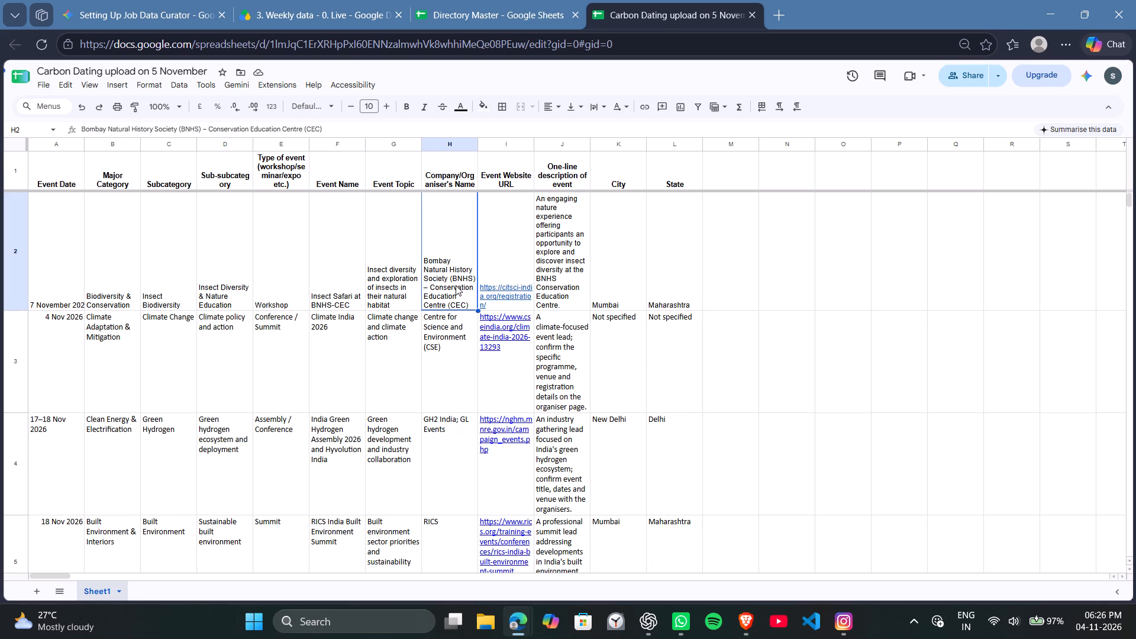
pyautogui.click(511, 287)
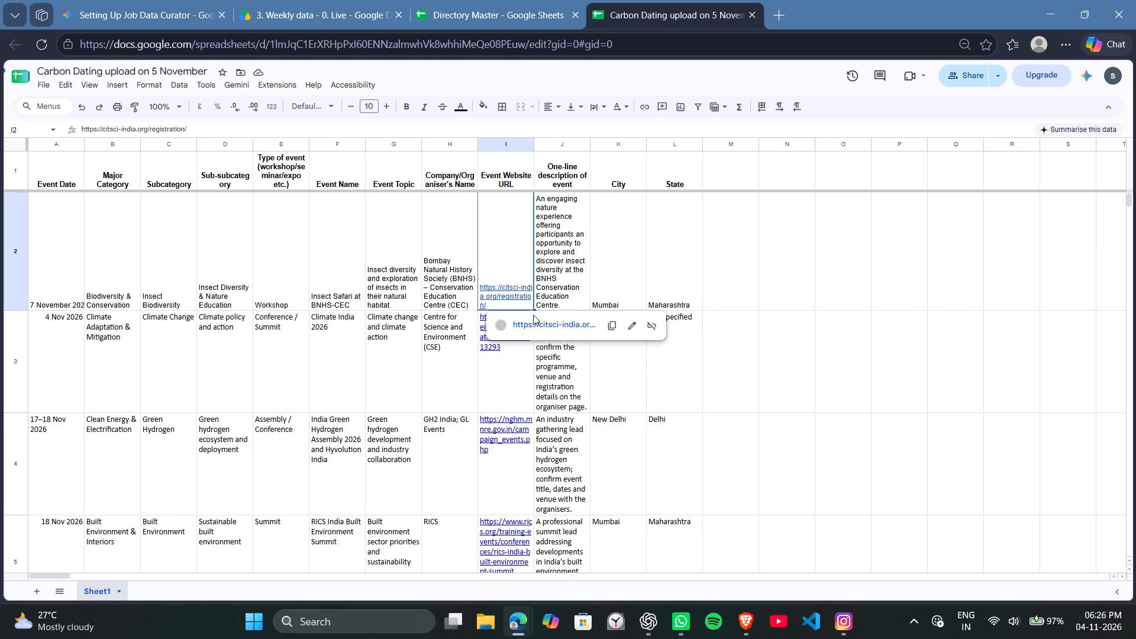
# Open the Insect Safari row's event website link and examine the CitSci India registration page for event type, dates and mode.
pyautogui.click(548, 319)
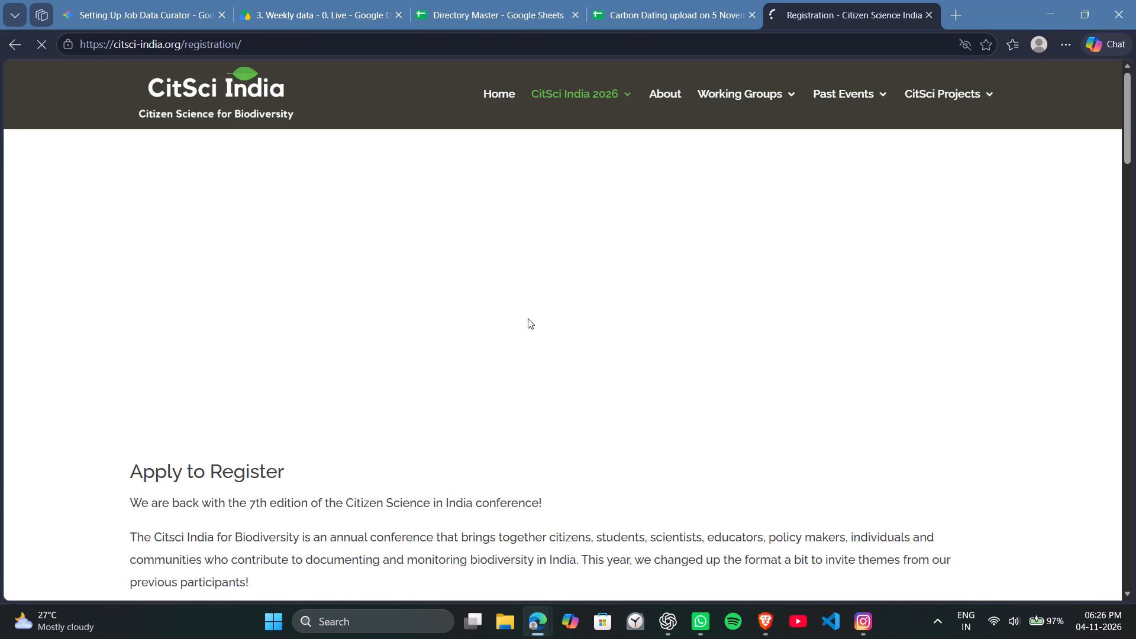
pyautogui.scroll(-1, 528, 318)
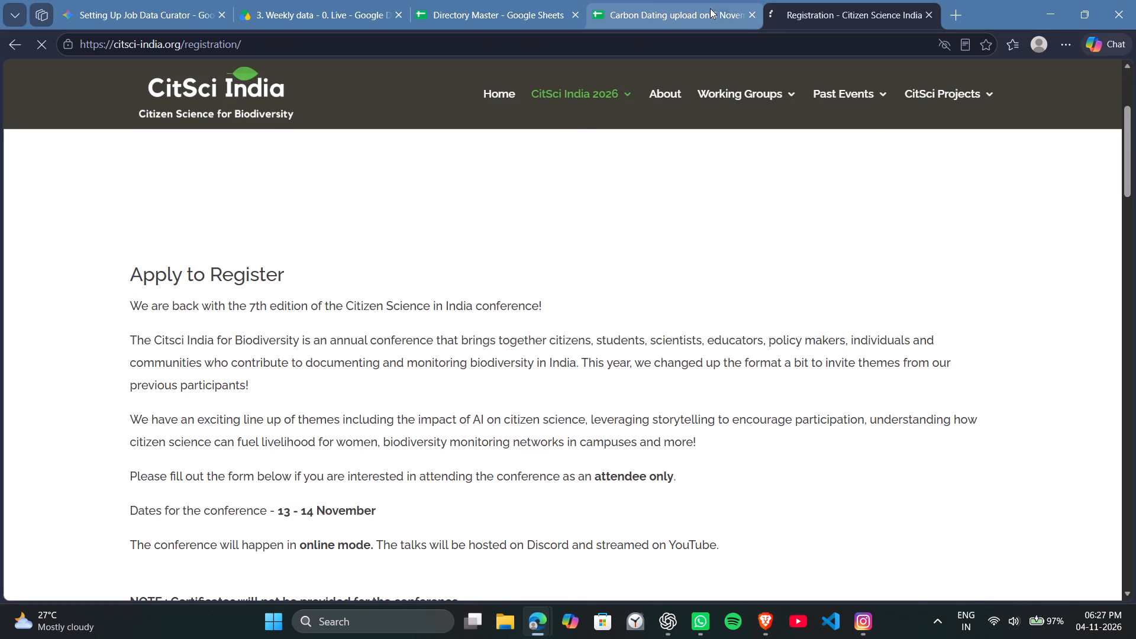
pyautogui.click(634, 0)
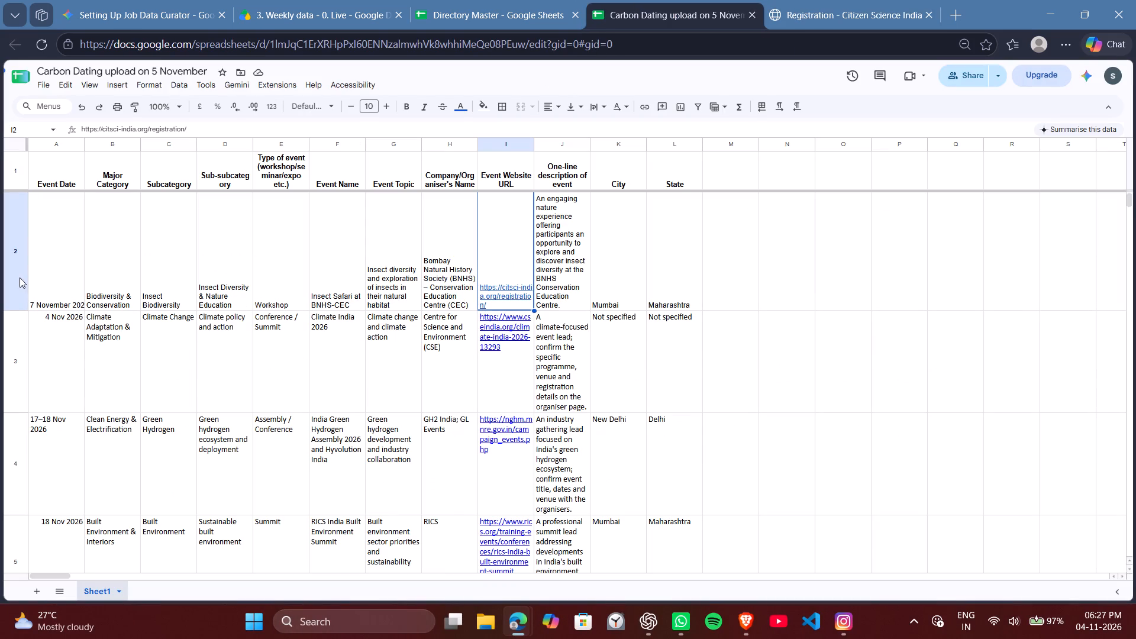
pyautogui.click(283, 265)
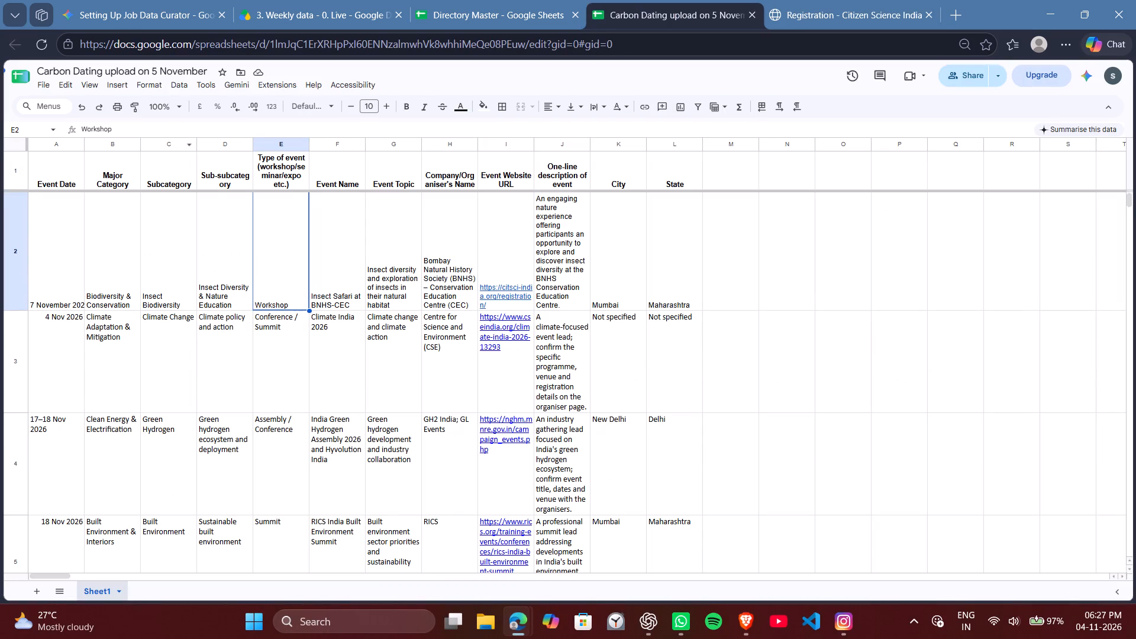
pyautogui.moveTo(141, 127); pyautogui.dragTo(0, 136)
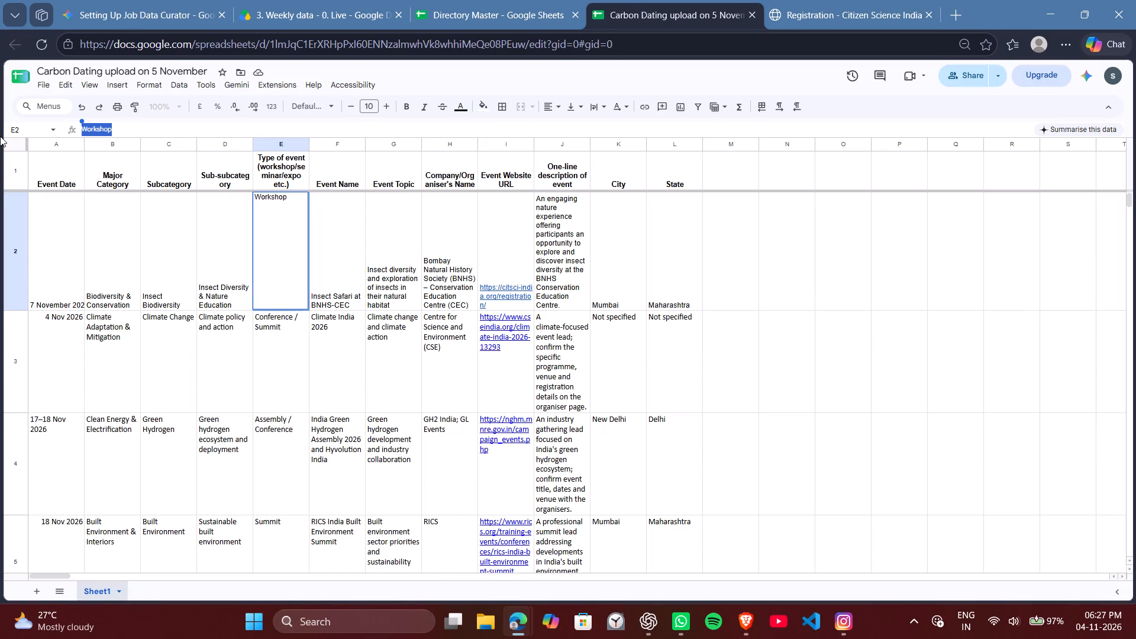
pyautogui.click(847, 8)
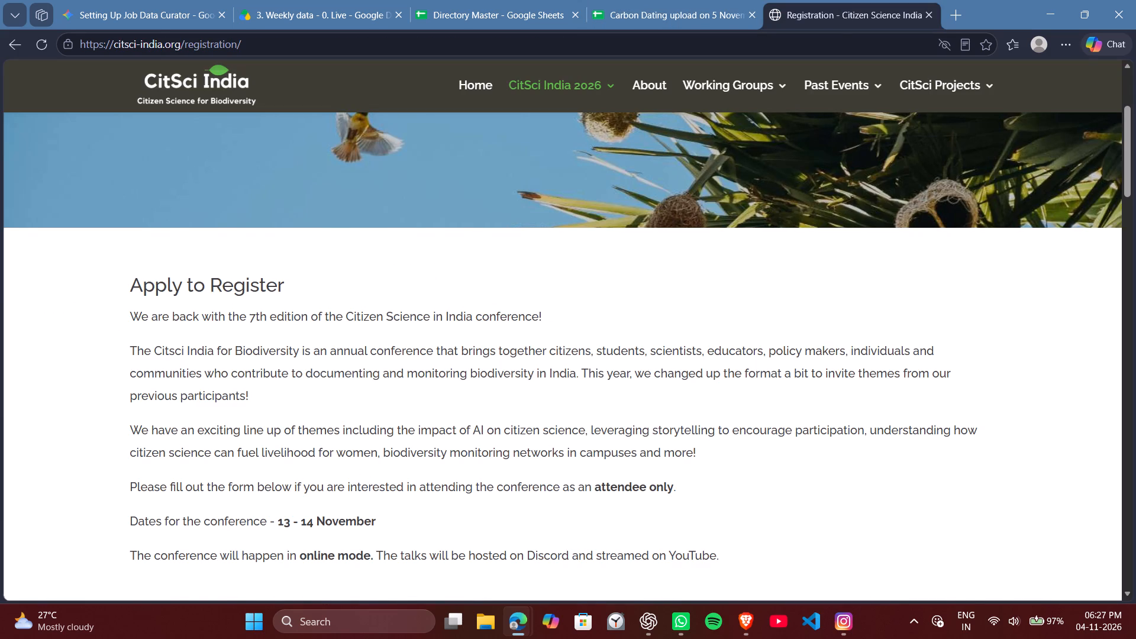
pyautogui.scroll(-3, 395, 451)
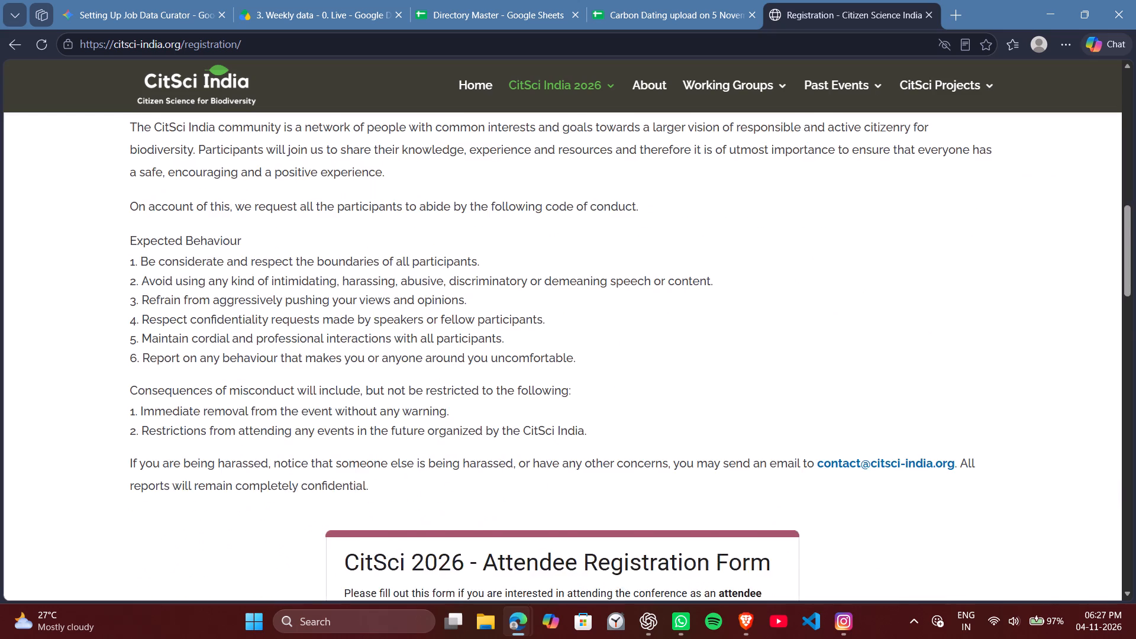
pyautogui.scroll(-2, 395, 451)
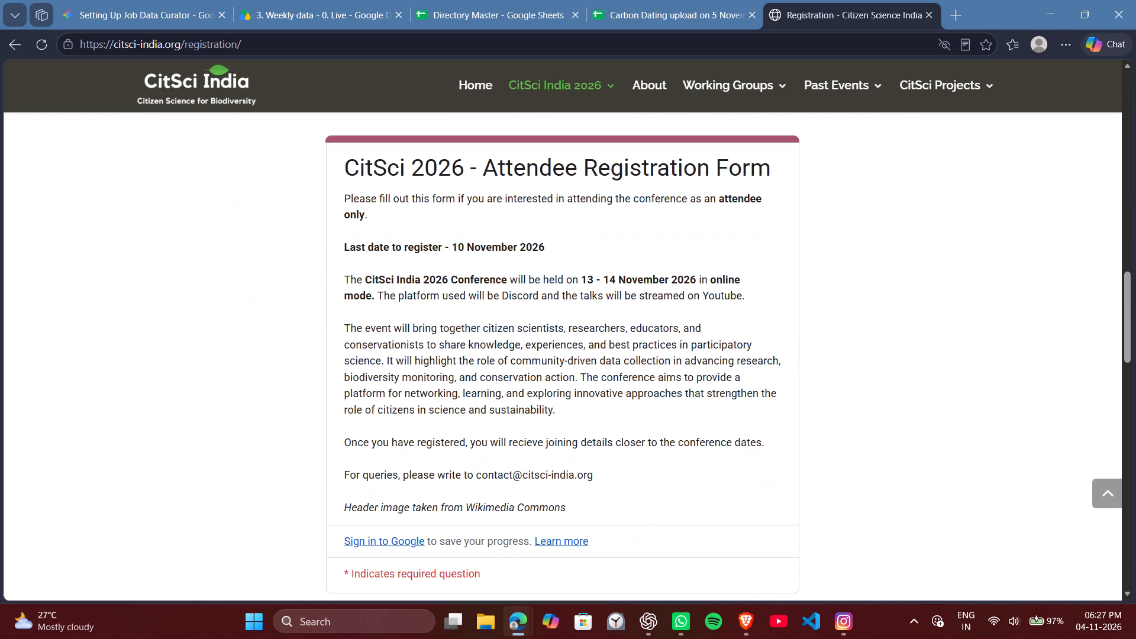
pyautogui.scroll(10, 395, 451)
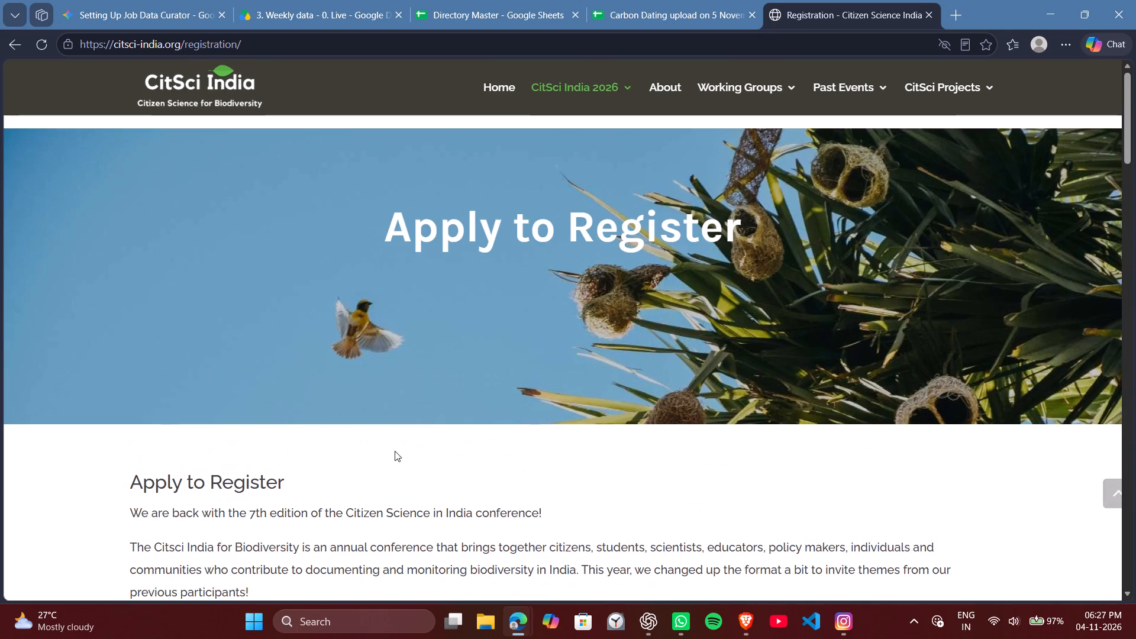
pyautogui.scroll(2, 395, 451)
# Reopen the Insect Safari row's website link from the sheet to recheck the page against the listed event.
pyautogui.click(675, 0)
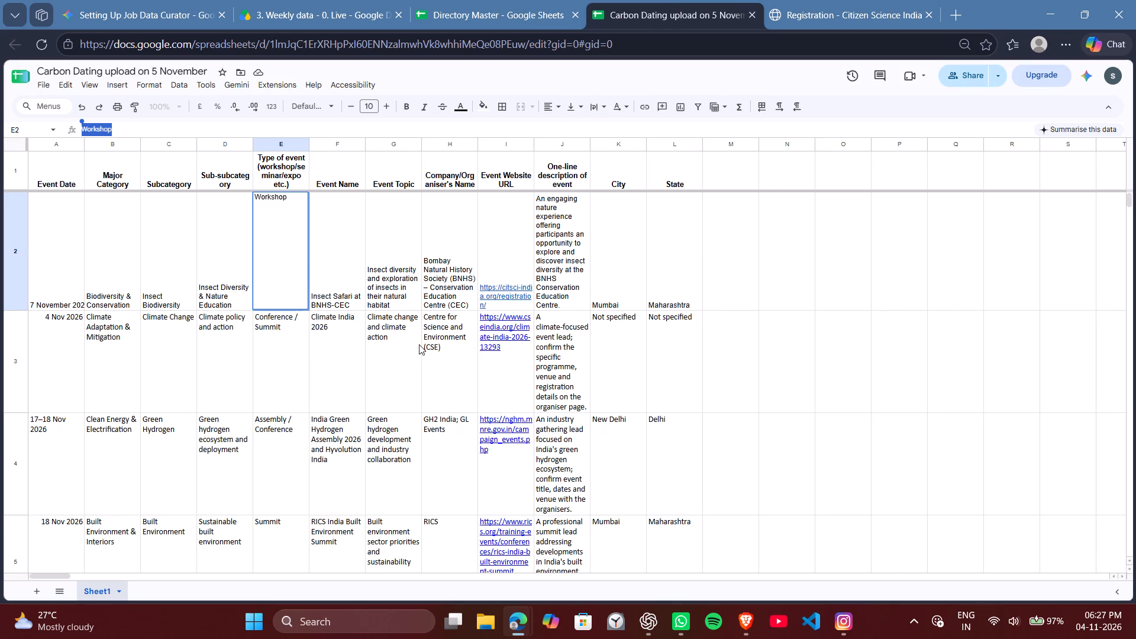
pyautogui.click(524, 280)
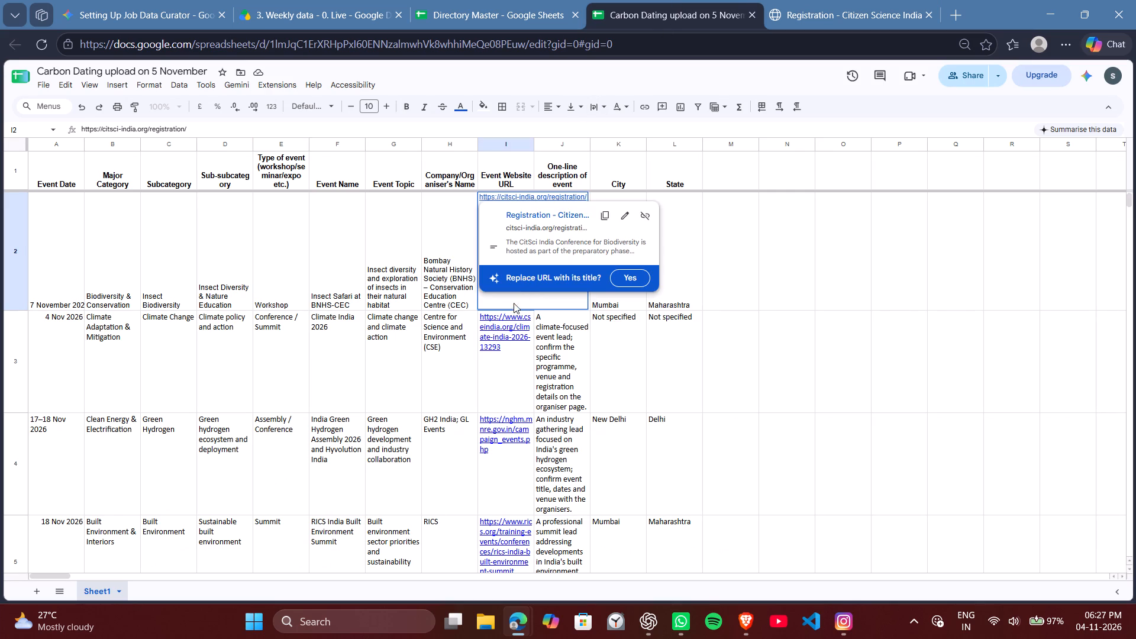
pyautogui.click(511, 217)
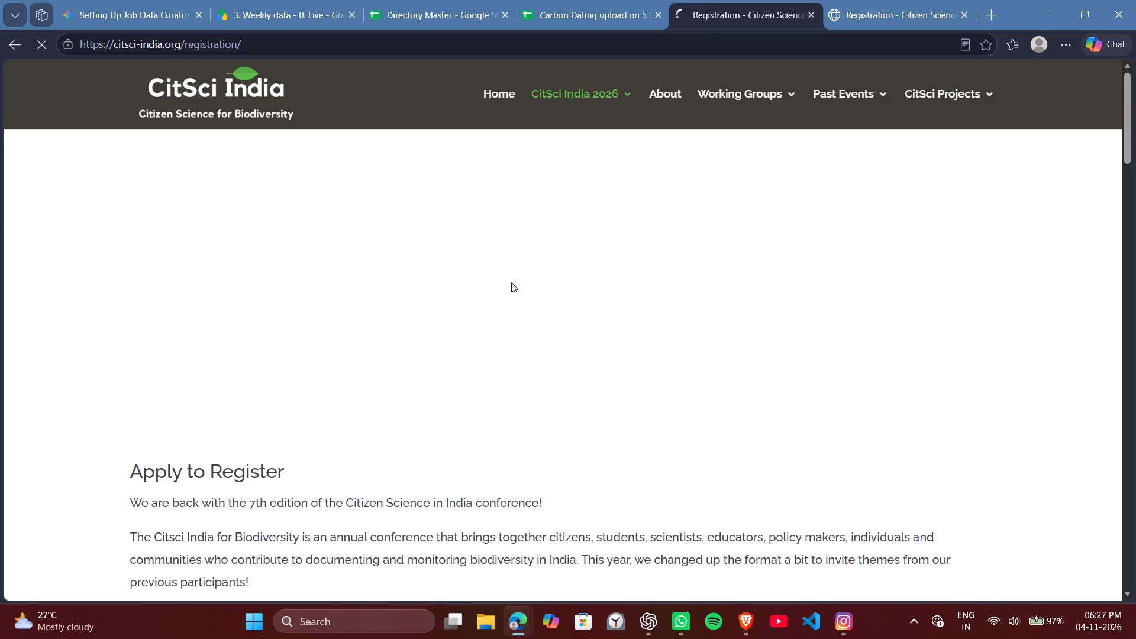
pyautogui.scroll(-1, 509, 389)
pyautogui.click(598, 0)
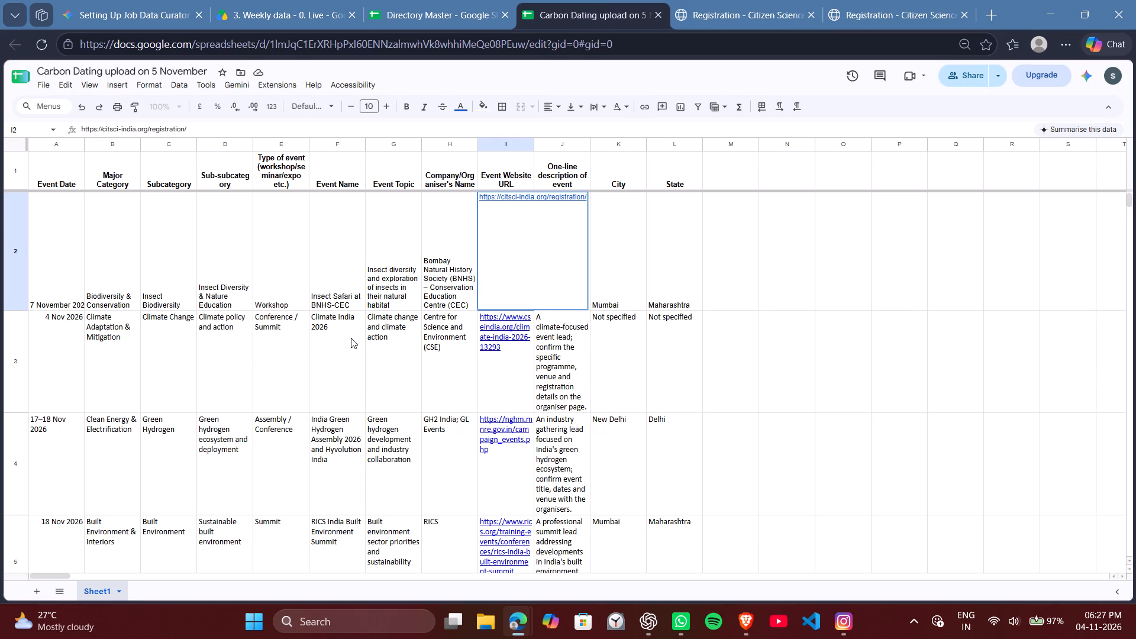
# Set the Climate India 2026 event date to 14 Nov 2026.
pyautogui.click(42, 341)
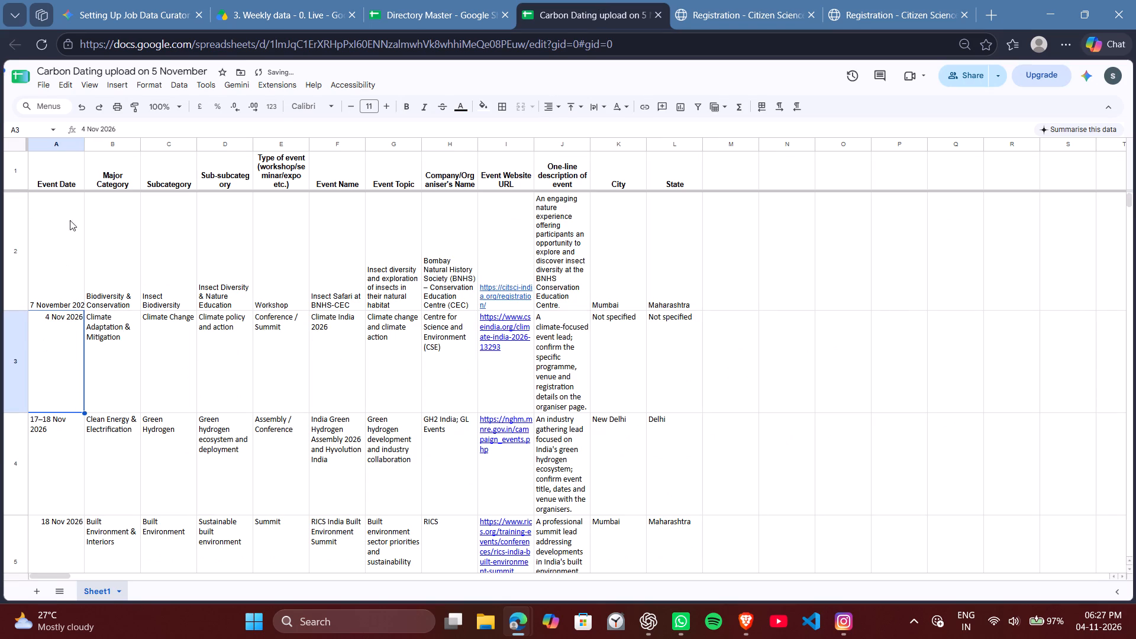
pyautogui.click(82, 124)
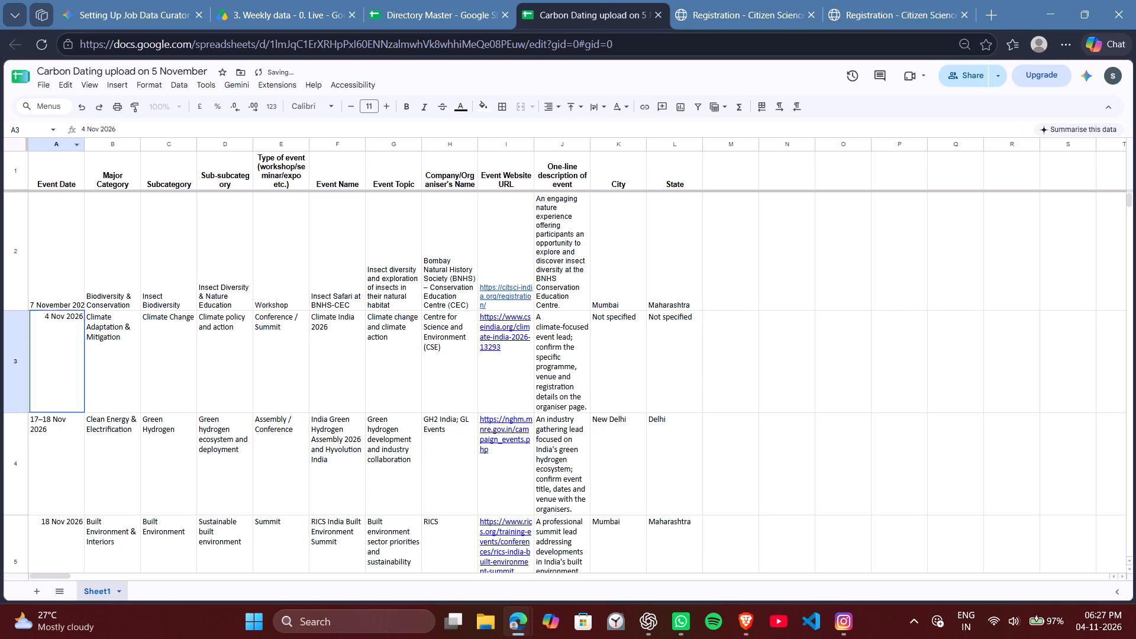
pyautogui.press('1')
pyautogui.press('Return')
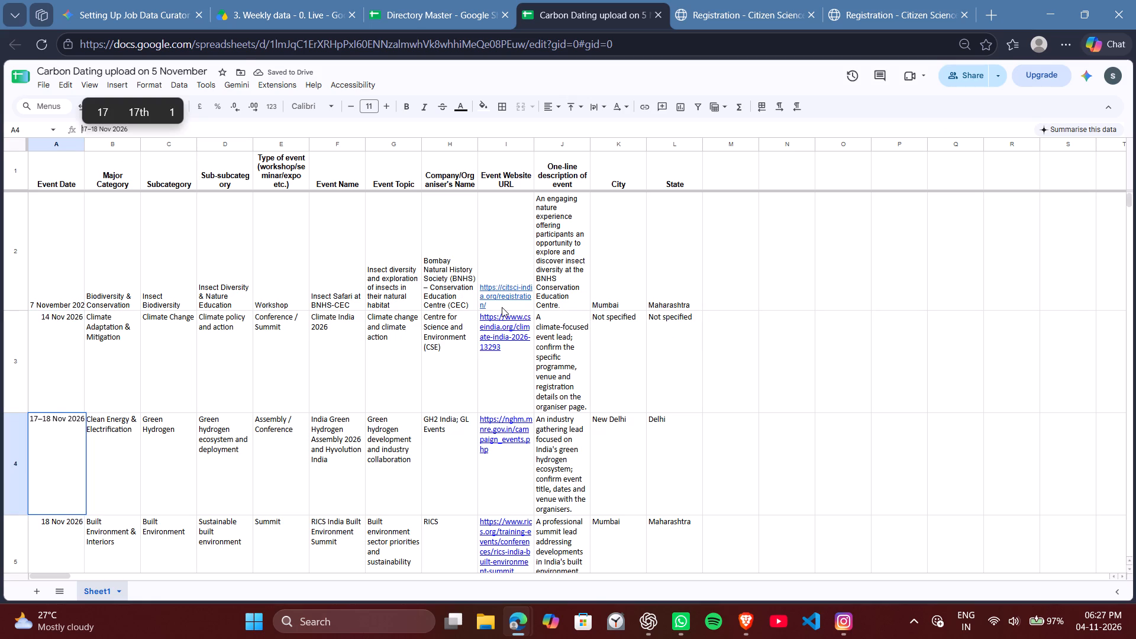
# Delete the entire Insect Safari at BNHS-CEC row from the sheet.
pyautogui.click(7, 268)
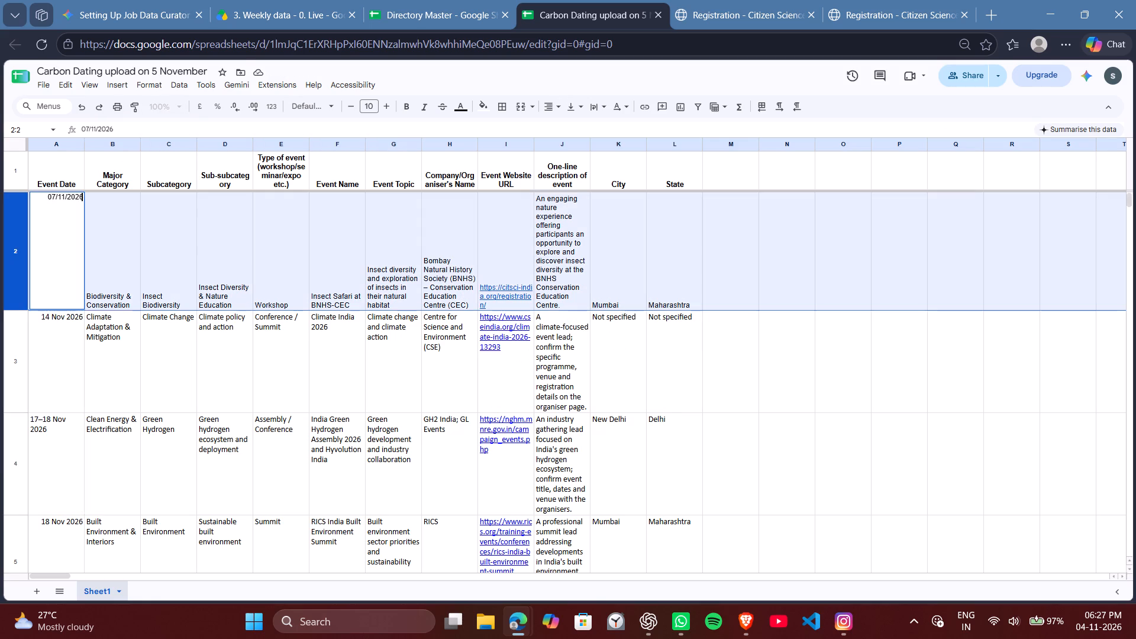
pyautogui.press('Delete')
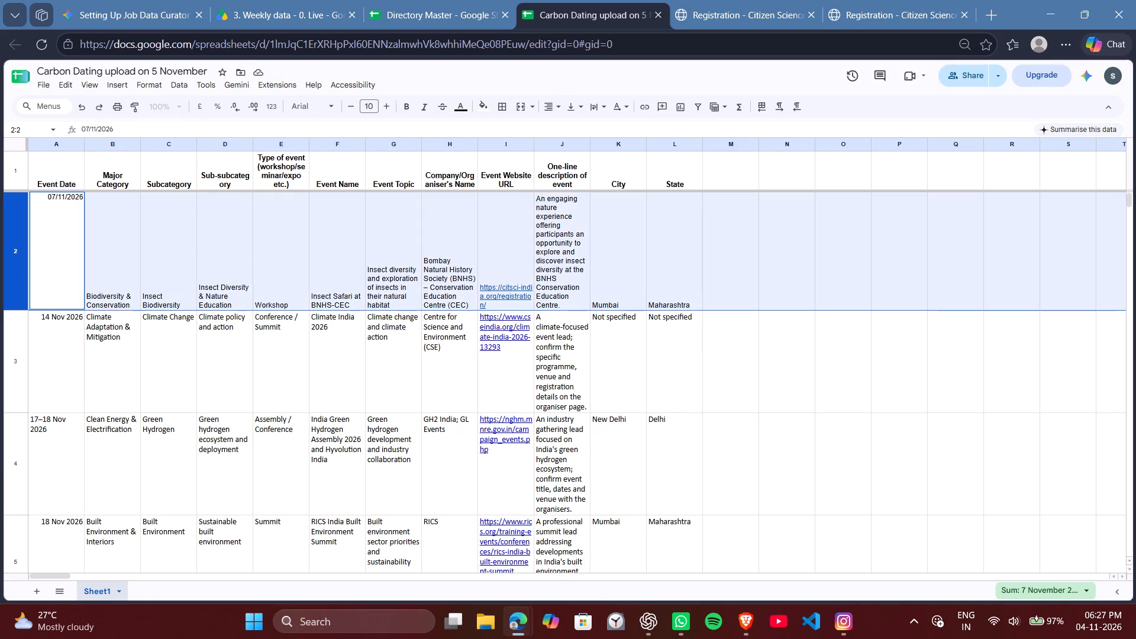
pyautogui.click(10, 264)
pyautogui.rightClick(10, 264)
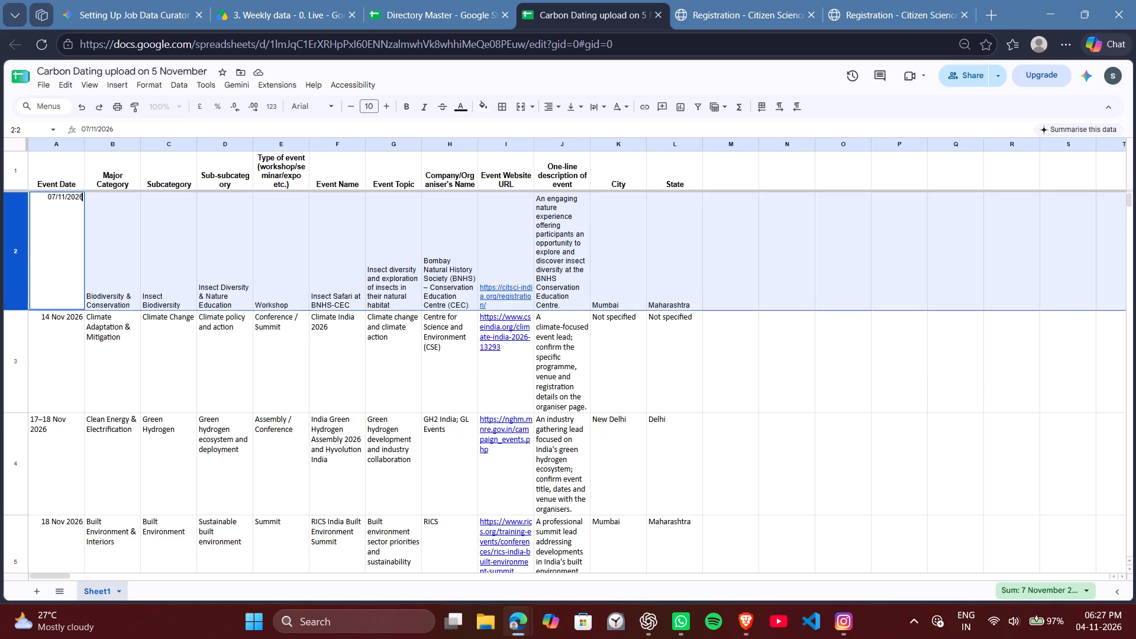
pyautogui.click(35, 390)
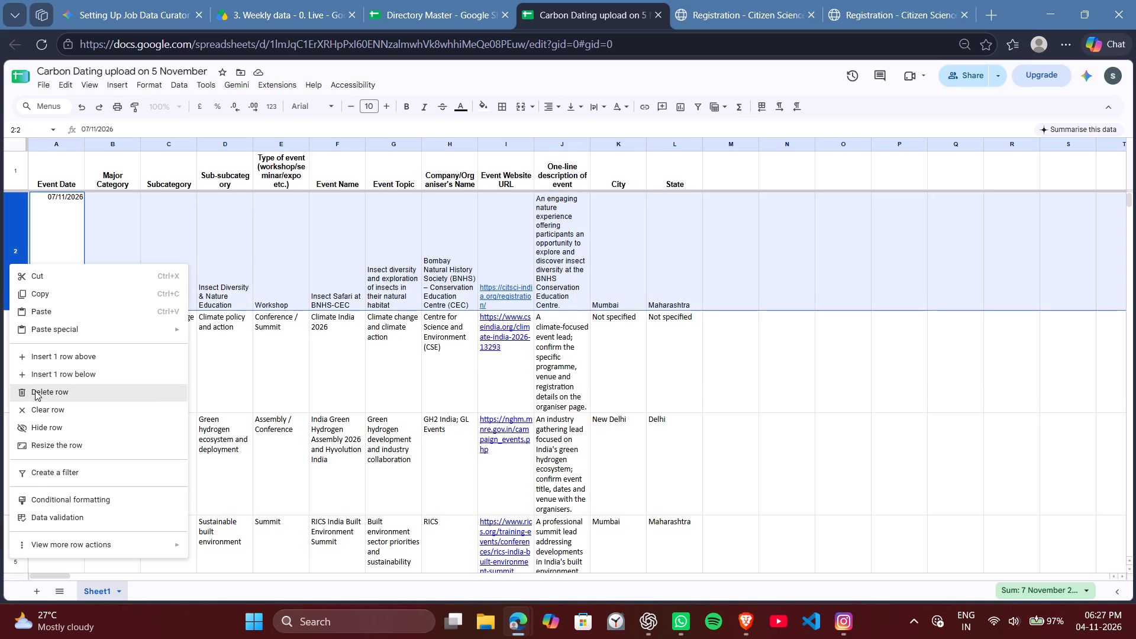
pyautogui.click(717, 336)
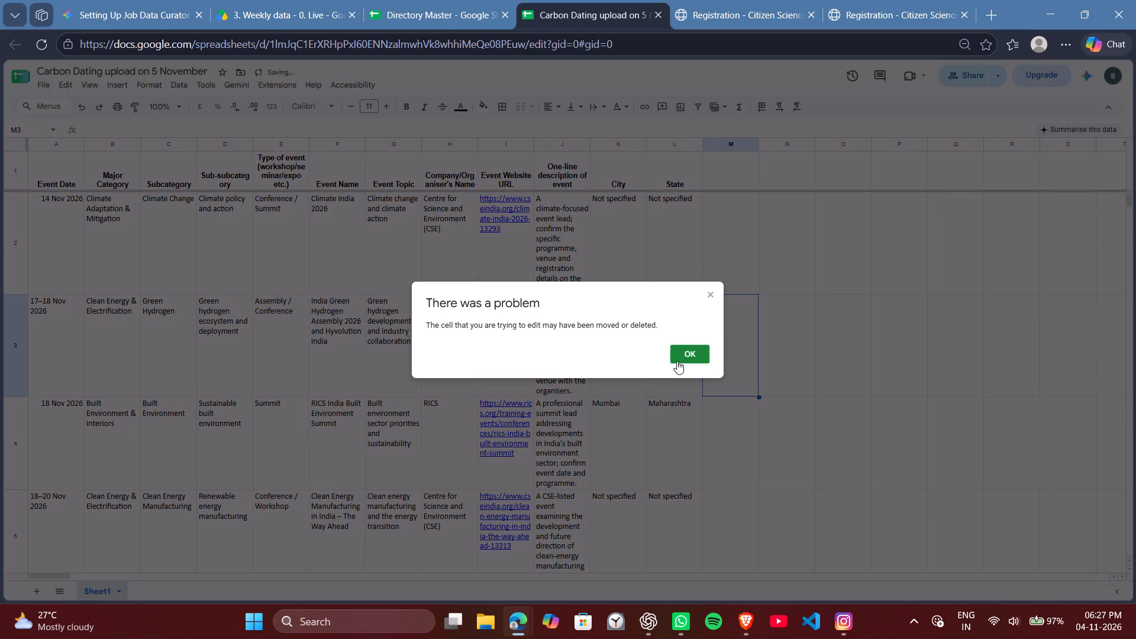
pyautogui.click(677, 361)
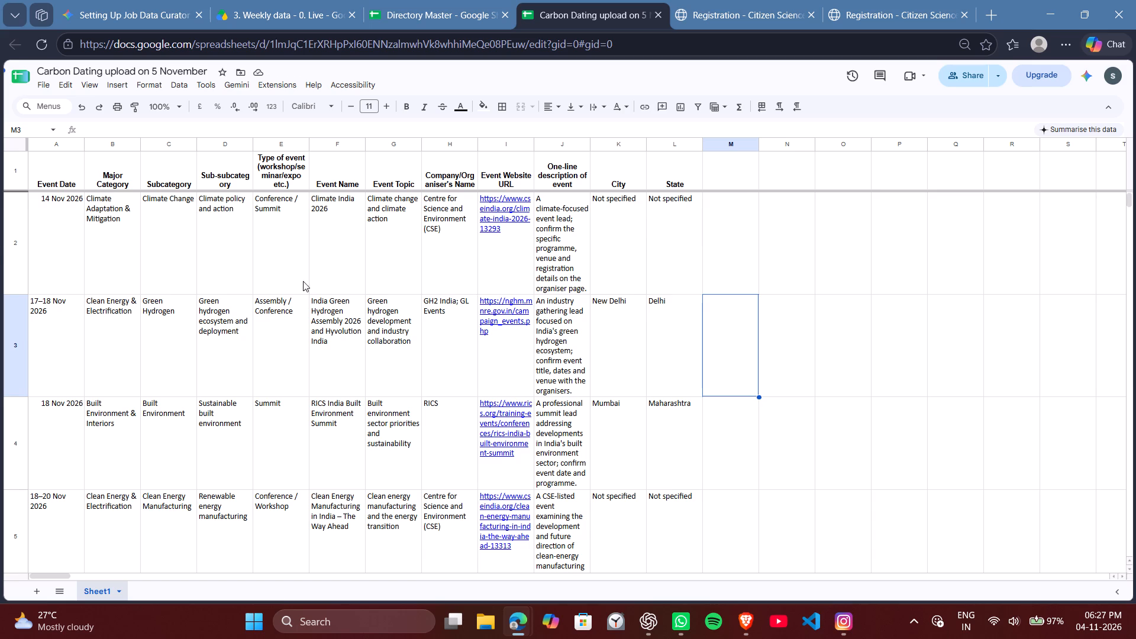
# Open the Climate India 2026 event link, close one CitSci registration page, and examine the event page for date and venue.
pyautogui.click(509, 212)
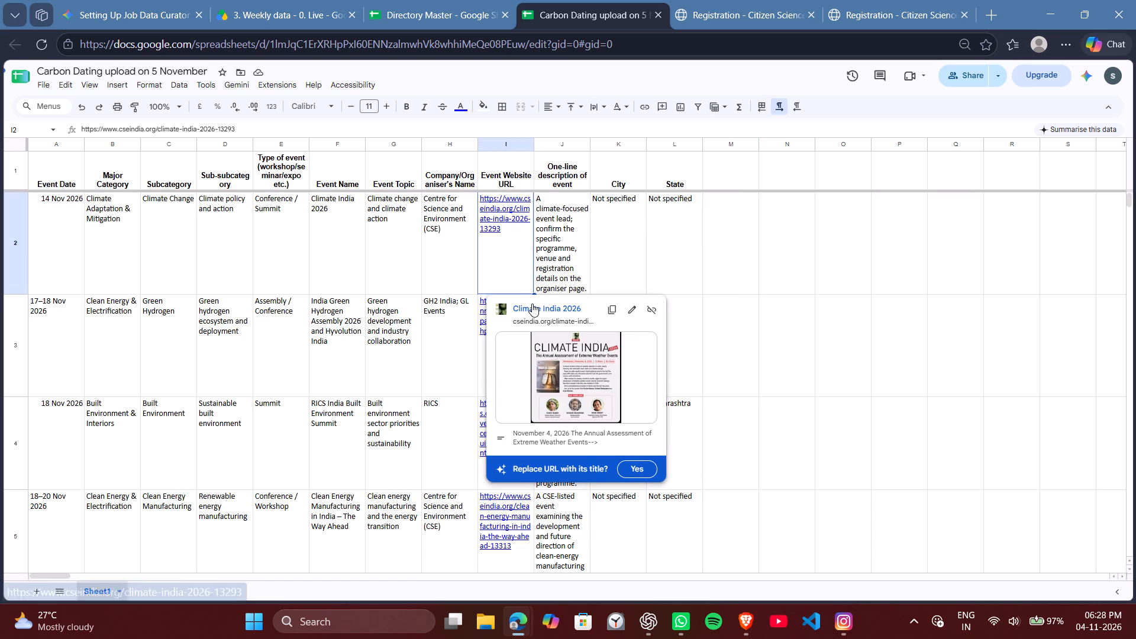
pyautogui.click(532, 304)
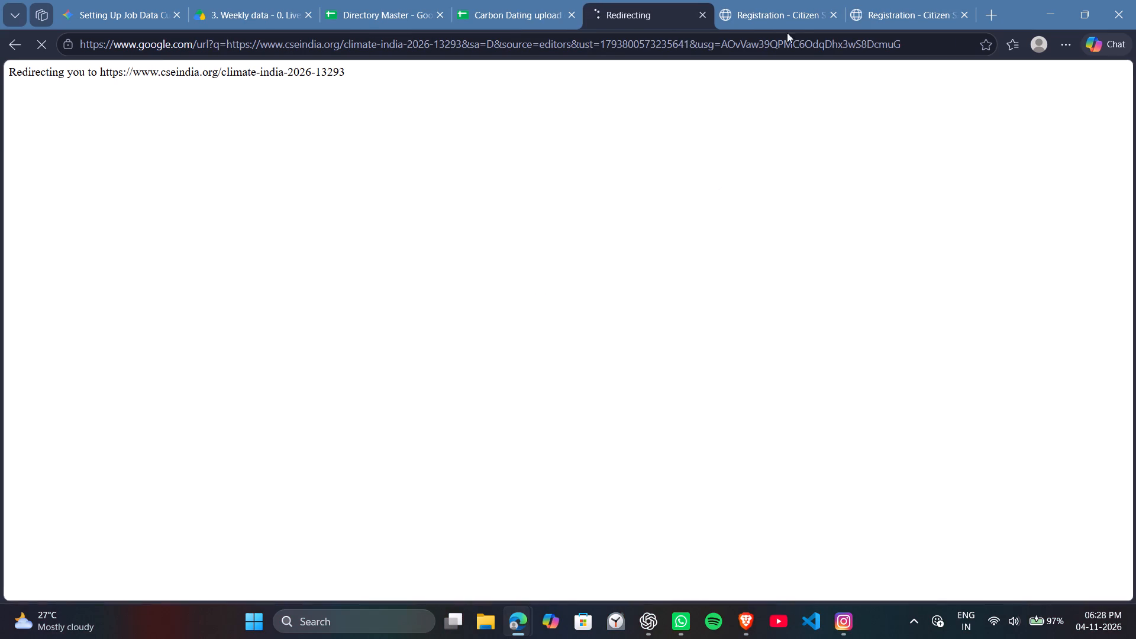
pyautogui.click(829, 17)
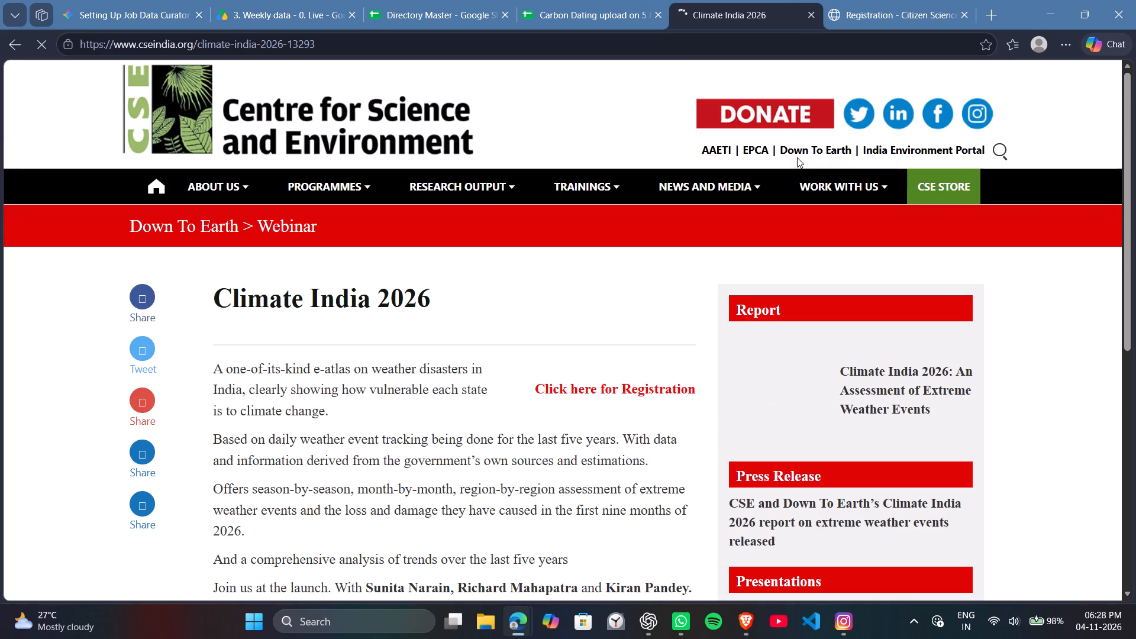
pyautogui.scroll(-2, 635, 215)
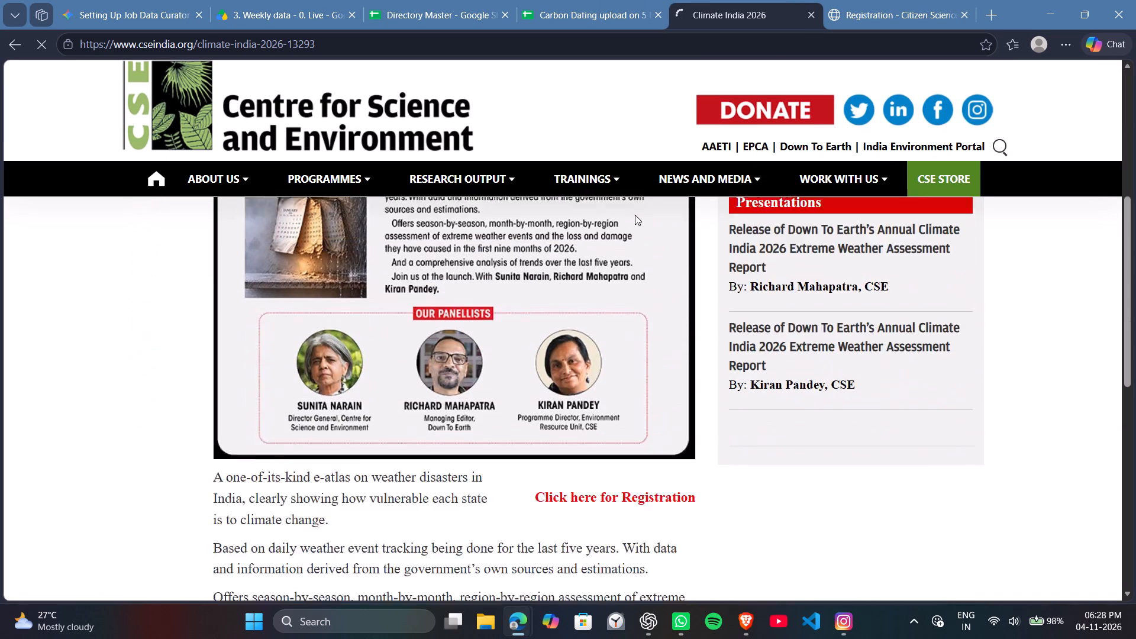
pyautogui.scroll(-2, 635, 215)
pyautogui.scroll(-2, 619, 260)
pyautogui.scroll(4, 619, 260)
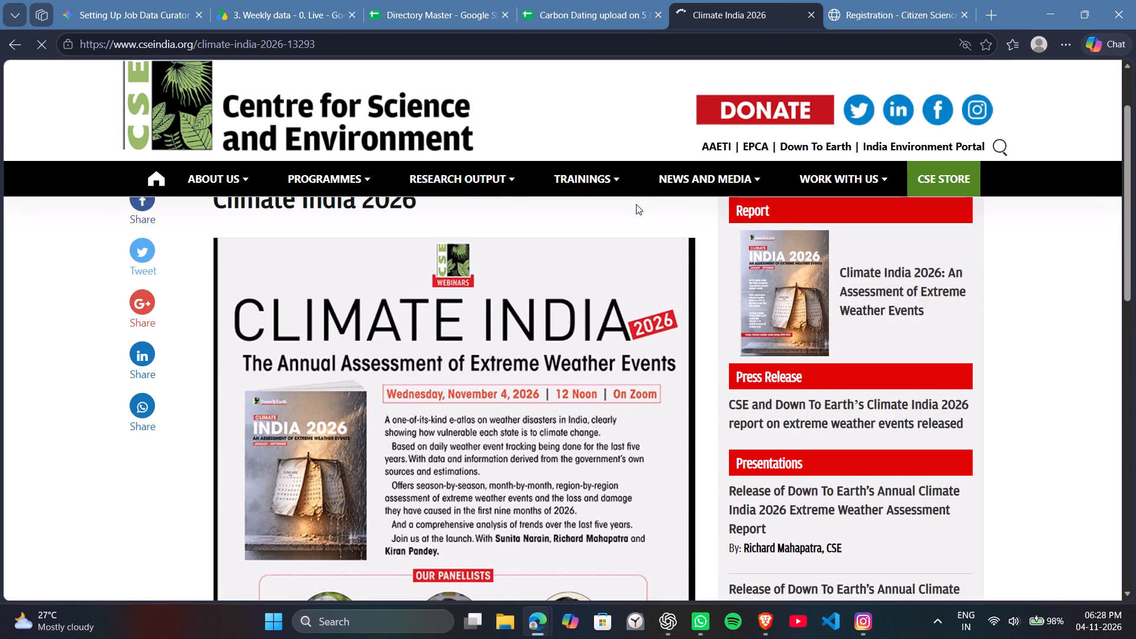
pyautogui.scroll(4, 519, 366)
# Compare the Climate India 2026 webpage's date and format with the event's row in the Carbon Dating sheet.
pyautogui.click(838, 0)
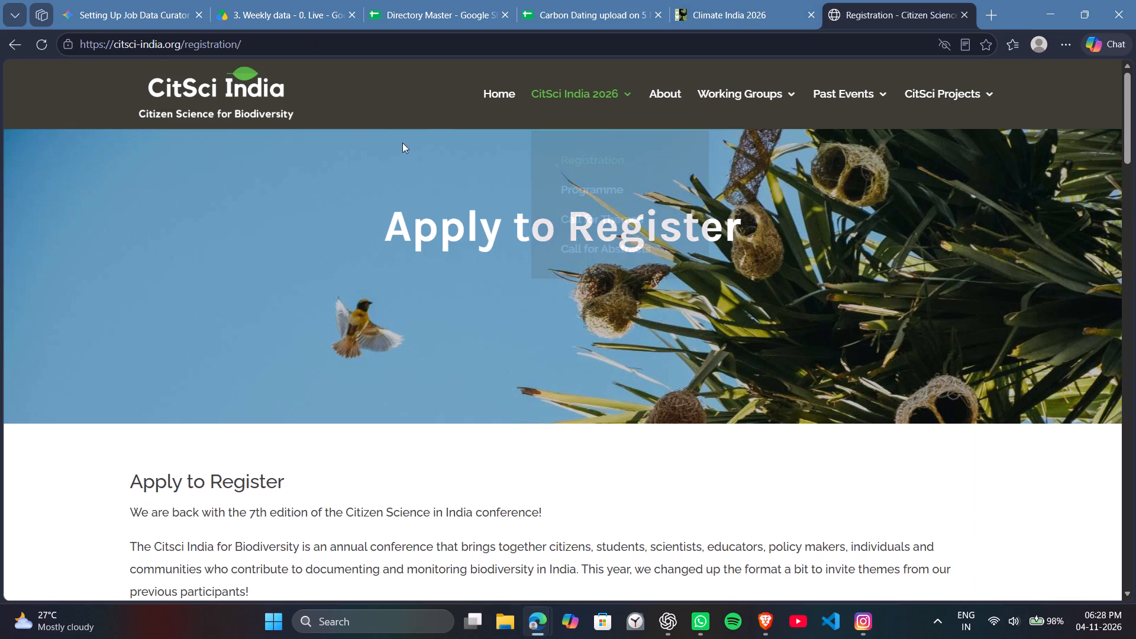
pyautogui.click(594, 17)
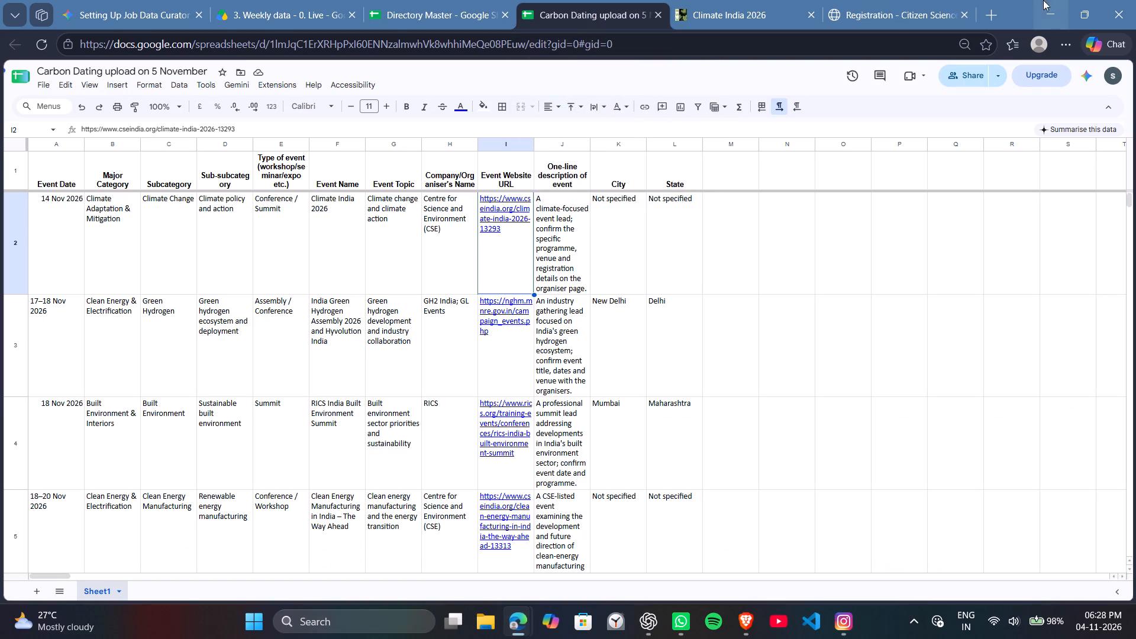
pyautogui.click(893, 18)
pyautogui.click(708, 0)
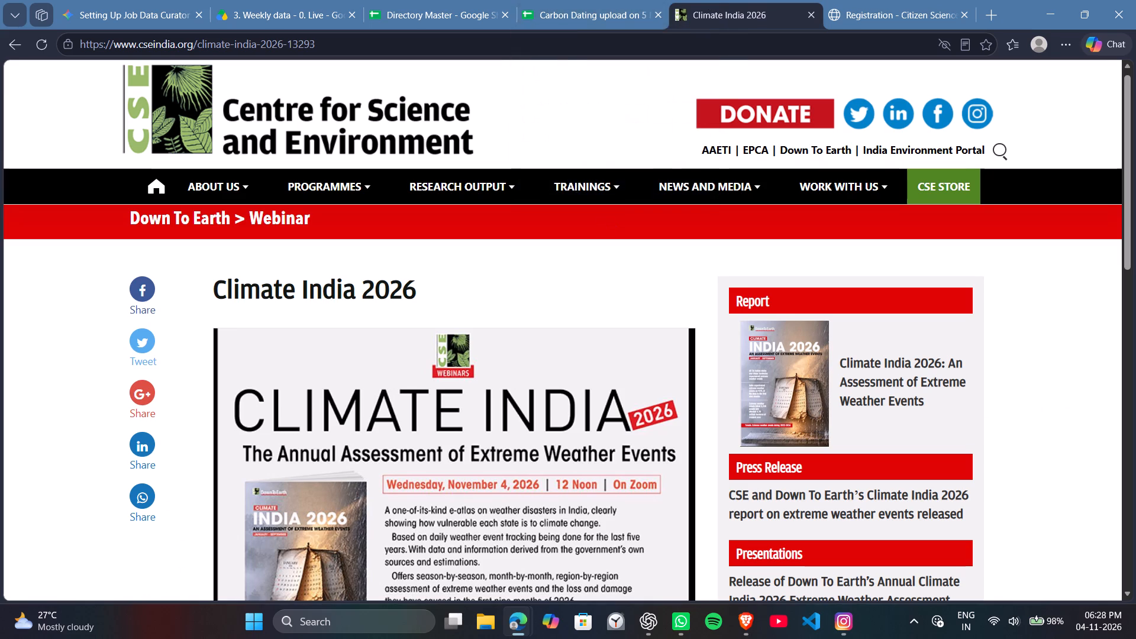
pyautogui.click(587, 2)
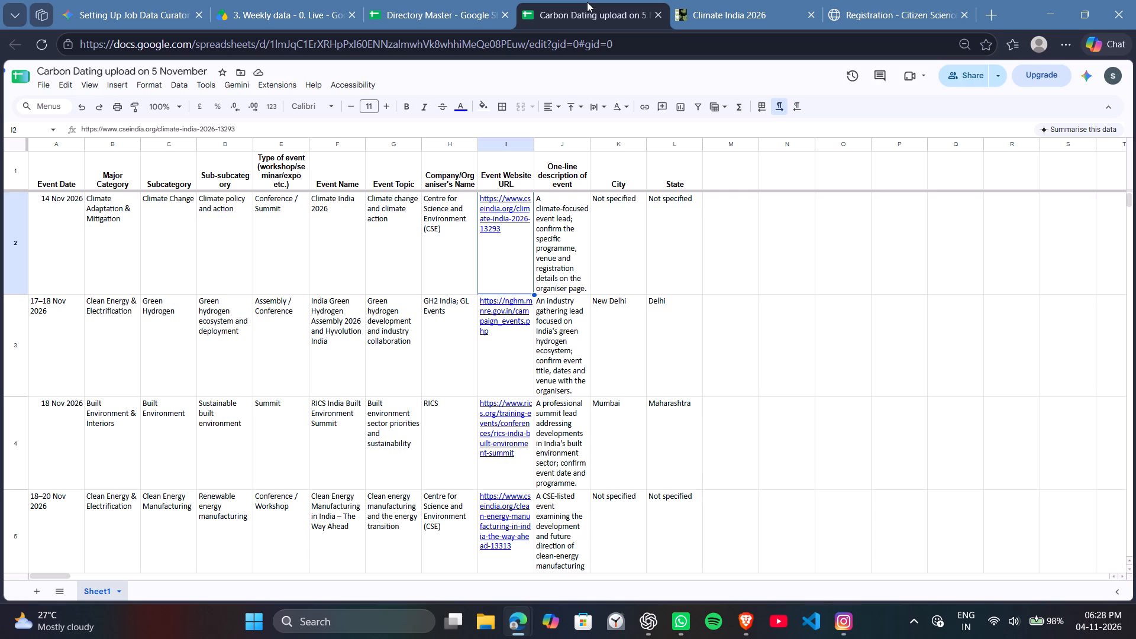
pyautogui.click(690, 0)
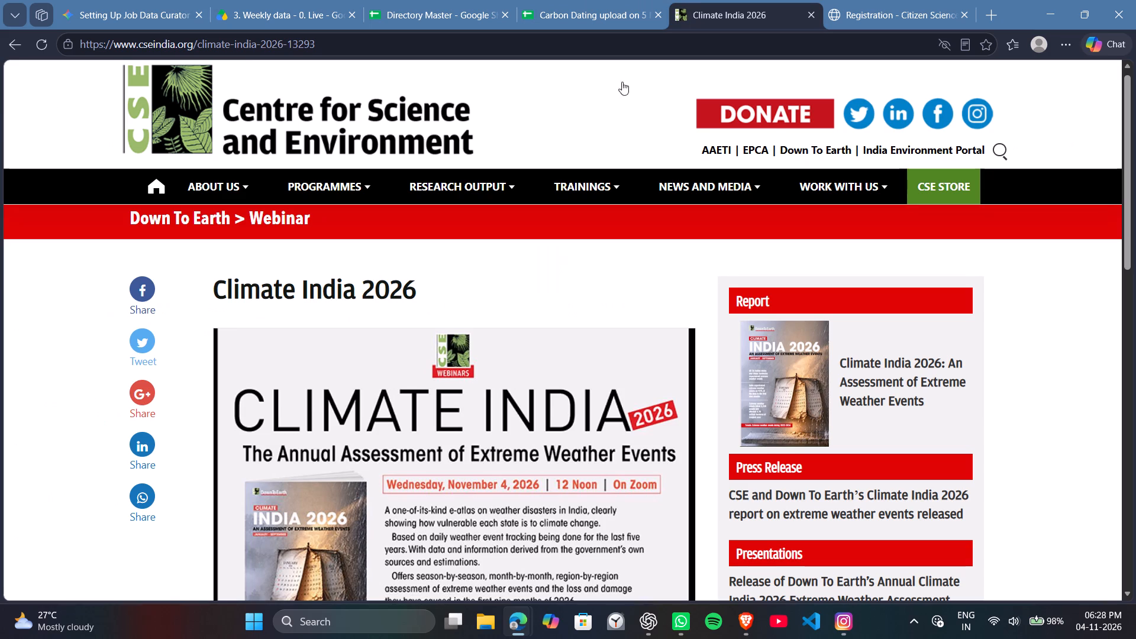
# Open the registration link on the Climate India 2026 page to check the webinar's registration status and date.
pyautogui.scroll(-2, 499, 332)
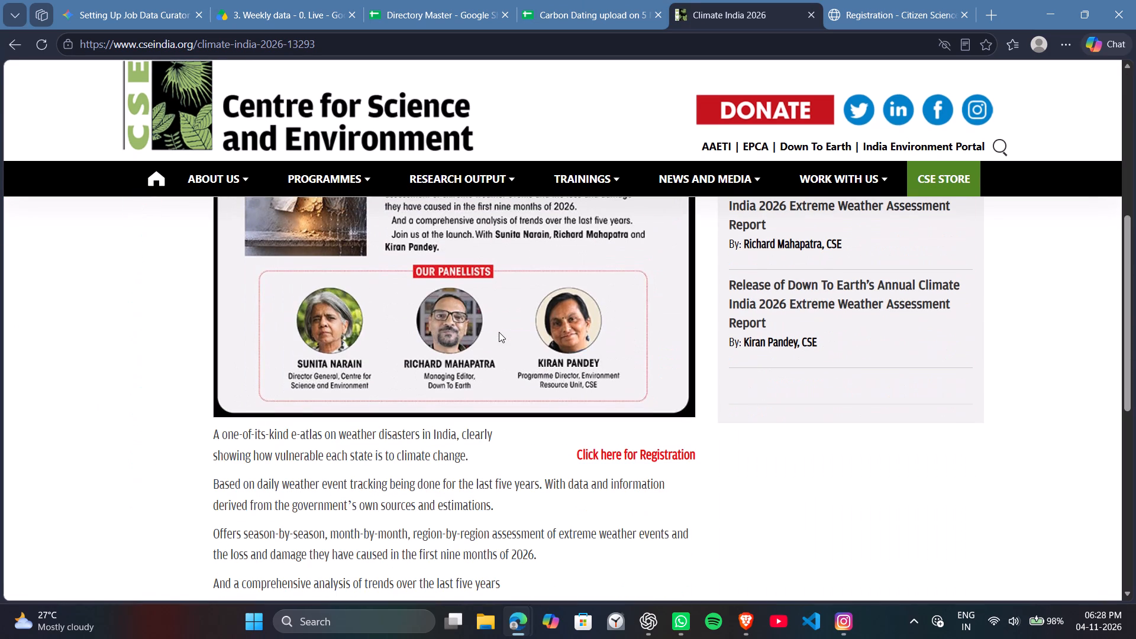
pyautogui.scroll(-1, 503, 334)
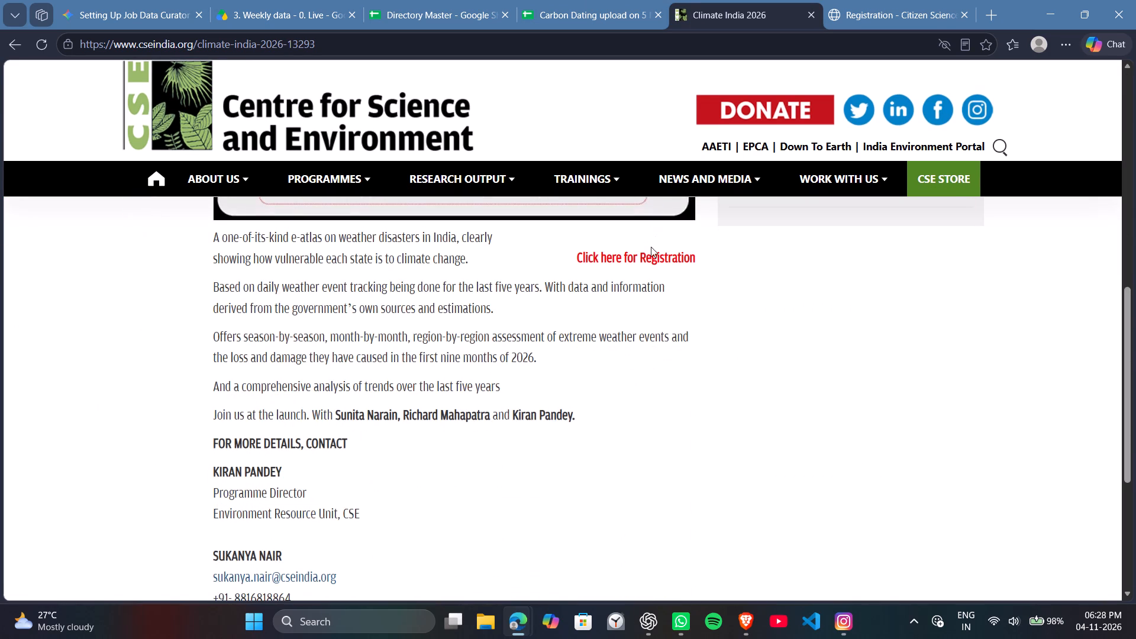
pyautogui.click(645, 260)
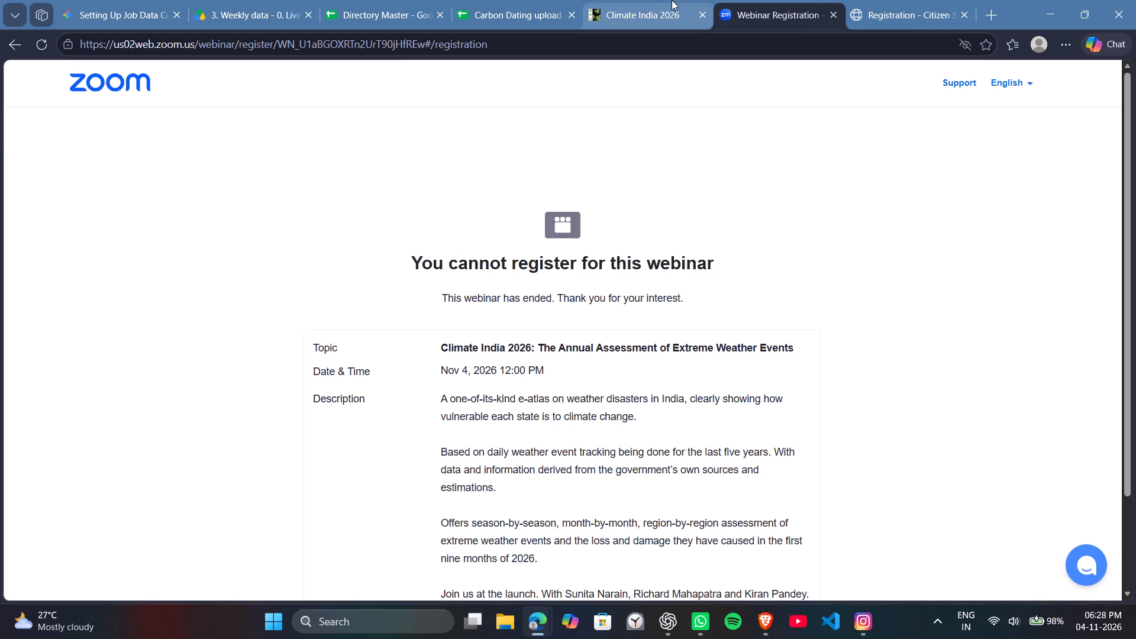
# Return to the Carbon Dating sheet and undo the deletion of the Insect Safari at BNHS-CEC row.
pyautogui.click(519, 0)
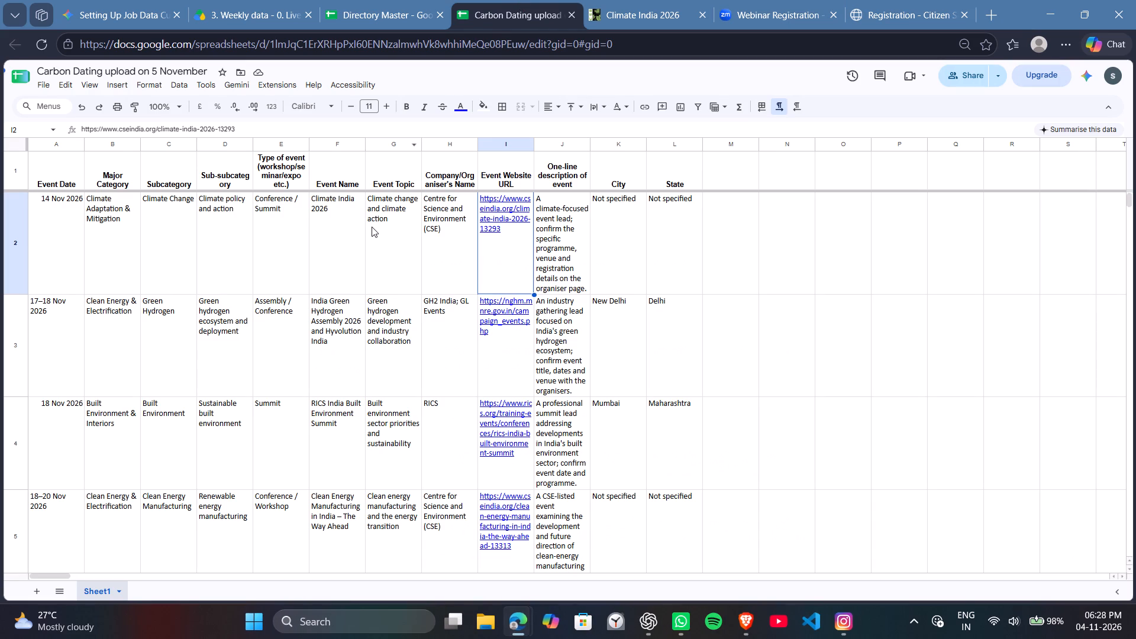
pyautogui.hotkey('ctrl', 'z')
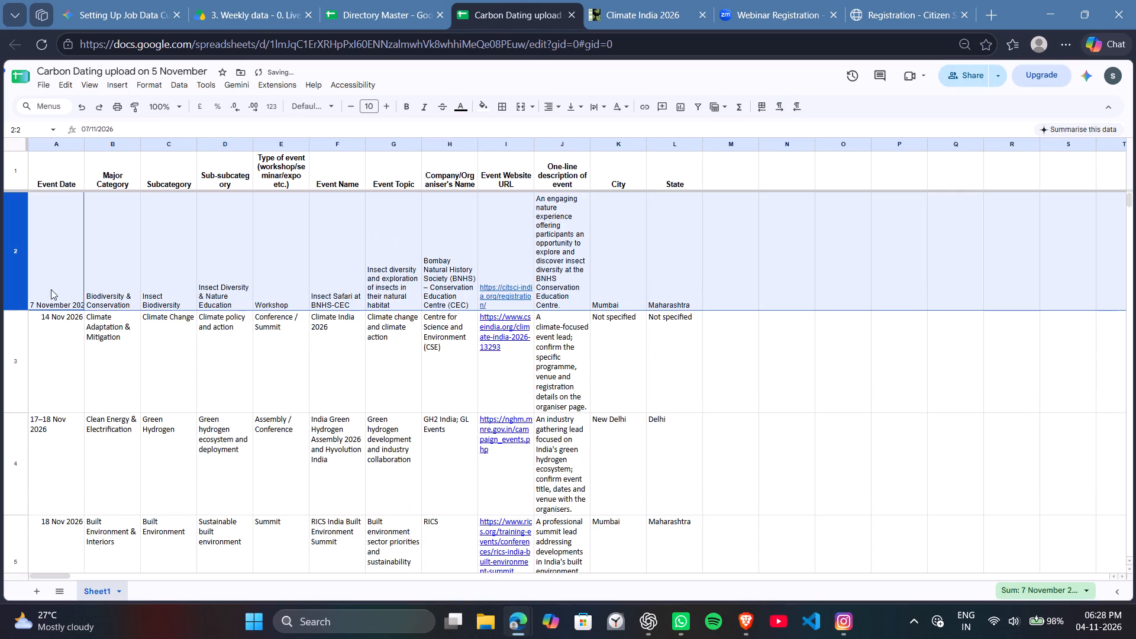
# Clear all contents of the Climate India 2026 row and the Insect Safari at BNHS-CEC row, leaving both rows blank.
pyautogui.click(68, 323)
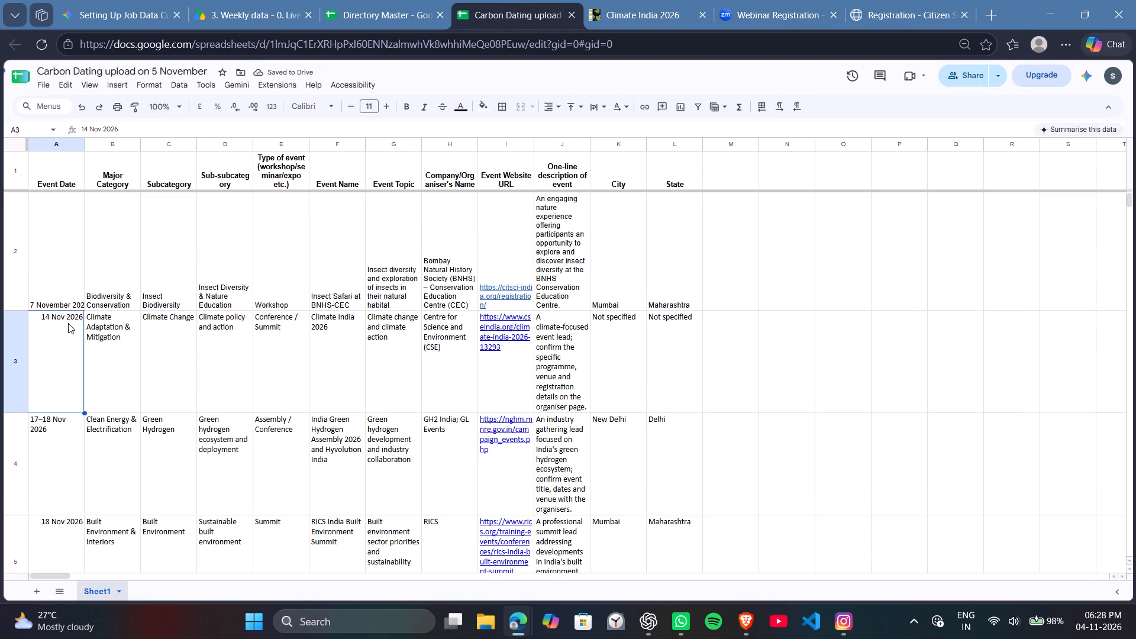
pyautogui.click(15, 350)
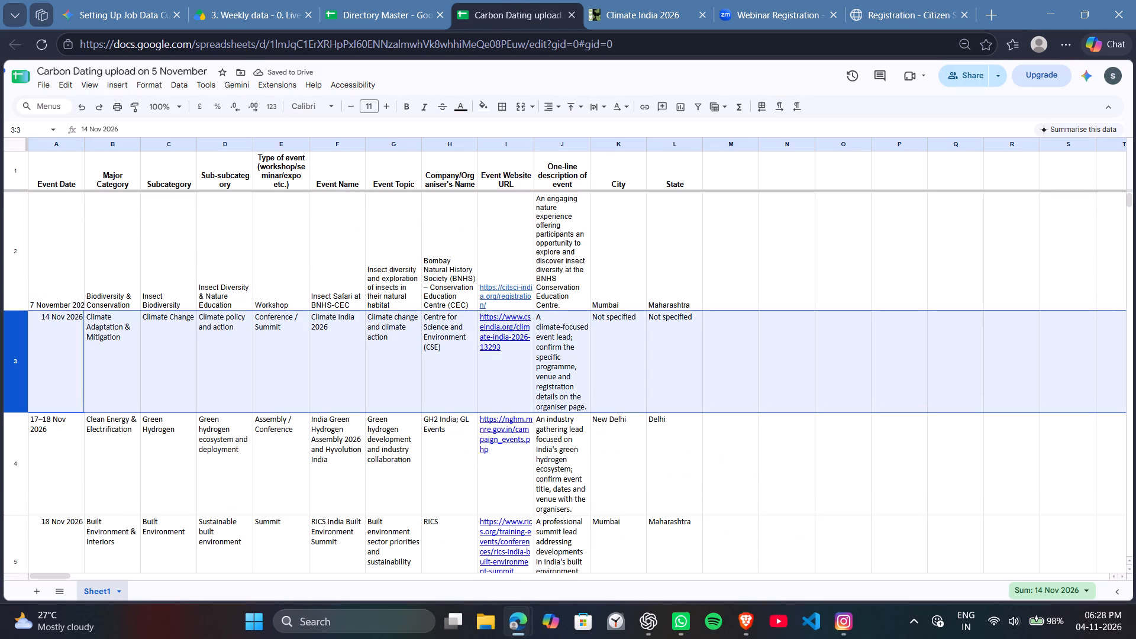
pyautogui.press('Delete')
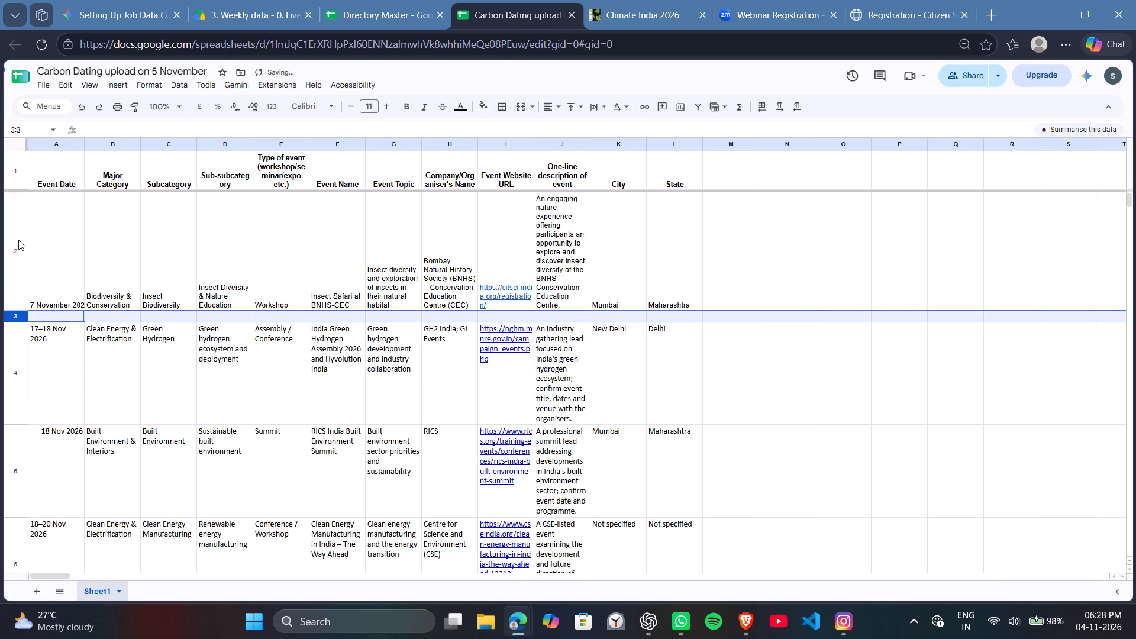
pyautogui.click(18, 240)
pyautogui.press('Delete')
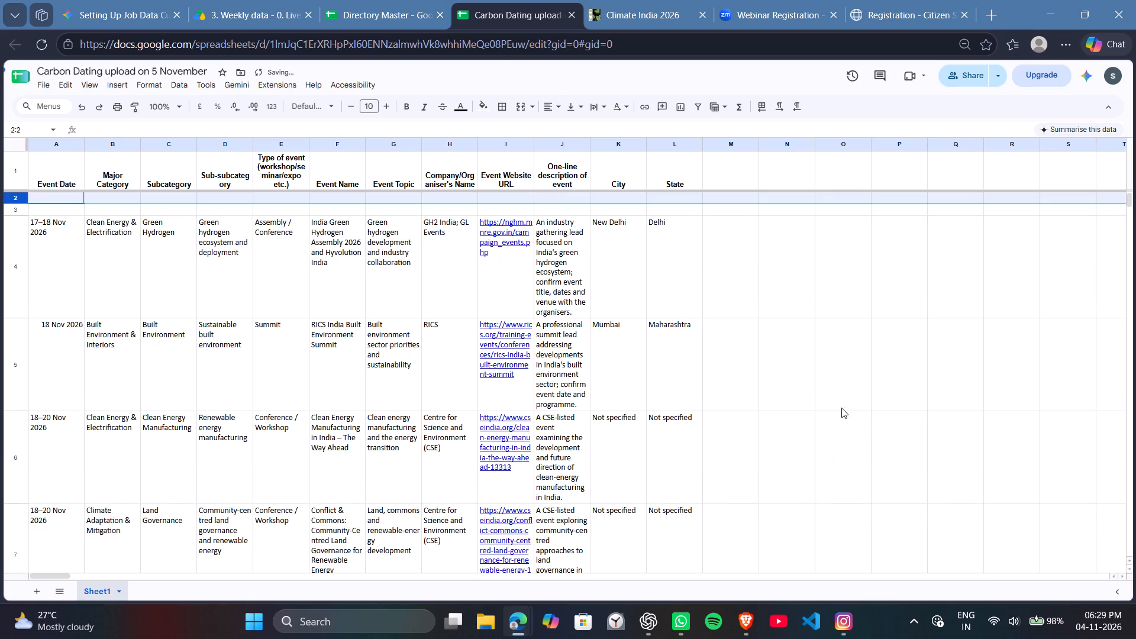
pyautogui.click(843, 402)
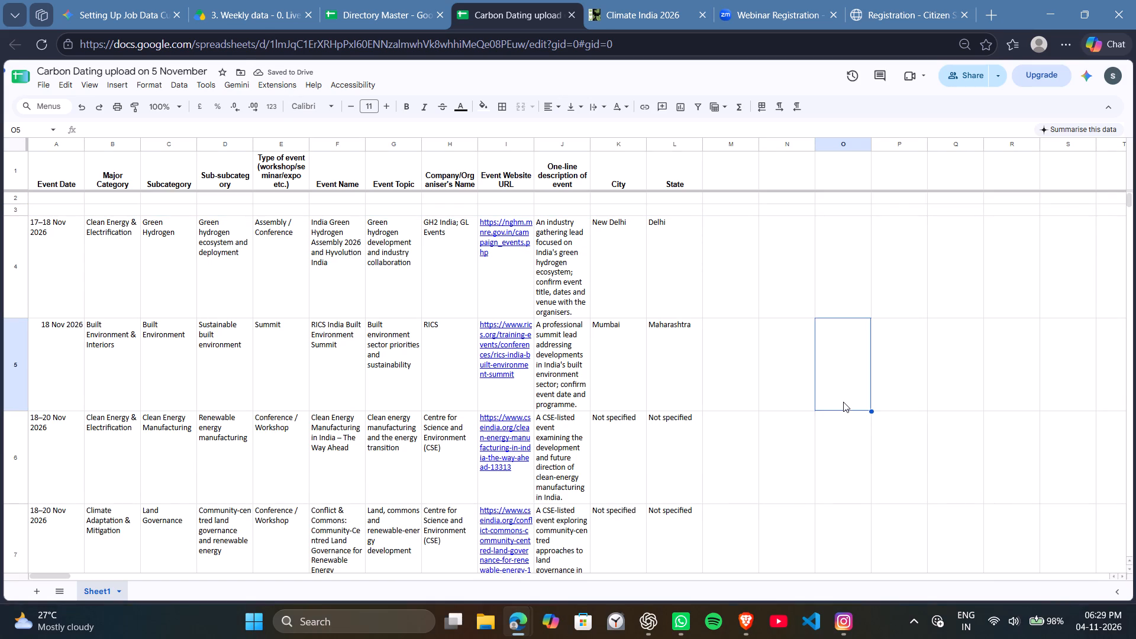
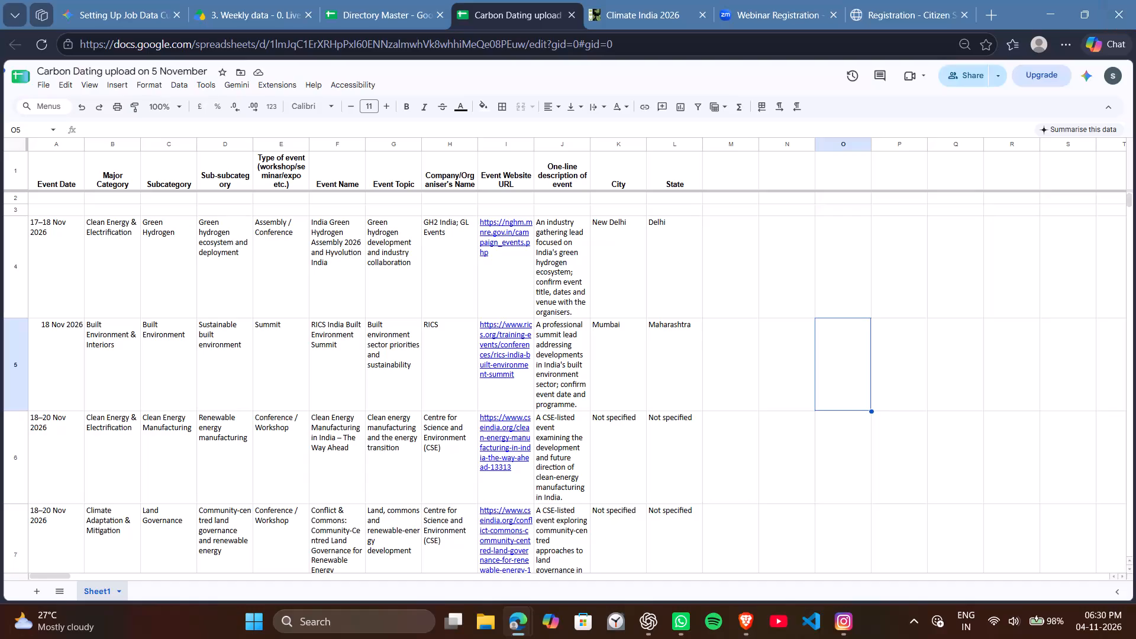
# Close the Climate India 2026, Webinar Registration and Citizen Science Registration pages, returning to the Carbon Dating sheet.
pyautogui.click(501, 234)
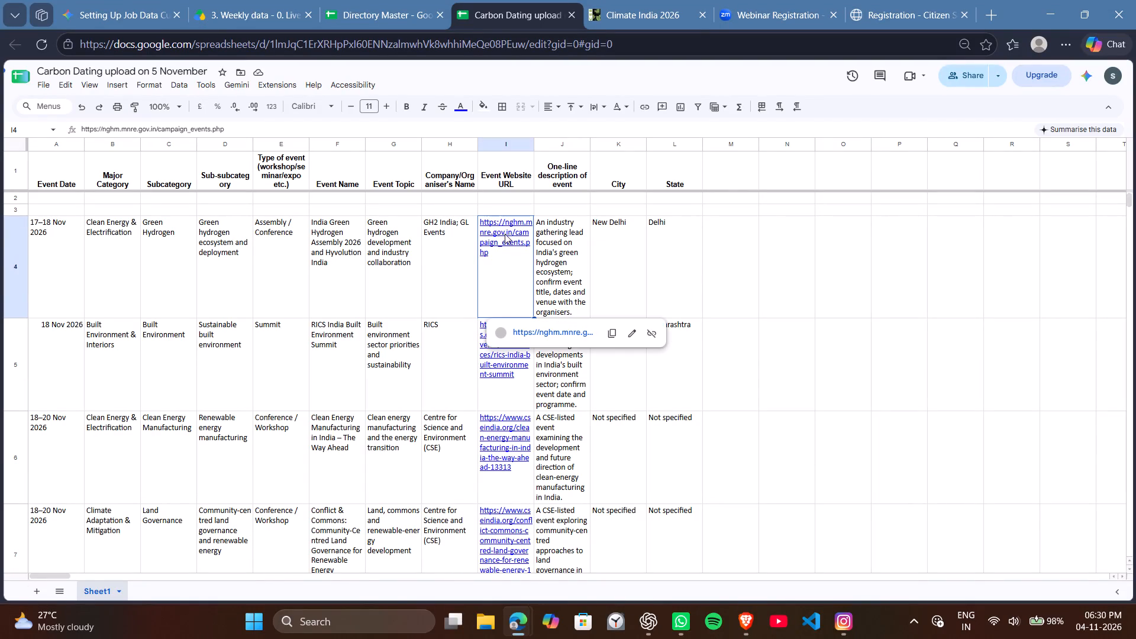
pyautogui.click(695, 12)
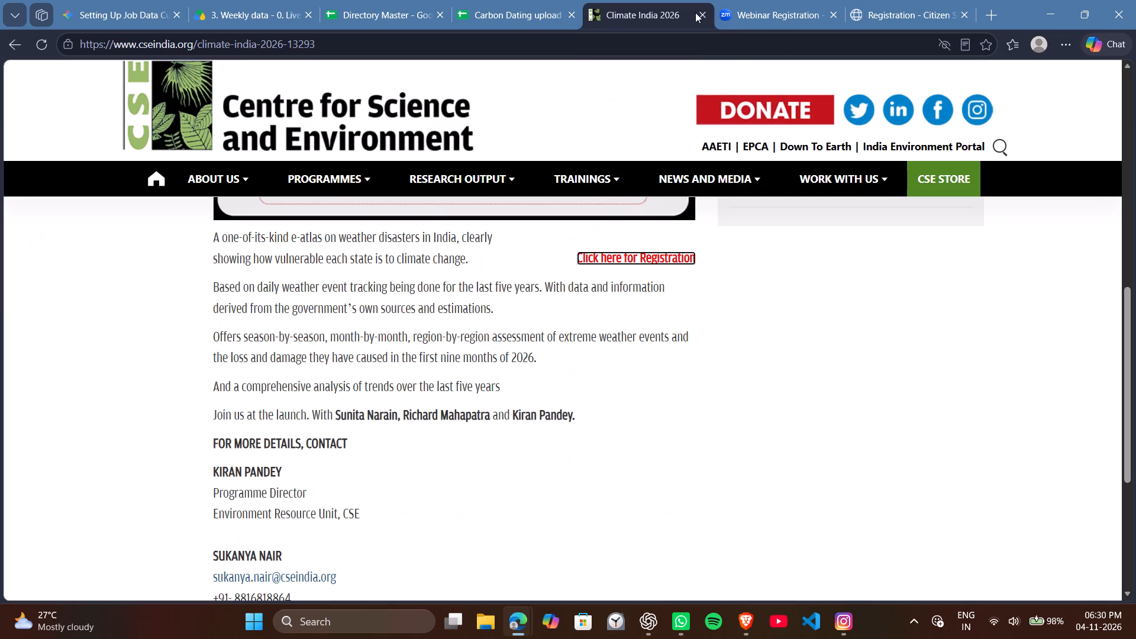
pyautogui.click(706, 14)
pyautogui.click(706, 14)
pyautogui.click(706, 14)
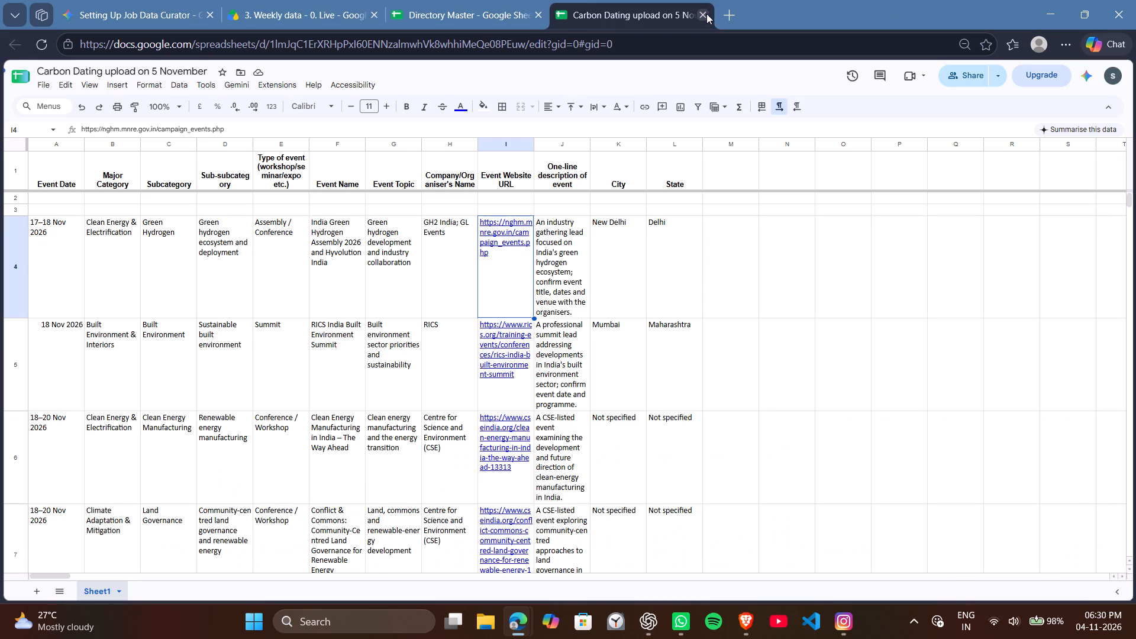
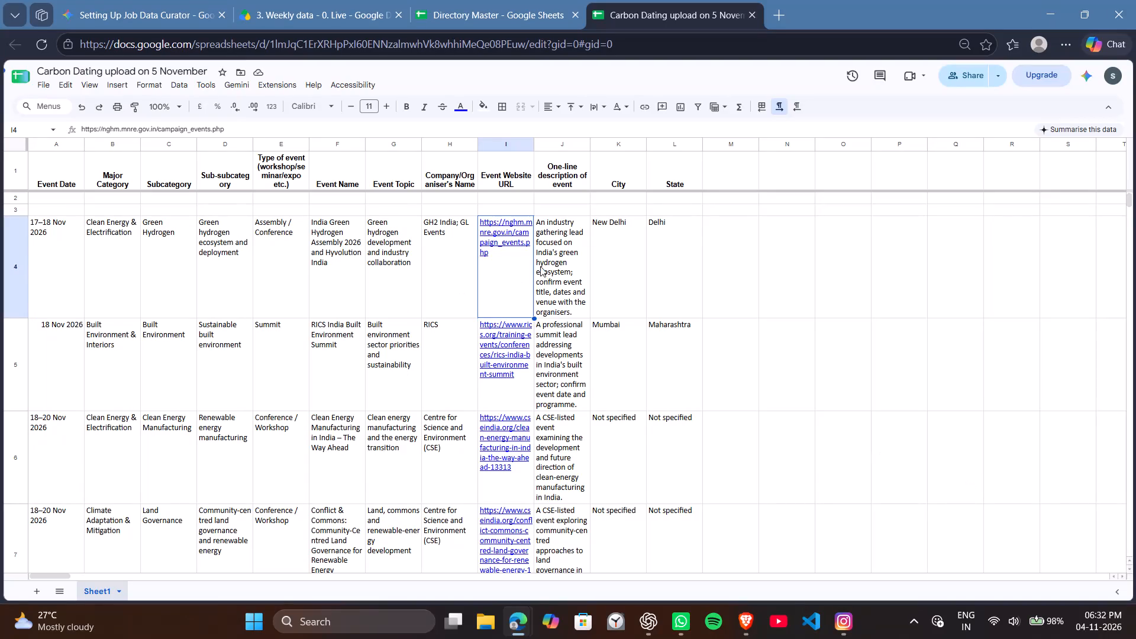
# Open the India Green Hydrogen Assembly's nghm.mnre.gov.in events link from row 4, reload the page, and return to the sheet.
pyautogui.click(493, 230)
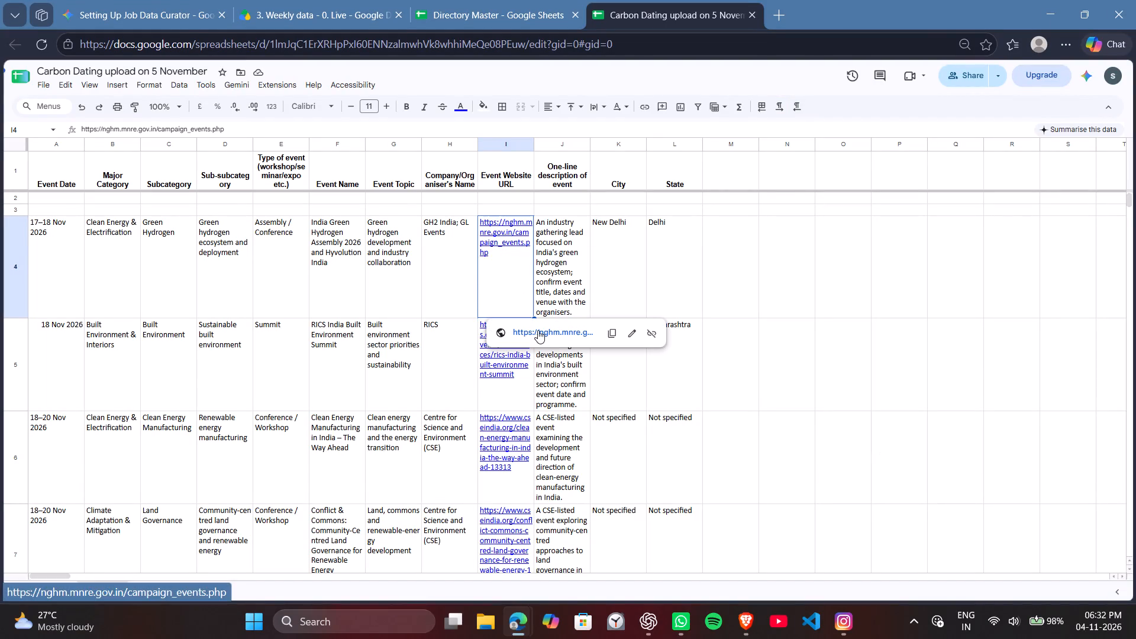
pyautogui.click(538, 330)
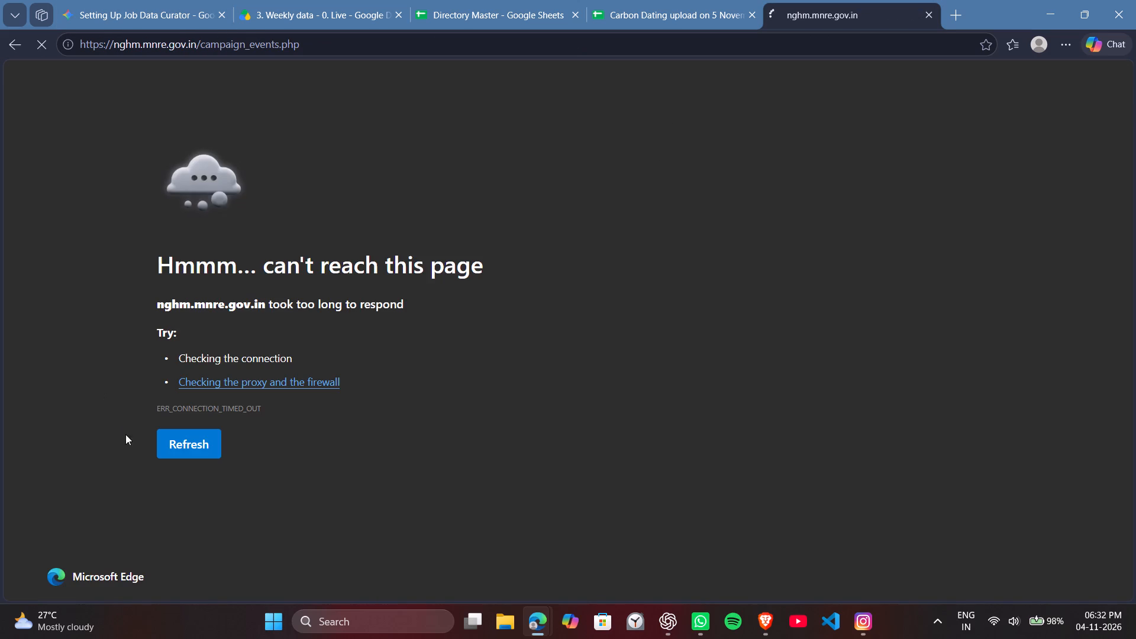
pyautogui.moveTo(186, 448); pyautogui.dragTo(205, 441)
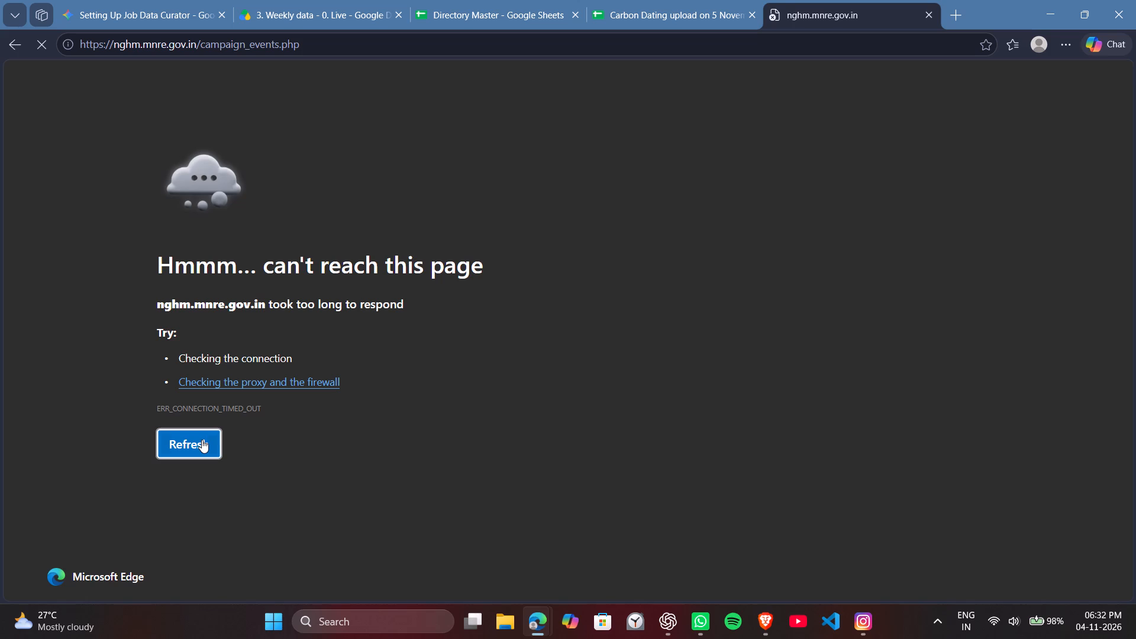
pyautogui.click(606, 11)
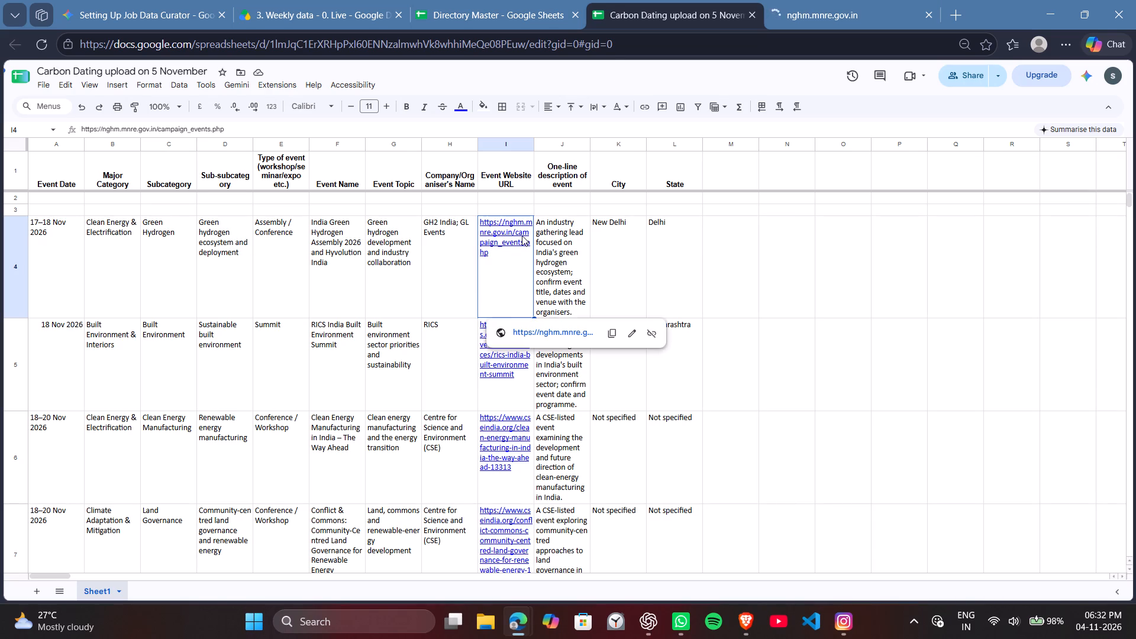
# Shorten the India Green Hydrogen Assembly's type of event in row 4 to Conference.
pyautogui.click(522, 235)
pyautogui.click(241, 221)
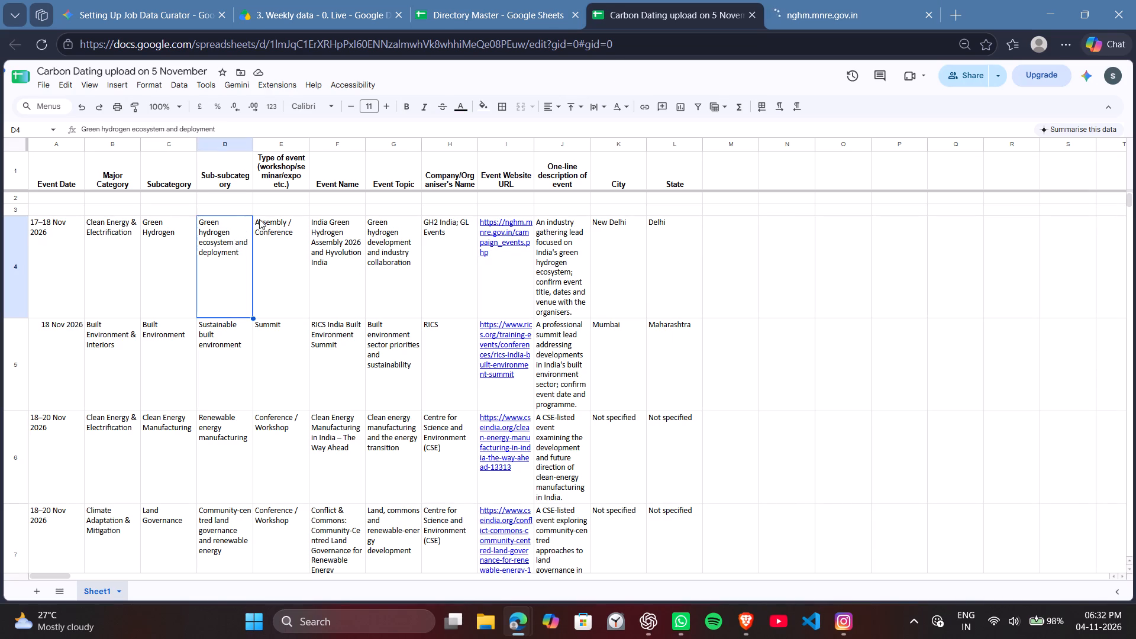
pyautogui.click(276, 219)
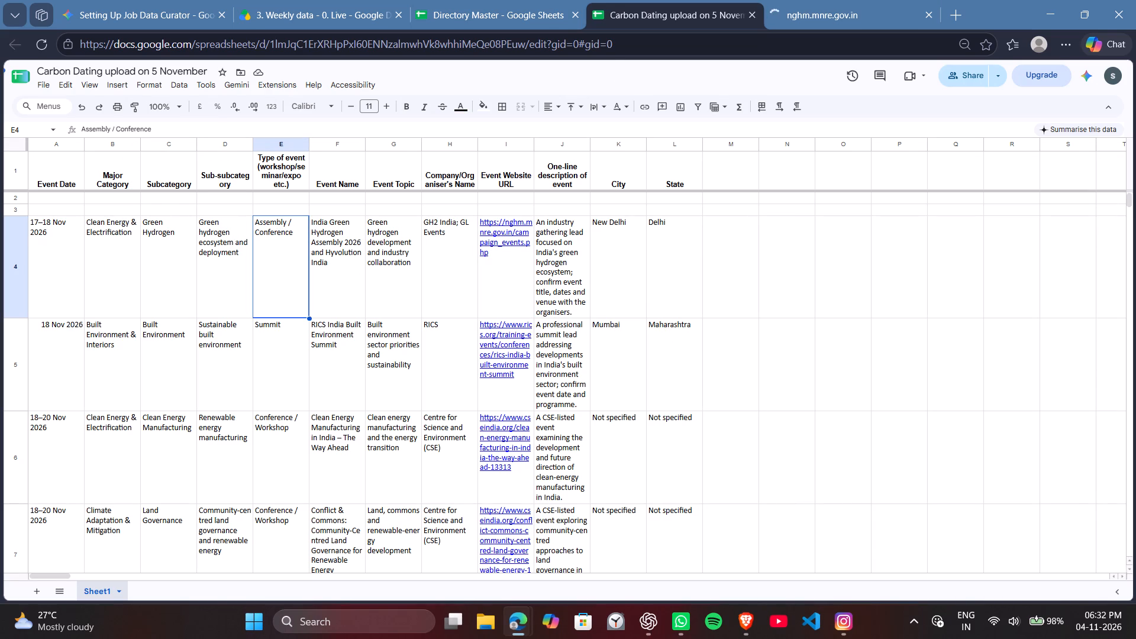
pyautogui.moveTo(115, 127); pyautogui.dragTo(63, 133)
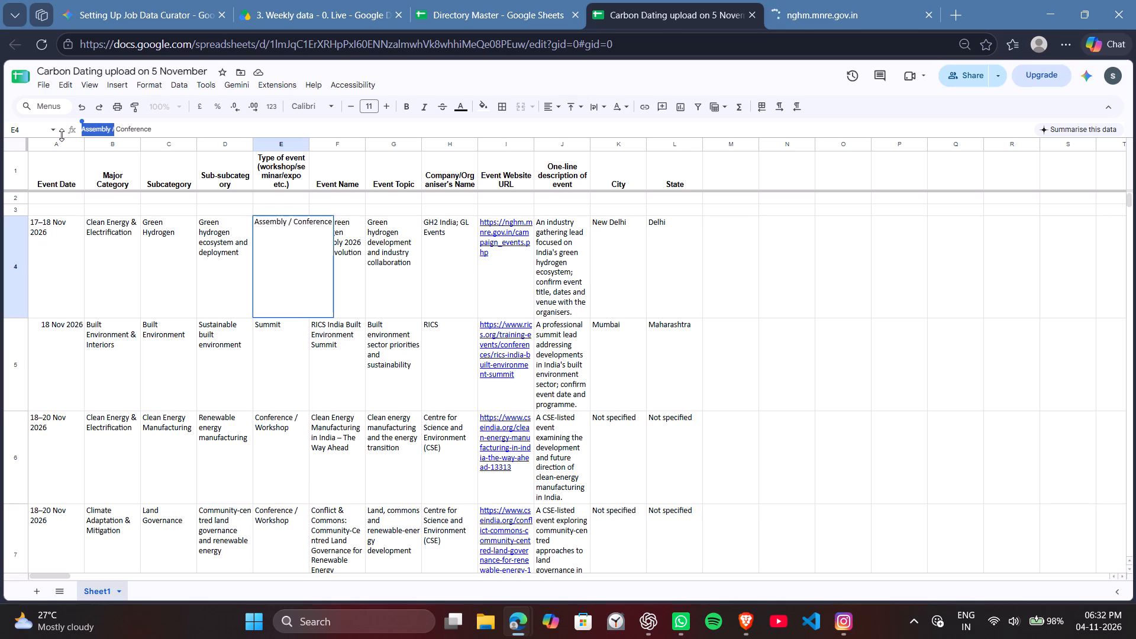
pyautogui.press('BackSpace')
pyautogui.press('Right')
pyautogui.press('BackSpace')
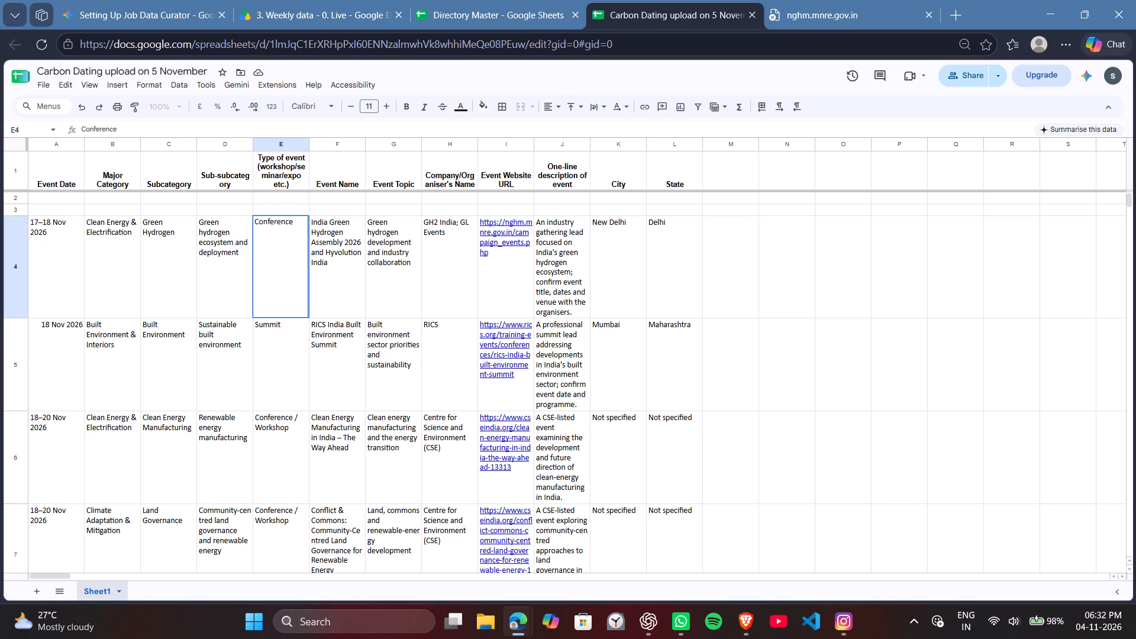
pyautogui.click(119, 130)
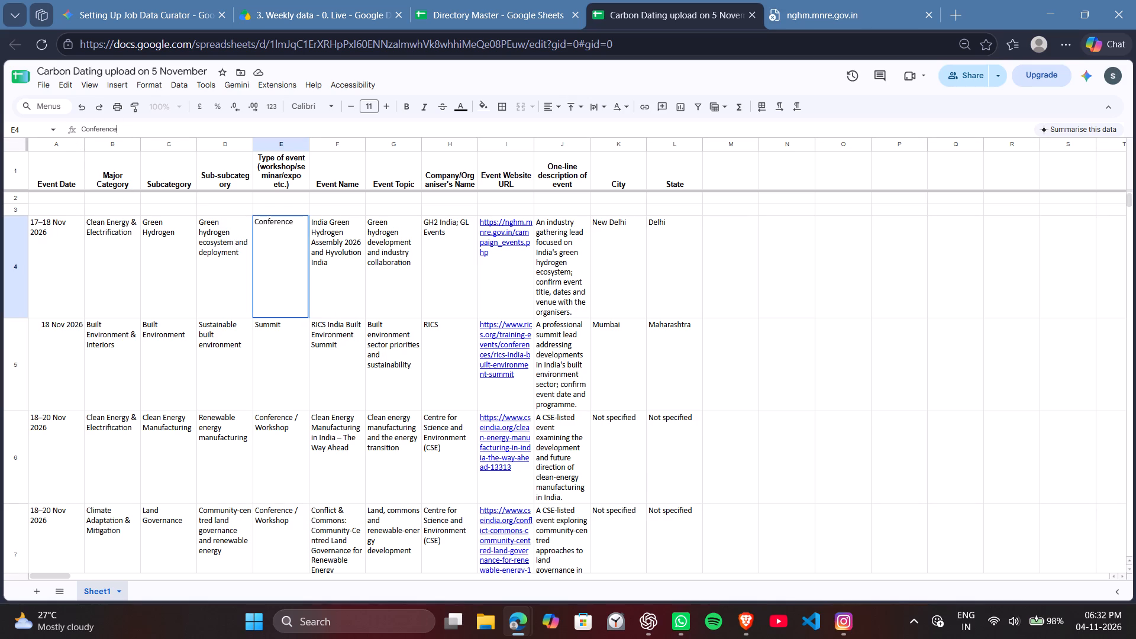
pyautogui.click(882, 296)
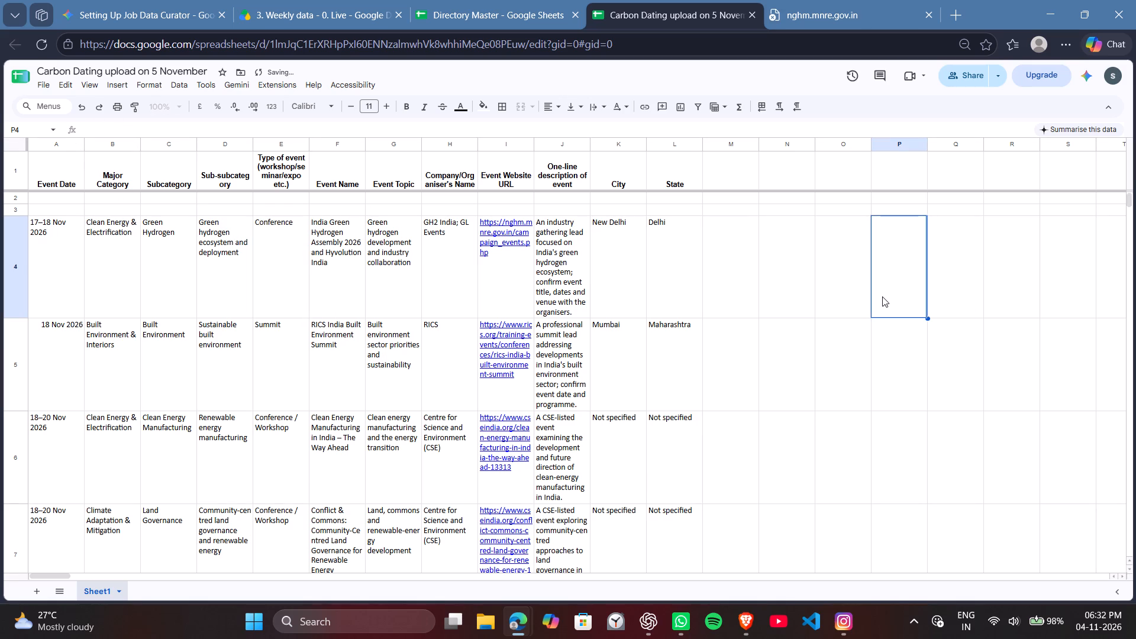
# Reopen the India Green Hydrogen Assembly link, close the earlier copy of the page, reload it once more, and return to the sheet.
pyautogui.click(509, 237)
pyautogui.click(530, 240)
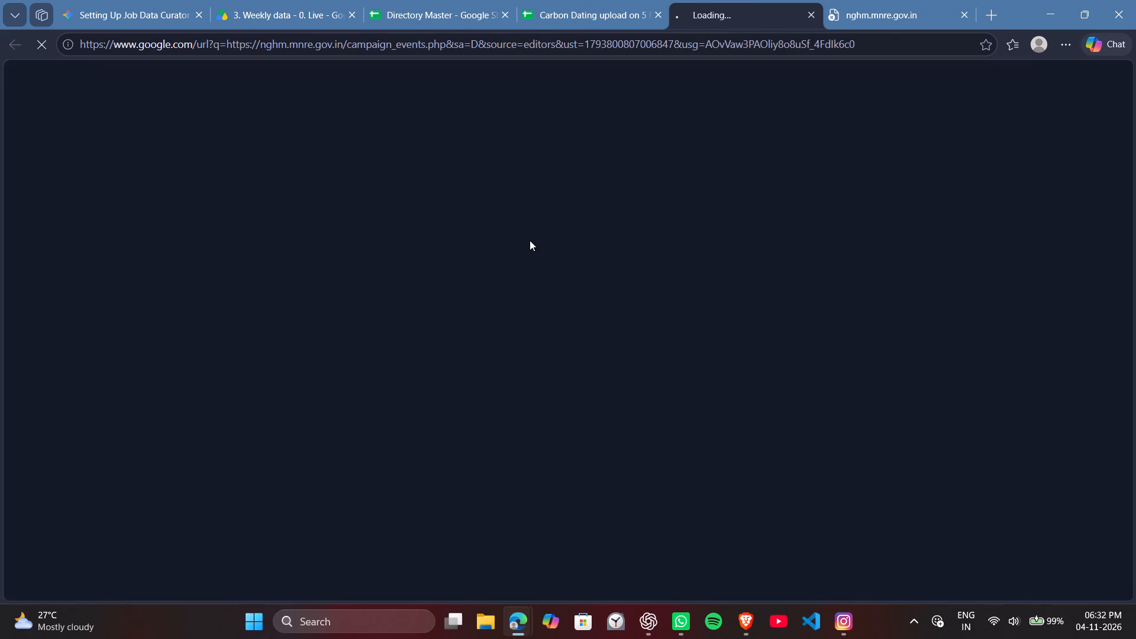
pyautogui.click(965, 18)
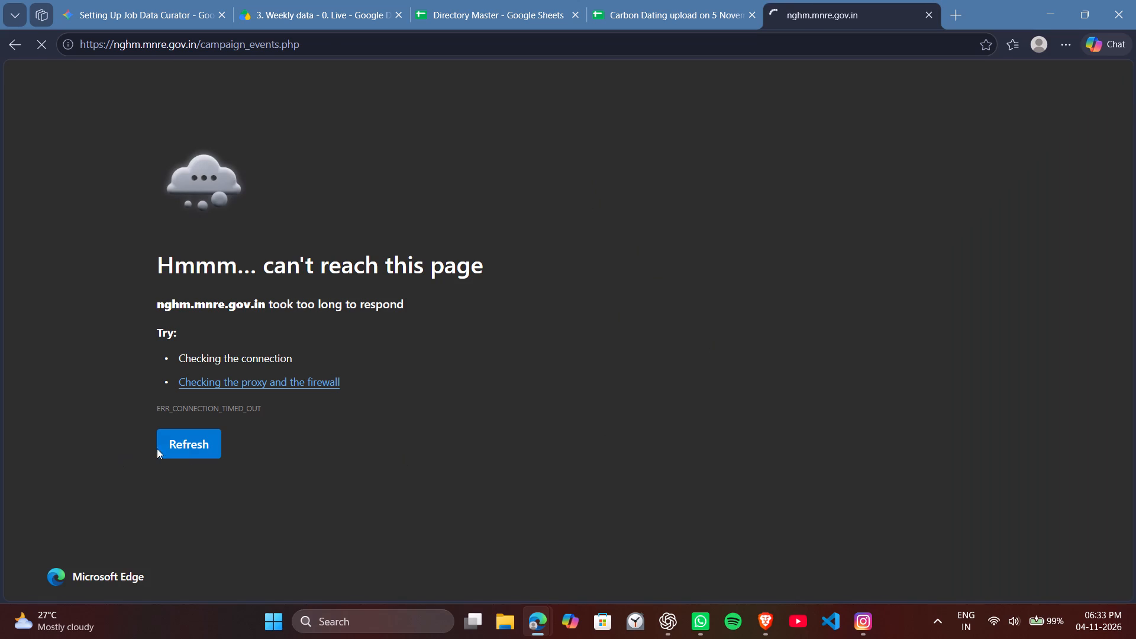
pyautogui.click(187, 448)
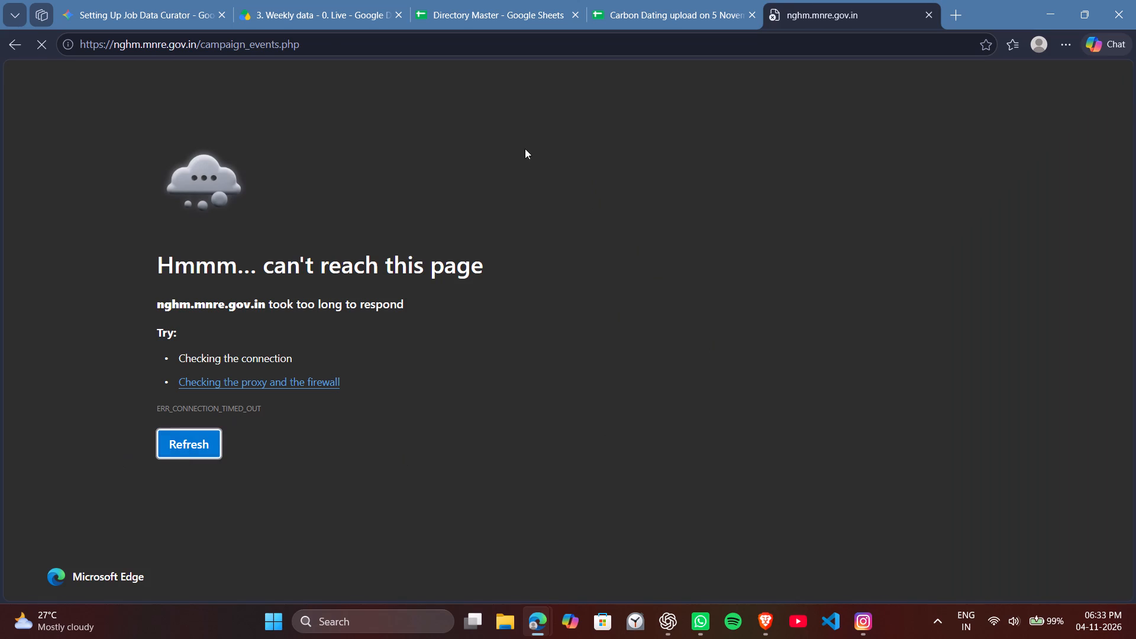
pyautogui.click(641, 0)
# Clear the contents of the whole India Green Hydrogen Assembly row.
pyautogui.click(9, 256)
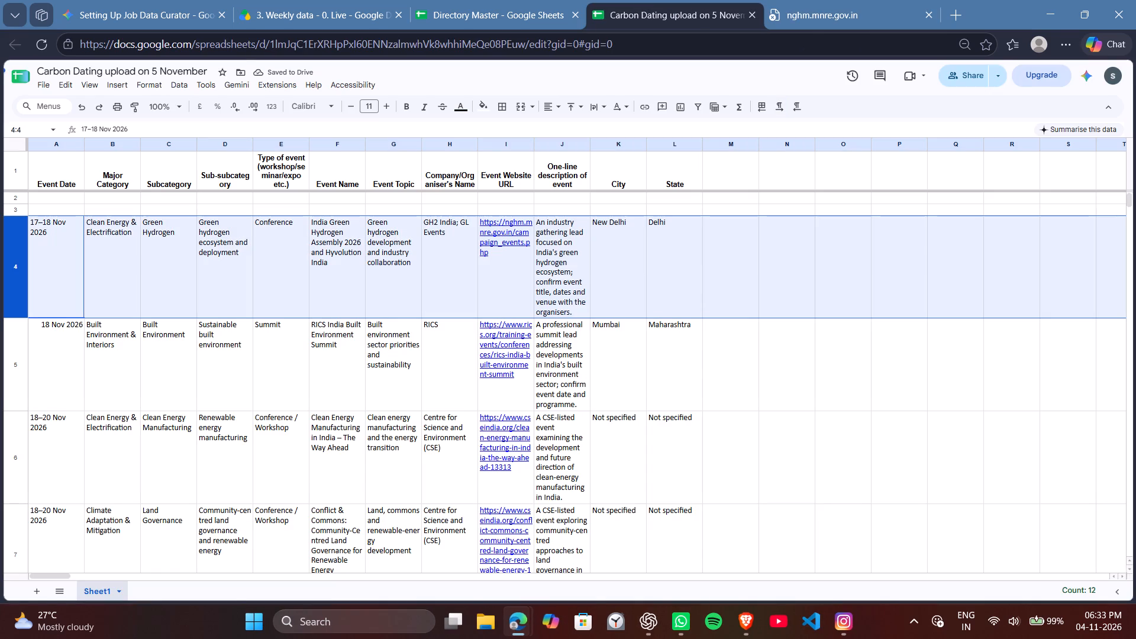
pyautogui.press('Delete')
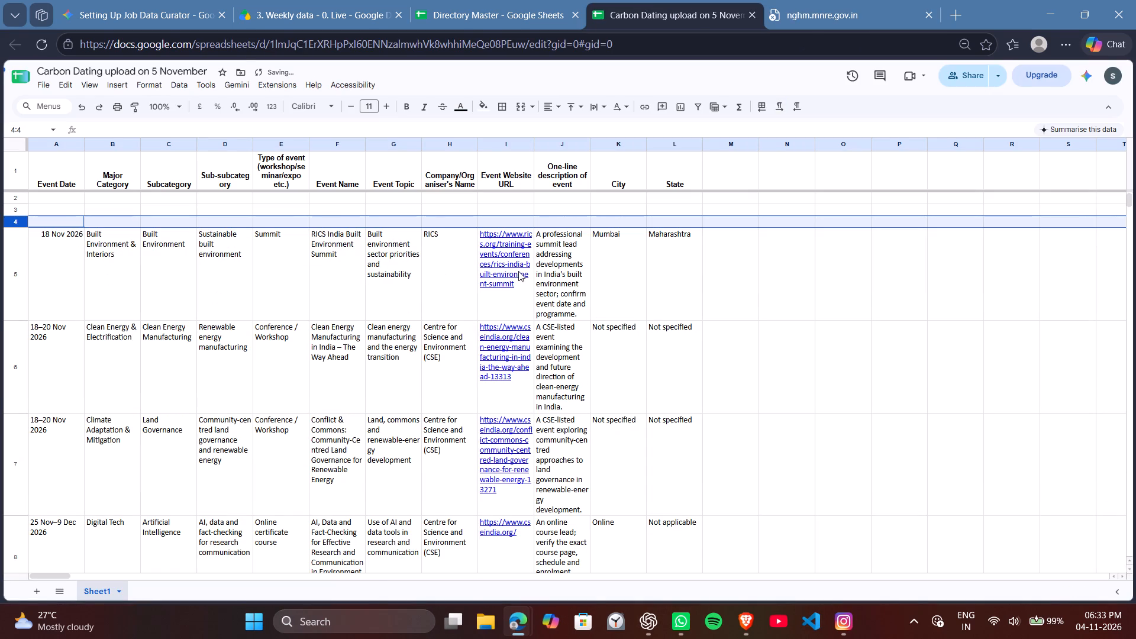
# Open the RICS India Built Environment Summit page, rejecting its cookies and closing the nghm.mnre.gov.in page, and check the event's date and venue.
pyautogui.click(518, 271)
pyautogui.click(537, 331)
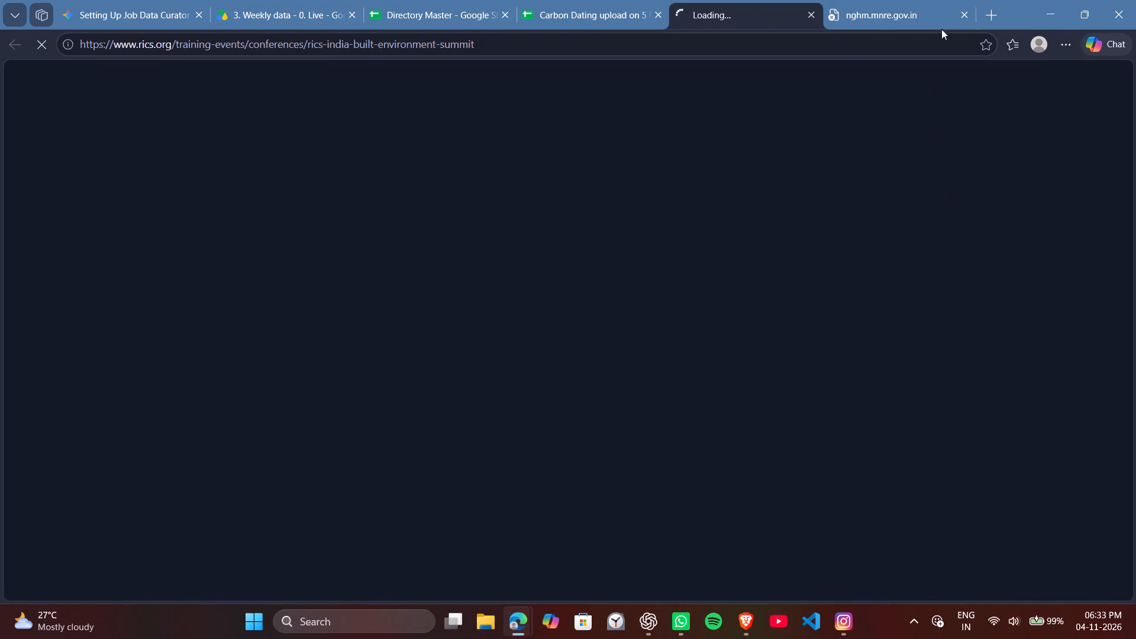
pyautogui.click(968, 15)
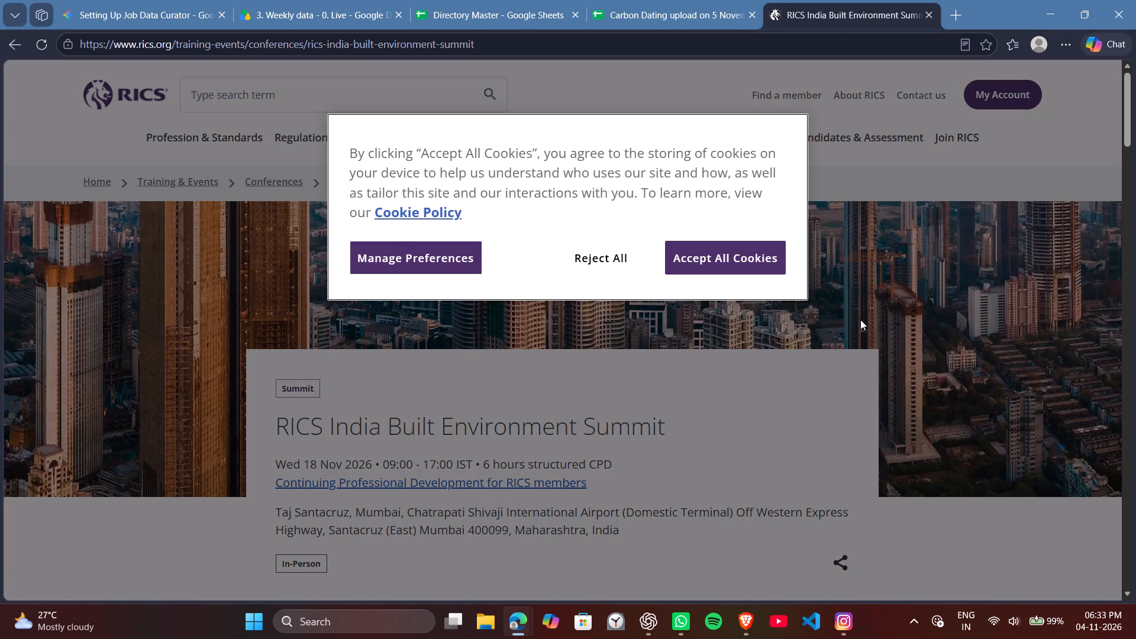
pyautogui.click(613, 261)
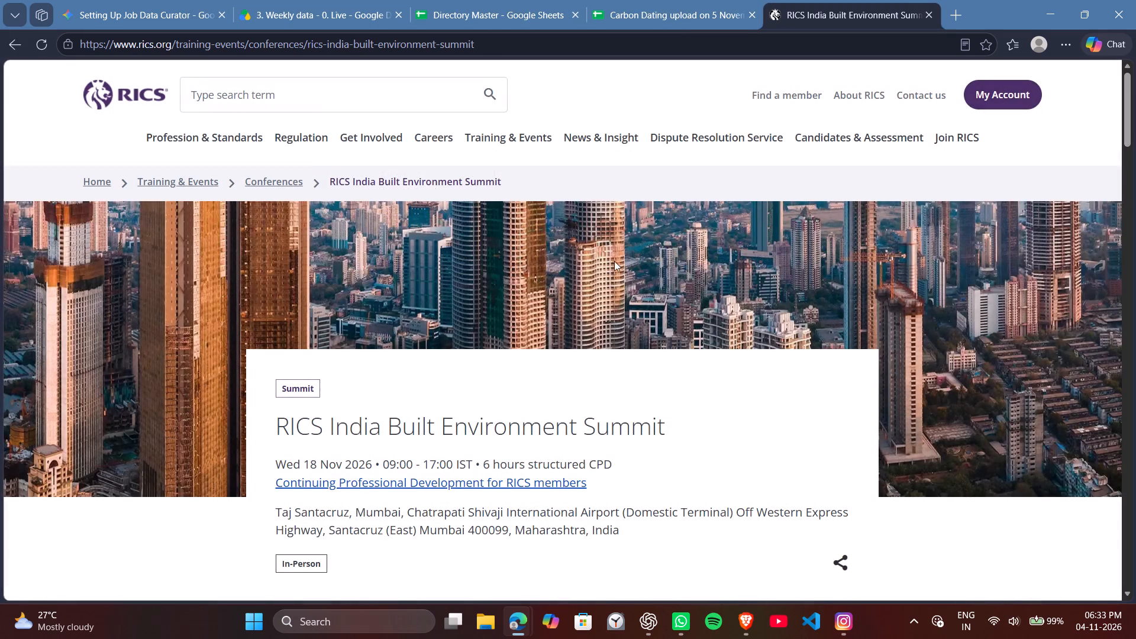
pyautogui.scroll(-1, 760, 357)
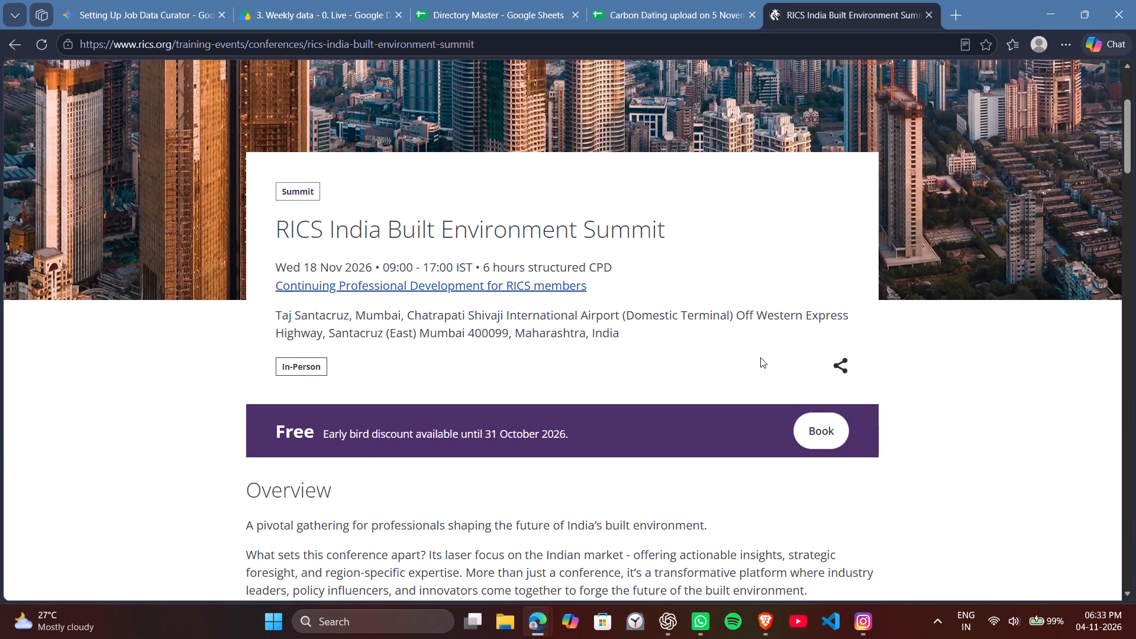
pyautogui.scroll(-1, 760, 357)
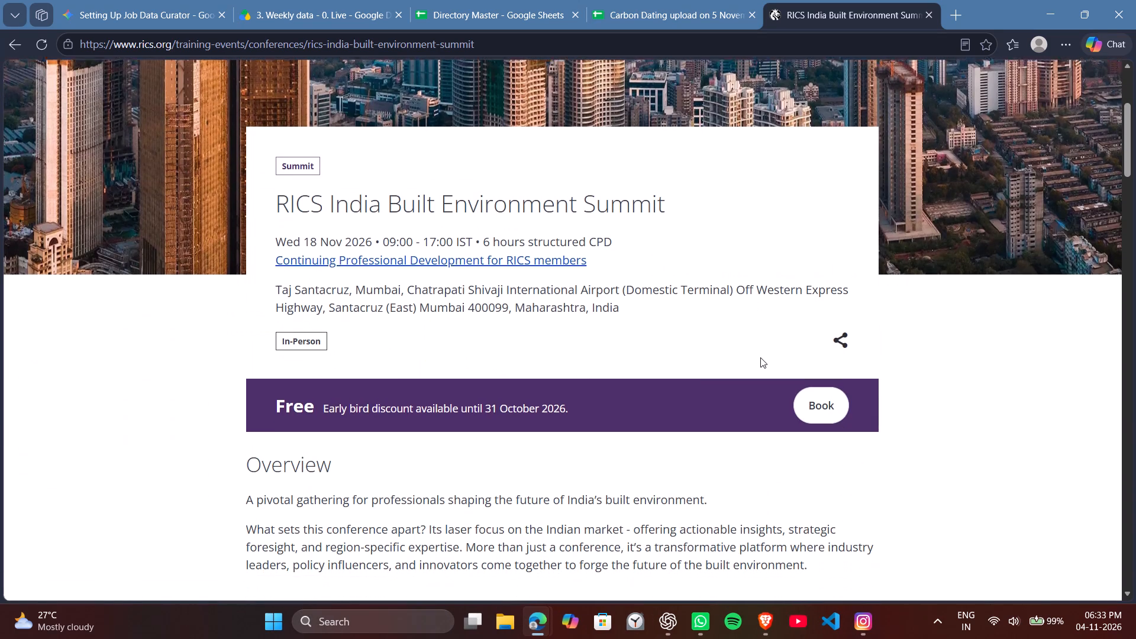
pyautogui.click(657, 22)
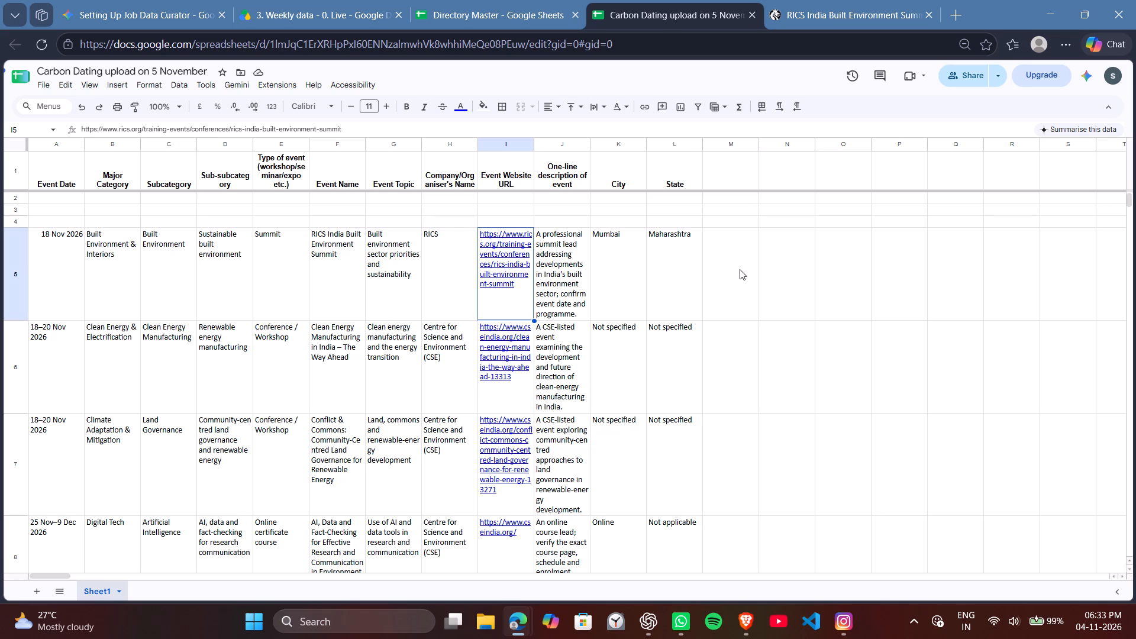
# Review the summit's themes and partners on the RICS page, compare them with the sheet entry, and return to the sheet.
pyautogui.click(858, 0)
pyautogui.scroll(1, 560, 295)
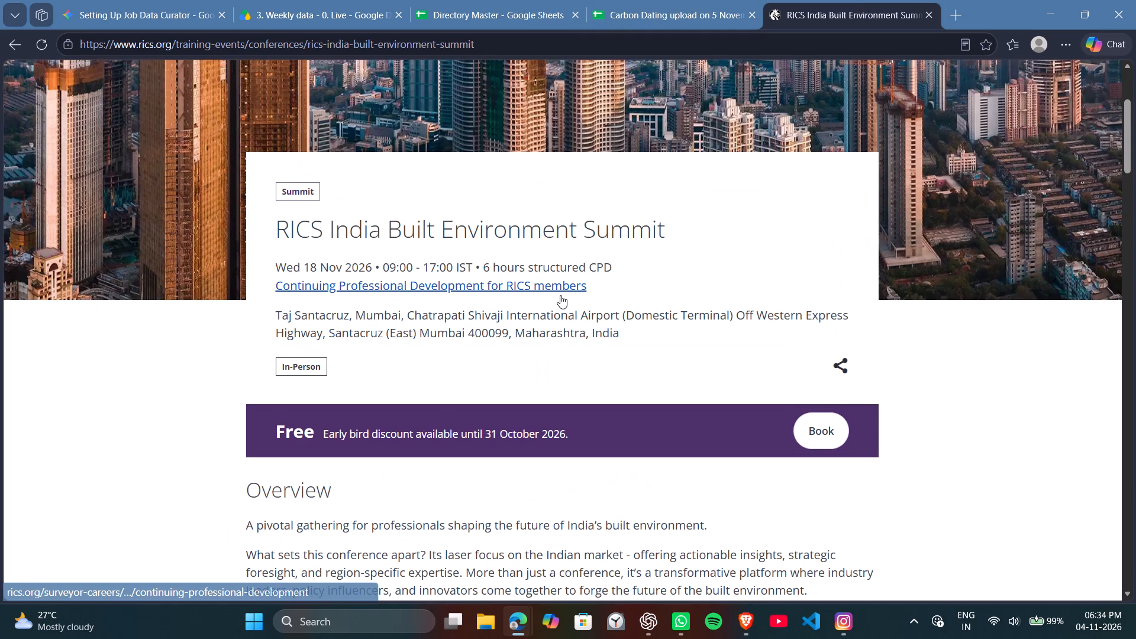
pyautogui.scroll(-3, 553, 301)
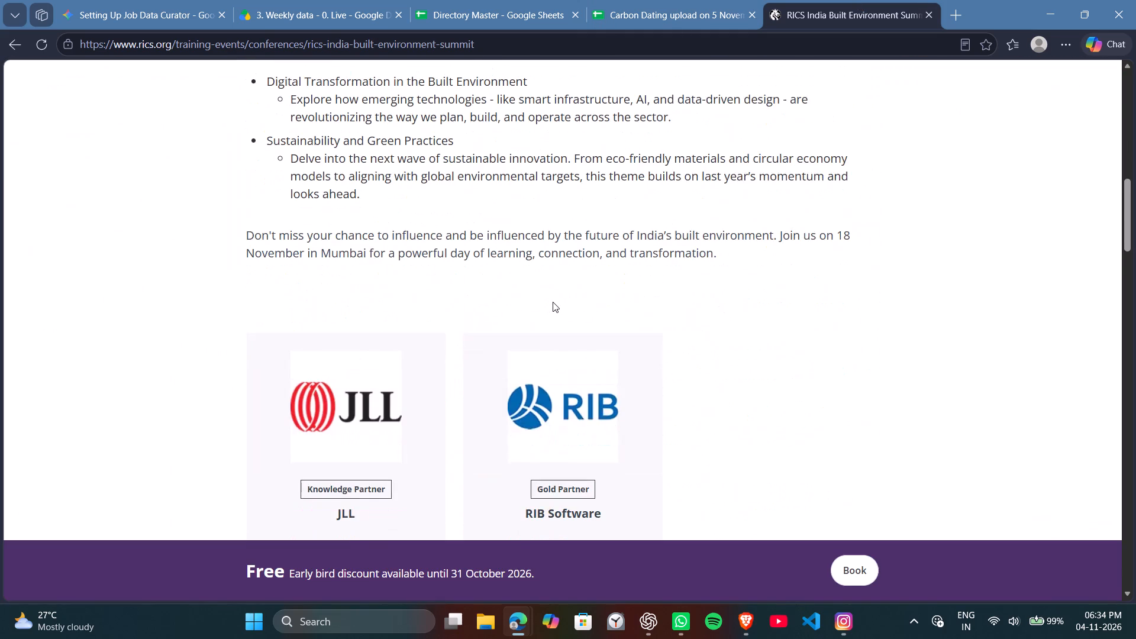
pyautogui.scroll(-8, 553, 302)
pyautogui.scroll(6, 553, 302)
pyautogui.scroll(-2, 554, 273)
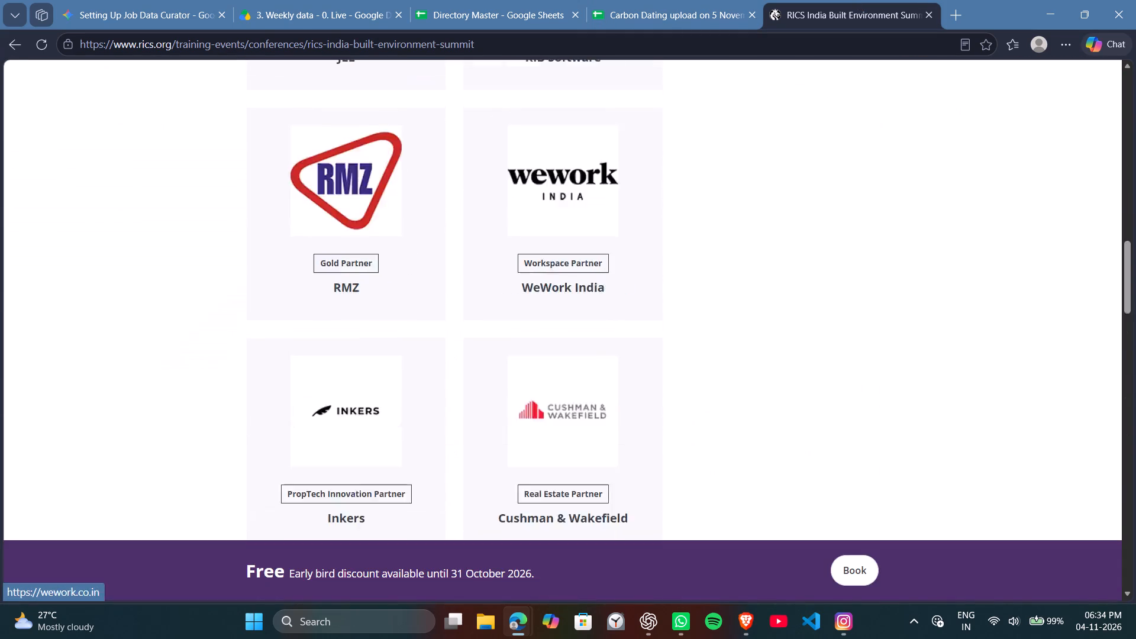
pyautogui.scroll(-5, 554, 273)
pyautogui.scroll(16, 565, 257)
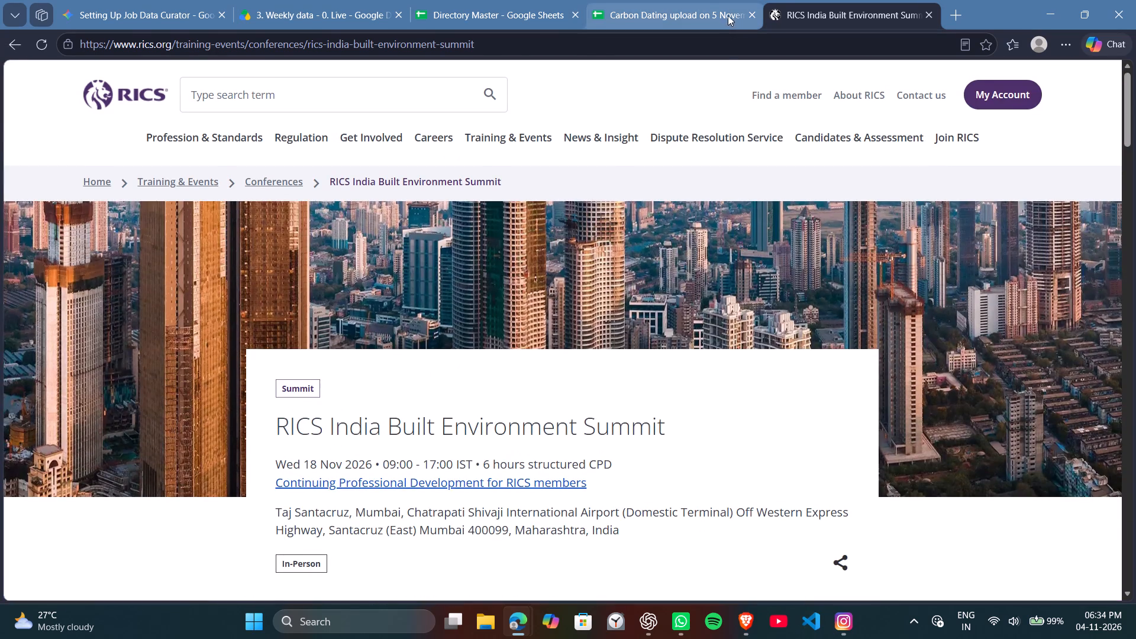
pyautogui.click(710, 3)
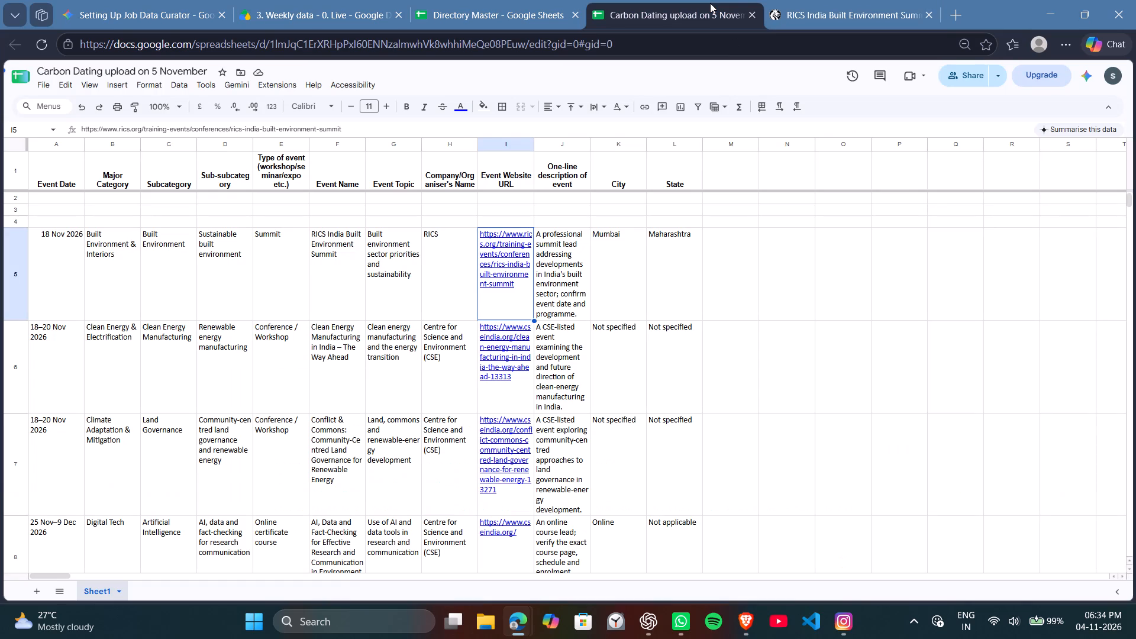
# Move the RICS India Built Environment Summit row up one position, above the empty row 4.
pyautogui.click(11, 254)
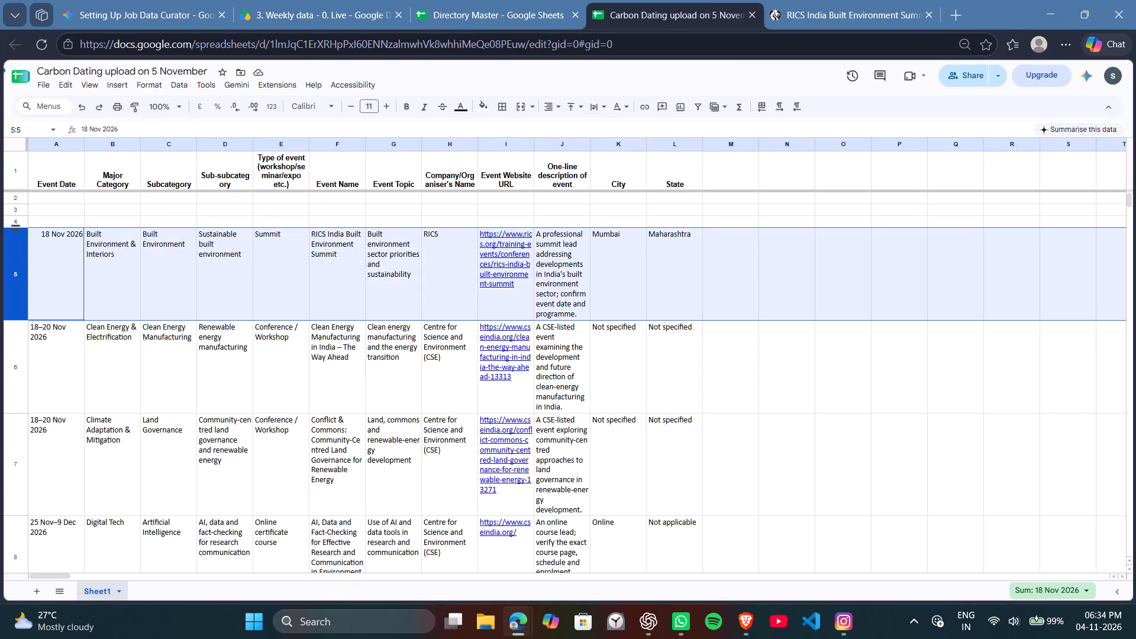
pyautogui.moveTo(25, 231); pyautogui.dragTo(25, 204)
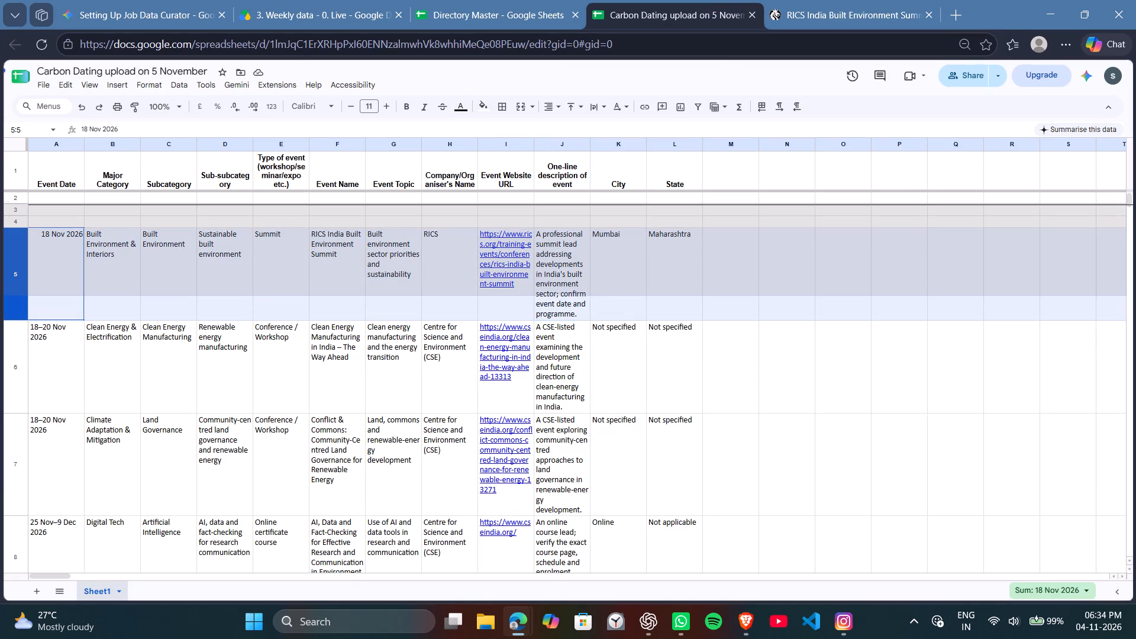
pyautogui.moveTo(25, 204); pyautogui.dragTo(23, 225)
# Delete the two empty rows between the header and the RICS India Built Environment Summit row.
pyautogui.click(19, 198)
pyautogui.rightClick(19, 198)
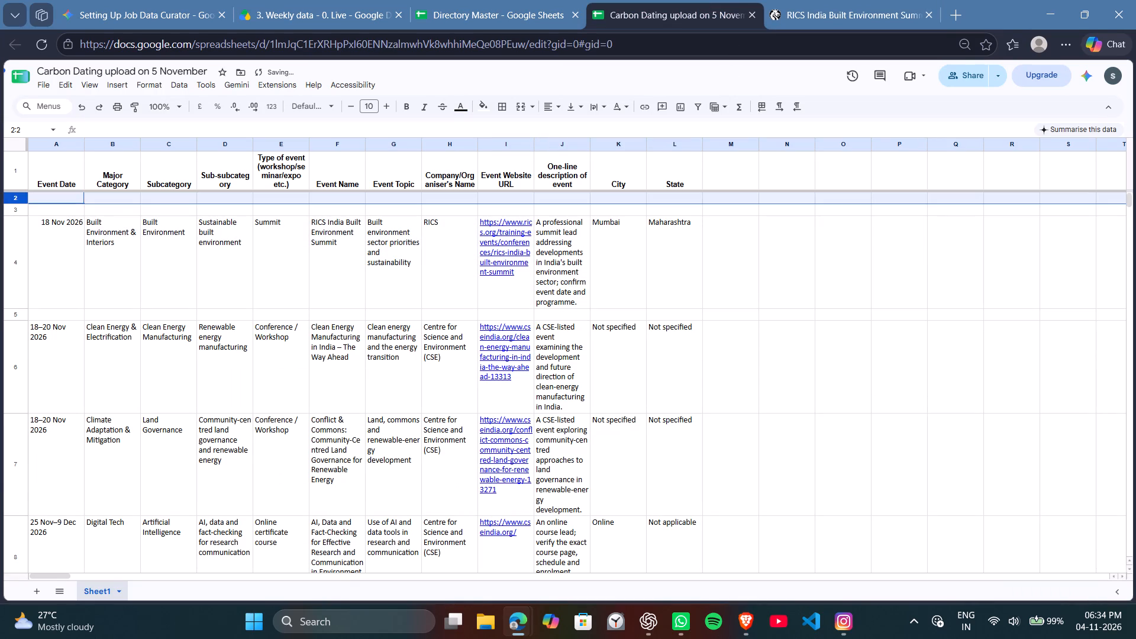
pyautogui.click(50, 318)
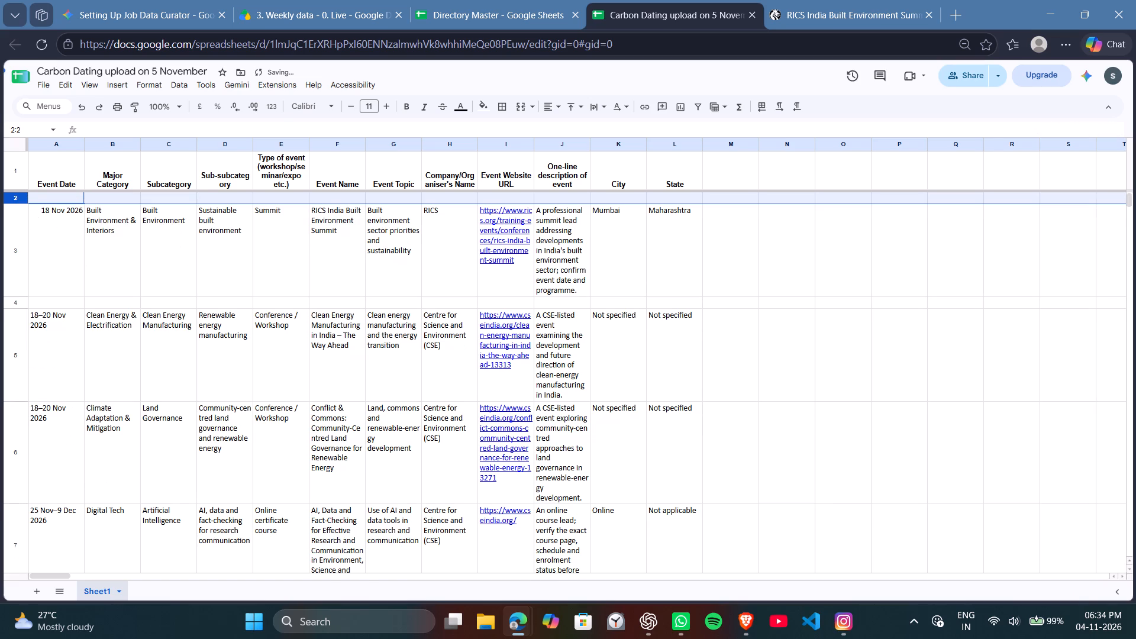
pyautogui.click(24, 196)
pyautogui.rightClick(21, 196)
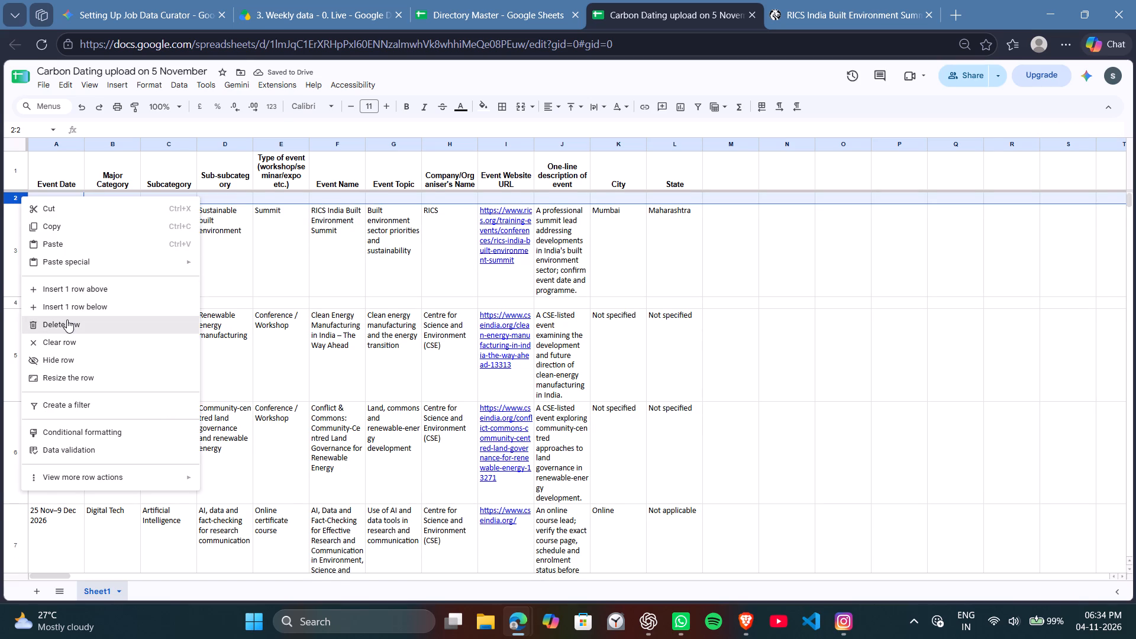
pyautogui.click(67, 319)
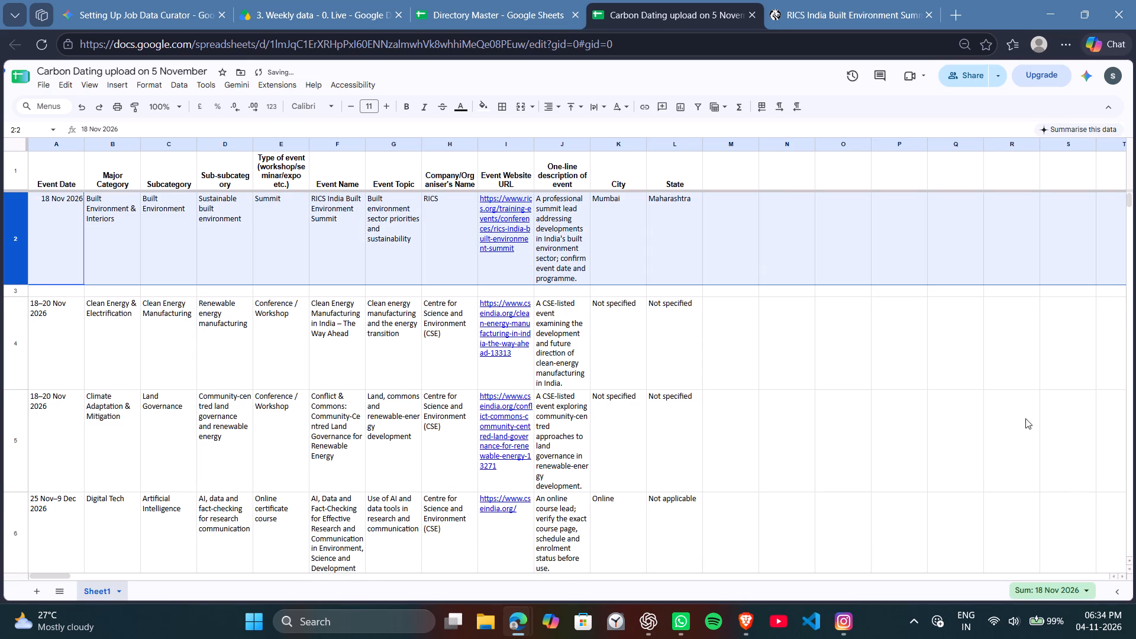
pyautogui.click(938, 386)
# Open the Clean Energy Manufacturing in India event page from its sheet link and check its date, venue and participation details.
pyautogui.click(490, 307)
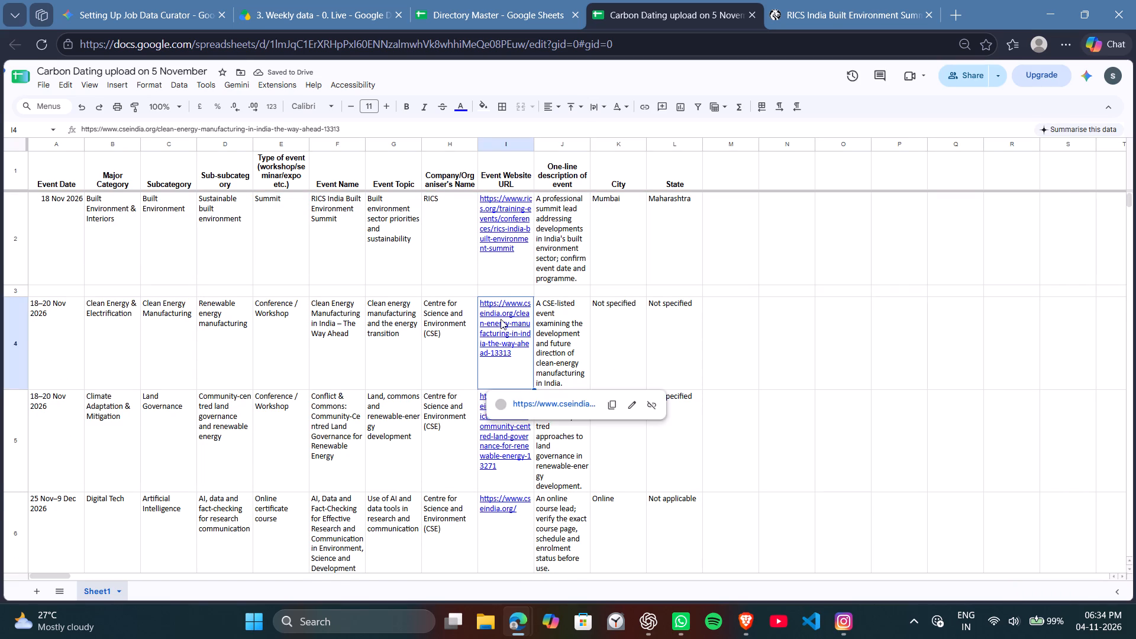
pyautogui.click(526, 402)
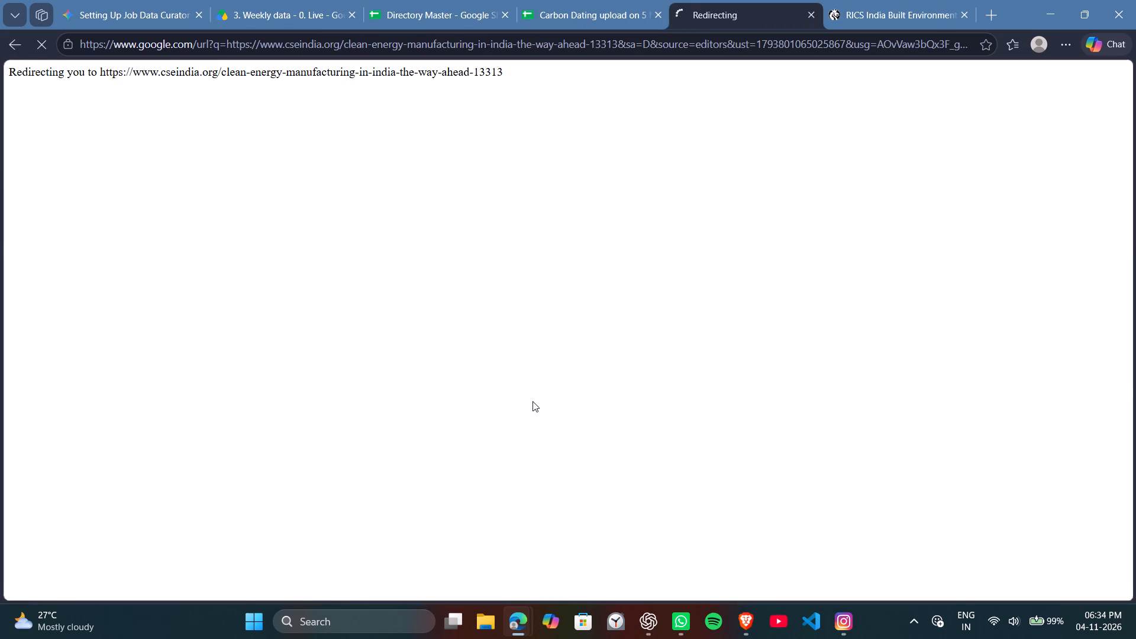
pyautogui.scroll(-2, 552, 348)
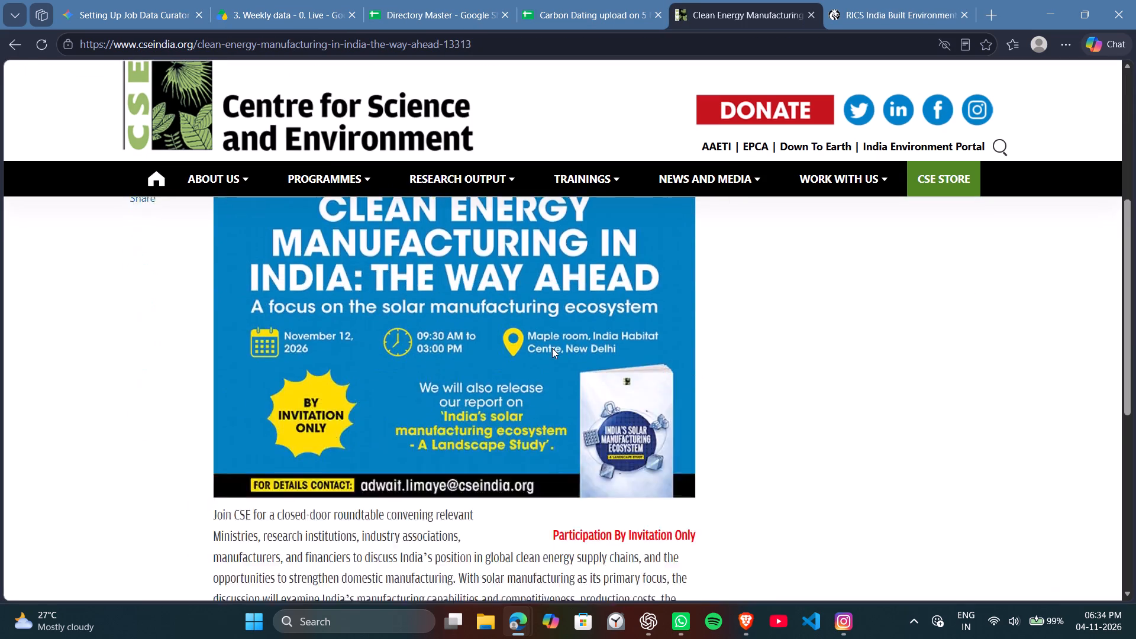
pyautogui.scroll(-1, 552, 348)
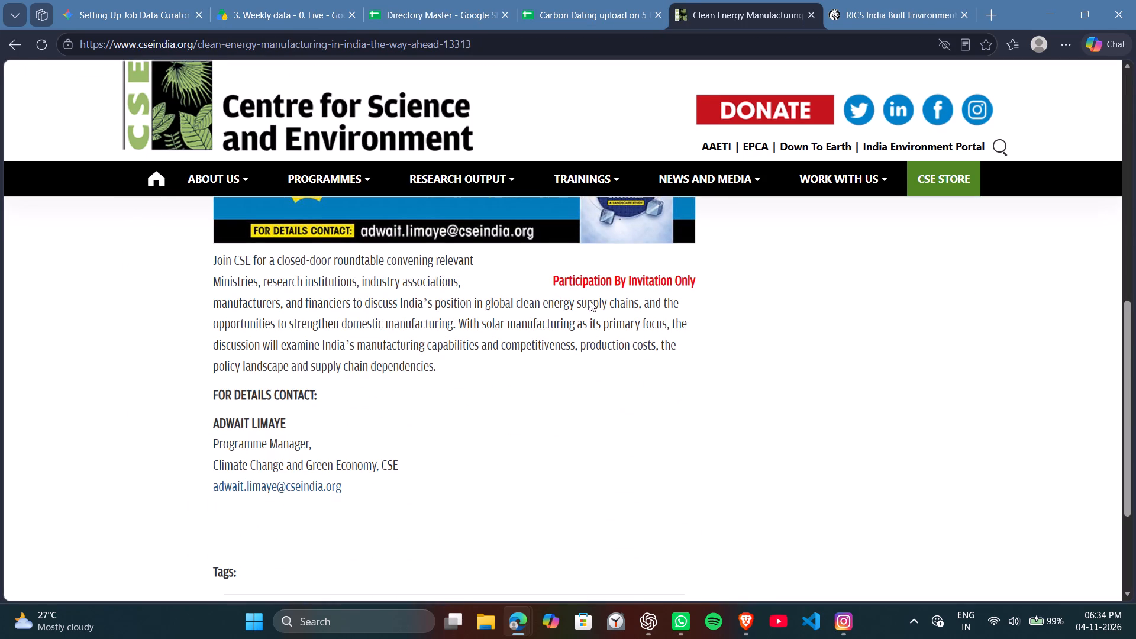
pyautogui.scroll(-2, 569, 396)
pyautogui.scroll(6, 569, 396)
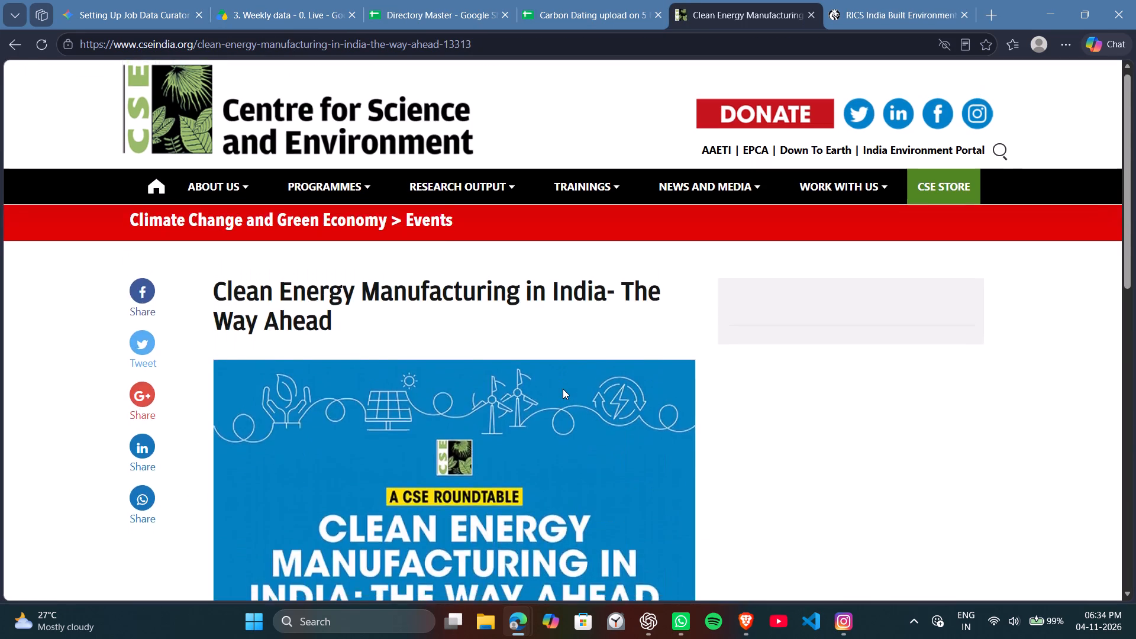
pyautogui.scroll(-2, 563, 389)
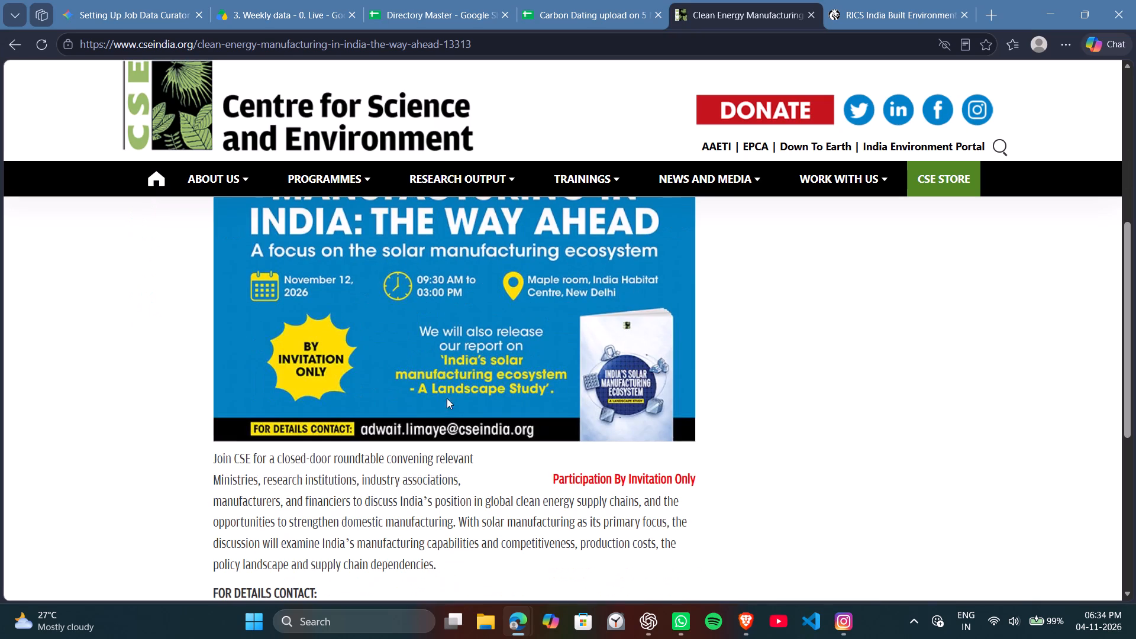
pyautogui.scroll(1, 515, 404)
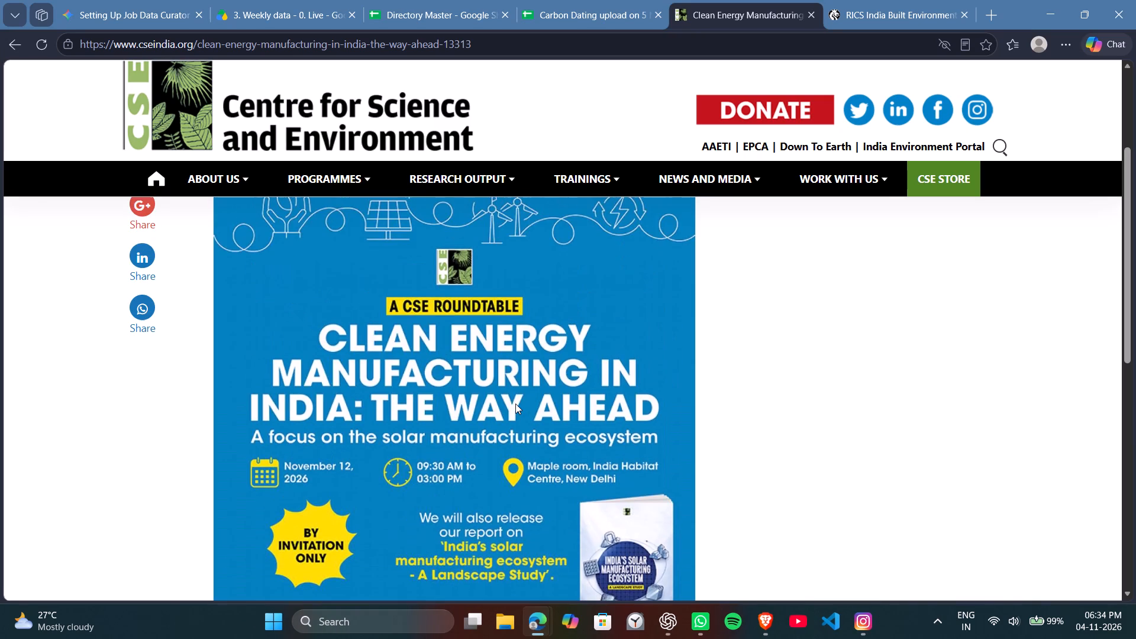
# Compare the sheet entry with the CSE page and set the Clean Energy Manufacturing event's date to 12 Nov 2026.
pyautogui.click(567, 20)
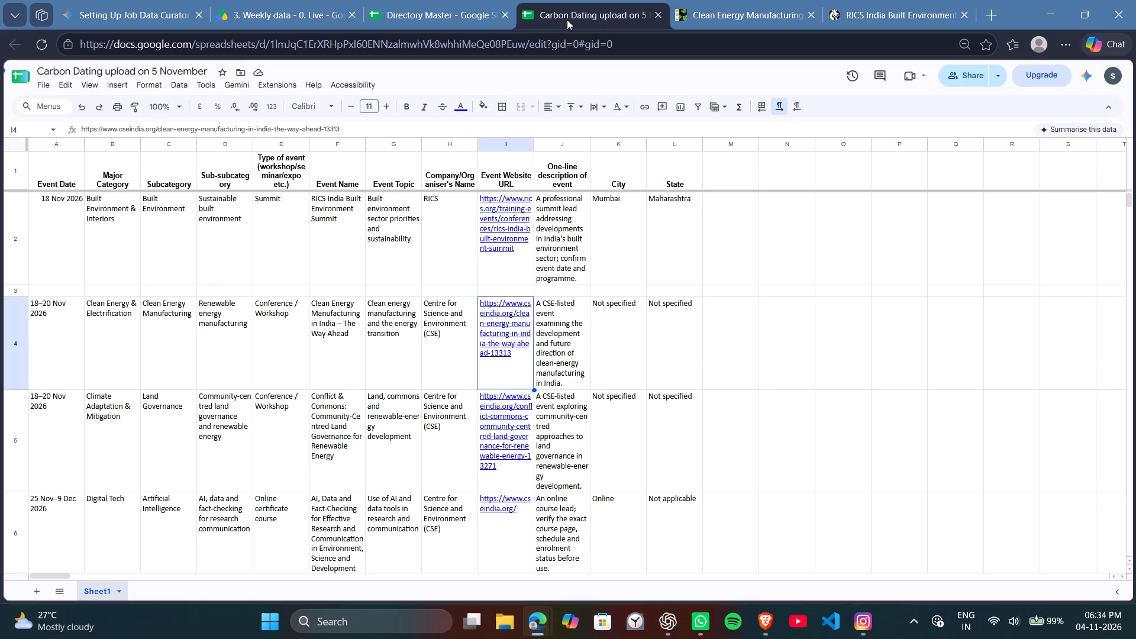
pyautogui.click(40, 331)
pyautogui.click(791, 4)
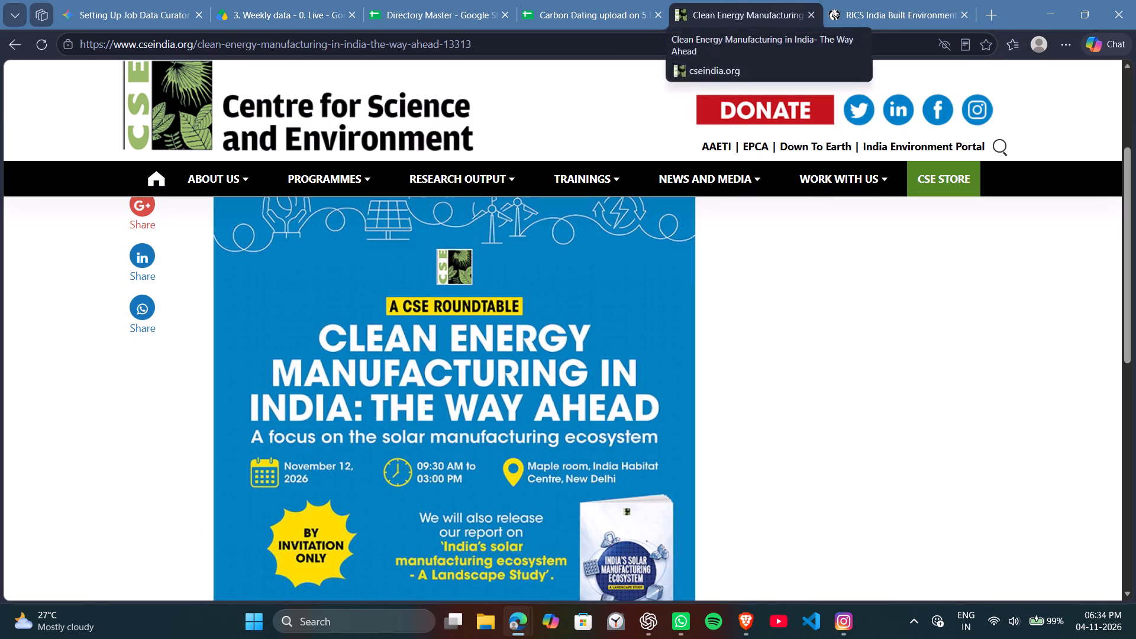
pyautogui.click(583, 0)
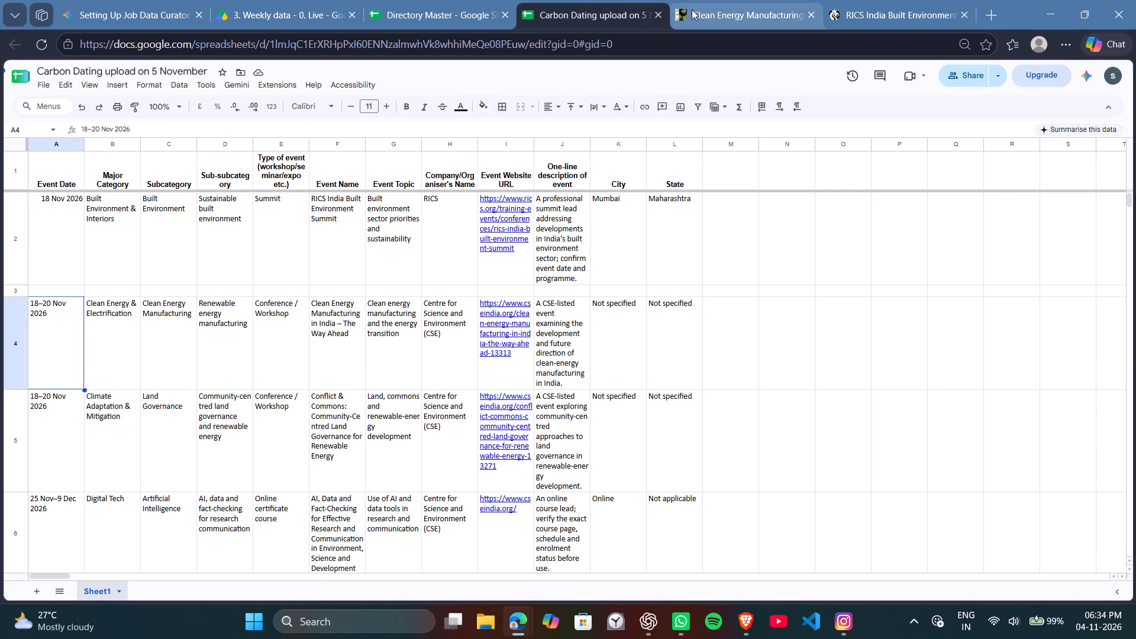
pyautogui.click(703, 9)
pyautogui.click(589, 0)
pyautogui.click(58, 320)
pyautogui.click(55, 315)
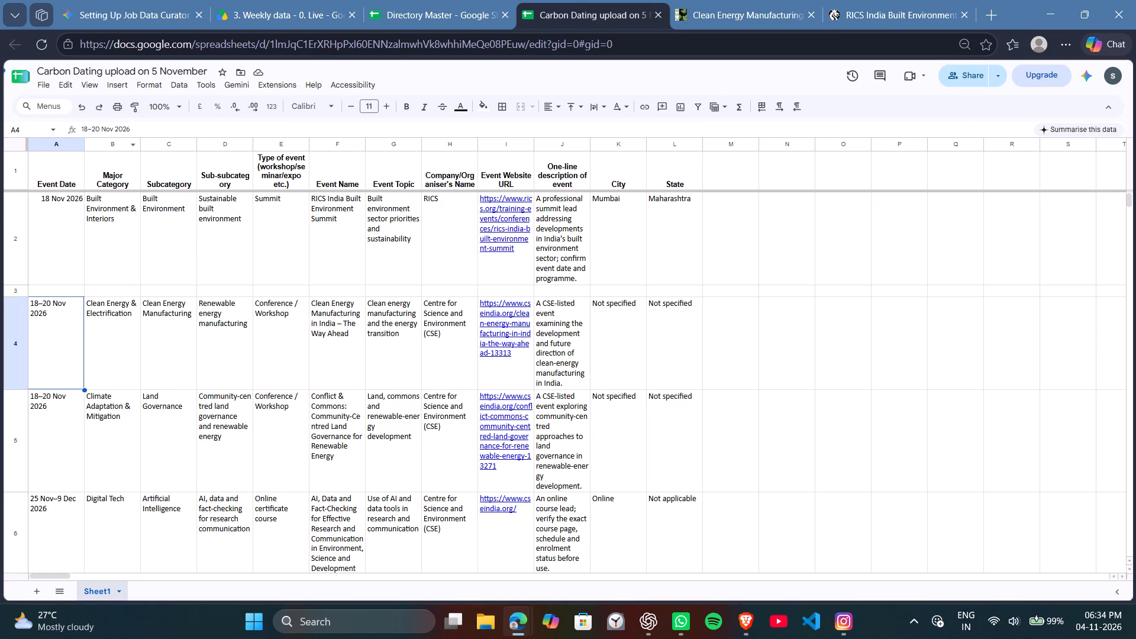
pyautogui.moveTo(98, 127); pyautogui.dragTo(79, 124)
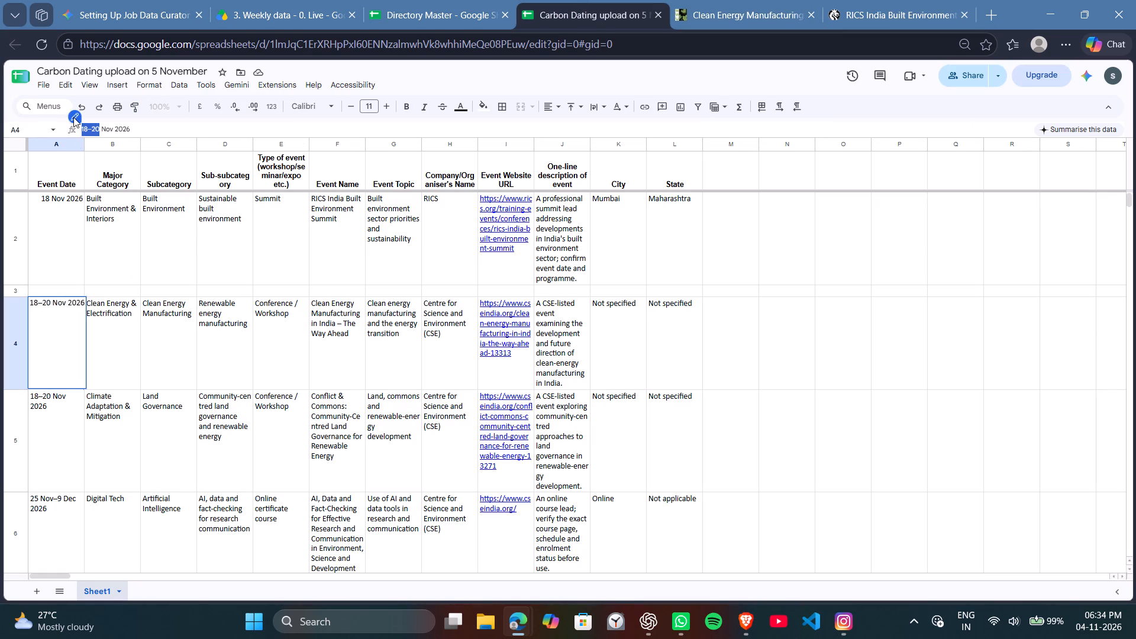
pyautogui.press('BackSpace')
pyautogui.write('12')
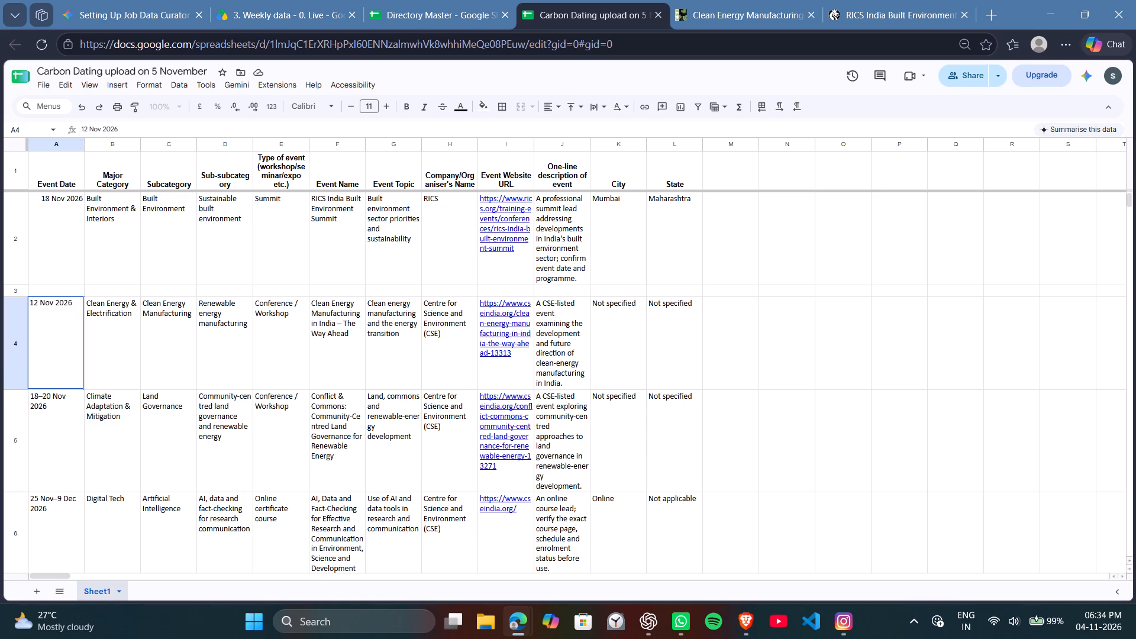
pyautogui.press('Return')
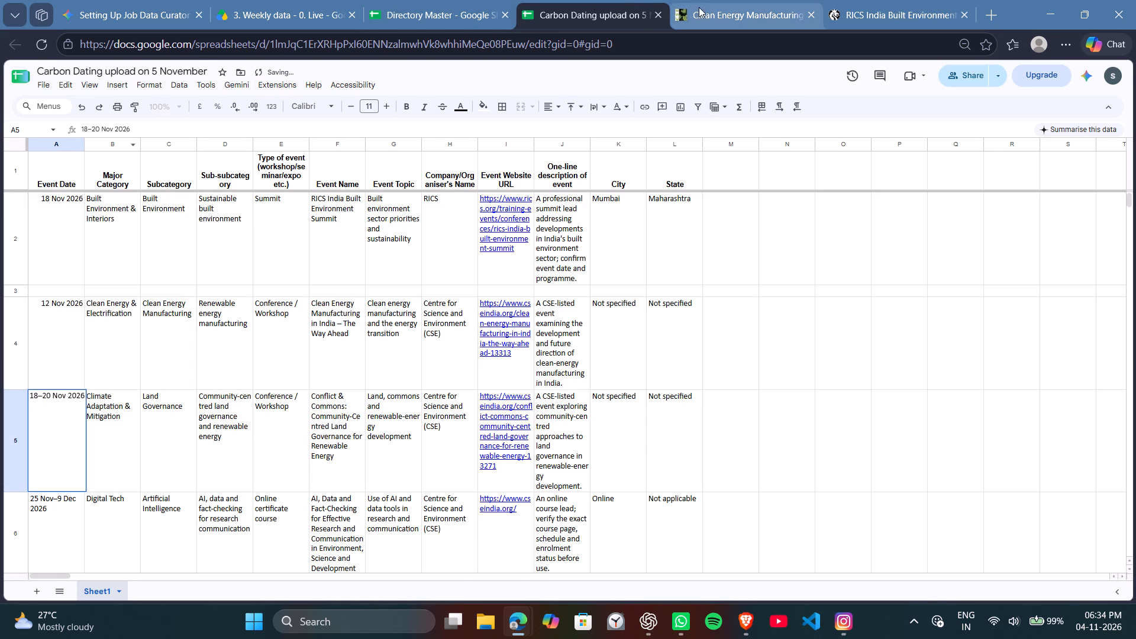
# Close the RICS summit page, recheck the venue on the CSE page, and set the Clean Energy Manufacturing event's City to New Delhi.
pyautogui.click(701, 6)
pyautogui.click(960, 13)
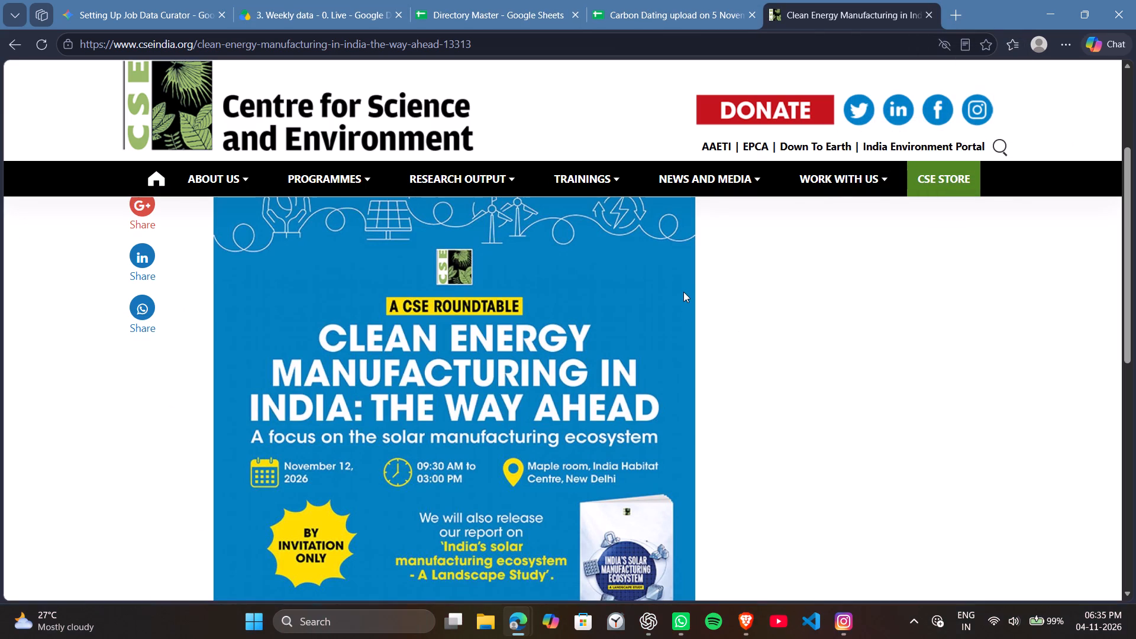
pyautogui.click(666, 1)
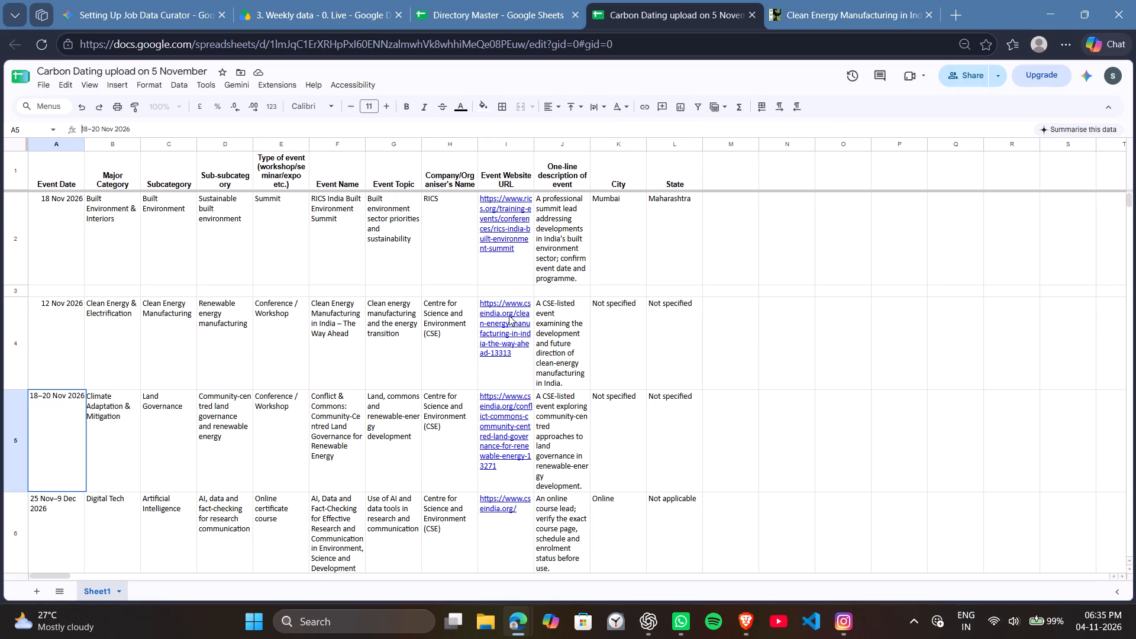
pyautogui.click(787, 0)
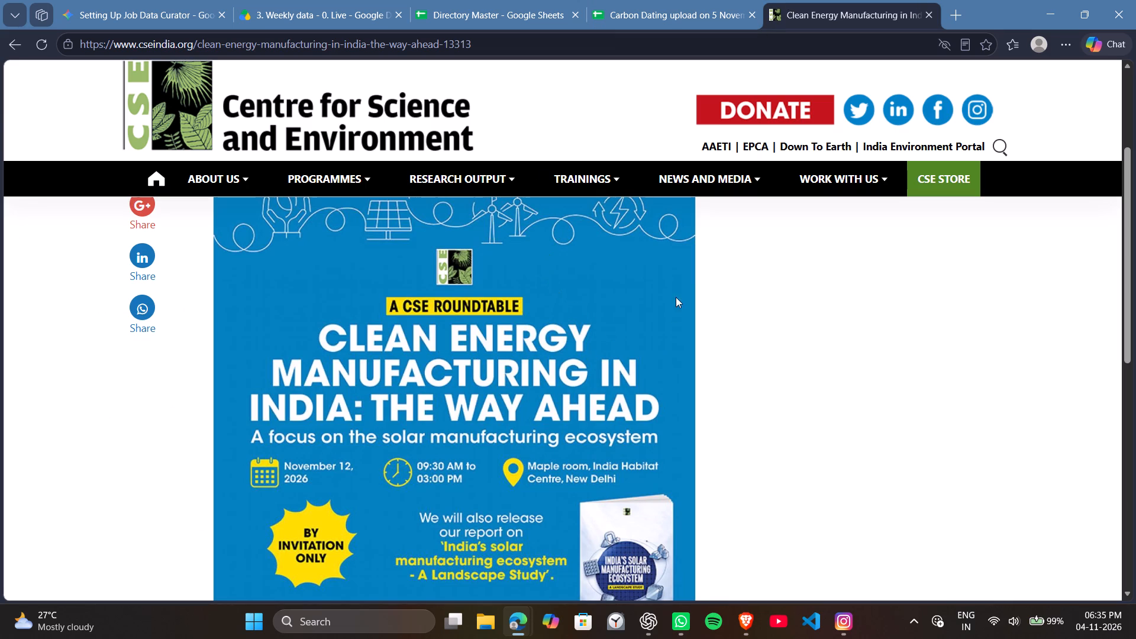
pyautogui.click(711, 2)
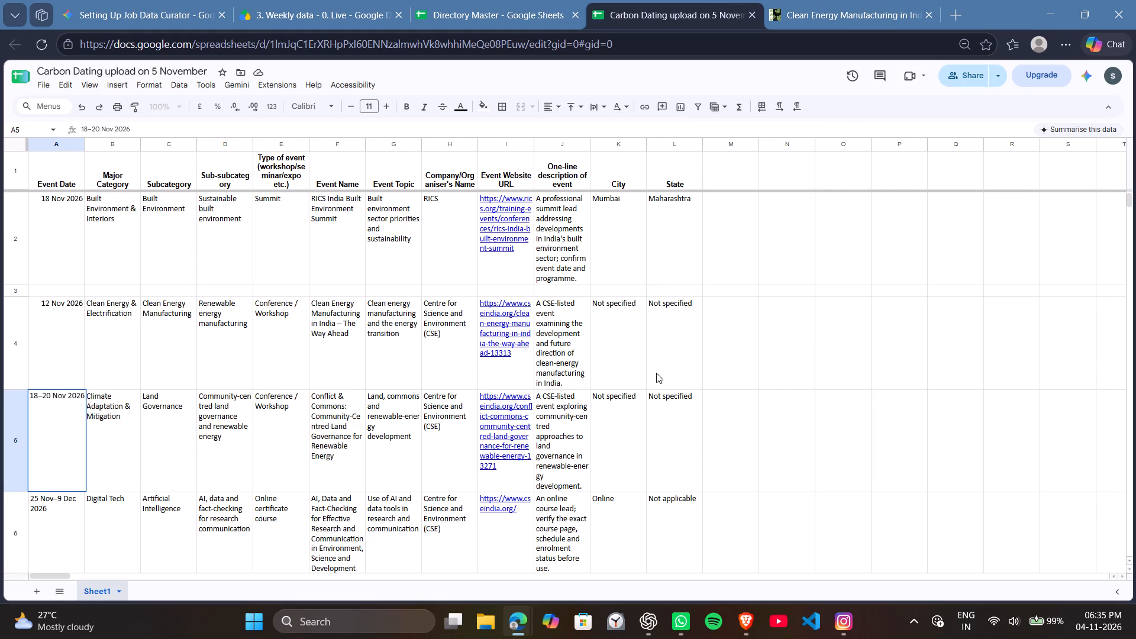
pyautogui.click(620, 337)
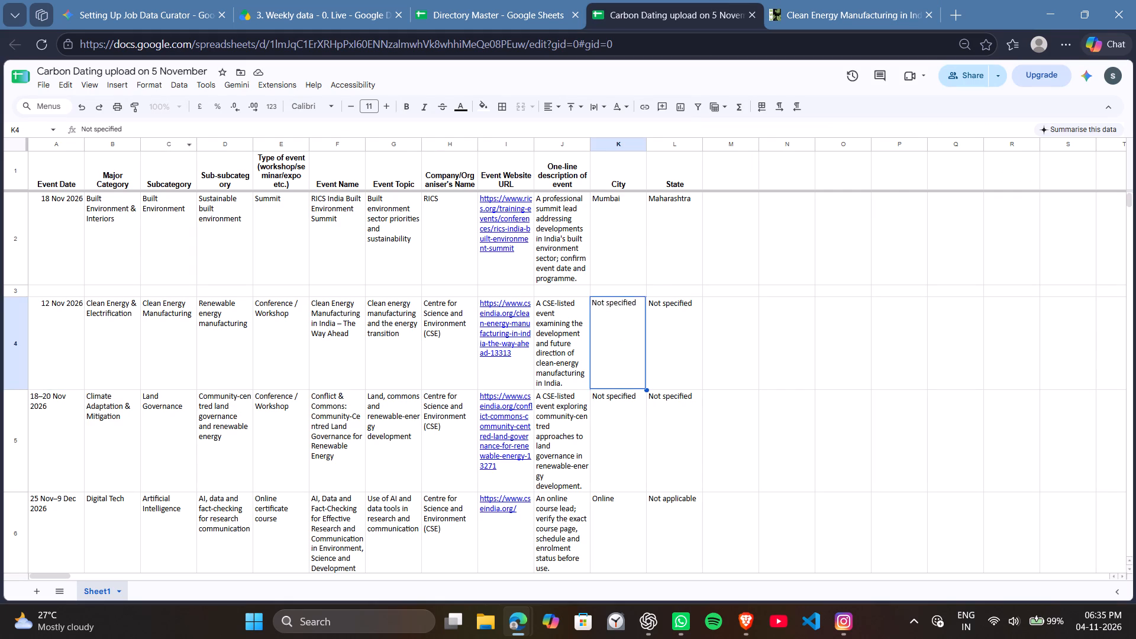
pyautogui.moveTo(144, 128); pyautogui.dragTo(0, 130)
pyautogui.press('BackSpace')
pyautogui.hotkey('shift', 'n')
pyautogui.write('ew')
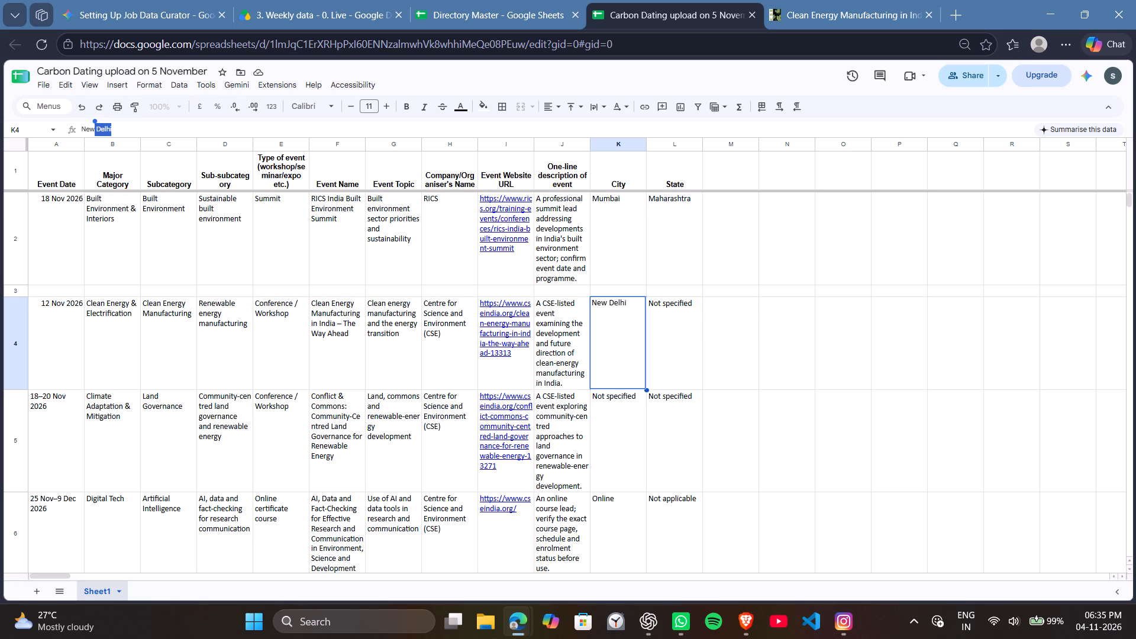
pyautogui.press('Return')
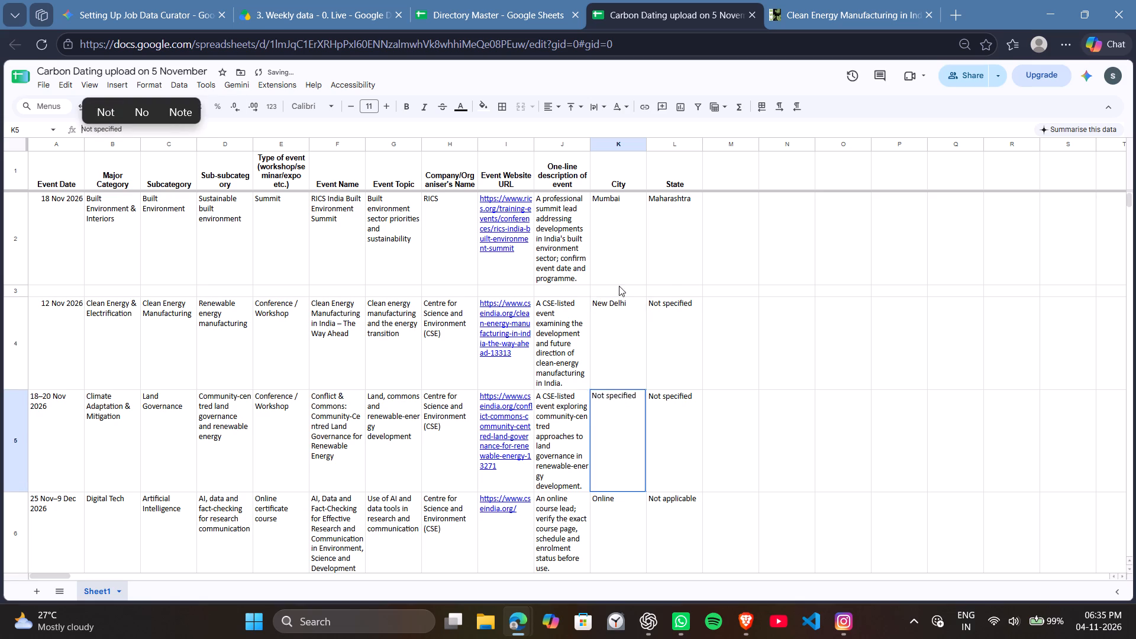
# Set the State of the Clean Energy Manufacturing event to Delhi.
pyautogui.click(670, 347)
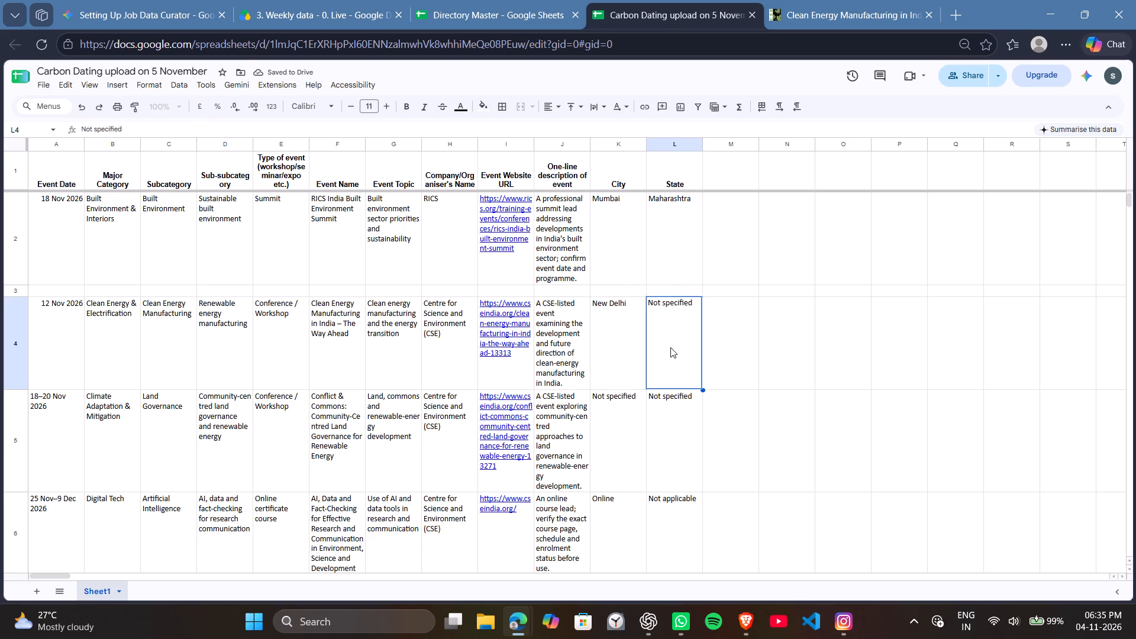
pyautogui.write('De')
pyautogui.write('lhi')
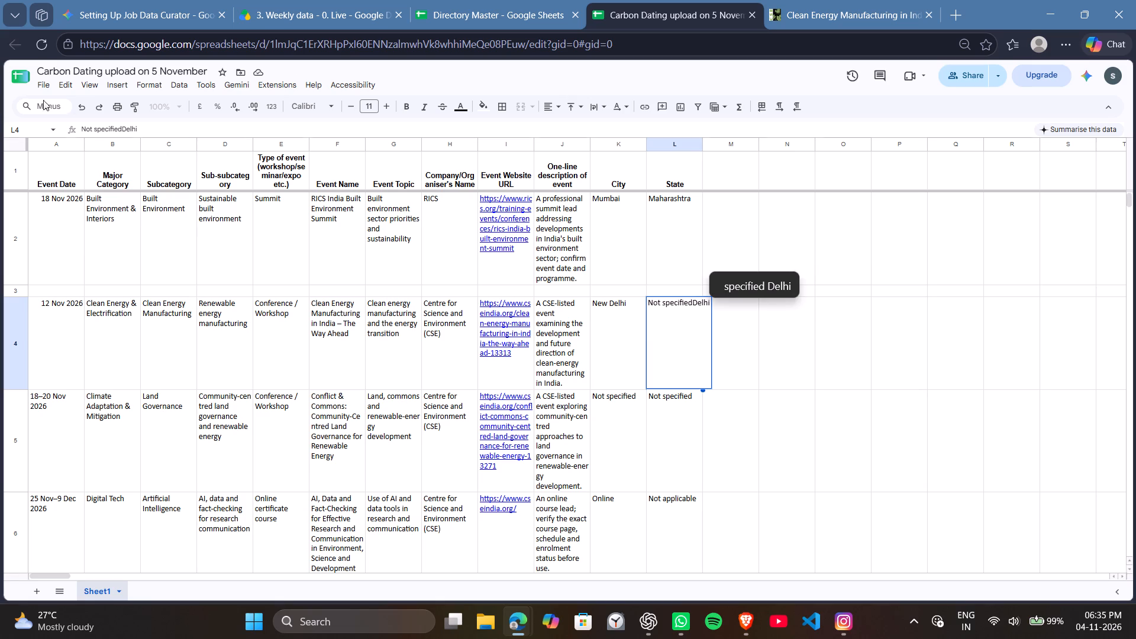
pyautogui.moveTo(120, 130); pyautogui.dragTo(43, 130)
pyautogui.press('BackSpace')
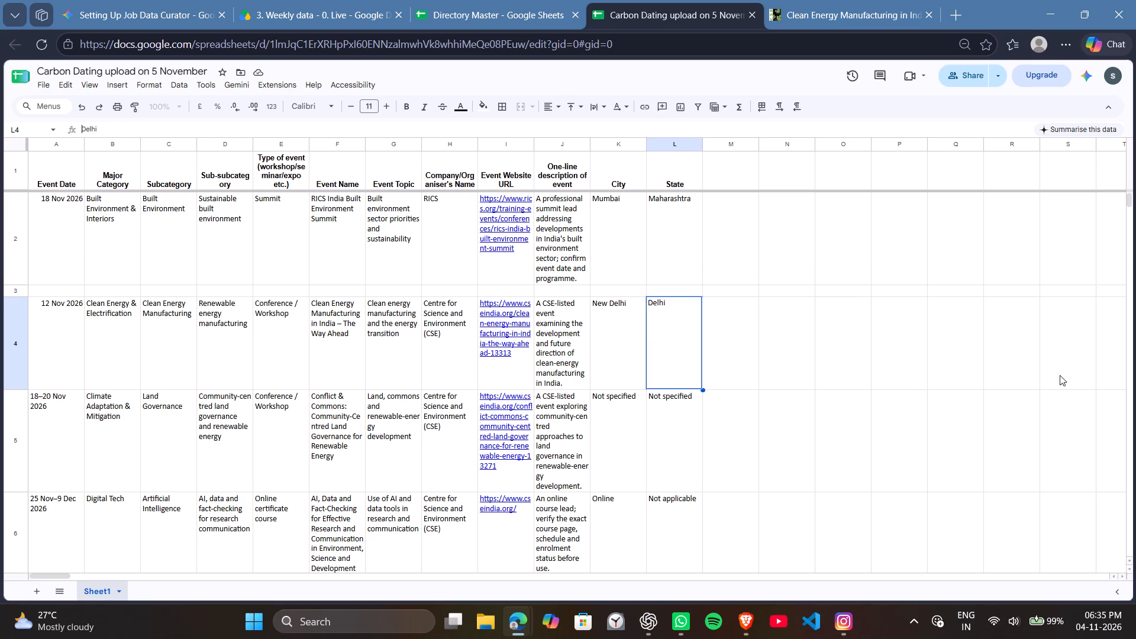
pyautogui.click(919, 377)
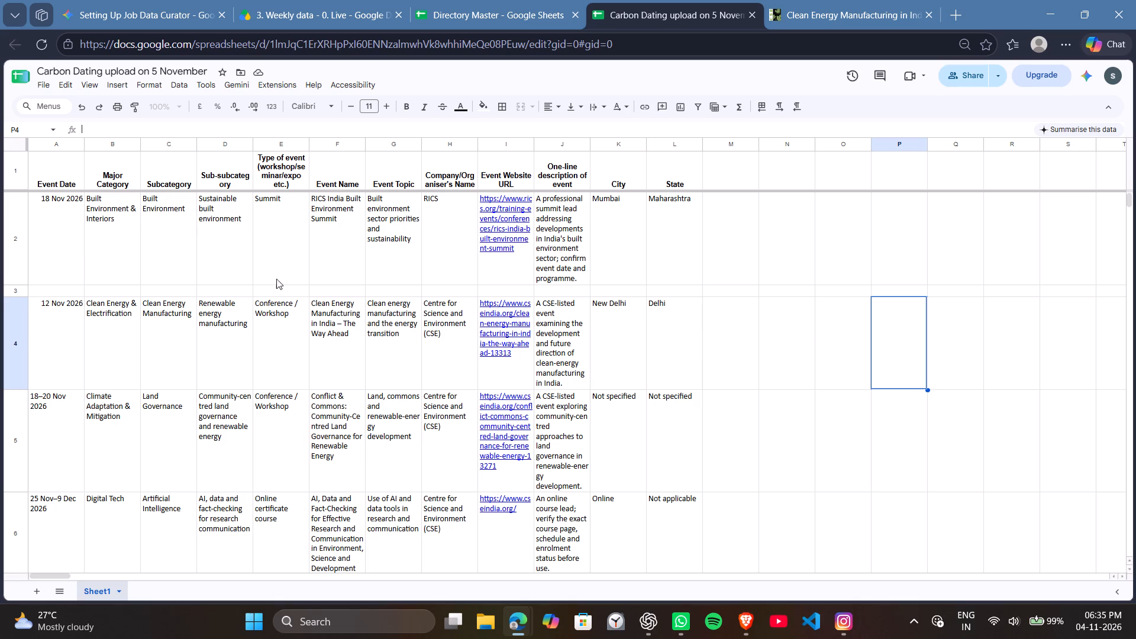
# Delete the empty row between the RICS India Built Environment Summit and Clean Energy Manufacturing entries.
pyautogui.click(10, 291)
pyautogui.rightClick(10, 291)
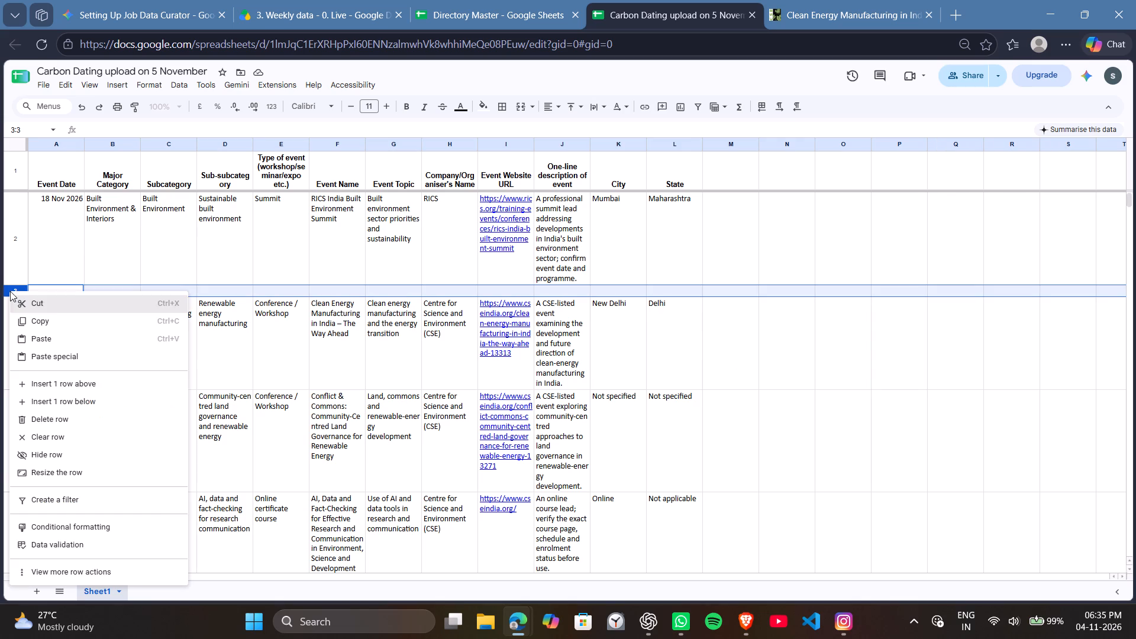
pyautogui.click(27, 418)
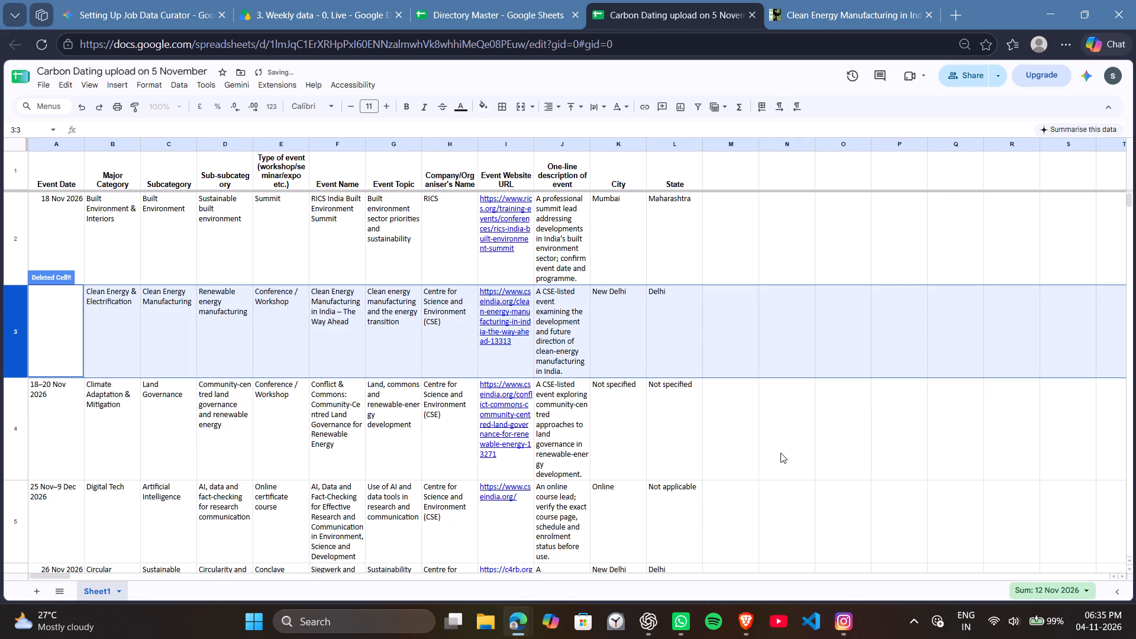
pyautogui.click(779, 451)
pyautogui.click(702, 353)
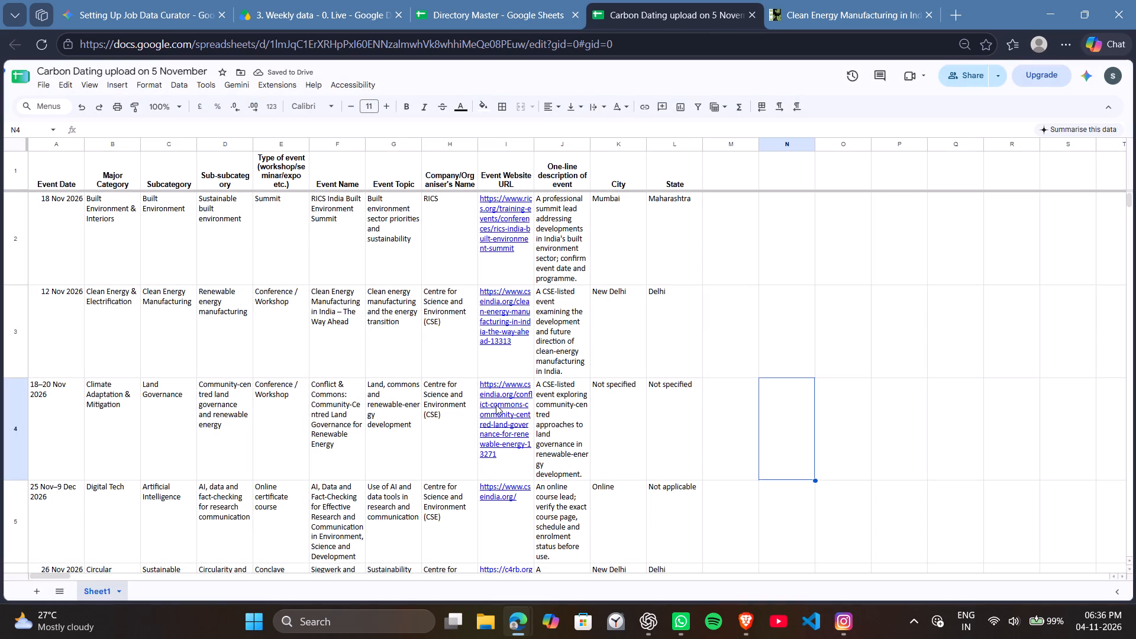
# Open the Conflict & Commons workshop page from its sheet link, closing the Clean Energy Manufacturing page, and check its date and venue.
pyautogui.click(500, 406)
pyautogui.click(524, 489)
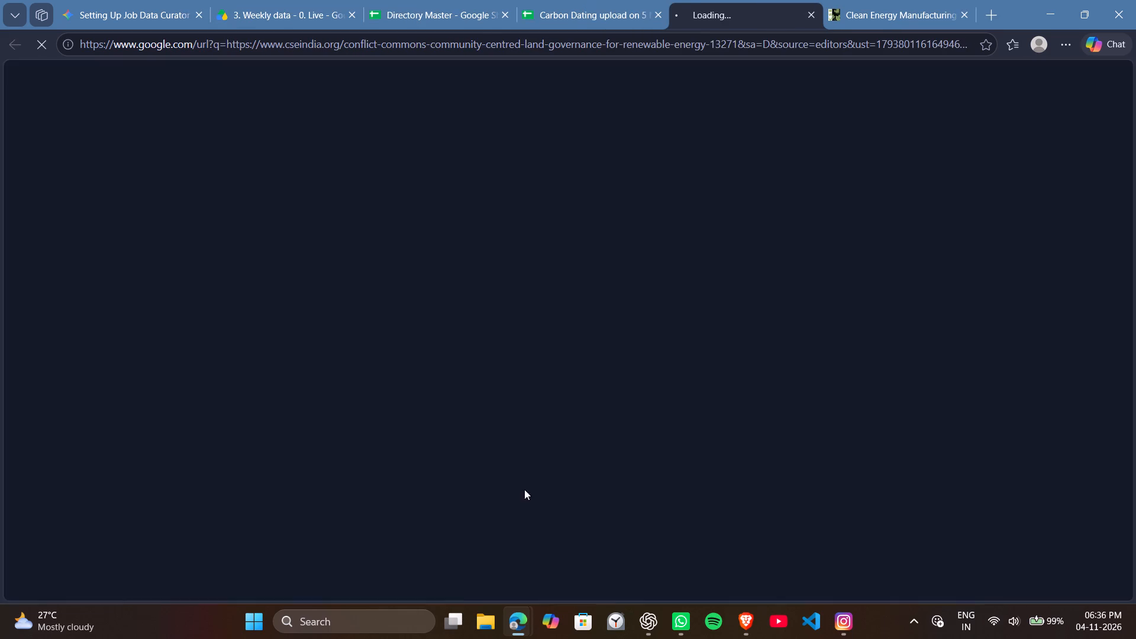
pyautogui.click(962, 14)
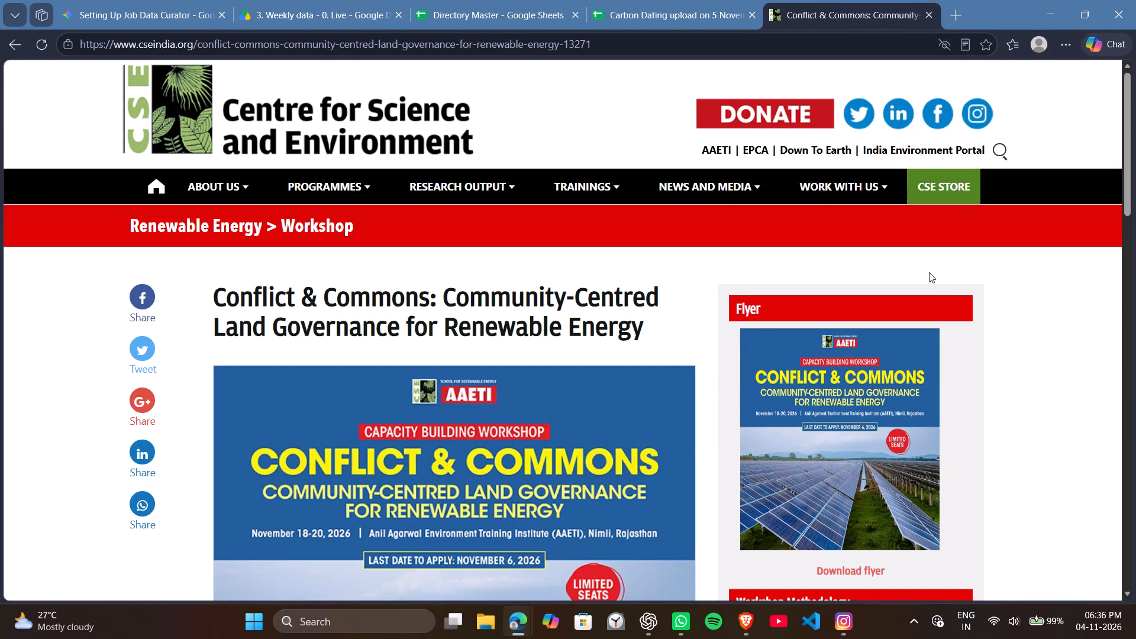
pyautogui.scroll(-1, 979, 311)
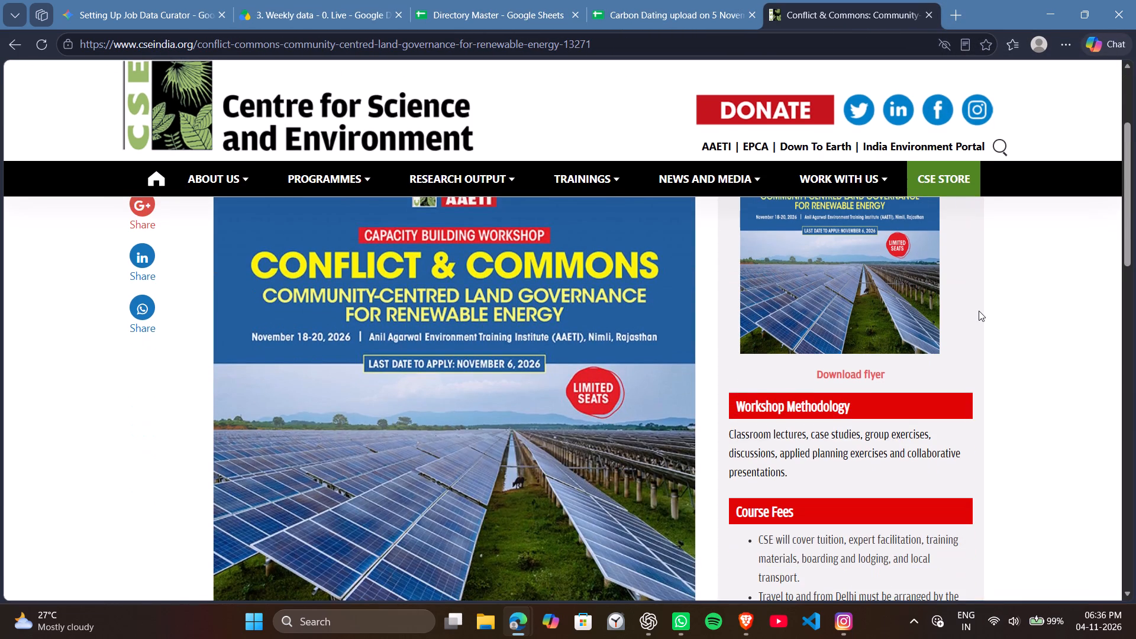
pyautogui.scroll(-1, 979, 311)
pyautogui.scroll(1, 979, 311)
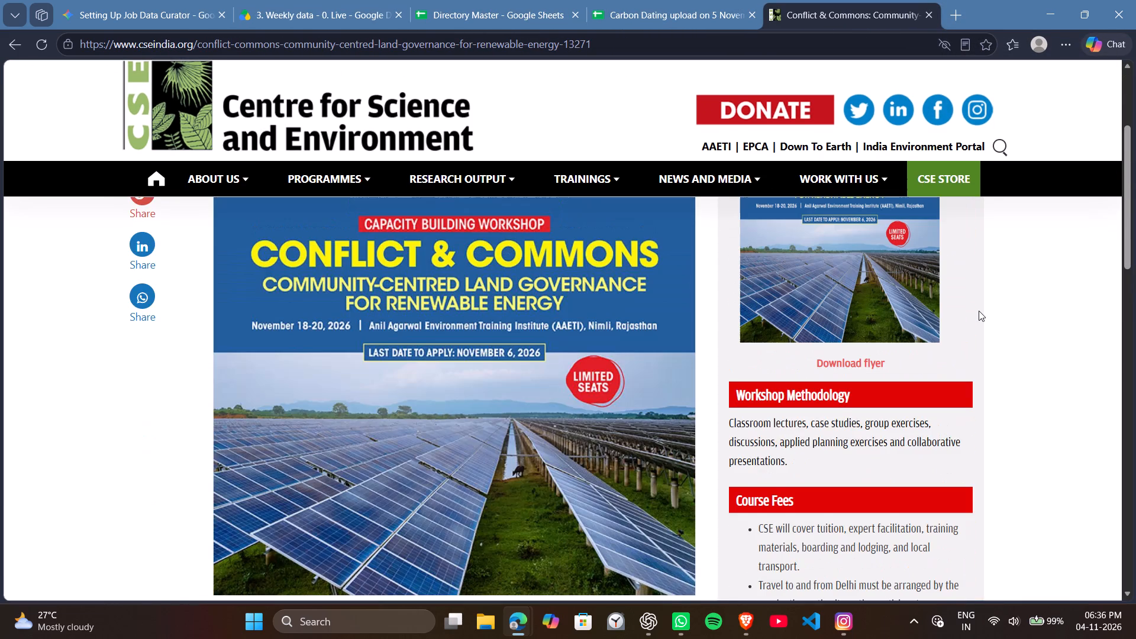
# Recheck the venue on the Conflict & Commons page and set that workshop's City in the sheet to Nimli.
pyautogui.scroll(-2, 979, 311)
pyautogui.scroll(2, 979, 311)
pyautogui.scroll(-1, 979, 311)
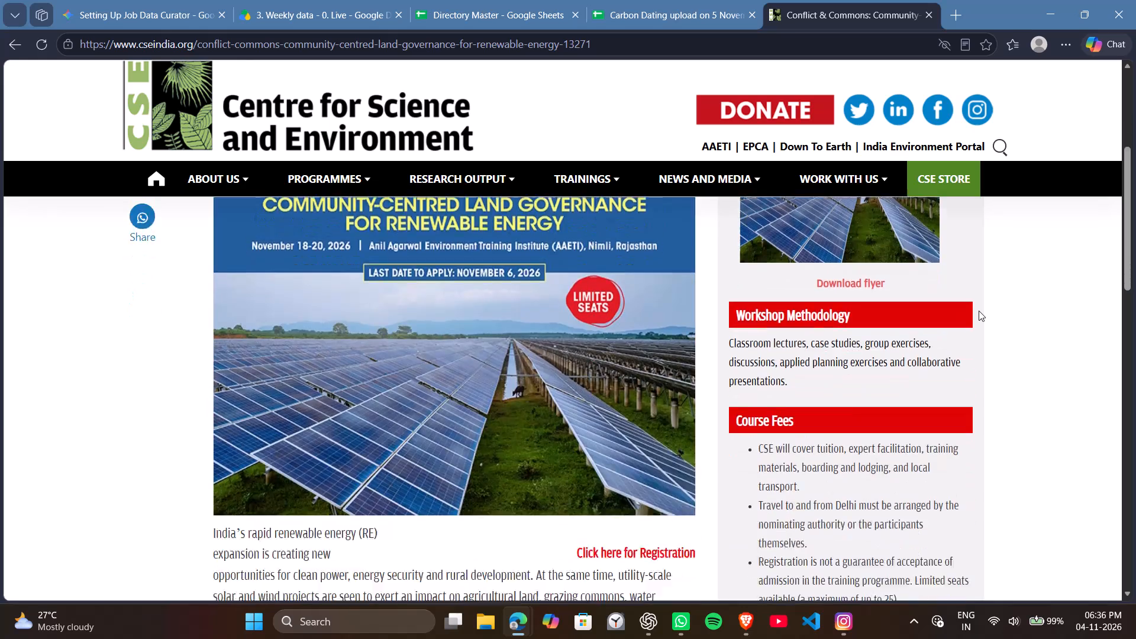
pyautogui.scroll(-1, 979, 311)
pyautogui.click(686, 18)
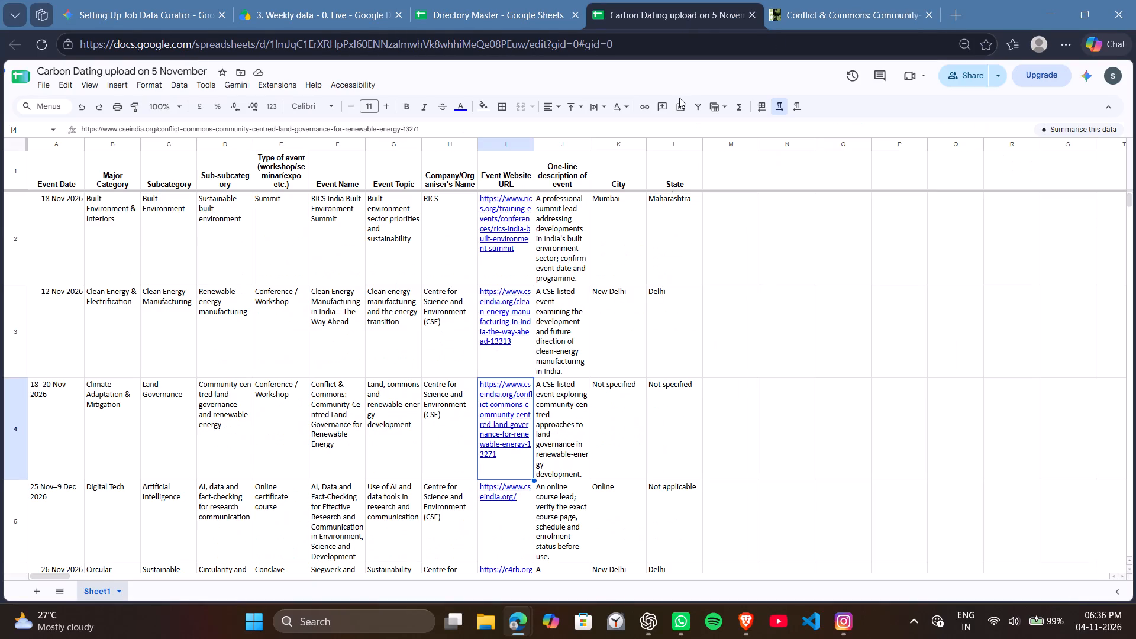
pyautogui.click(820, 0)
pyautogui.scroll(2, 674, 331)
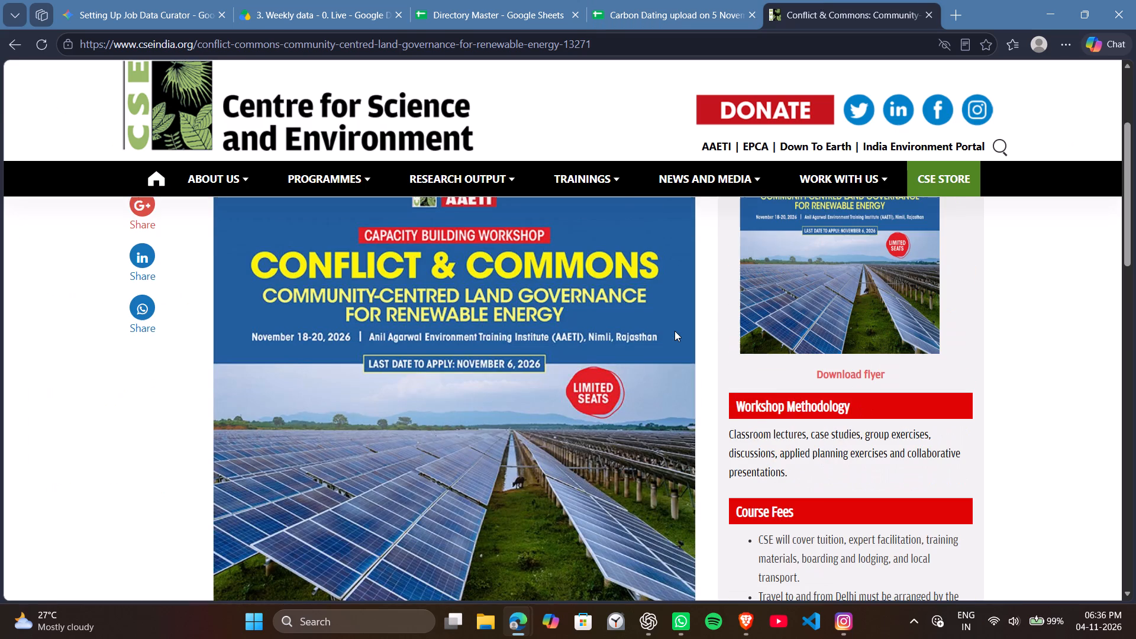
pyautogui.scroll(1, 674, 331)
pyautogui.scroll(-1, 674, 331)
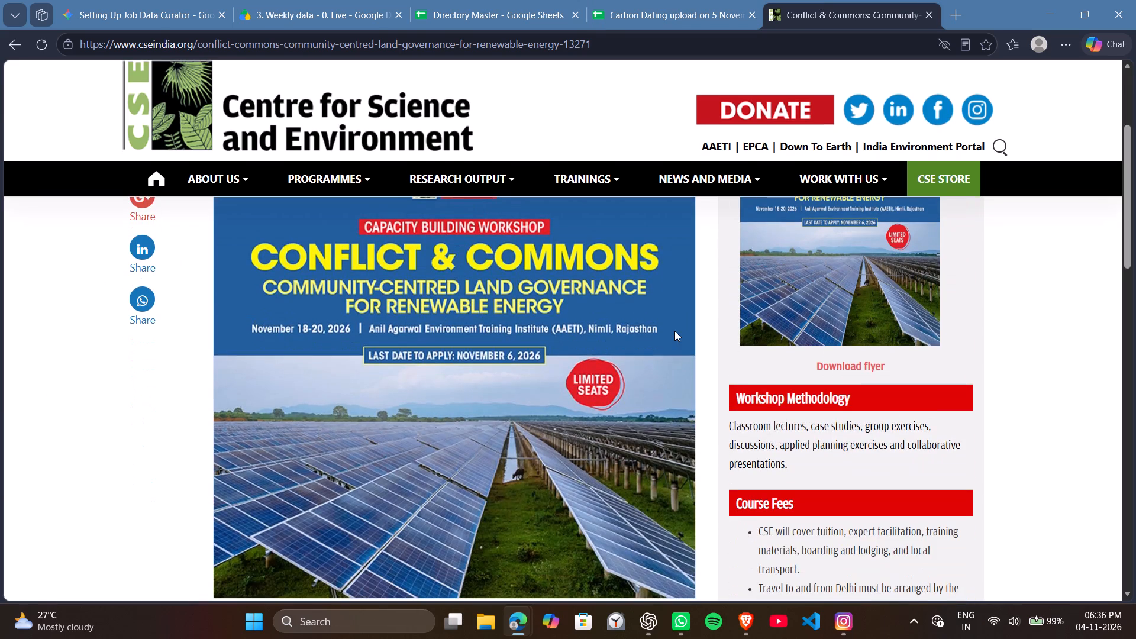
pyautogui.click(670, 0)
pyautogui.click(603, 411)
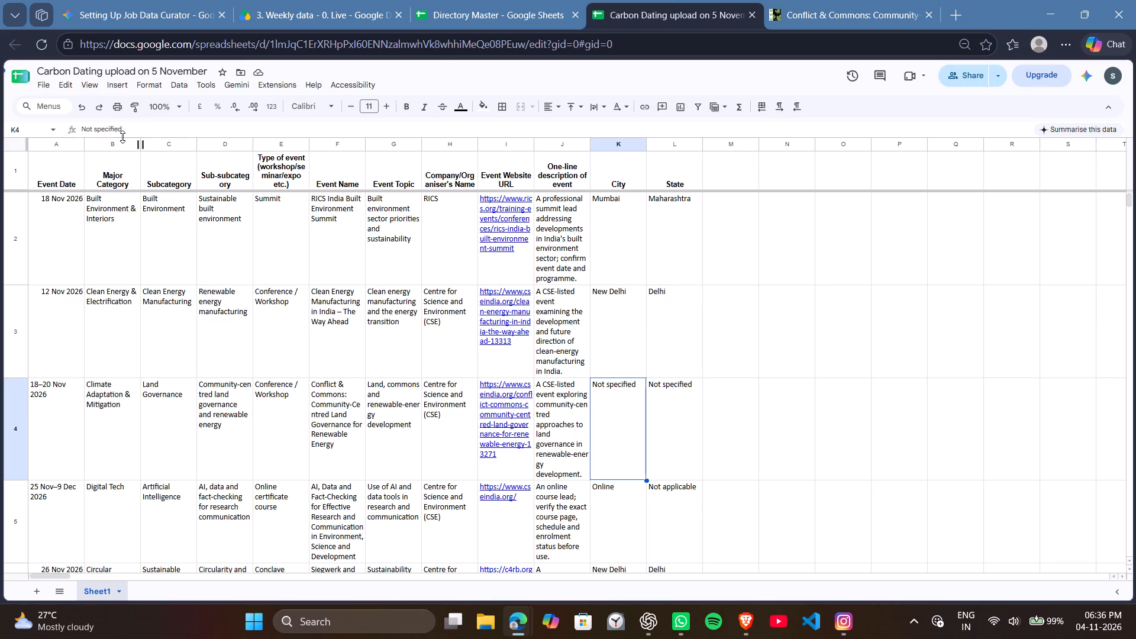
pyautogui.moveTo(128, 127); pyautogui.dragTo(53, 138)
pyautogui.press('BackSpace')
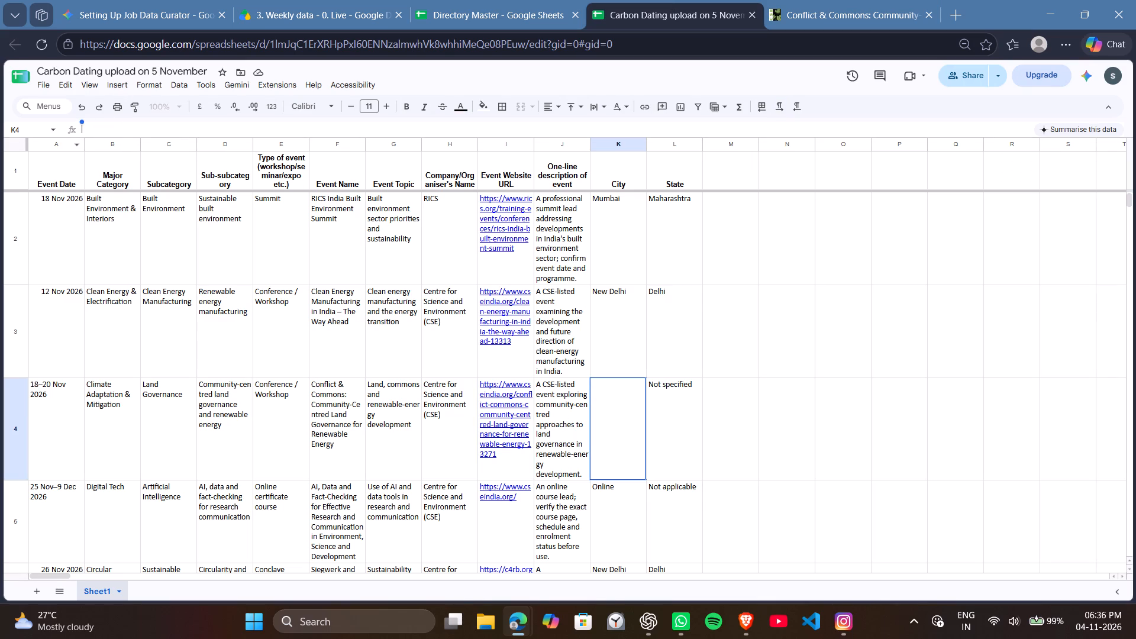
pyautogui.write('Nimli')
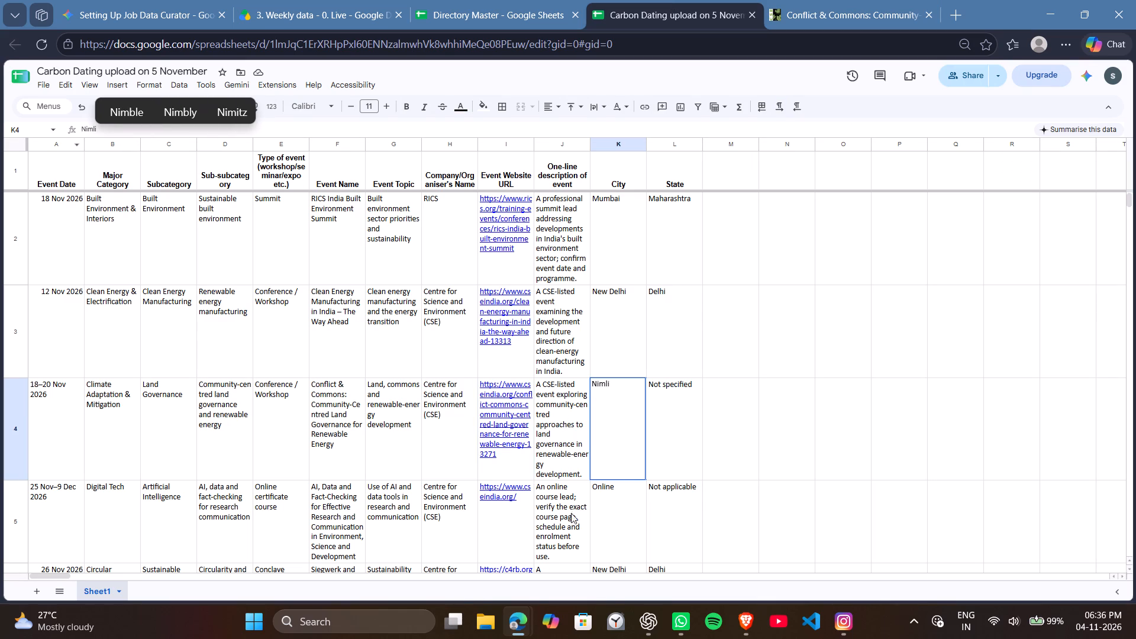
# Try to replace the Conflict & Commons workshop's State with Rajasthan using the suggested word completion.
pyautogui.click(672, 399)
pyautogui.moveTo(125, 127); pyautogui.dragTo(22, 137)
pyautogui.press('BackSpace')
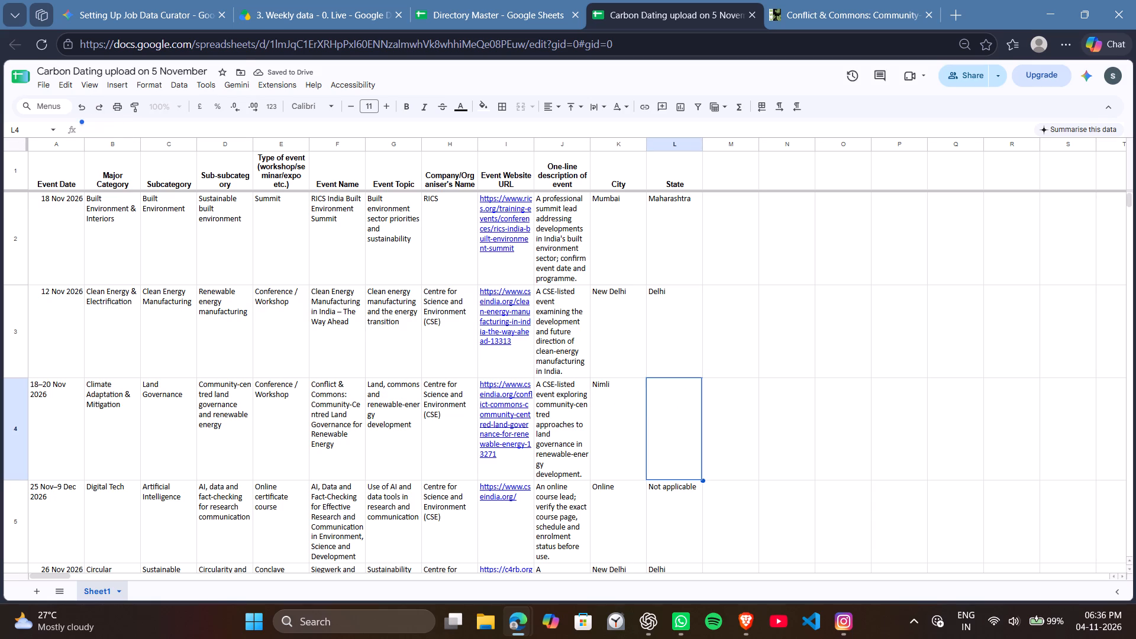
pyautogui.hotkey('shift', 'r')
pyautogui.write('ajas')
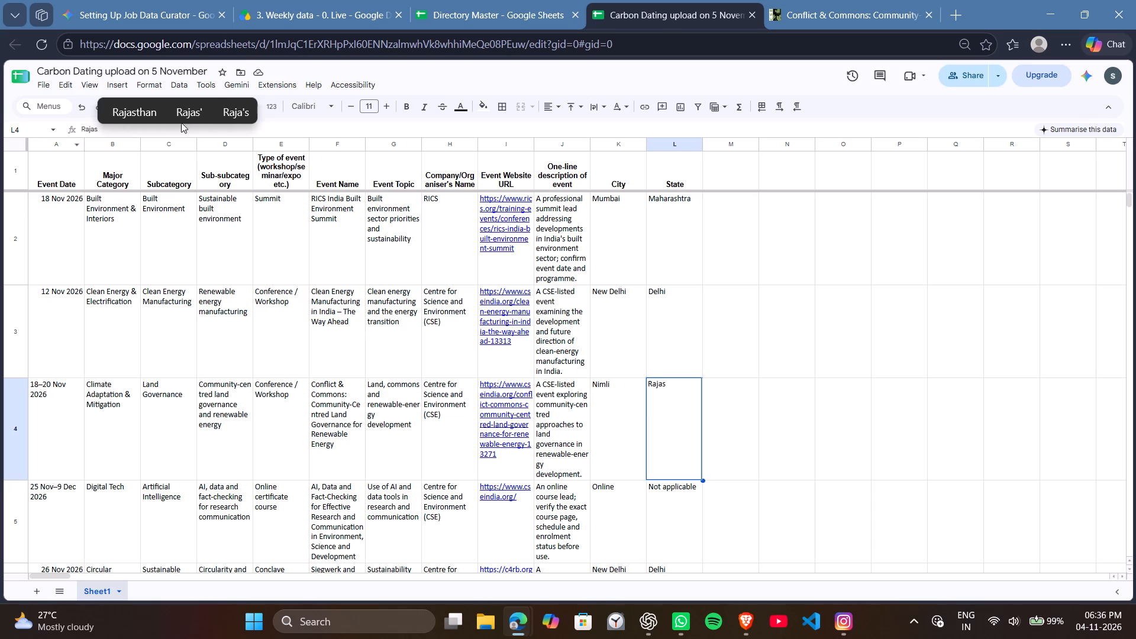
pyautogui.click(139, 115)
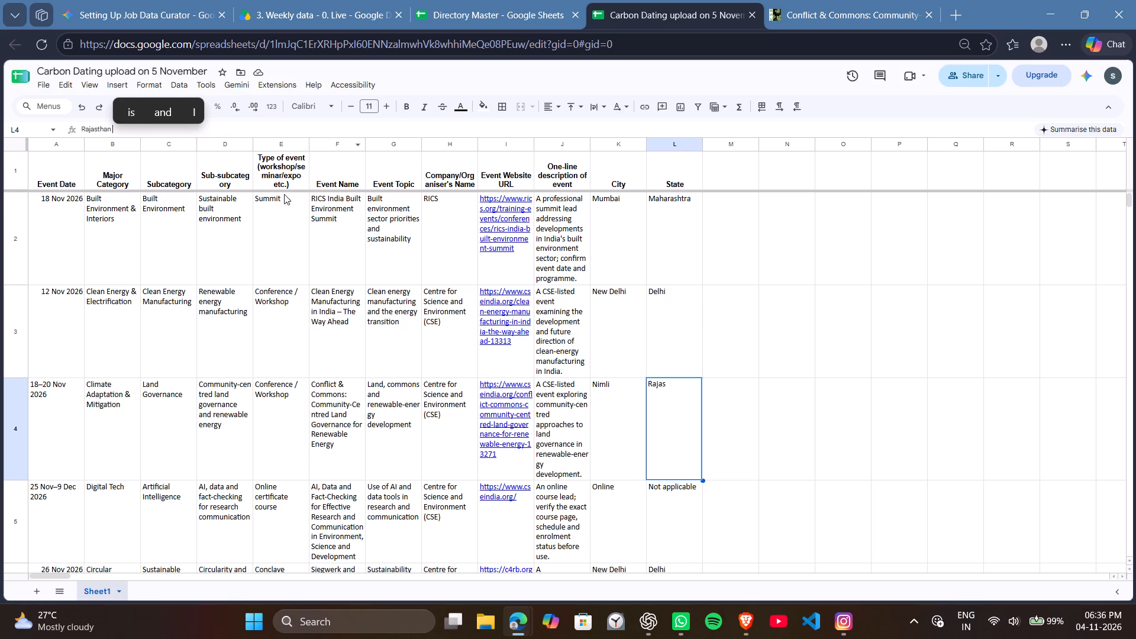
pyautogui.click(743, 388)
pyautogui.click(685, 404)
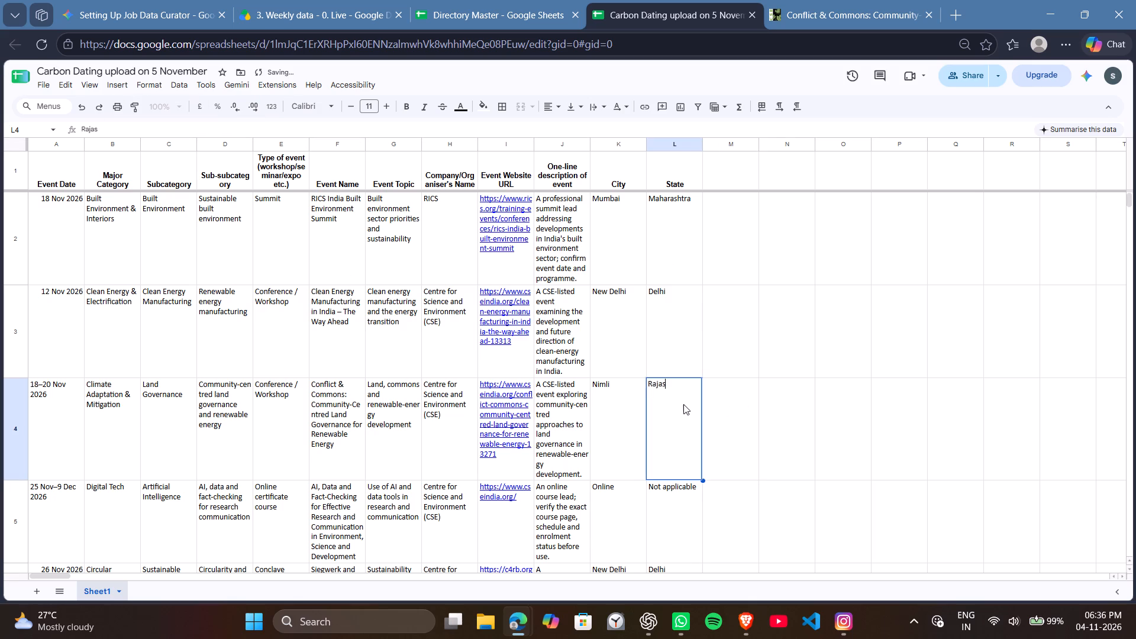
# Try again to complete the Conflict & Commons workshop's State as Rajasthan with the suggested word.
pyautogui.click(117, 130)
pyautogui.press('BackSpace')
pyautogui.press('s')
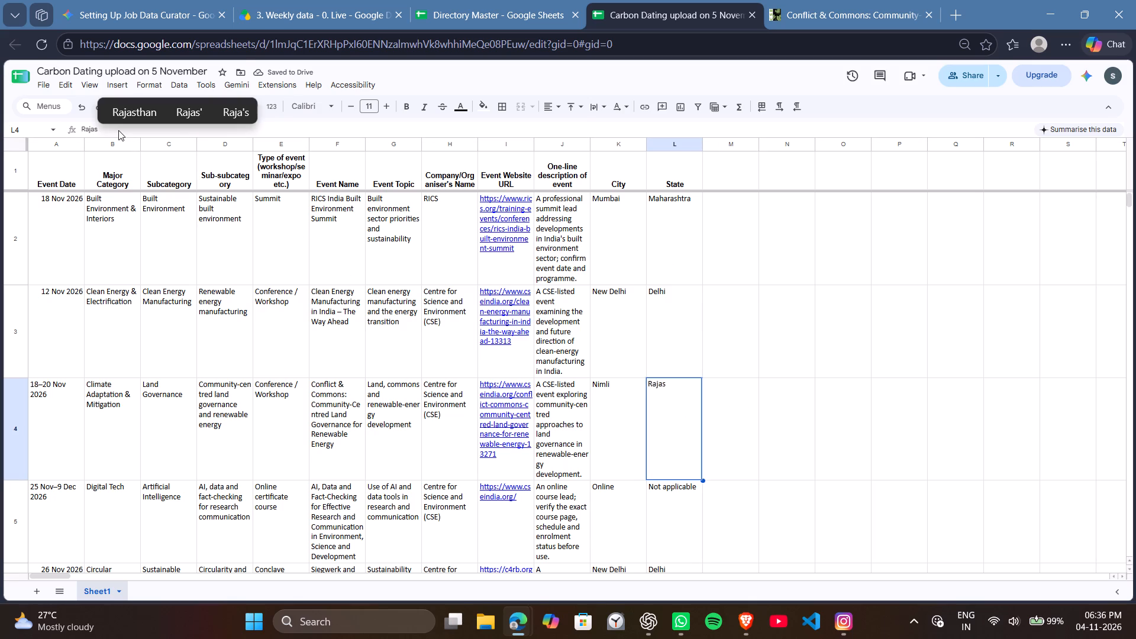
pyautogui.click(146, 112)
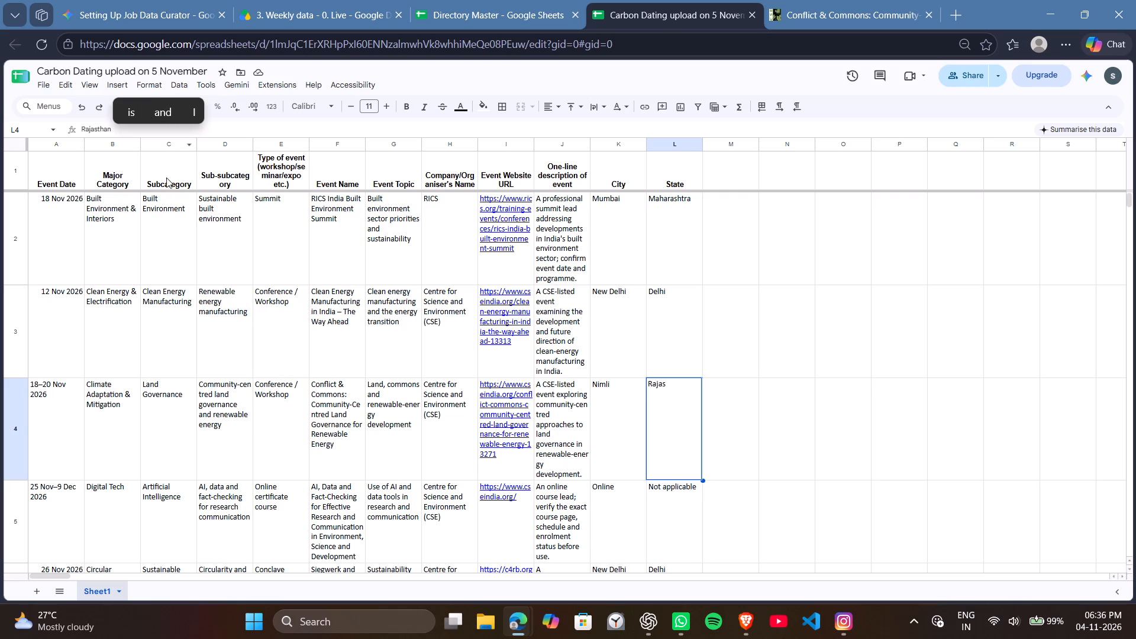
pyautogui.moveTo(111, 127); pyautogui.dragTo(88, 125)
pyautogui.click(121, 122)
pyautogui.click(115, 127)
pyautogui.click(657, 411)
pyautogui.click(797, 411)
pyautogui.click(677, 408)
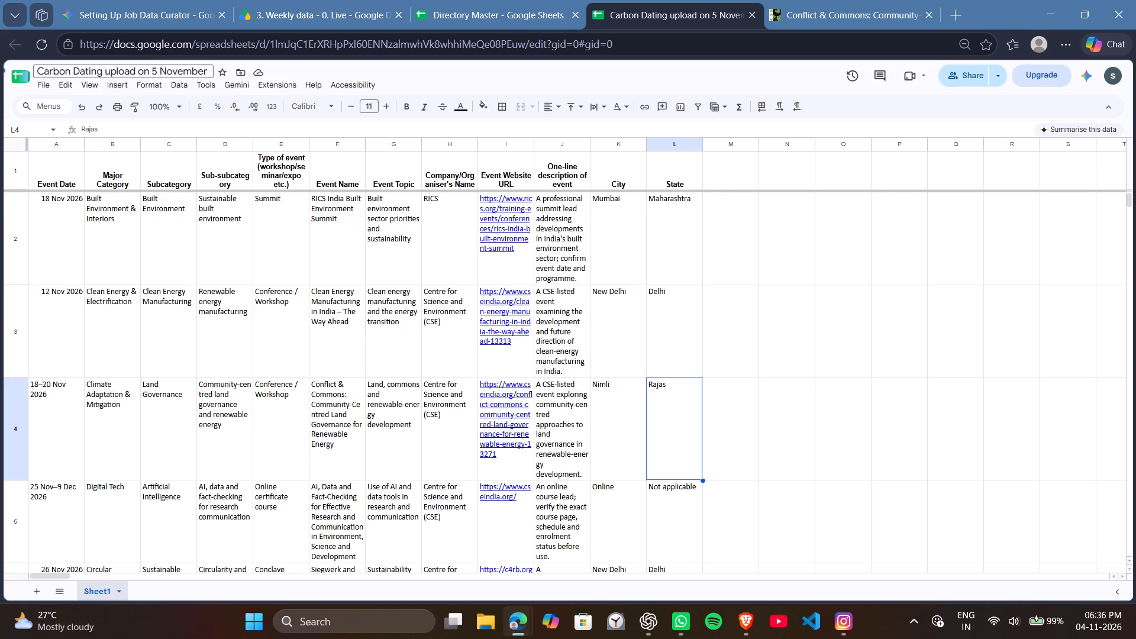
# Complete the Conflict & Commons workshop's State entry in full as Rajasthan.
pyautogui.click(127, 128)
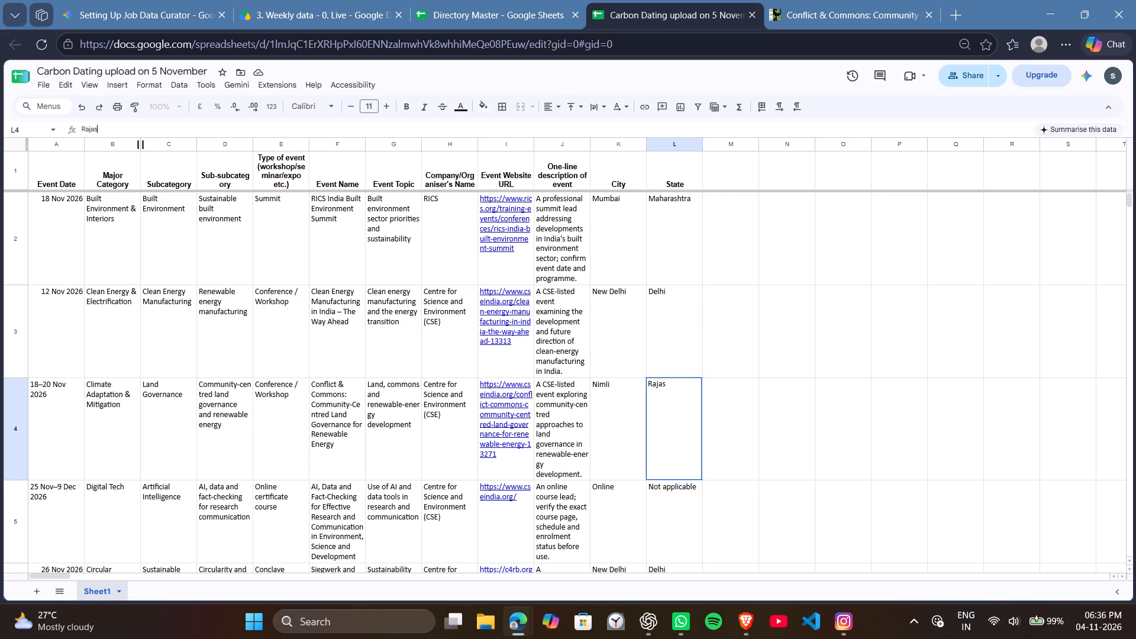
pyautogui.press('BackSpace')
pyautogui.write('as')
pyautogui.press('BackSpace')
pyautogui.press('BackSpace')
pyautogui.press('s')
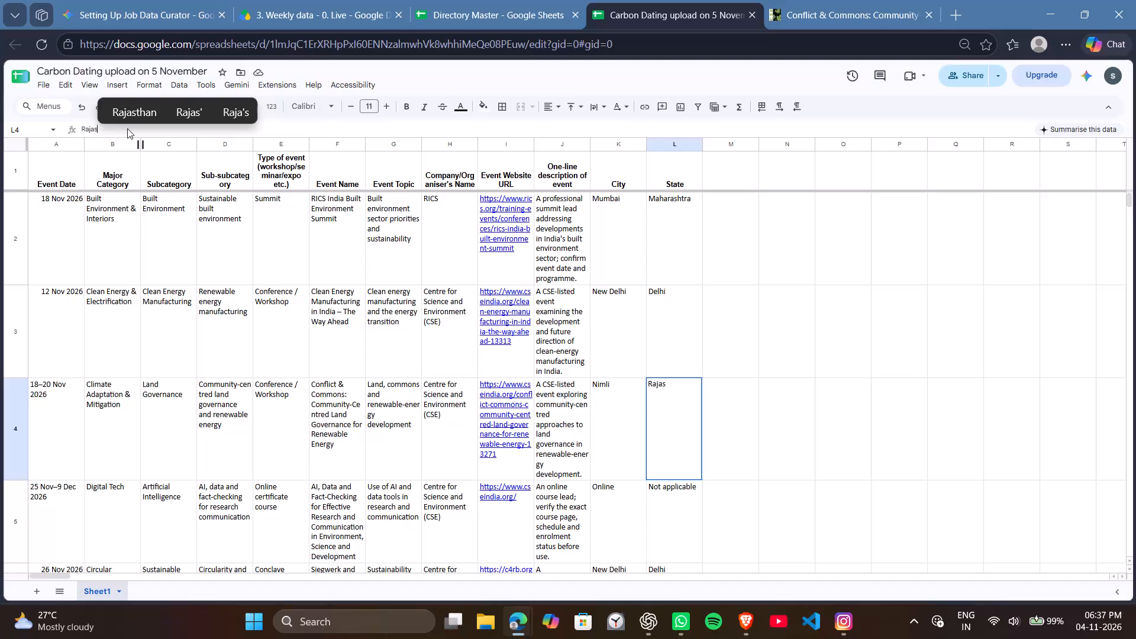
pyautogui.write('than')
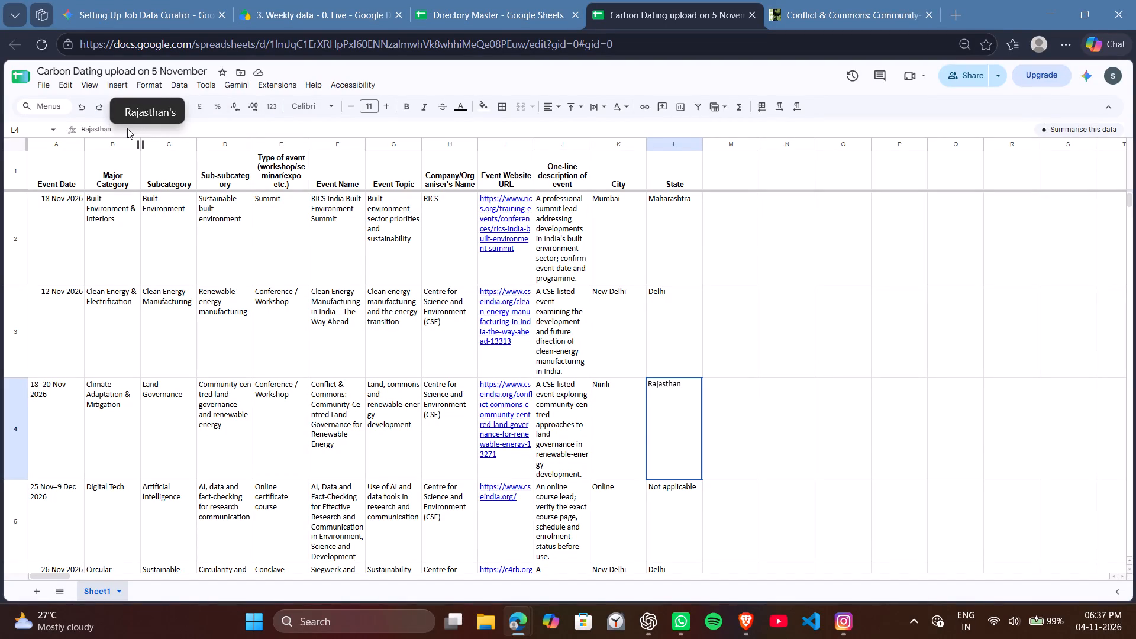
pyautogui.press('Return')
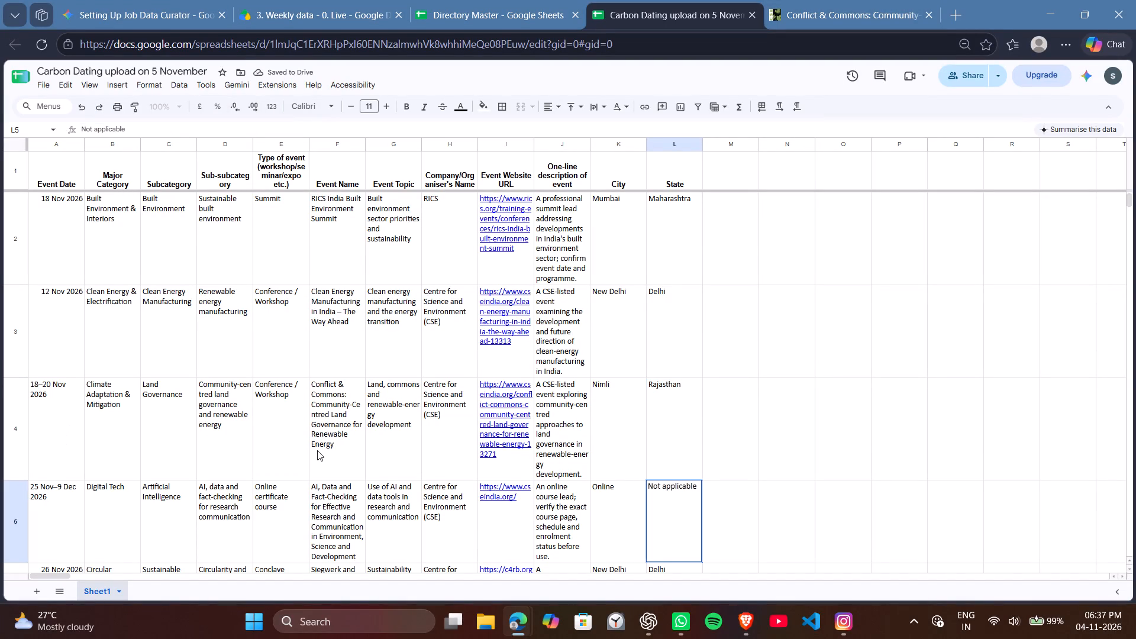
# Close the Conflict & Commons page and open the CSE website from the AI, Data and Fact-Checking course's sheet link.
pyautogui.scroll(-1, 317, 450)
pyautogui.scroll(1, 625, 334)
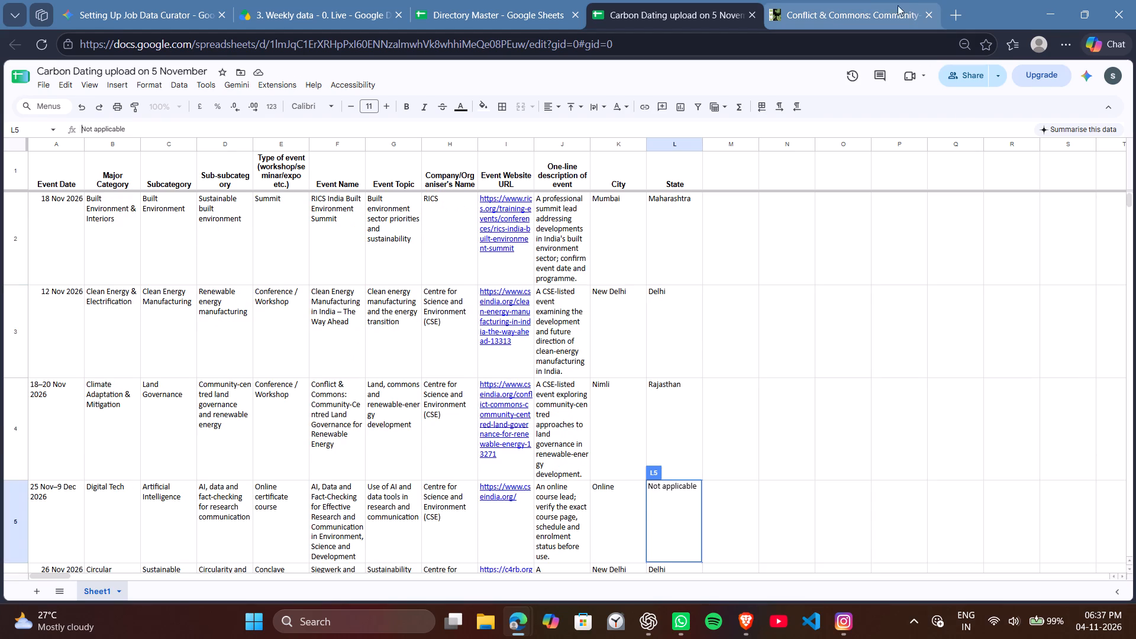
pyautogui.click(934, 14)
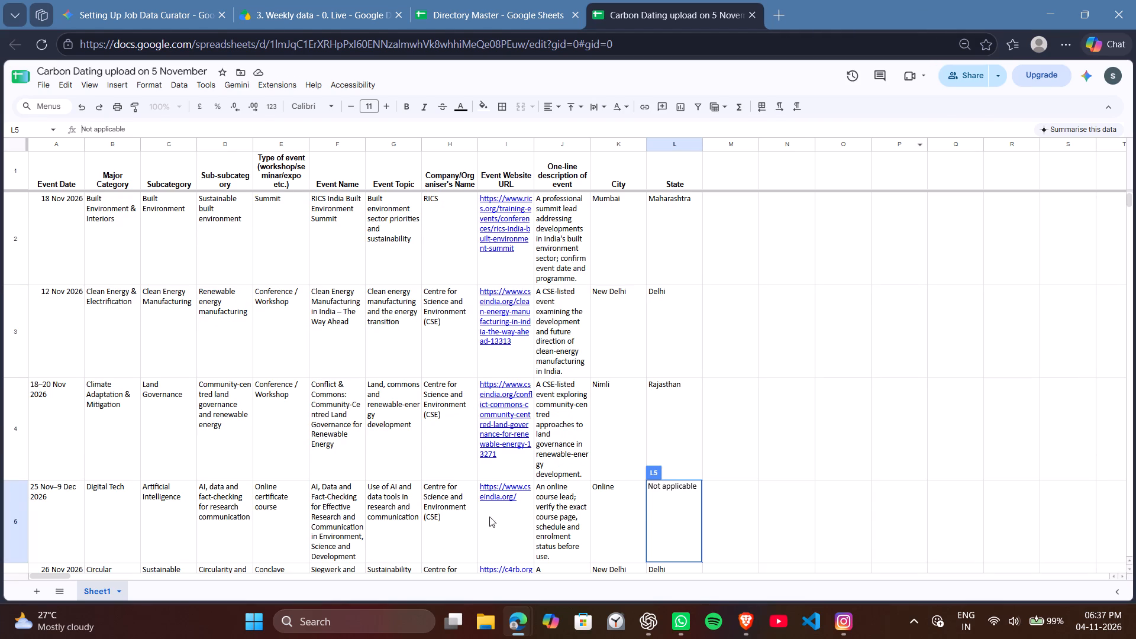
pyautogui.click(495, 496)
pyautogui.click(530, 501)
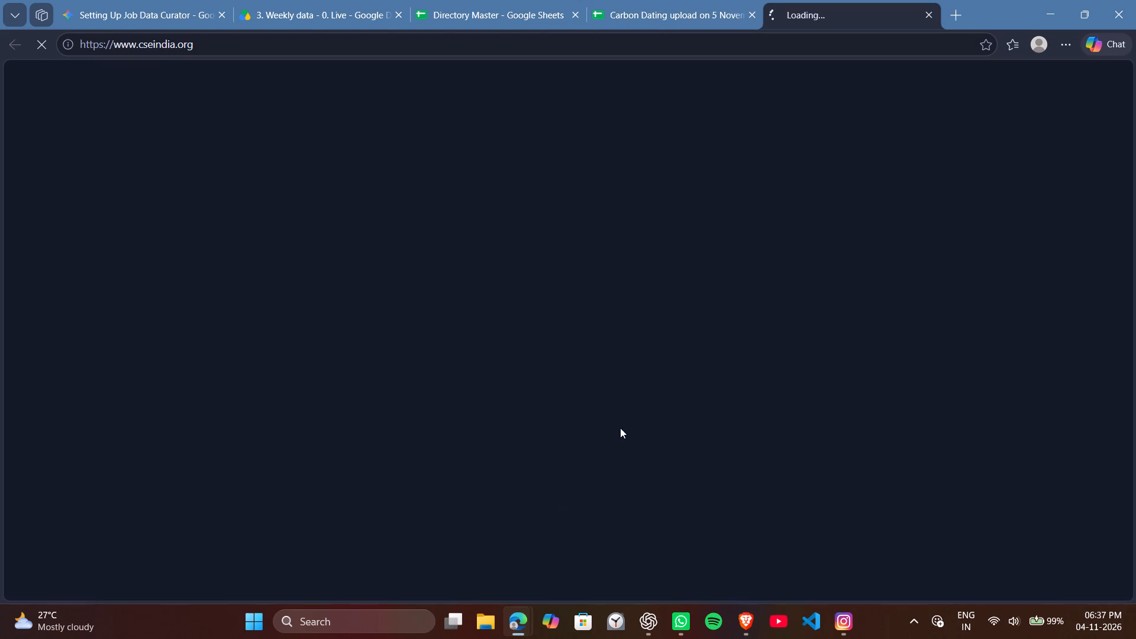
# Examine the CSE homepage's events and upcoming trainings for the AI, Data and Fact-Checking course and its dates, and return to the sheet.
pyautogui.scroll(-1, 639, 331)
pyautogui.scroll(1, 639, 331)
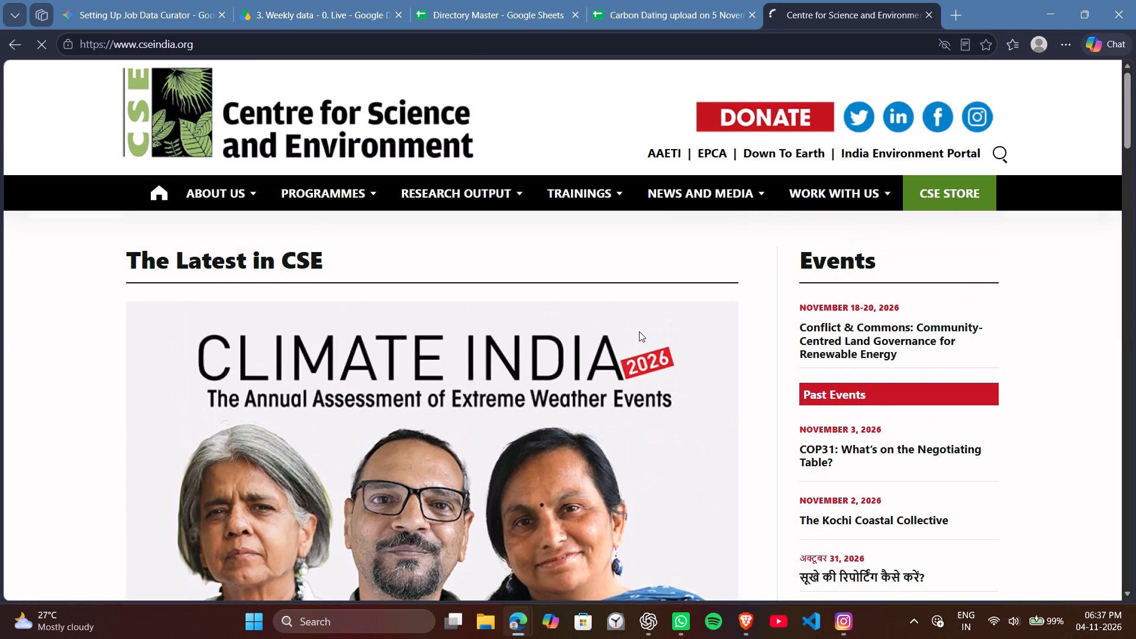
pyautogui.scroll(-2, 639, 331)
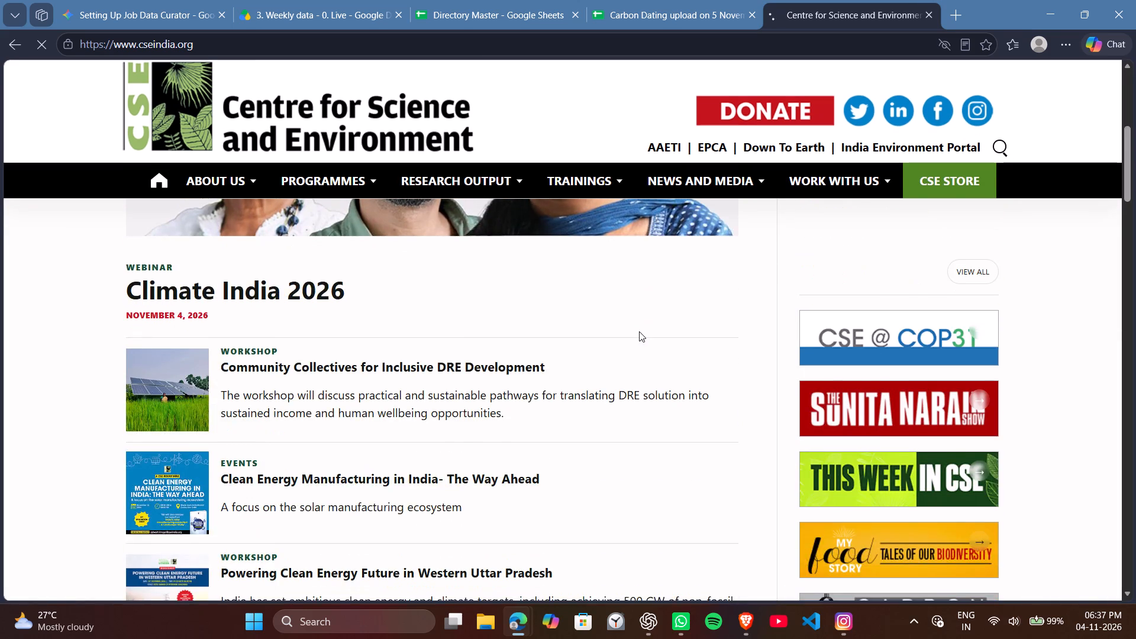
pyautogui.scroll(-2, 639, 331)
pyautogui.scroll(4, 639, 331)
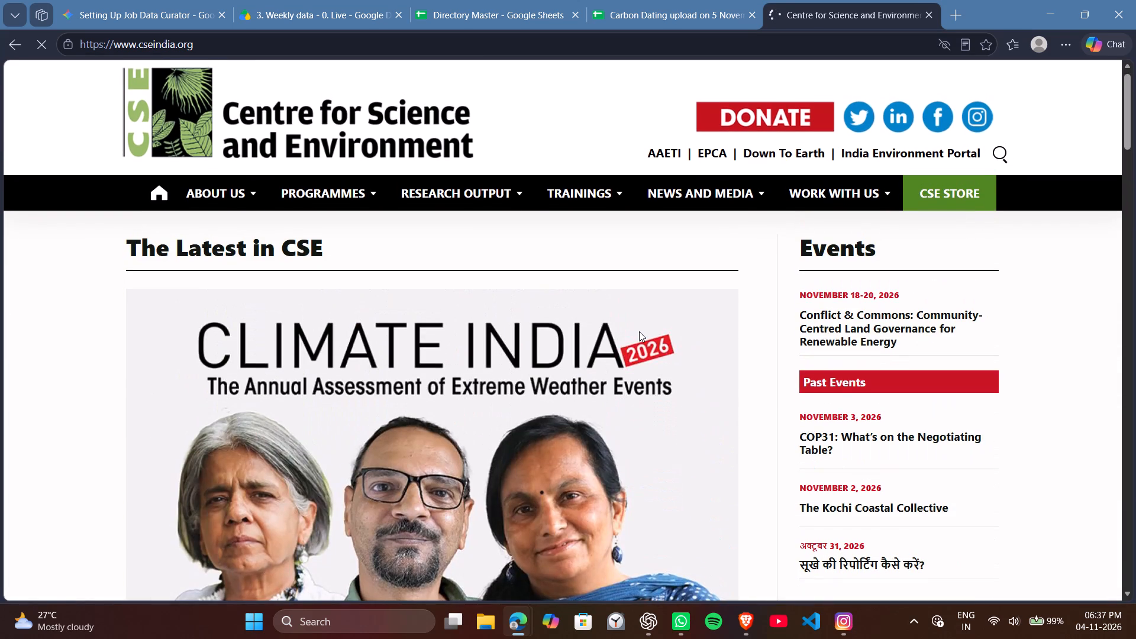
pyautogui.scroll(-2, 639, 331)
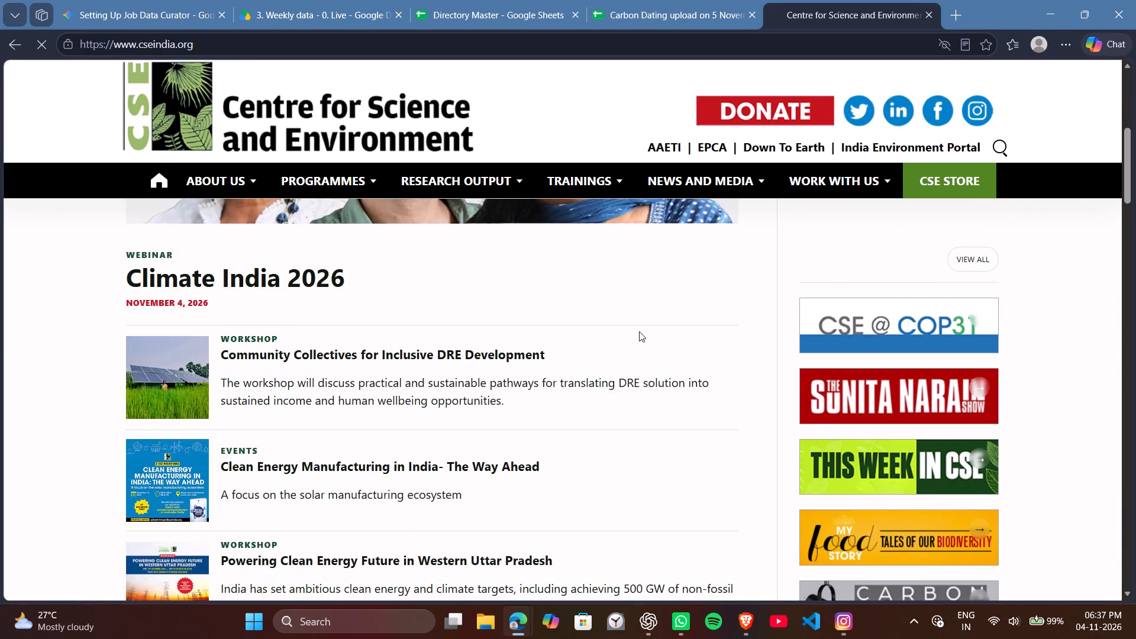
pyautogui.scroll(-3, 639, 331)
pyautogui.scroll(1, 639, 331)
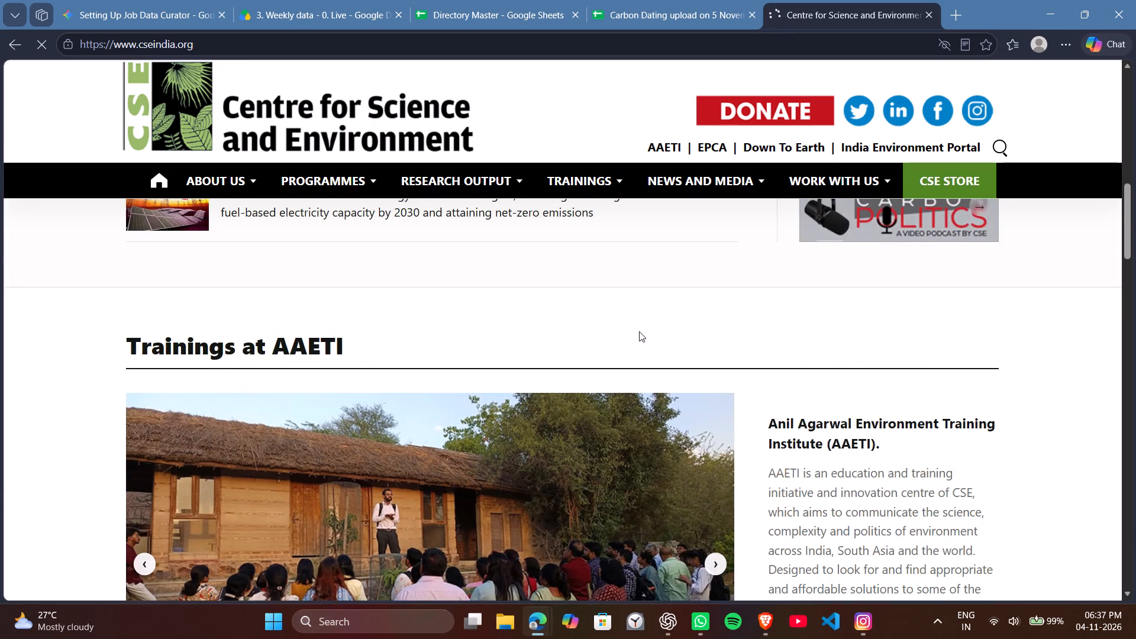
pyautogui.scroll(-1, 639, 331)
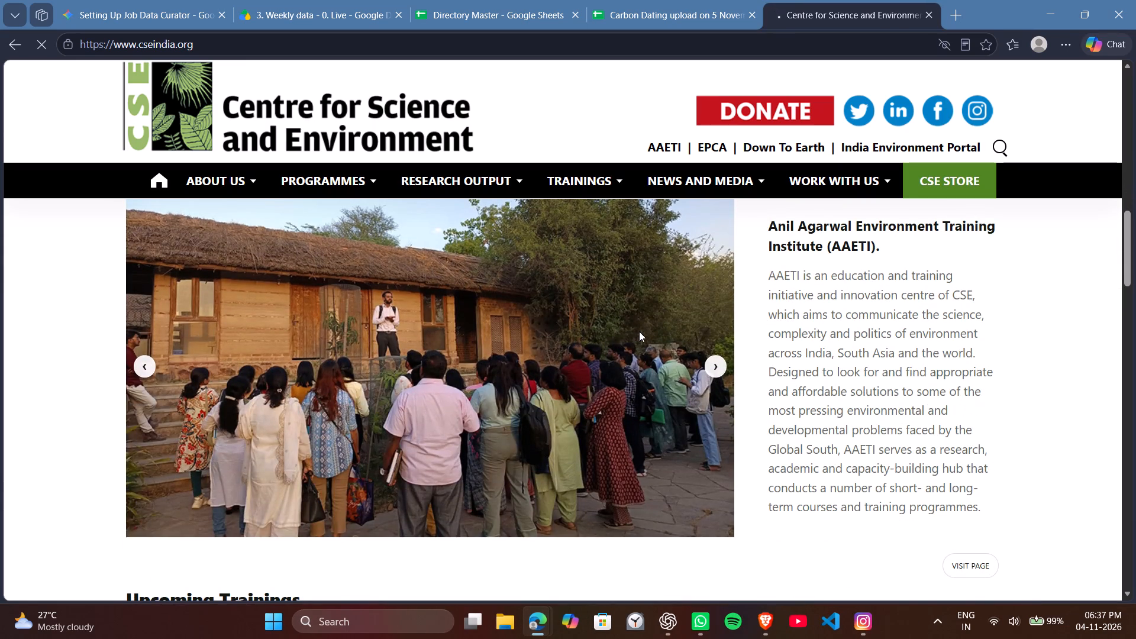
pyautogui.scroll(-2, 639, 331)
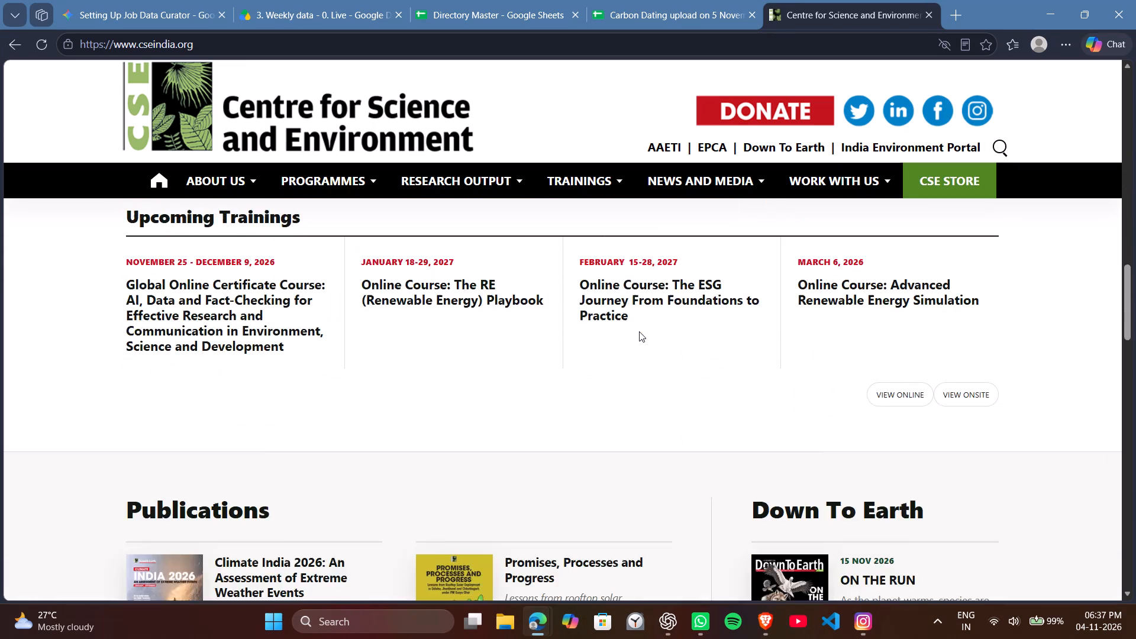
pyautogui.scroll(-3, 639, 331)
pyautogui.scroll(2, 639, 331)
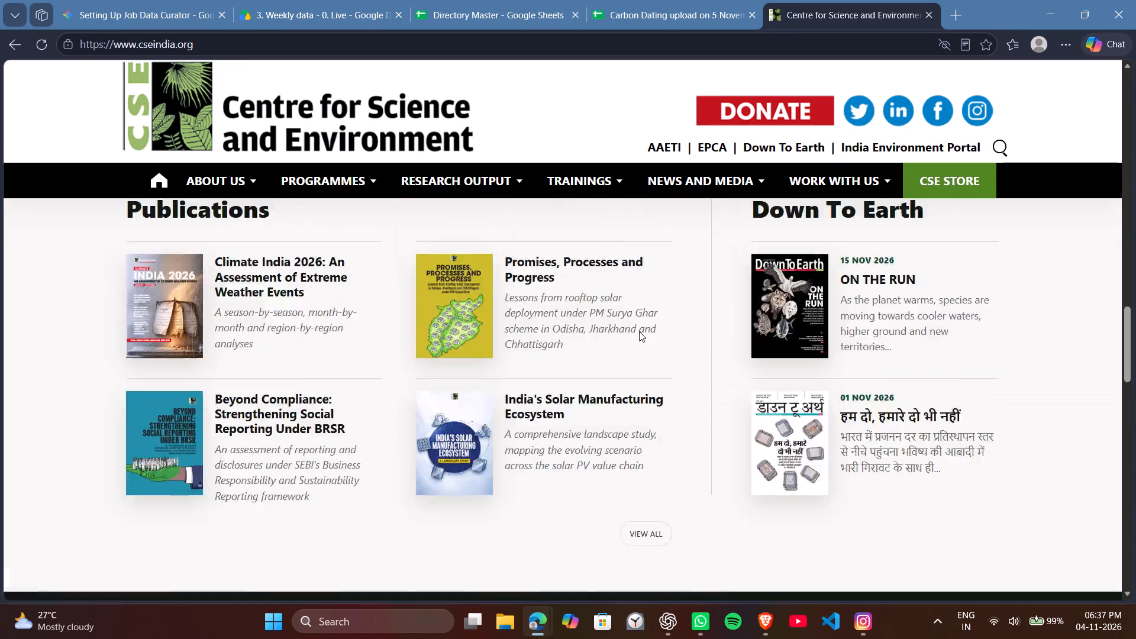
pyautogui.scroll(4, 639, 331)
pyautogui.scroll(-2, 639, 331)
pyautogui.scroll(1, 639, 331)
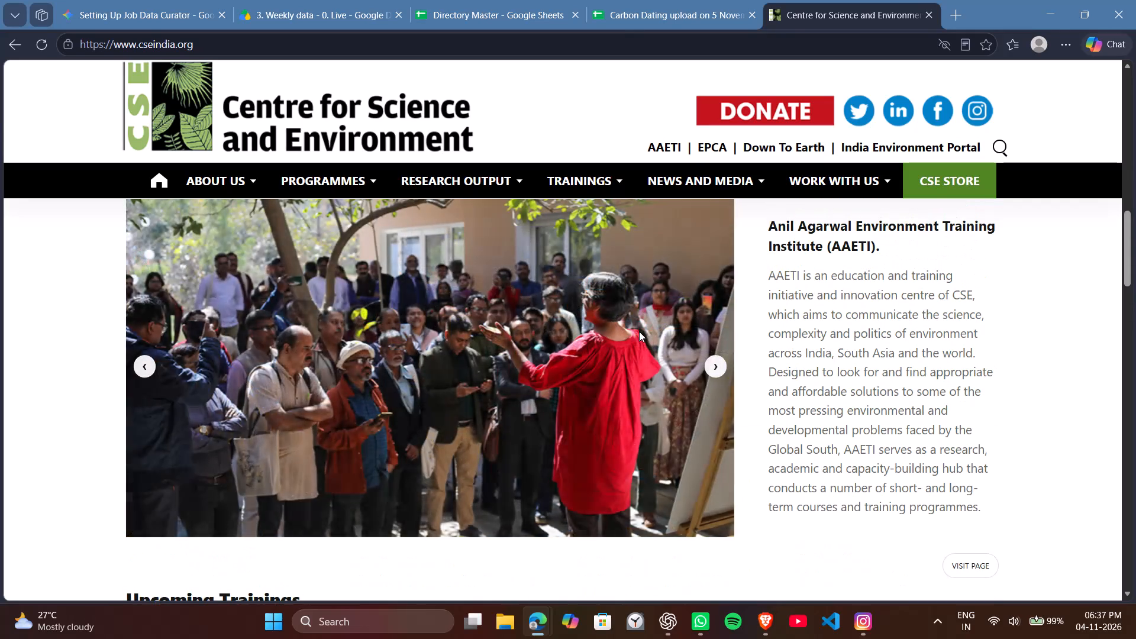
pyautogui.scroll(8, 639, 331)
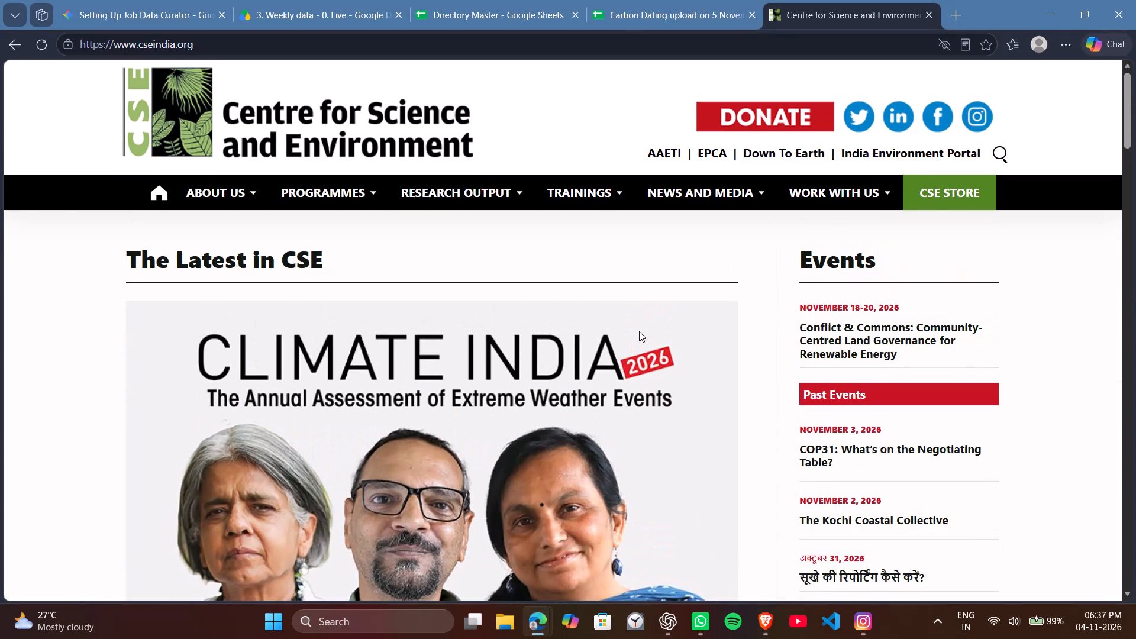
pyautogui.click(664, 18)
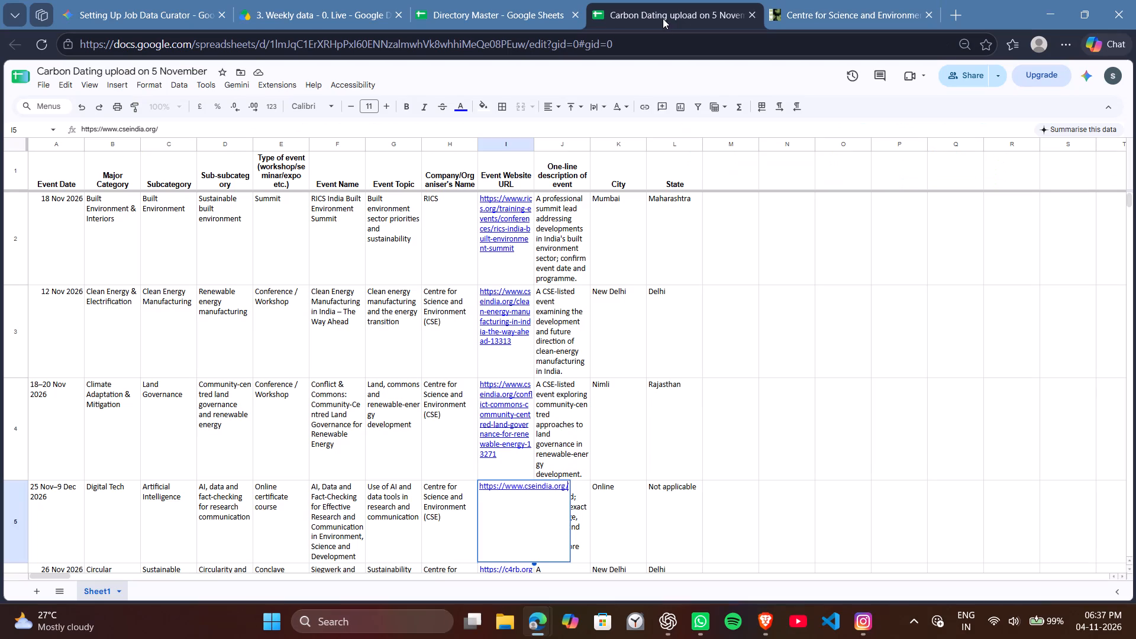
# Reopen the CSE website from the AI, Data and Fact-Checking course's sheet link, close the older copy, and examine the homepage for the course.
pyautogui.click(854, 402)
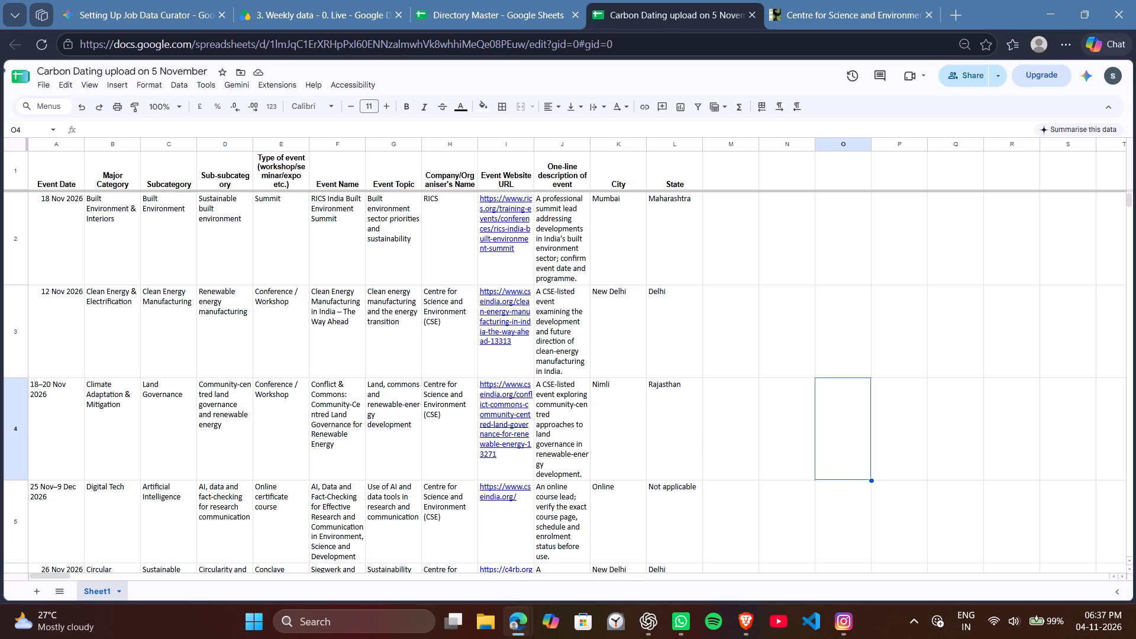
pyautogui.click(802, 438)
pyautogui.click(508, 492)
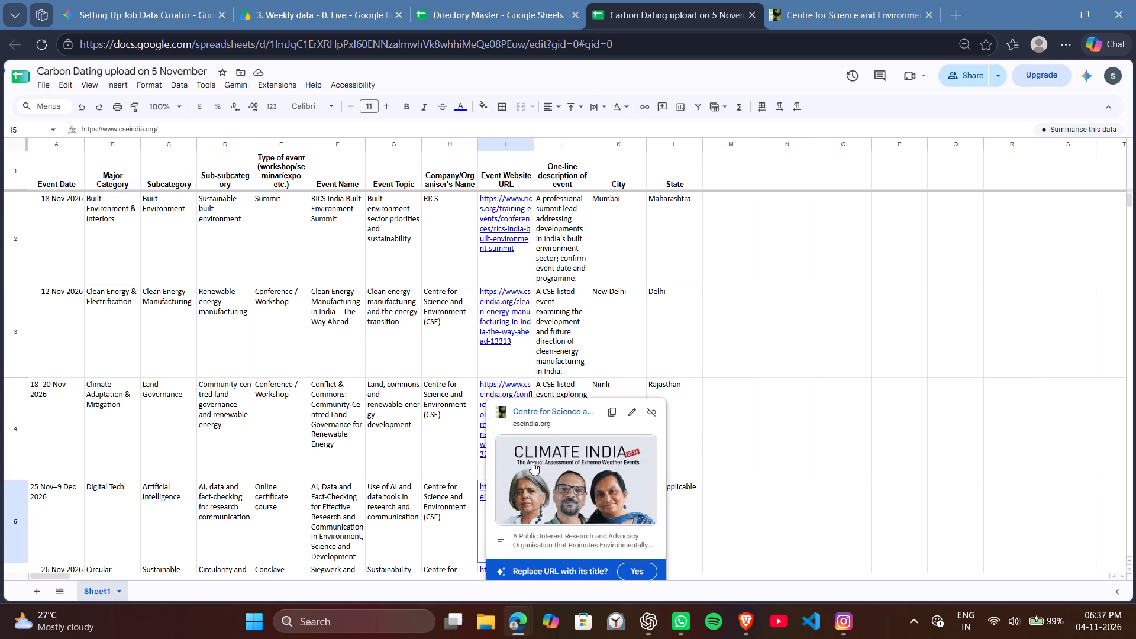
pyautogui.click(550, 412)
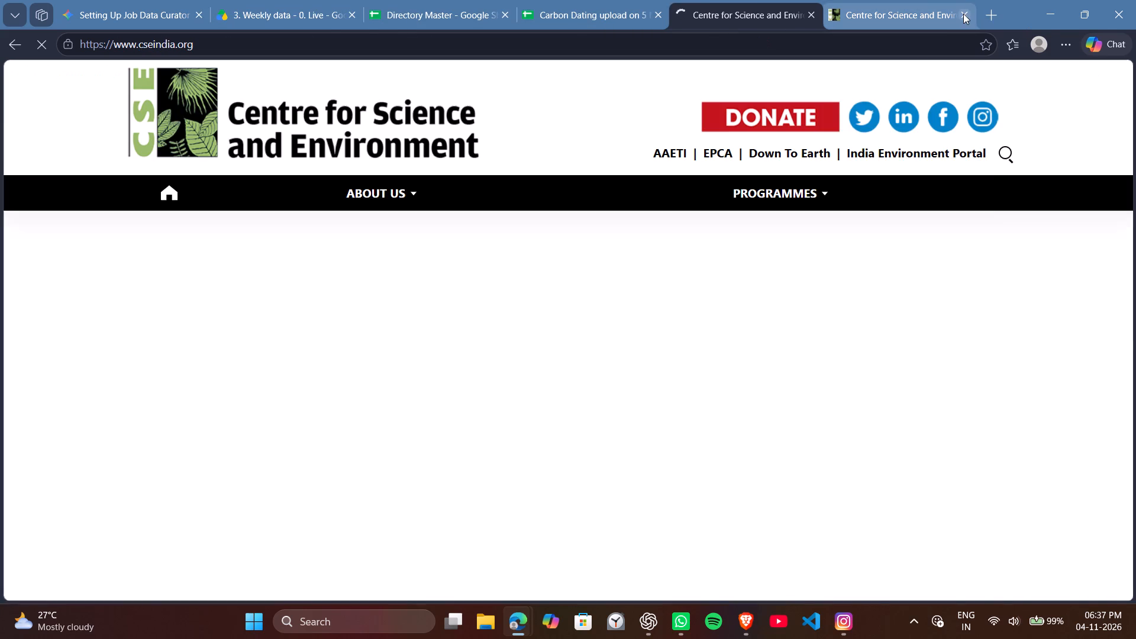
pyautogui.click(963, 14)
pyautogui.scroll(-1, 1034, 325)
pyautogui.scroll(1, 1034, 325)
pyautogui.scroll(-1, 1034, 328)
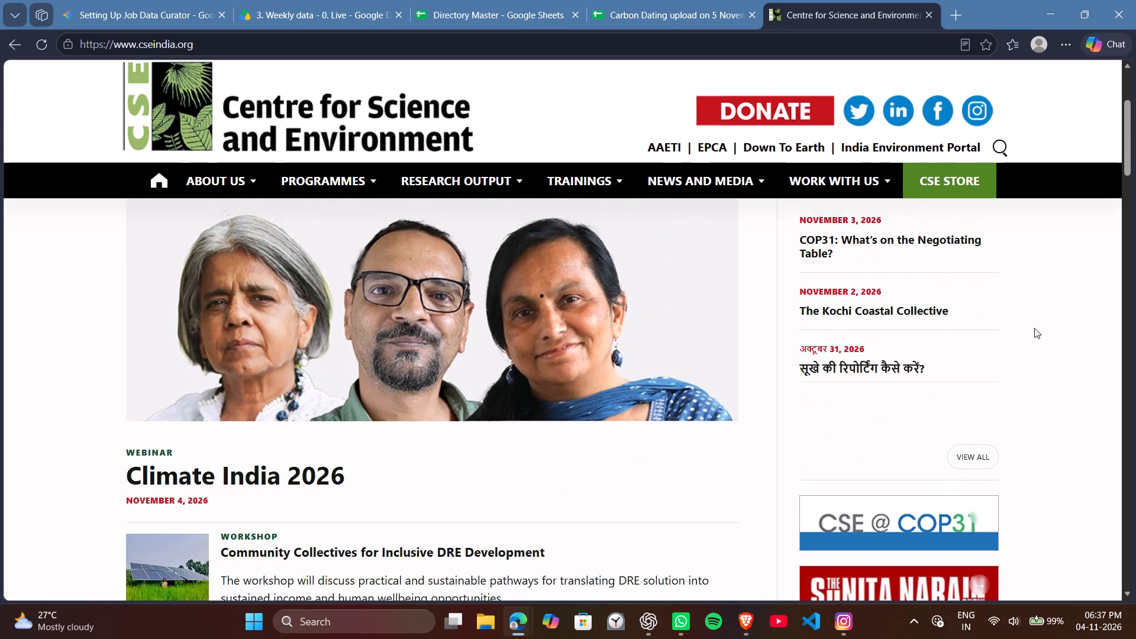
pyautogui.scroll(-2, 1034, 328)
pyautogui.scroll(1, 1034, 328)
pyautogui.scroll(-1, 1034, 328)
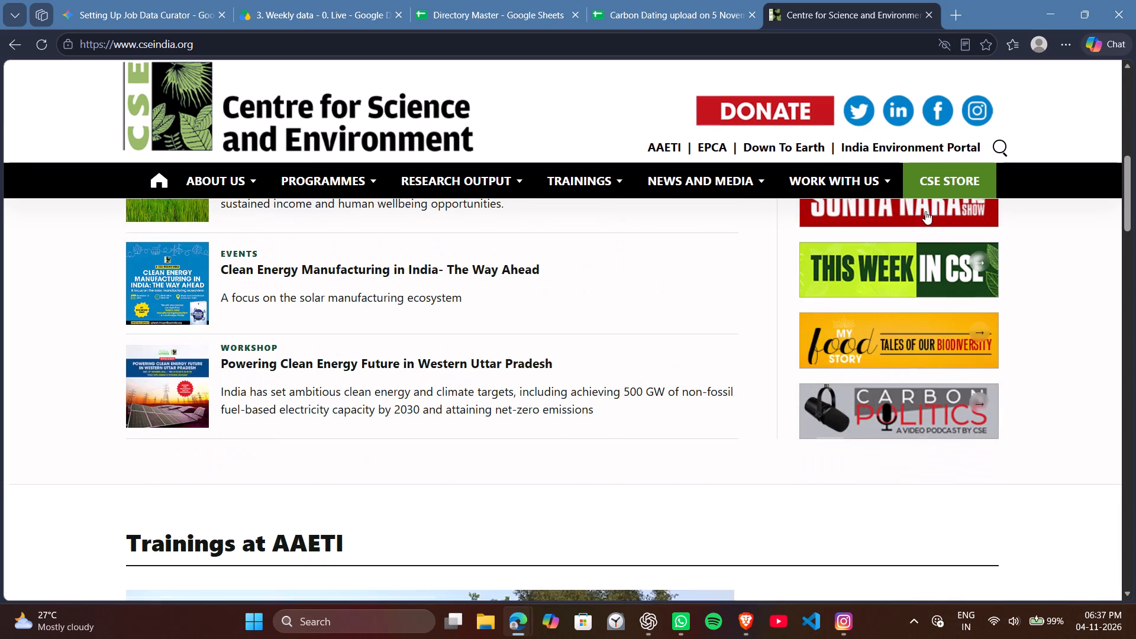
pyautogui.click(619, 0)
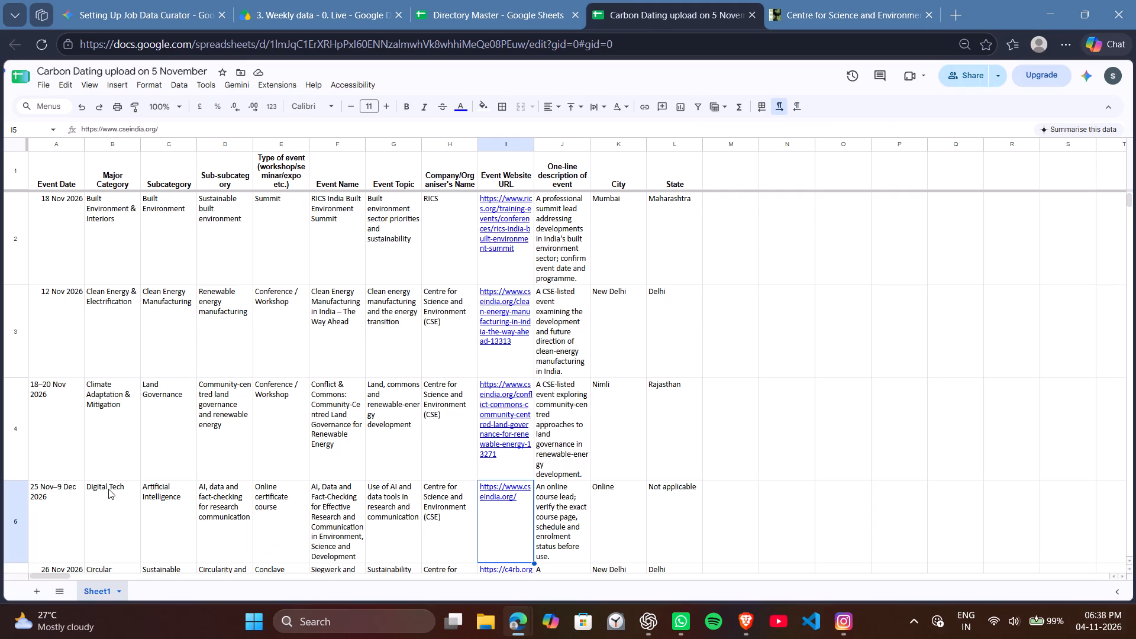
# Find the AI, Data and Fact-Checking course among the CSE homepage's upcoming trainings, open its page and examine the course details.
pyautogui.click(289, 519)
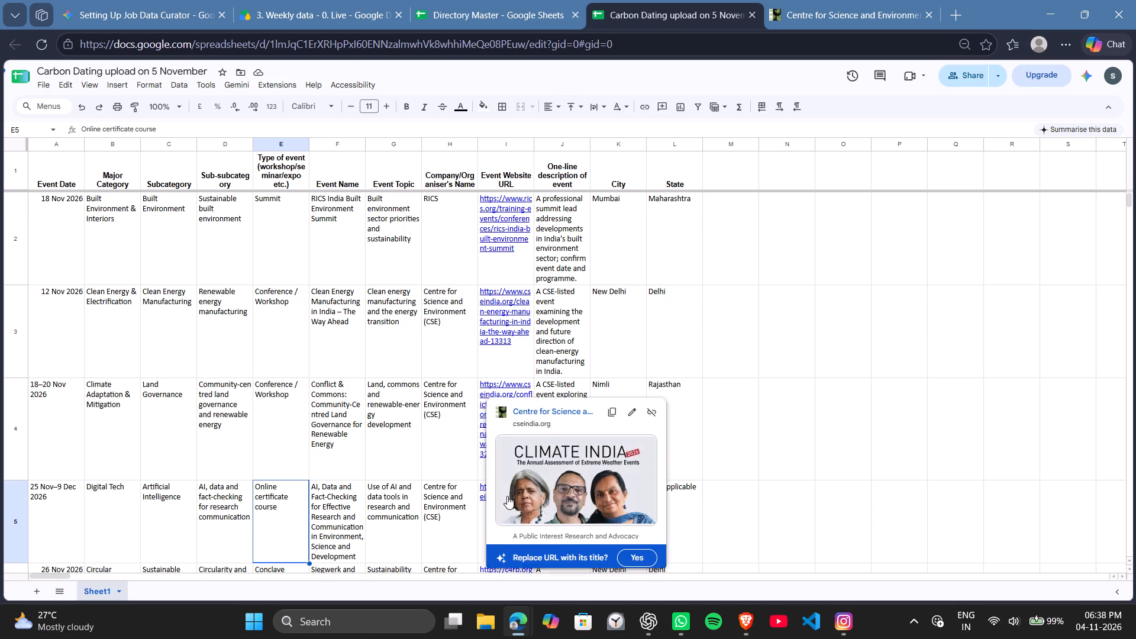
pyautogui.click(801, 9)
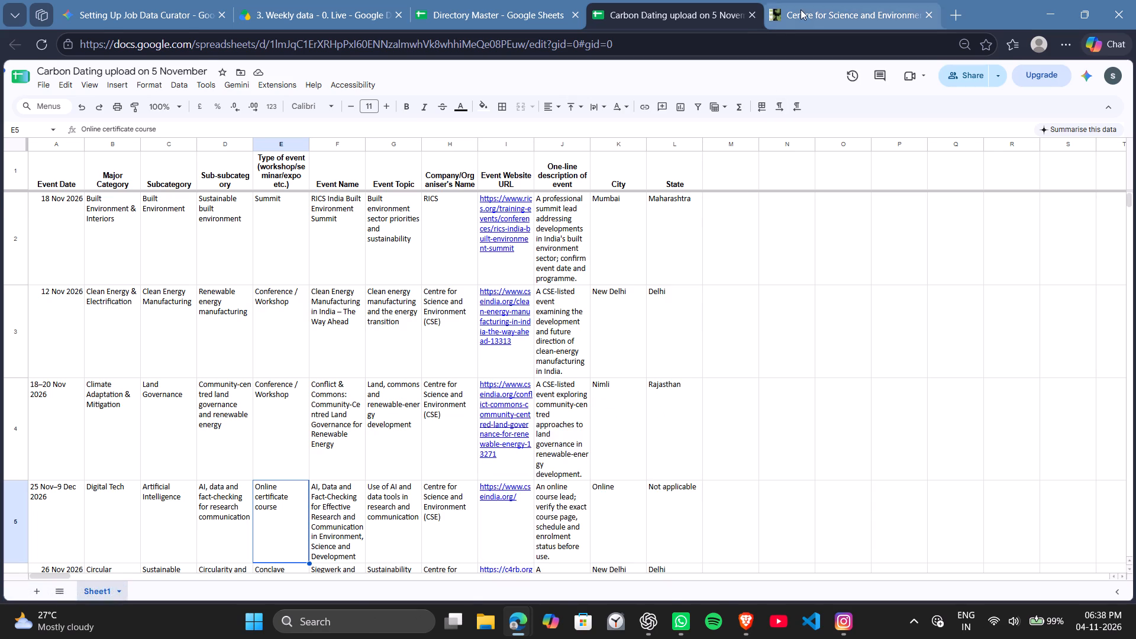
pyautogui.scroll(1, 597, 403)
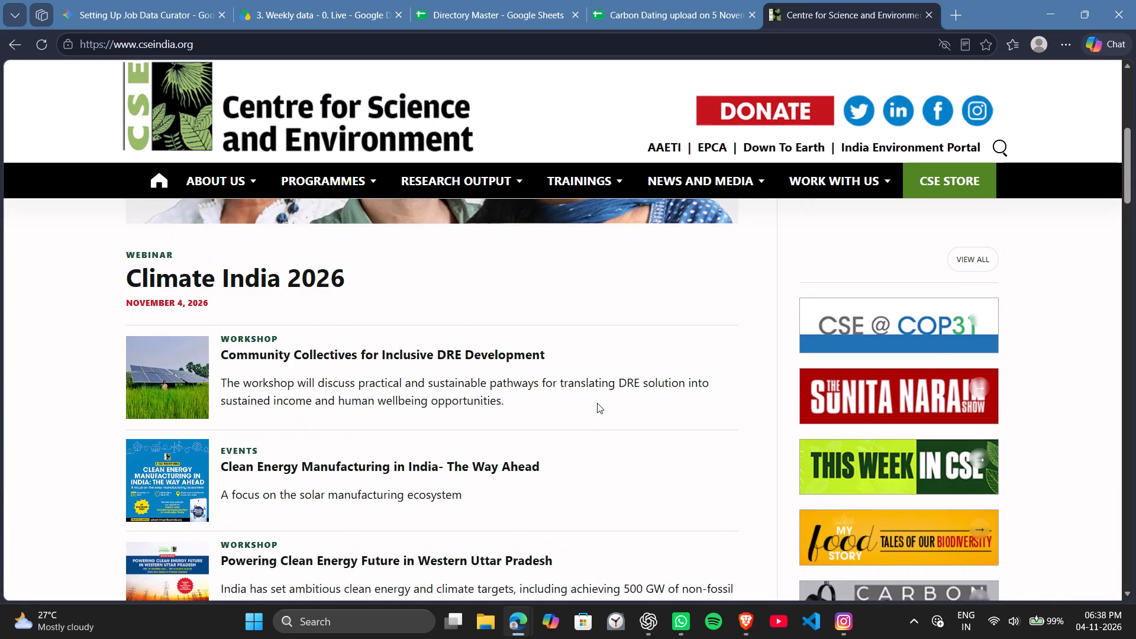
pyautogui.scroll(-3, 597, 403)
pyautogui.scroll(1, 597, 403)
pyautogui.scroll(-2, 597, 403)
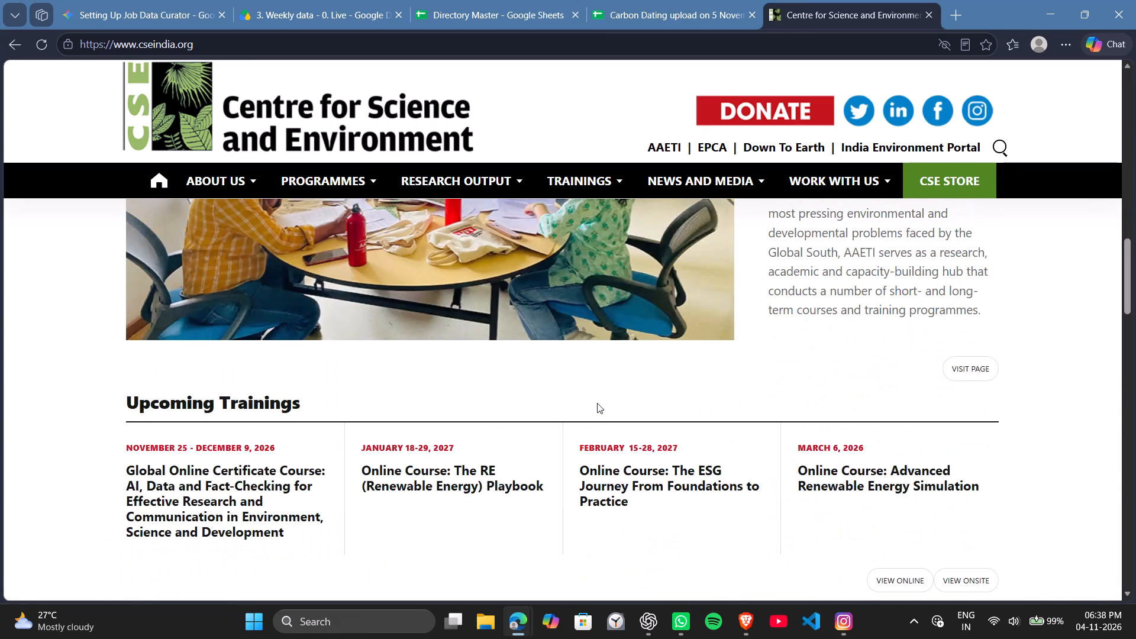
pyautogui.scroll(-1, 597, 403)
pyautogui.scroll(1, 597, 403)
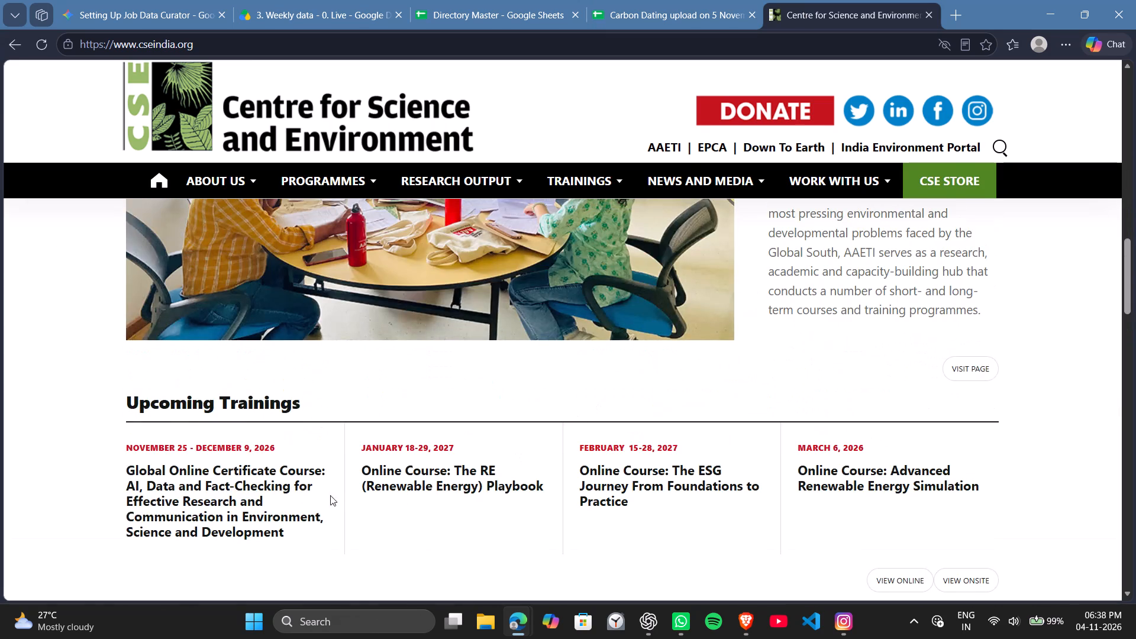
pyautogui.click(191, 479)
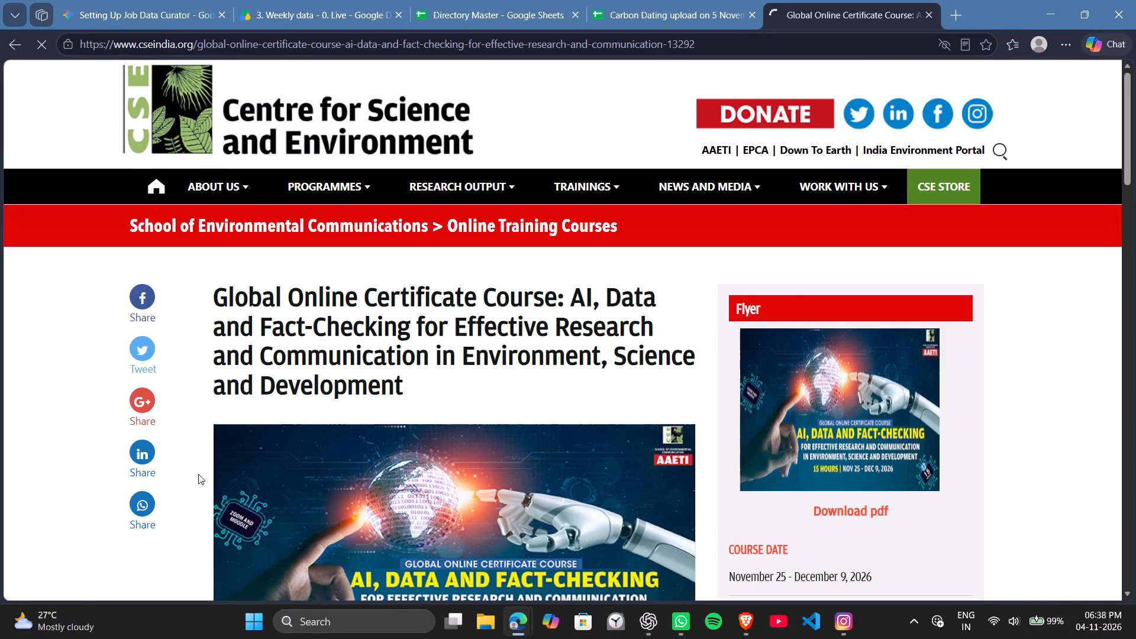
pyautogui.scroll(-1, 618, 383)
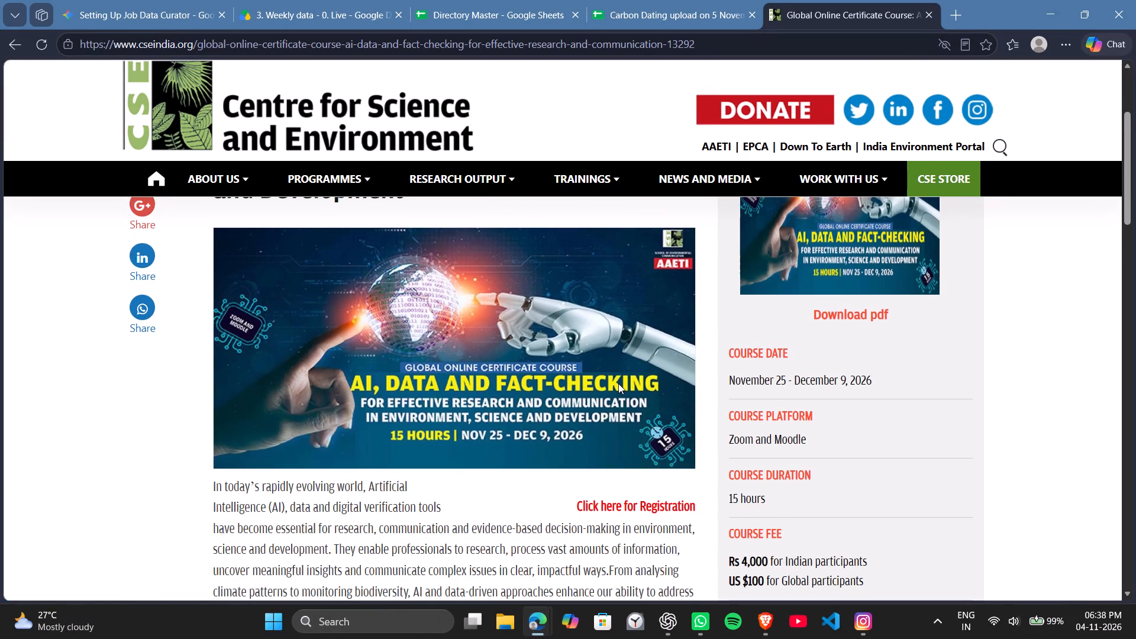
pyautogui.scroll(1, 618, 383)
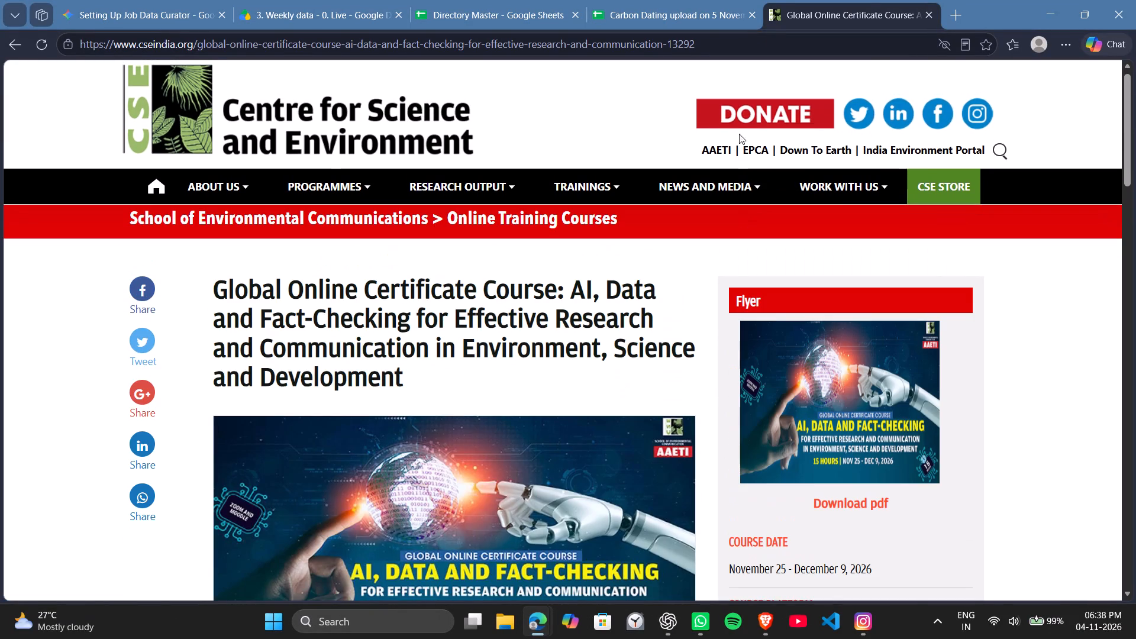
pyautogui.click(698, 1)
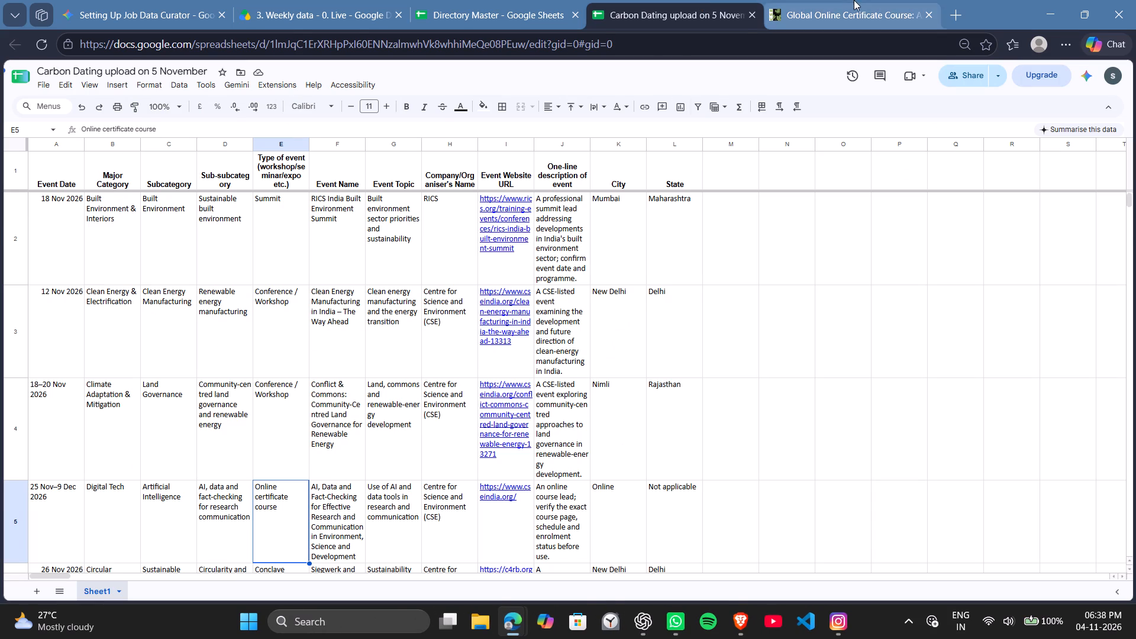
# Copy the web address of the CSE course page for AI, Data and Fact-Checking and return to the sheet.
pyautogui.click(854, 0)
pyautogui.click(755, 44)
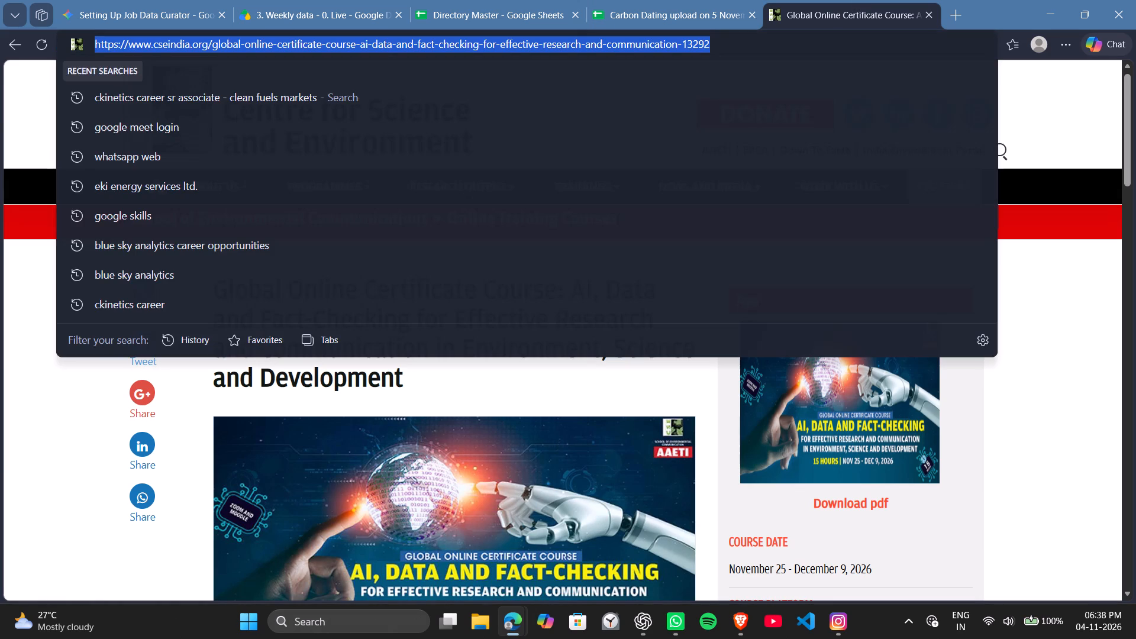
pyautogui.hotkey('ctrl', 'c')
pyautogui.click(664, 0)
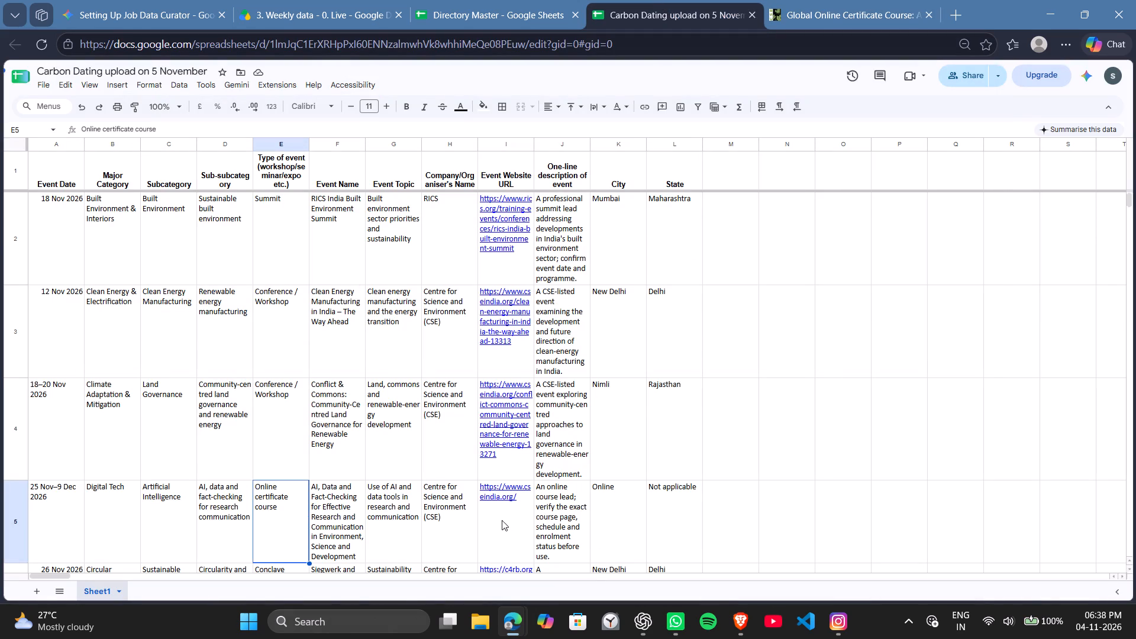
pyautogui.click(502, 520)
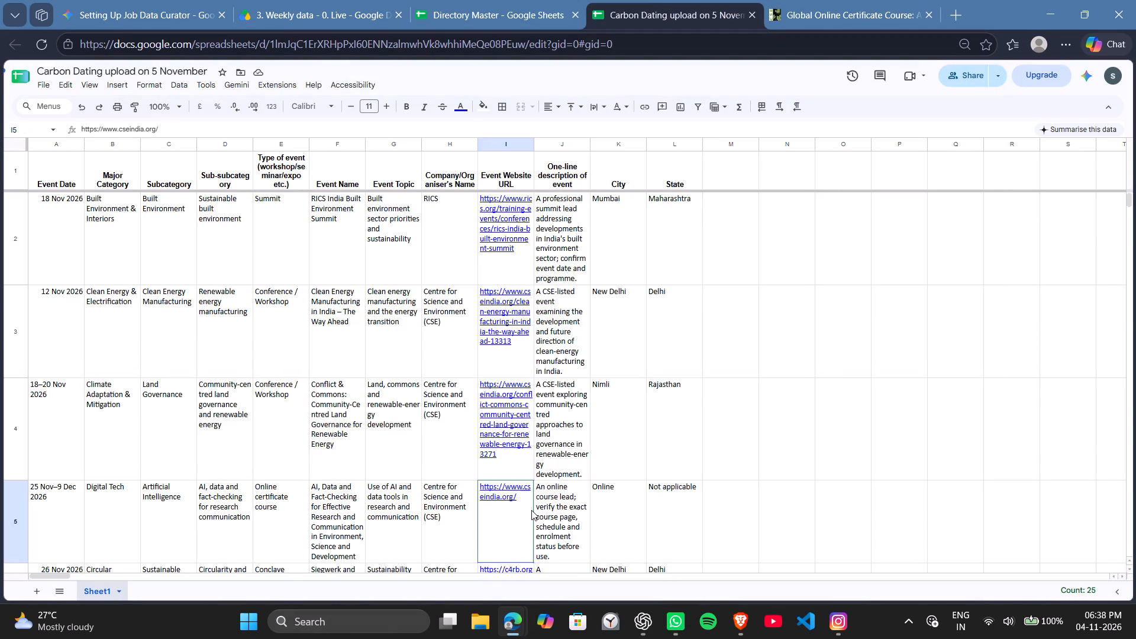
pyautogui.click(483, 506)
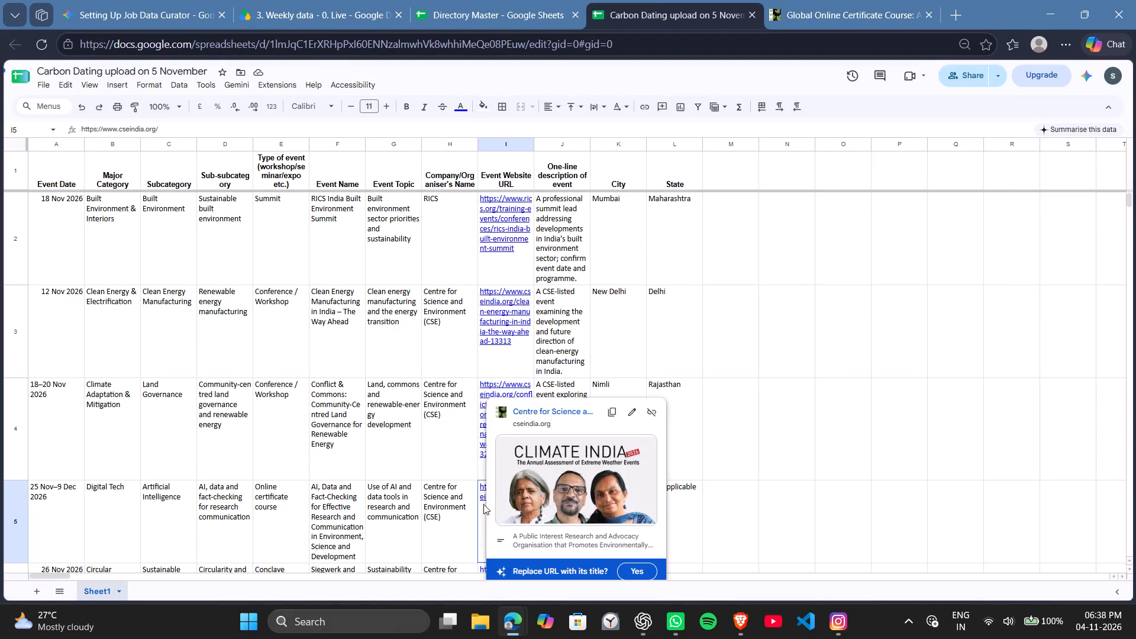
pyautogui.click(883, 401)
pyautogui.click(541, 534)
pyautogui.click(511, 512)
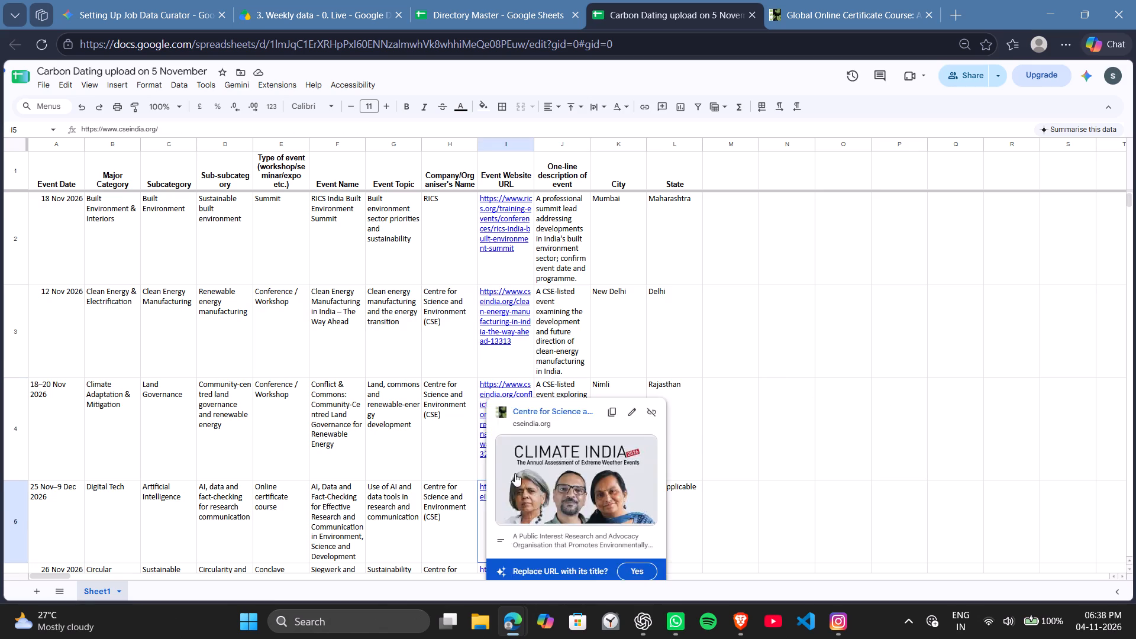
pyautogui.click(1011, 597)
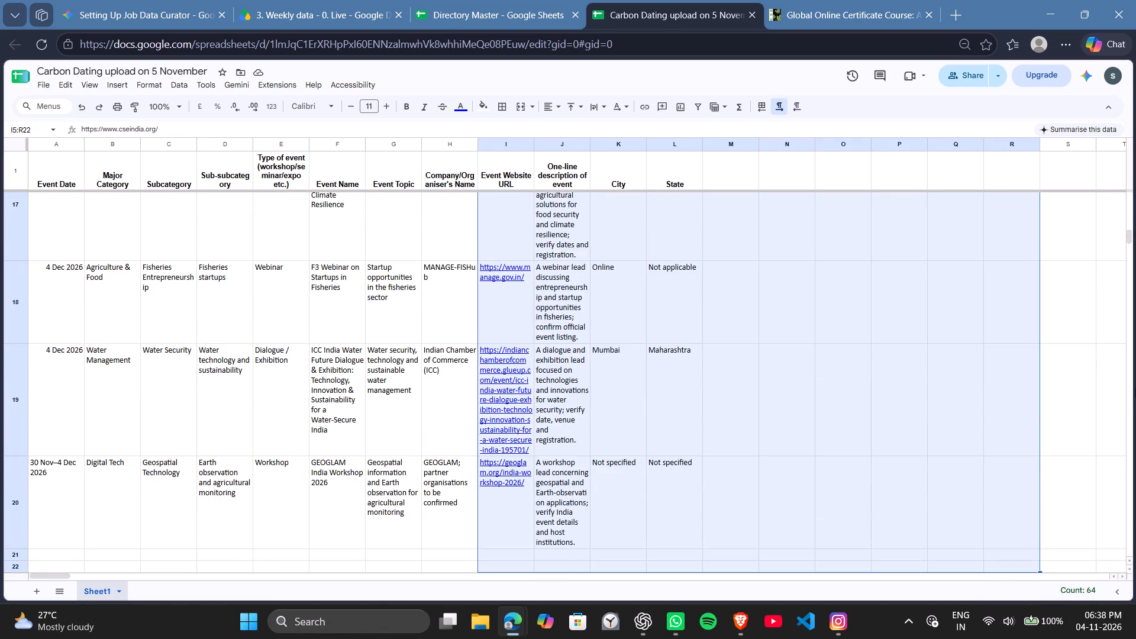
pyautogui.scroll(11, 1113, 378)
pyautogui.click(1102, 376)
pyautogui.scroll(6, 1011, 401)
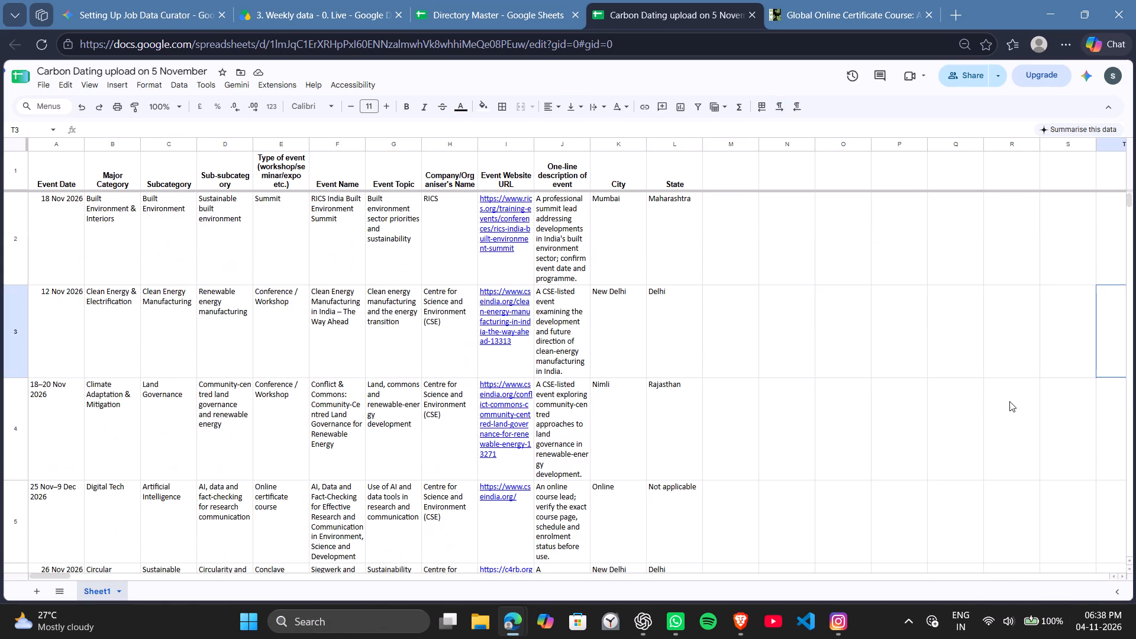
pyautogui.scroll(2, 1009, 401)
pyautogui.click(506, 511)
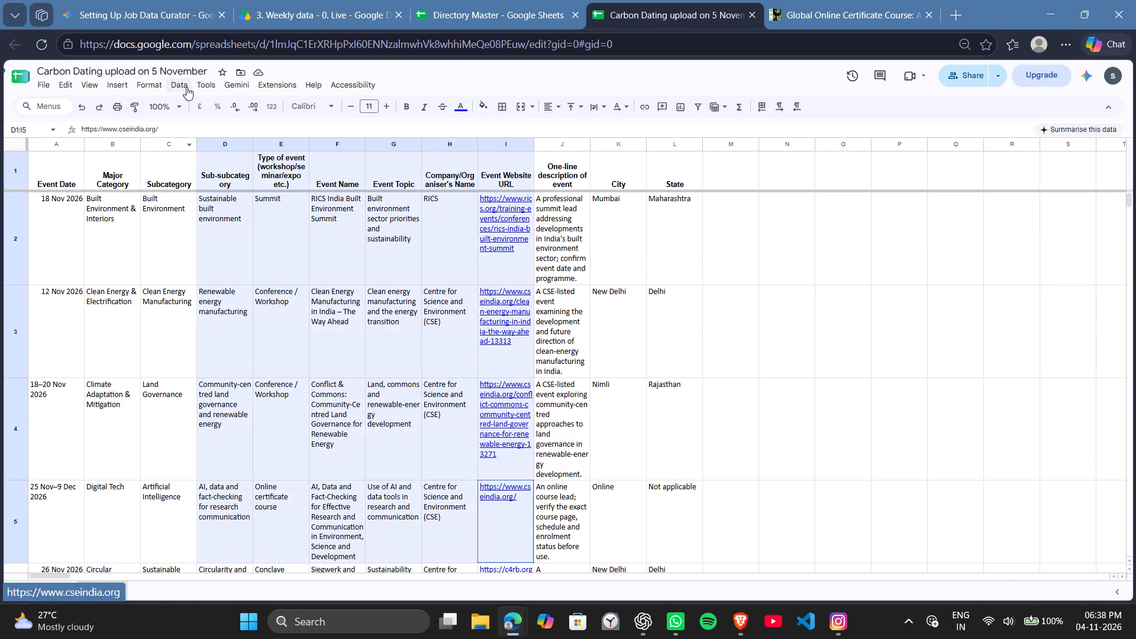
pyautogui.click(167, 135)
pyautogui.click(161, 128)
pyautogui.moveTo(161, 128); pyautogui.dragTo(79, 134)
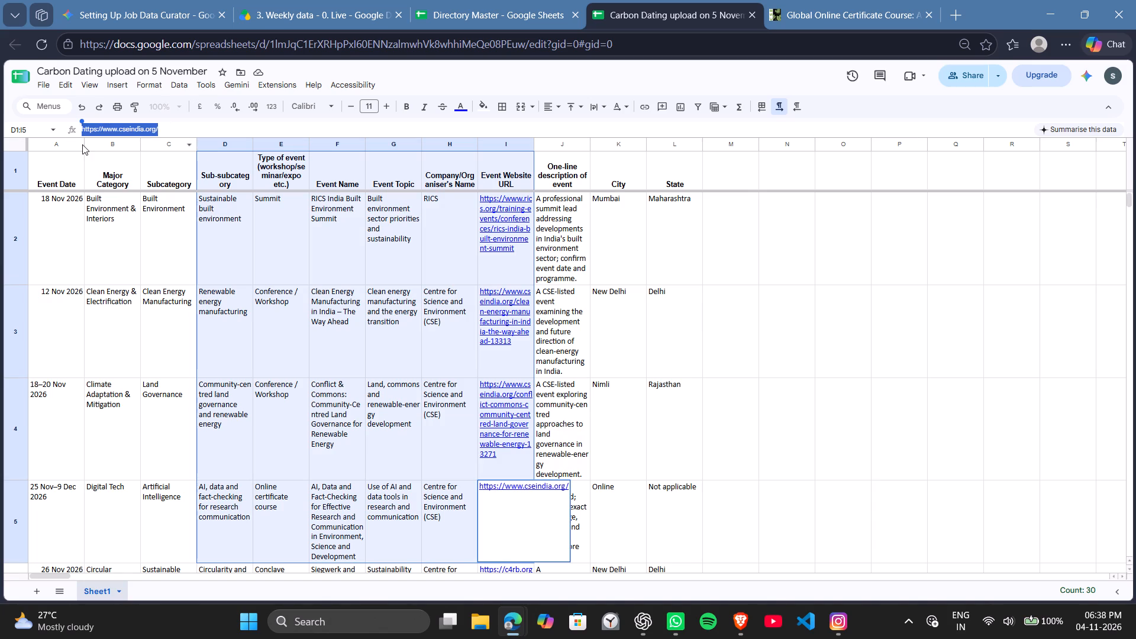
pyautogui.press('BackSpace')
pyautogui.hotkey('ctrl', 'v')
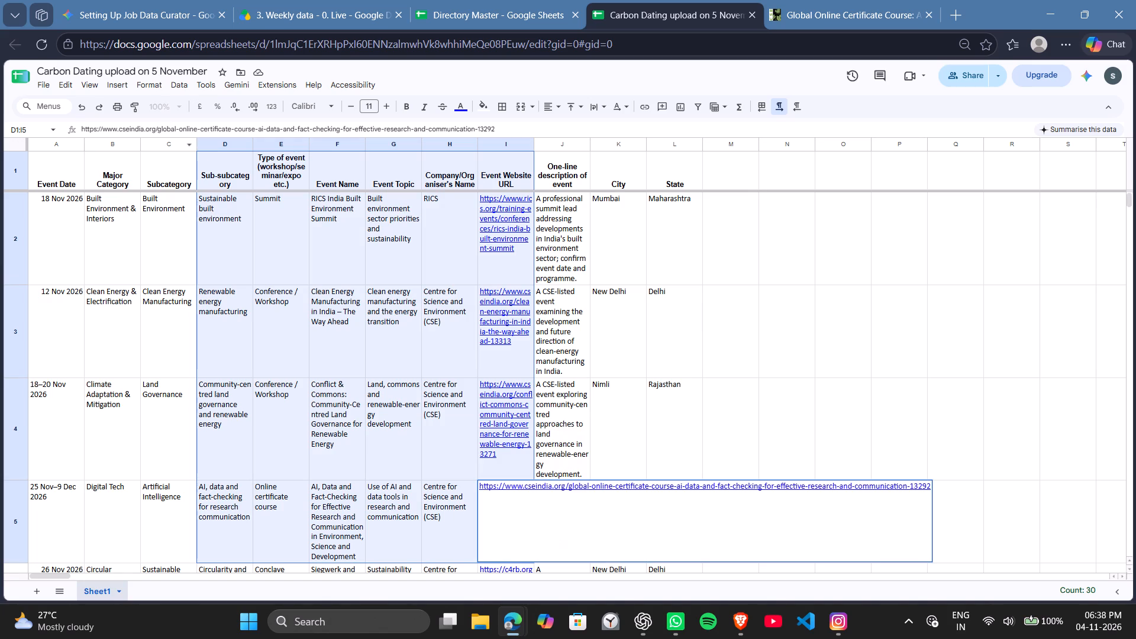
pyautogui.press('Return')
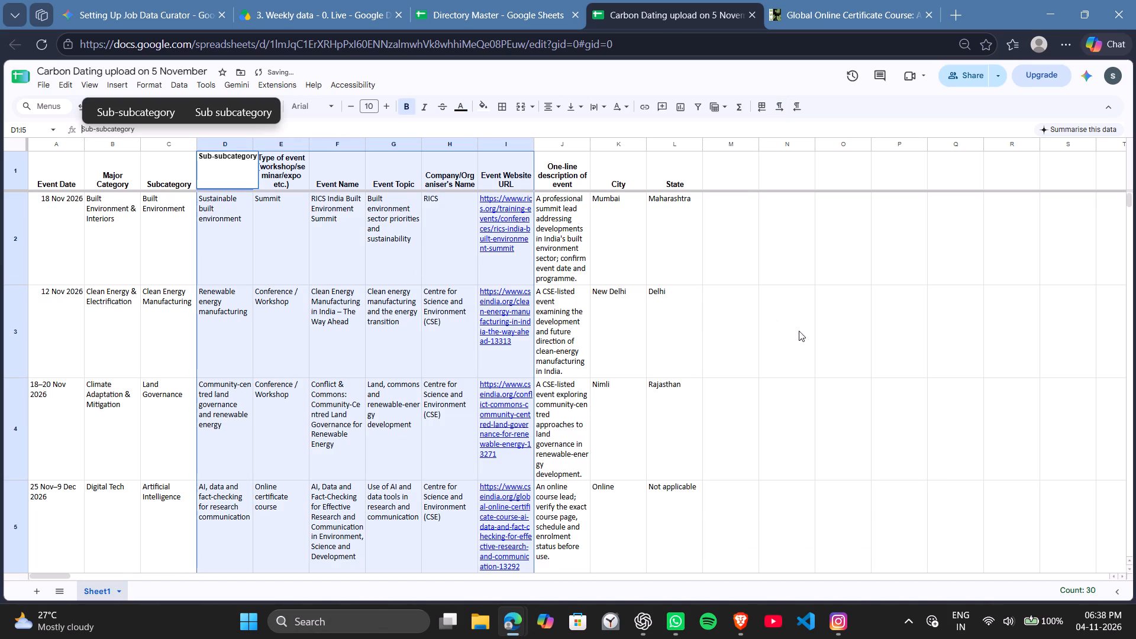
pyautogui.click(861, 356)
# Open the AI, Data and Fact-Checking course's new sheet link to check it, and close both copies of the course page.
pyautogui.scroll(-1, 861, 372)
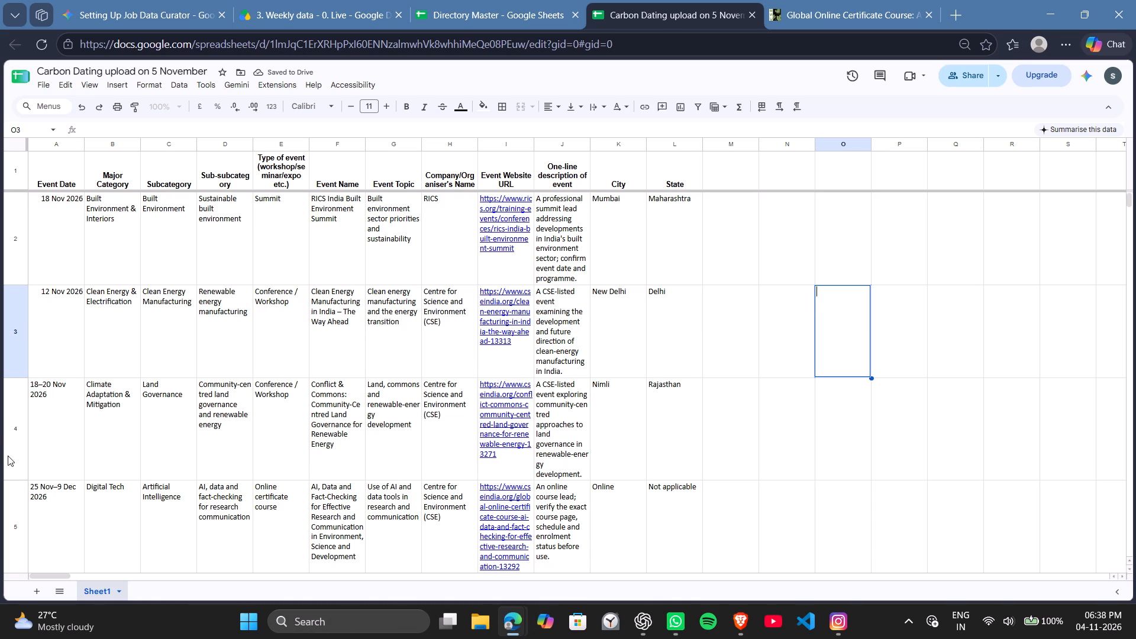
pyautogui.click(498, 508)
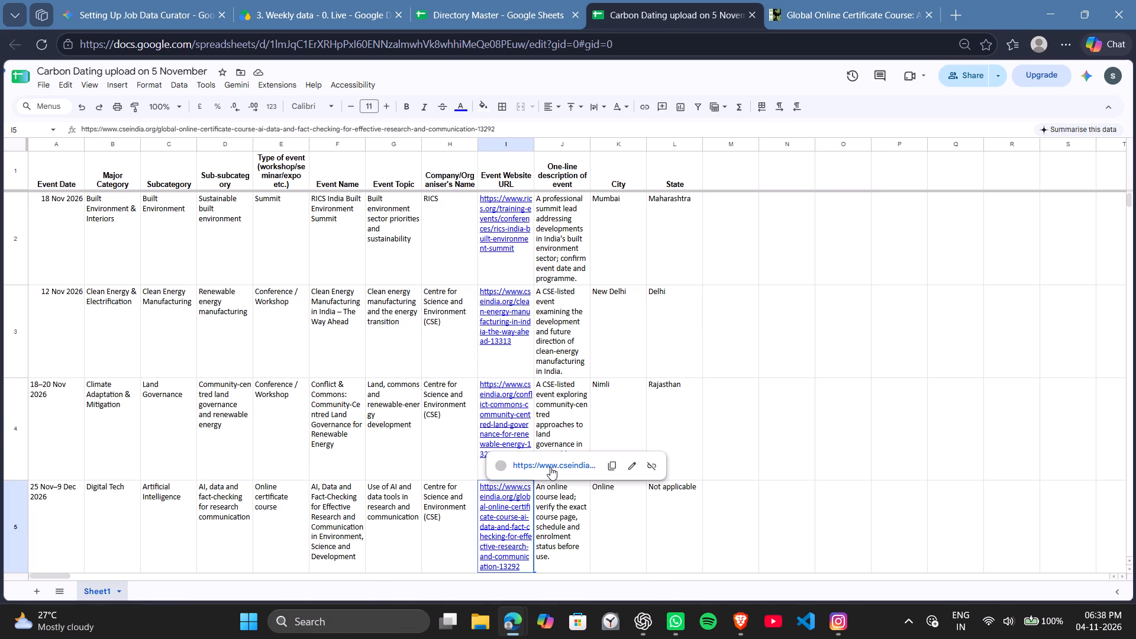
pyautogui.click(550, 467)
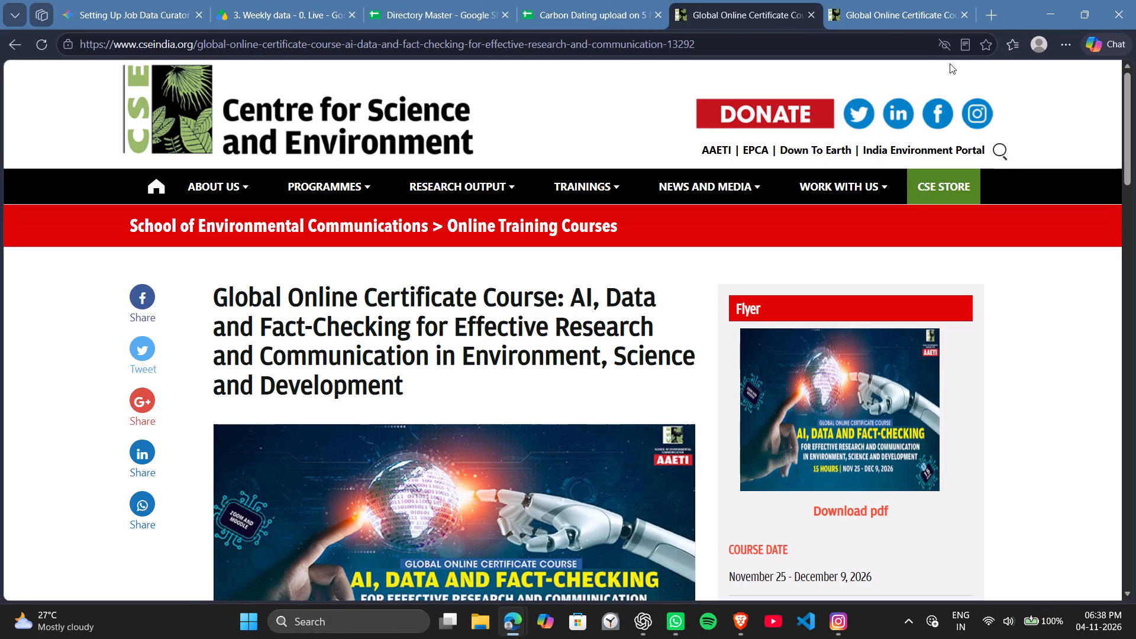
pyautogui.click(964, 17)
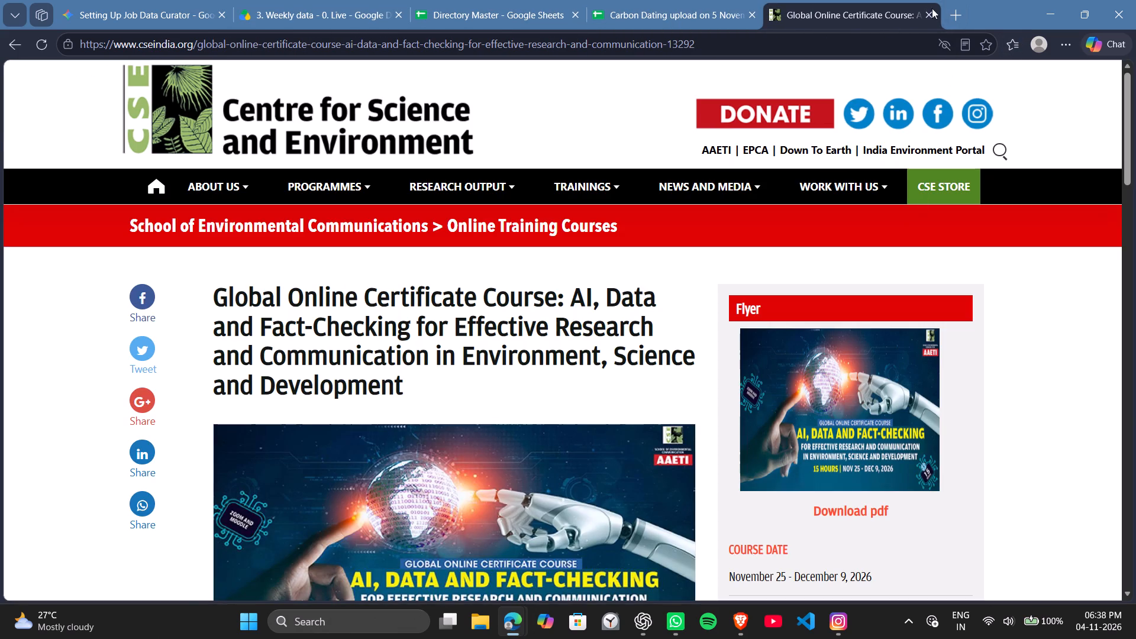
pyautogui.click(923, 14)
# Open the CRB Events & Updates page from the Siegwerk and CRB Conclave 2026 row, examine its upcoming events, and return to the sheet.
pyautogui.scroll(-1, 865, 481)
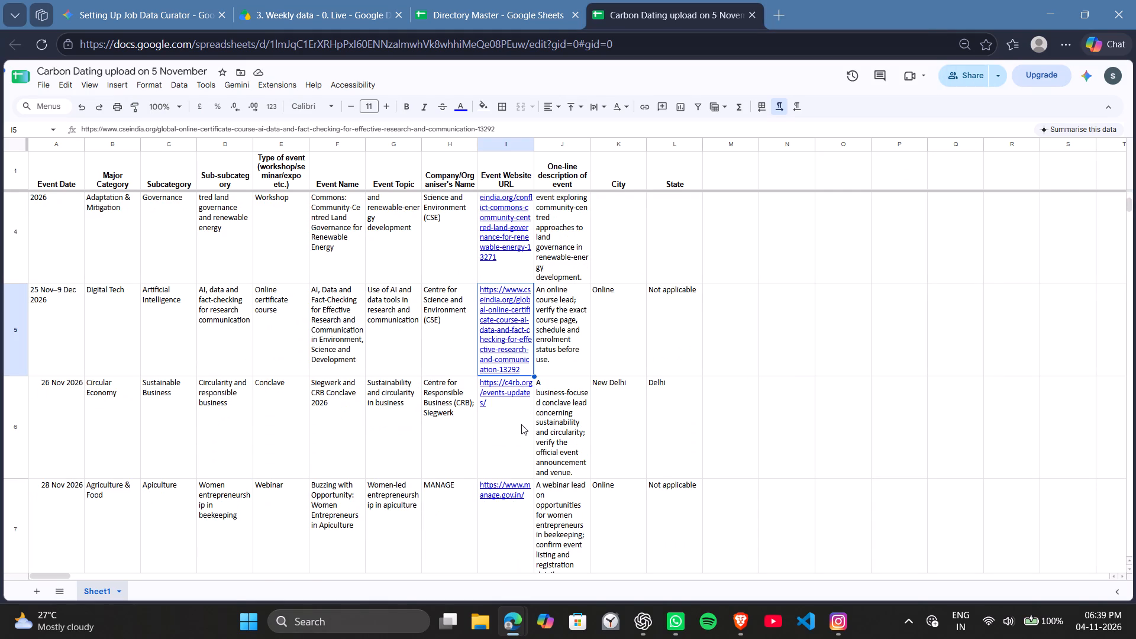
pyautogui.click(521, 424)
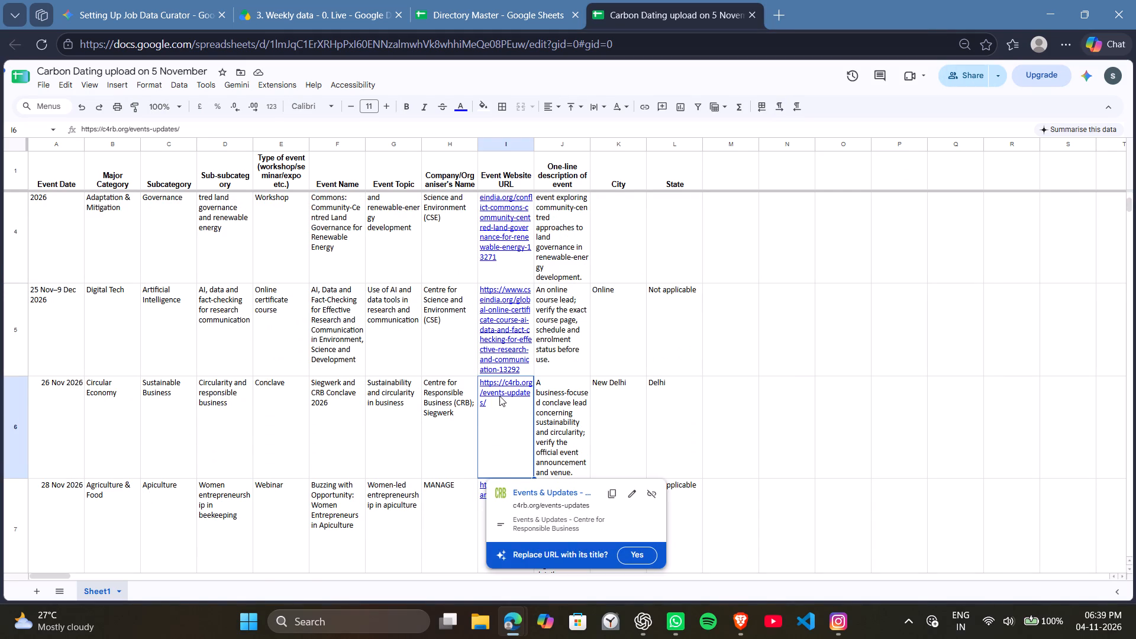
pyautogui.click(507, 393)
pyautogui.click(521, 492)
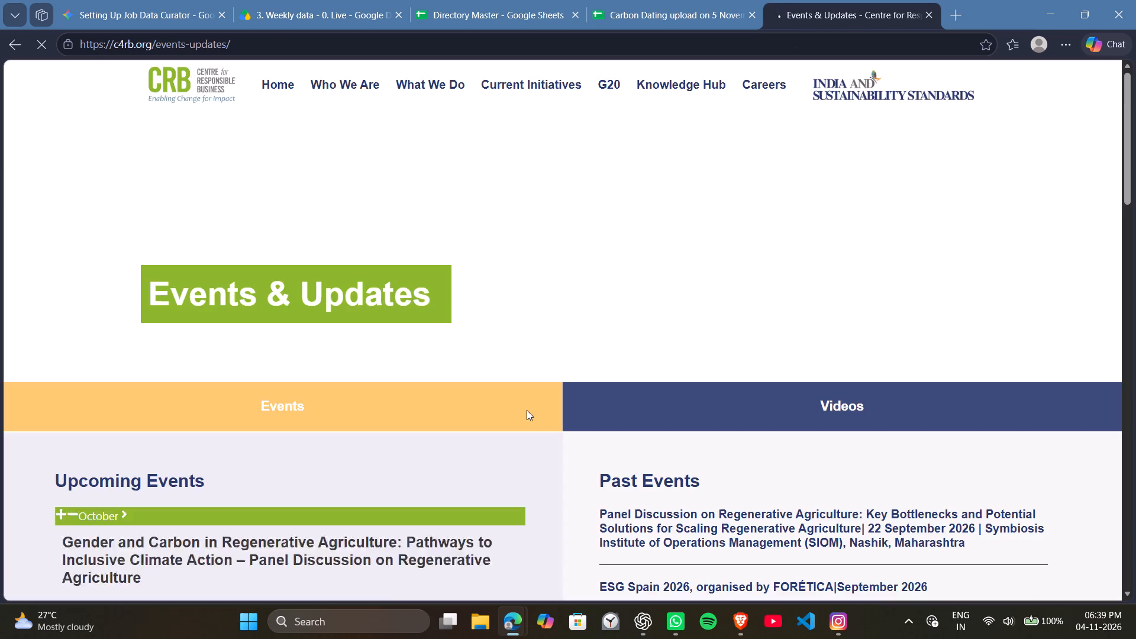
pyautogui.scroll(-1, 527, 410)
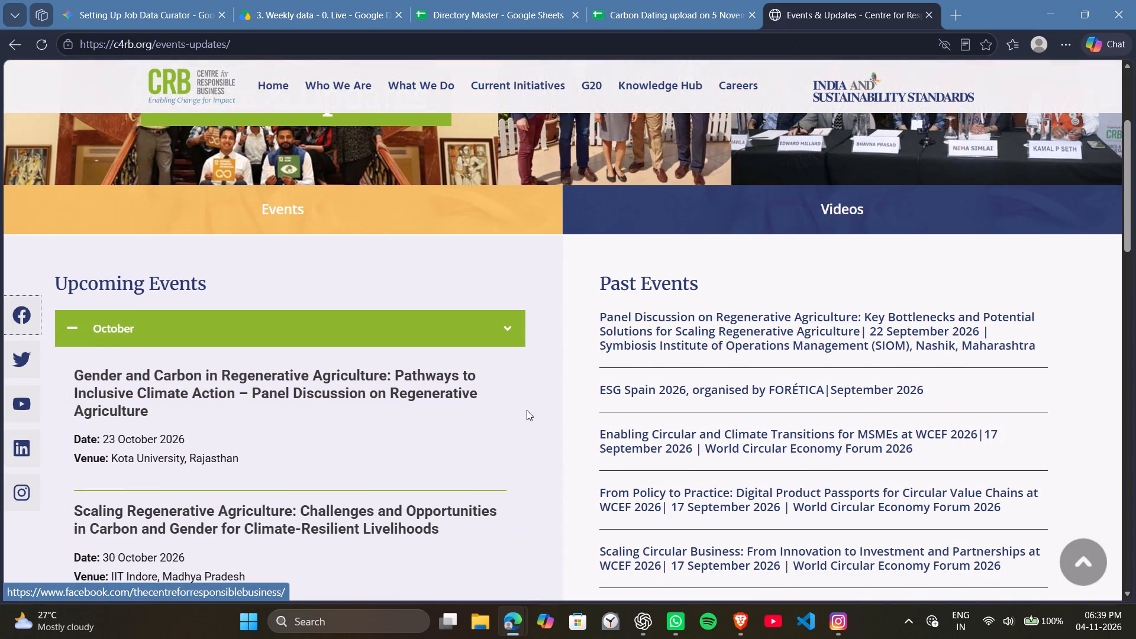
pyautogui.click(662, 20)
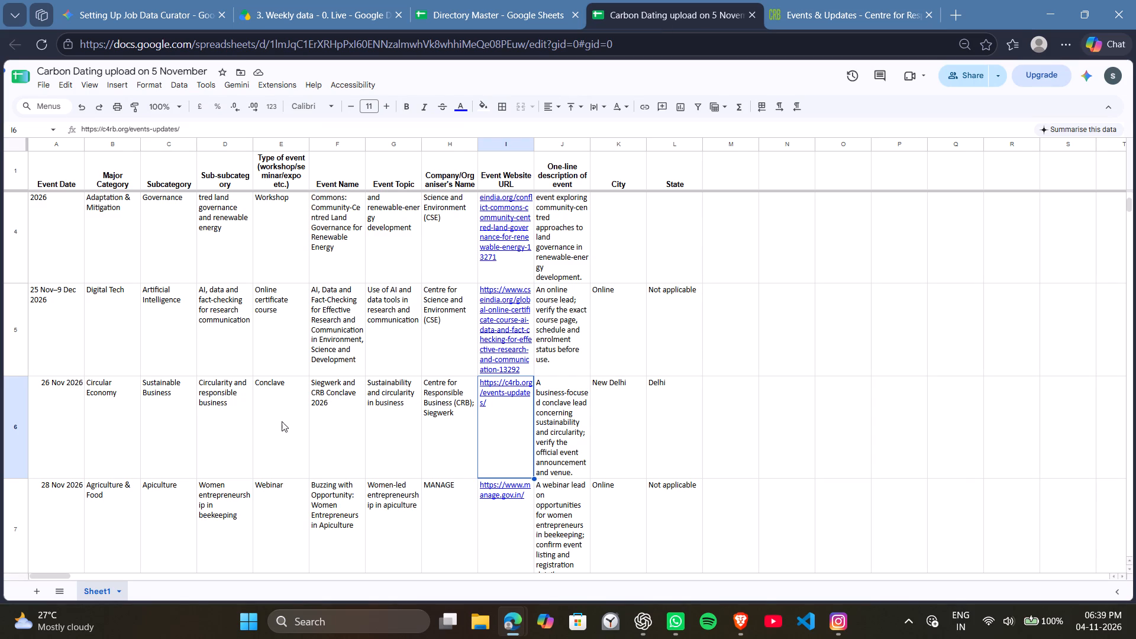
# Compare the November and December upcoming events on the CRB Events & Updates page with the Siegwerk and CRB Conclave 2026 row.
pyautogui.click(442, 426)
pyautogui.click(837, 1)
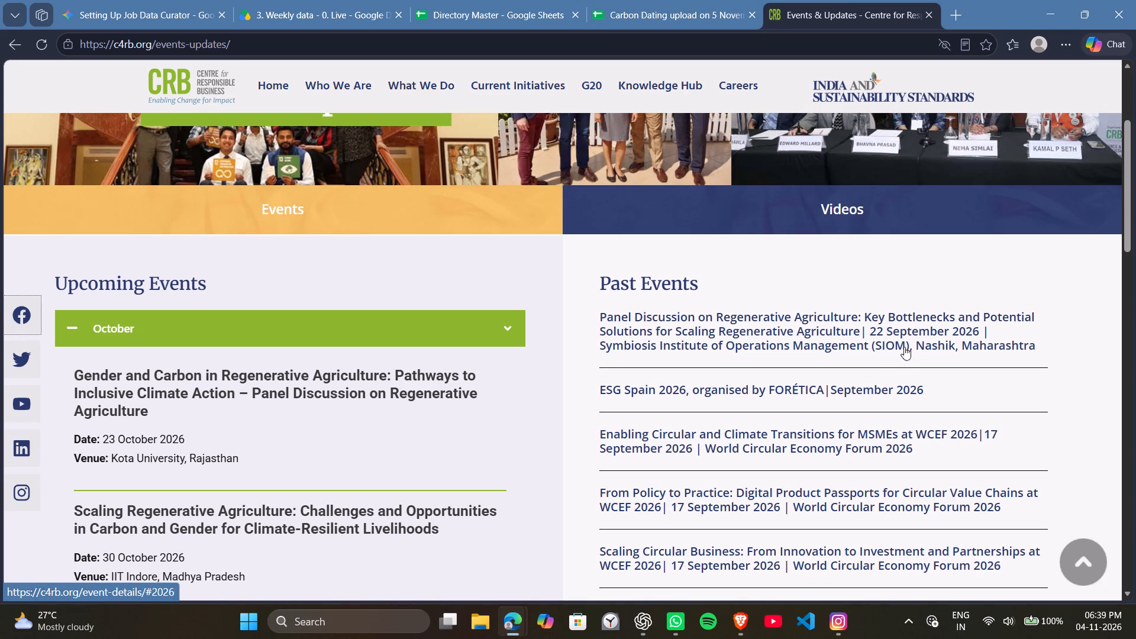
pyautogui.scroll(-1, 492, 353)
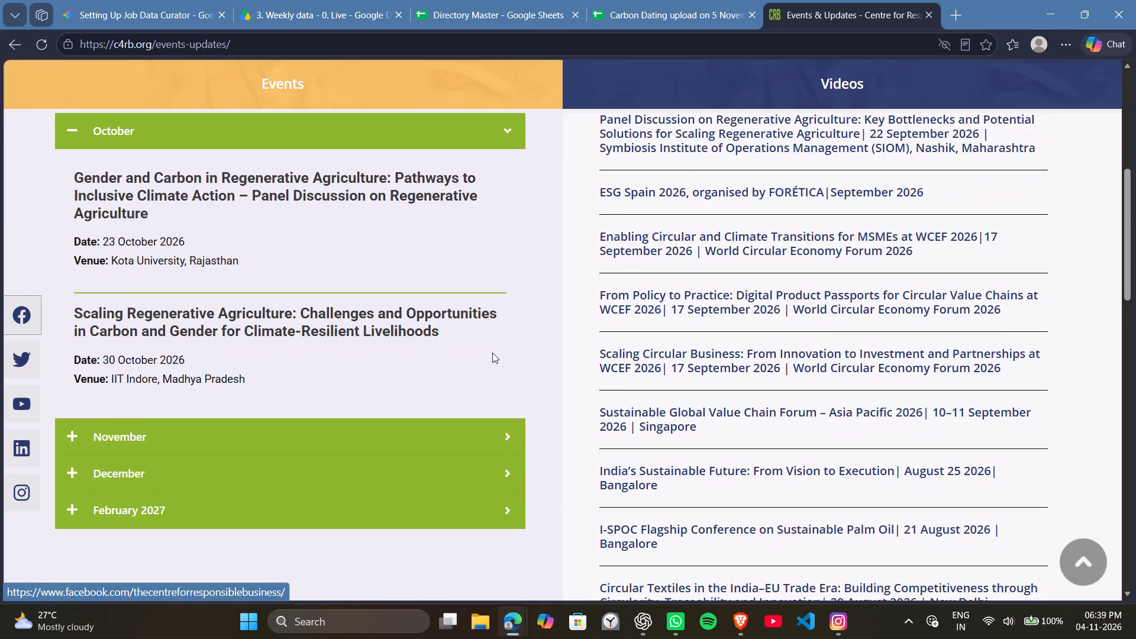
pyautogui.click(119, 439)
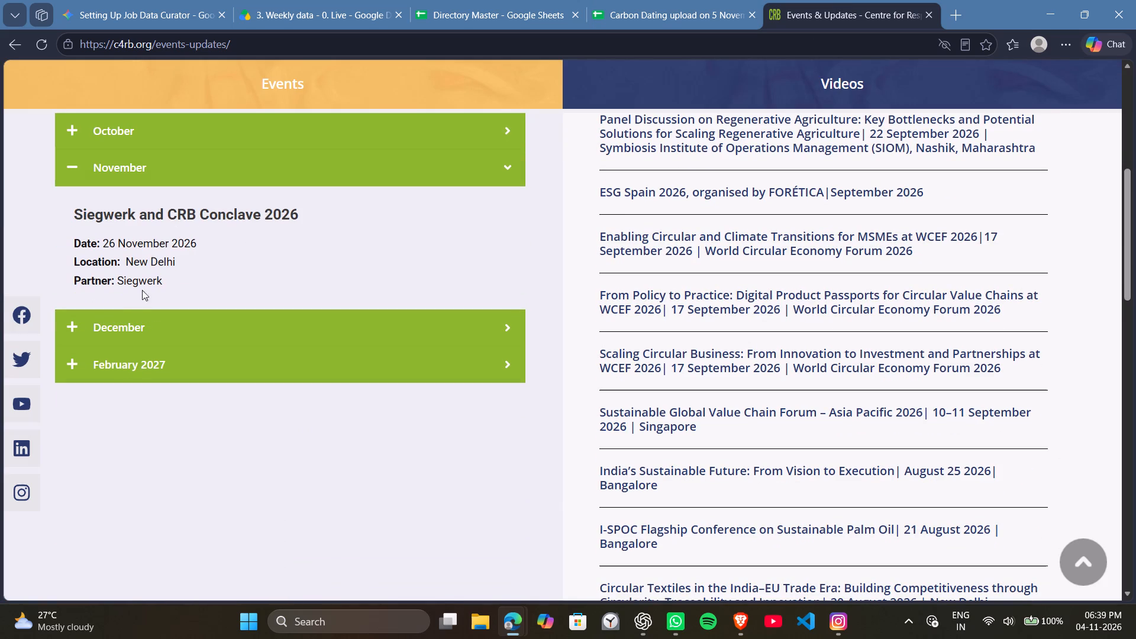
pyautogui.click(122, 321)
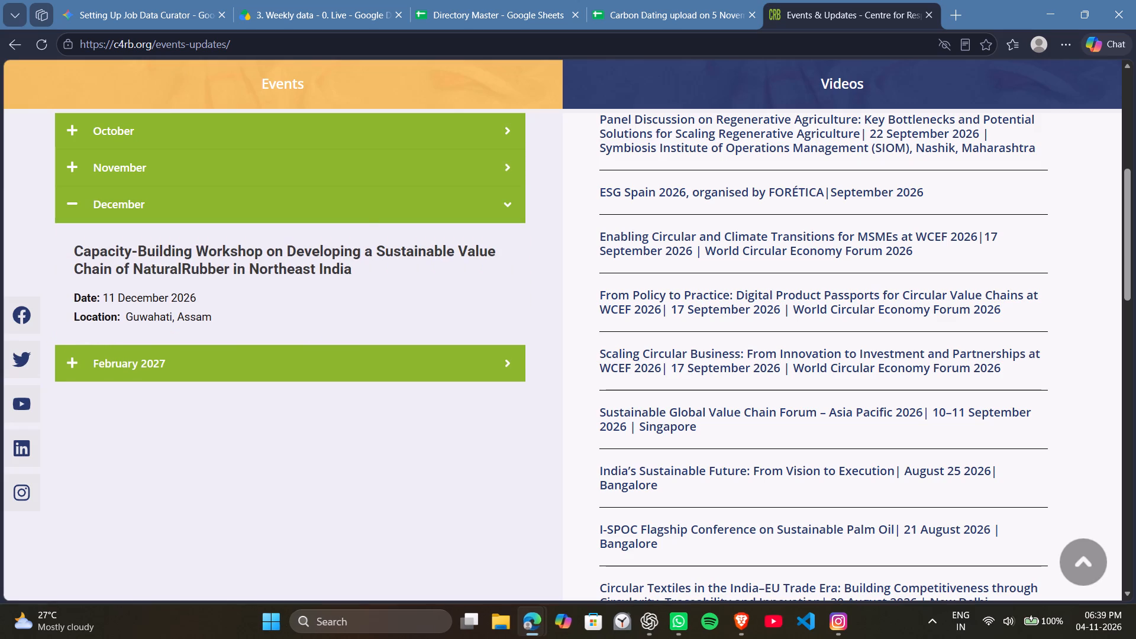
pyautogui.click(664, 0)
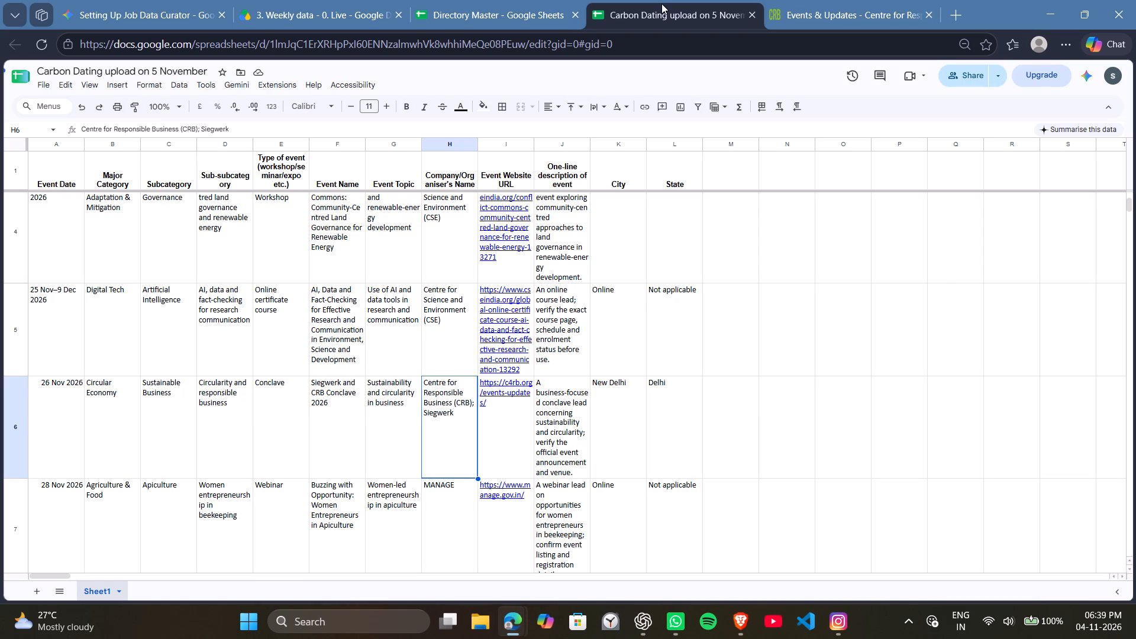
pyautogui.click(834, 4)
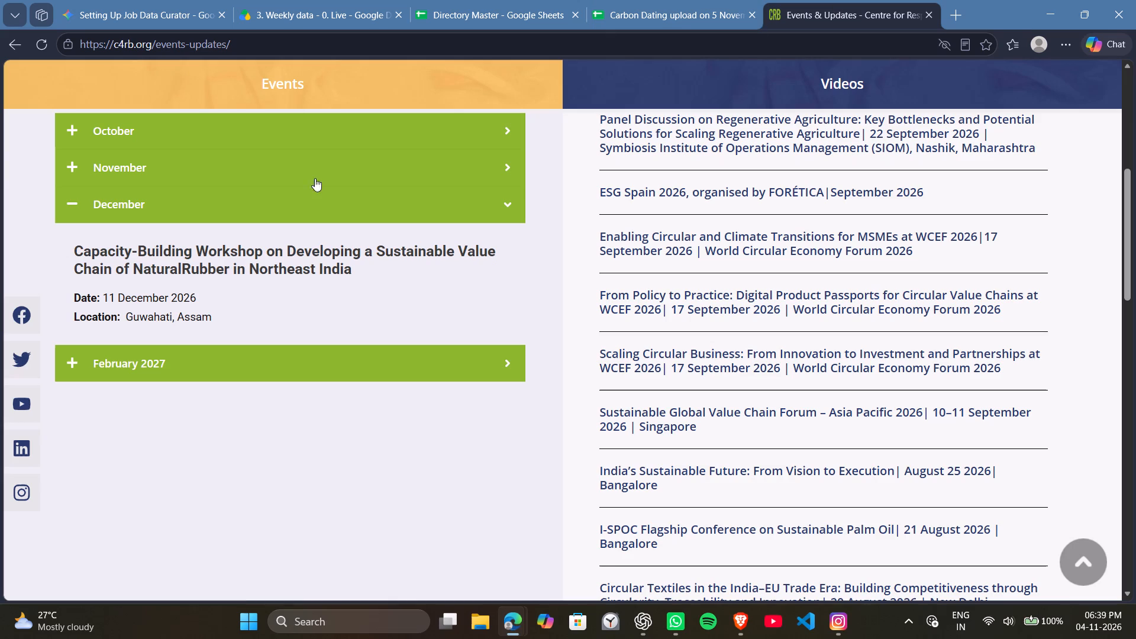
pyautogui.click(206, 209)
pyautogui.click(208, 173)
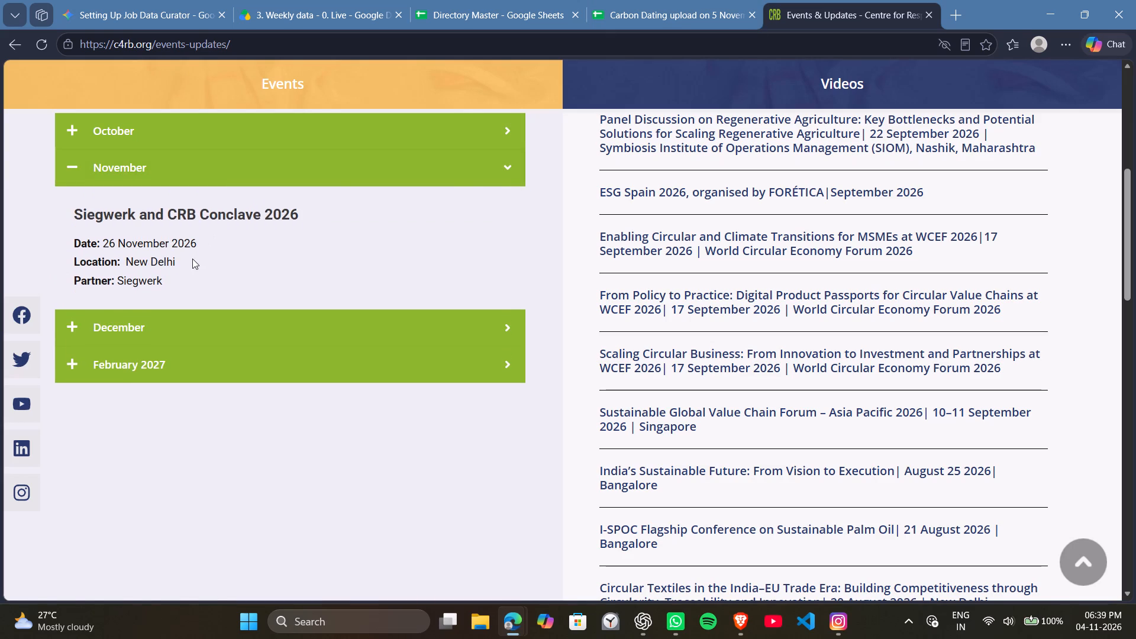
pyautogui.click(604, 2)
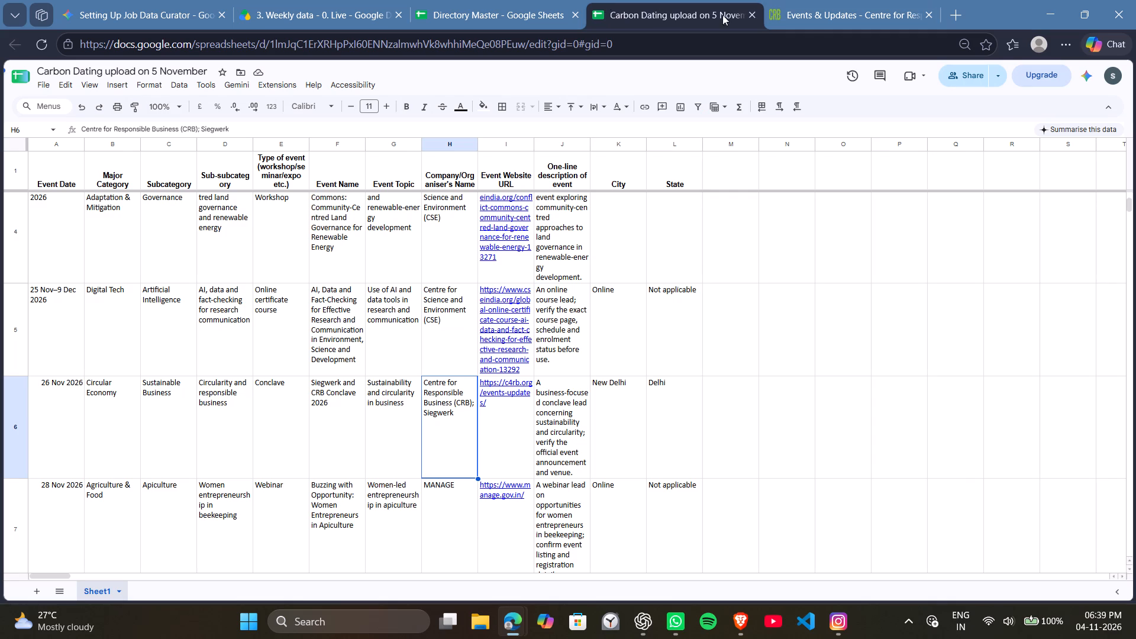
# Re-examine the Siegwerk and CRB Conclave 2026 listing on the CRB page for its details and any event link, and return to the sheet.
pyautogui.click(848, 9)
pyautogui.click(209, 228)
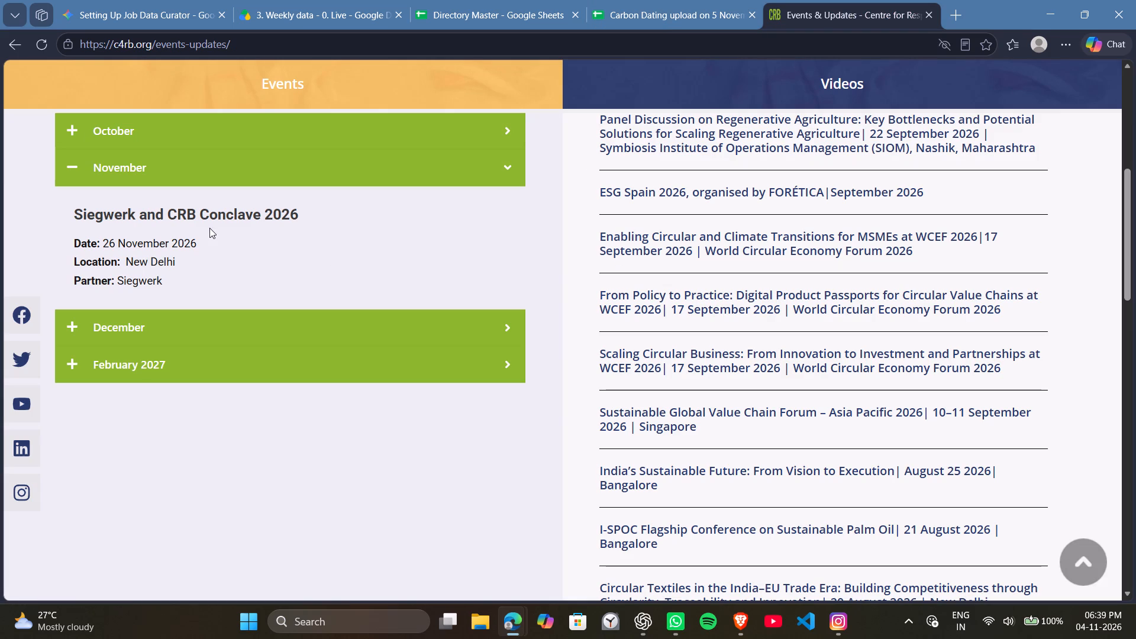
pyautogui.click(165, 214)
pyautogui.scroll(1, 365, 262)
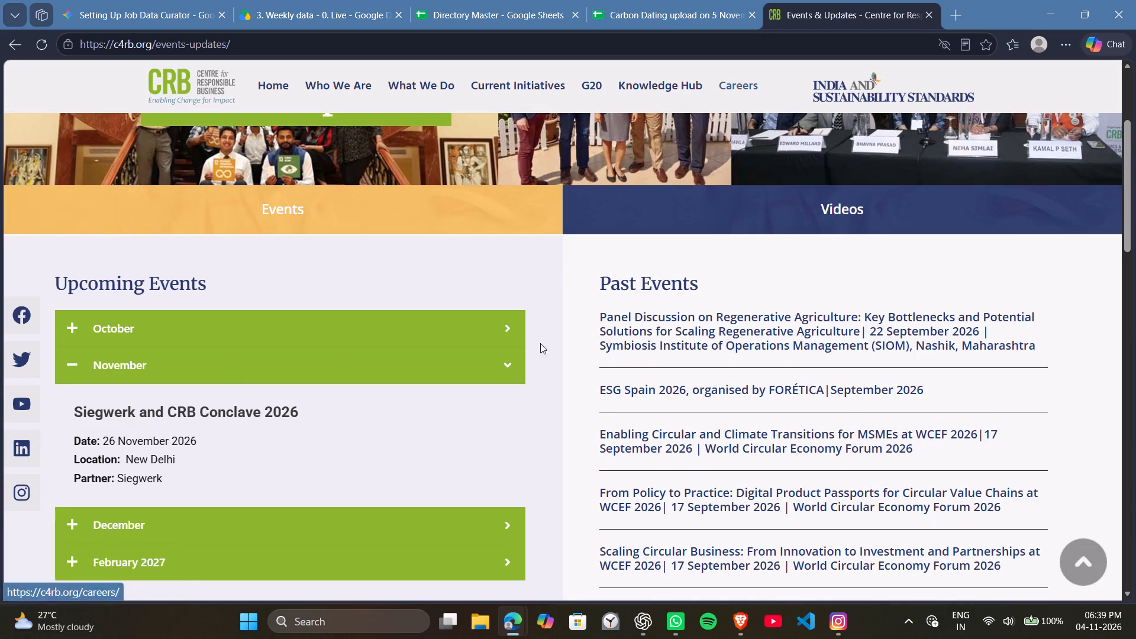
pyautogui.scroll(-2, 517, 429)
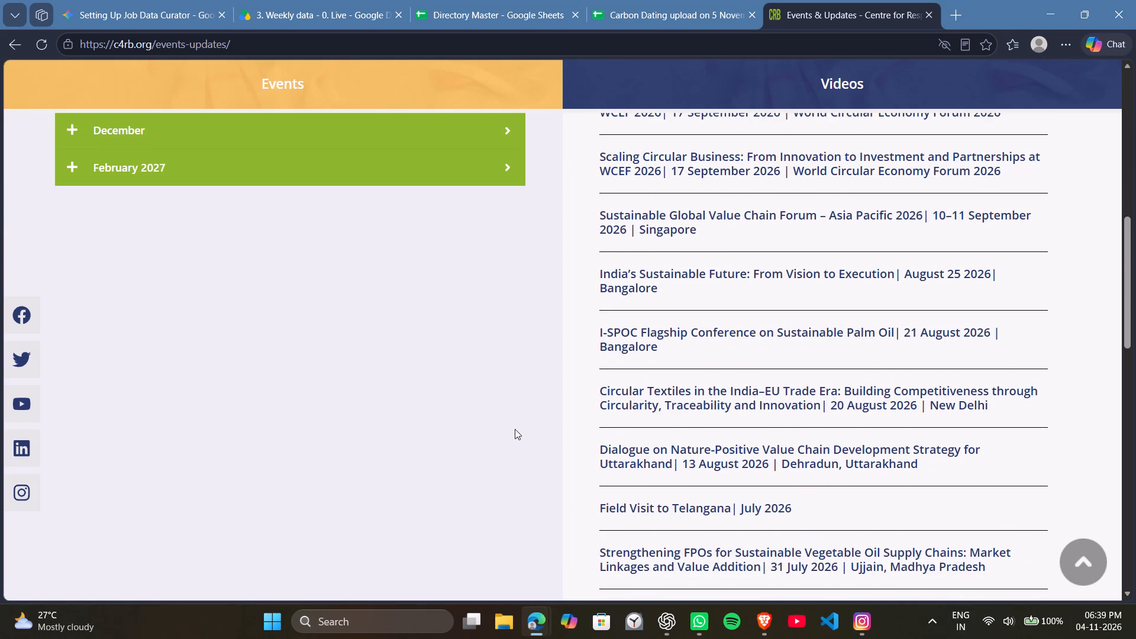
pyautogui.scroll(1, 515, 429)
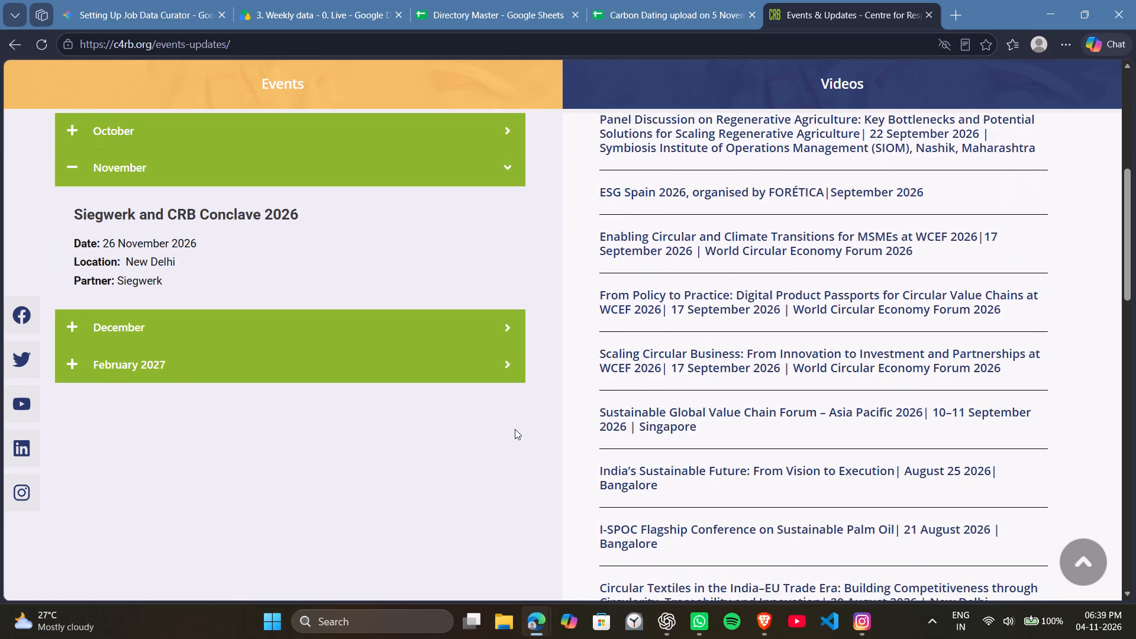
pyautogui.scroll(1, 515, 429)
pyautogui.scroll(-1, 515, 429)
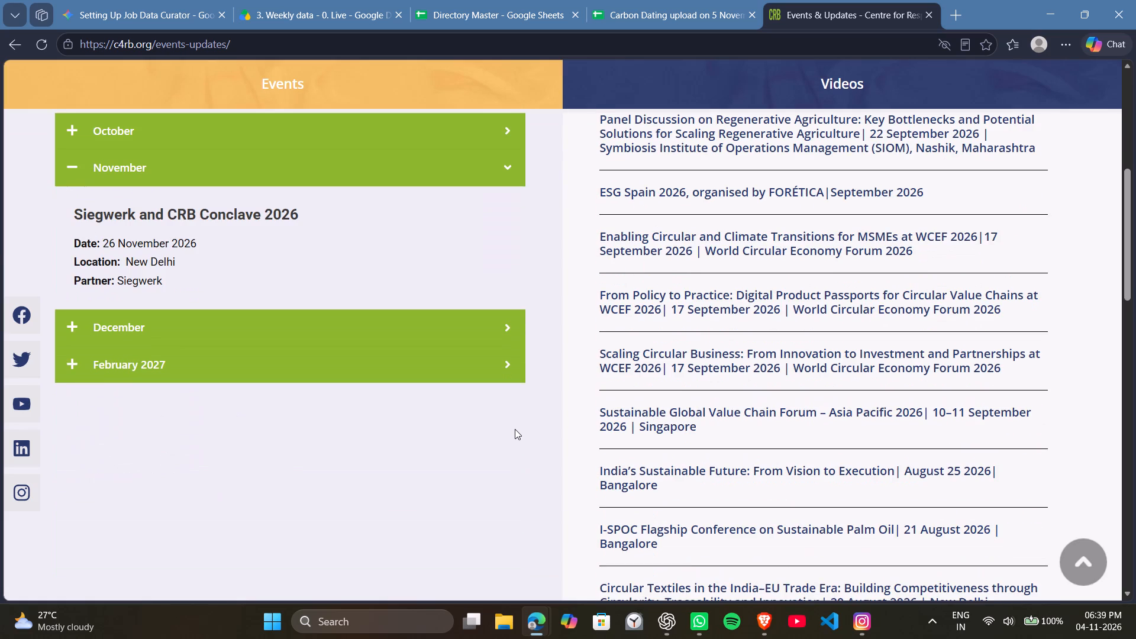
pyautogui.scroll(1, 515, 429)
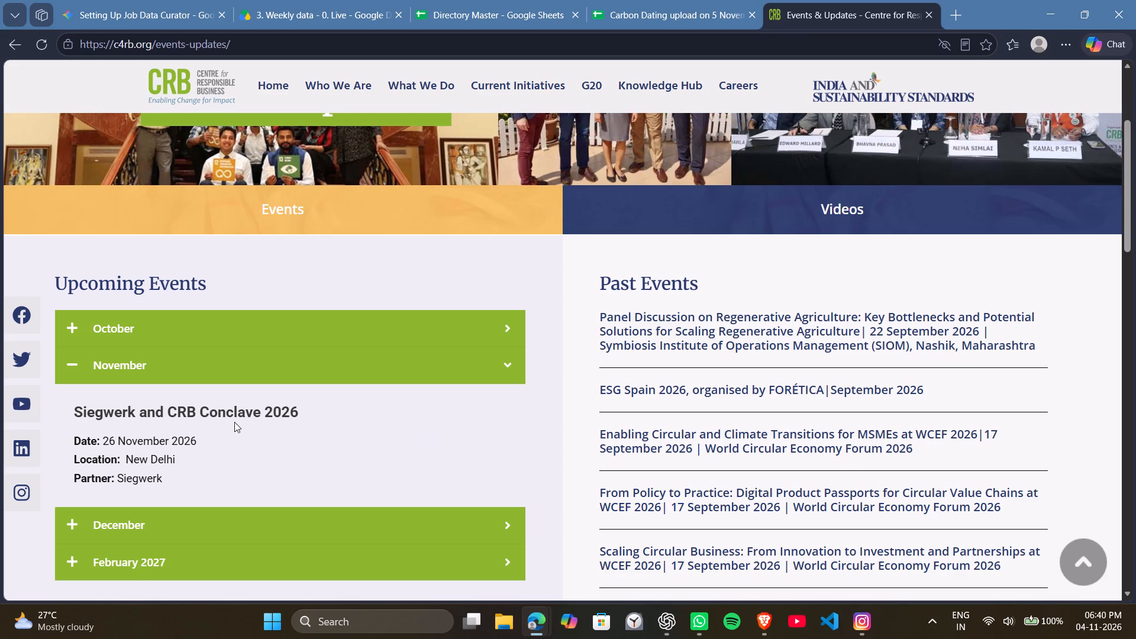
pyautogui.click(188, 459)
pyautogui.moveTo(299, 418); pyautogui.dragTo(293, 418)
pyautogui.click(314, 414)
pyautogui.moveTo(306, 411); pyautogui.dragTo(67, 408)
pyautogui.click(340, 436)
pyautogui.click(604, 0)
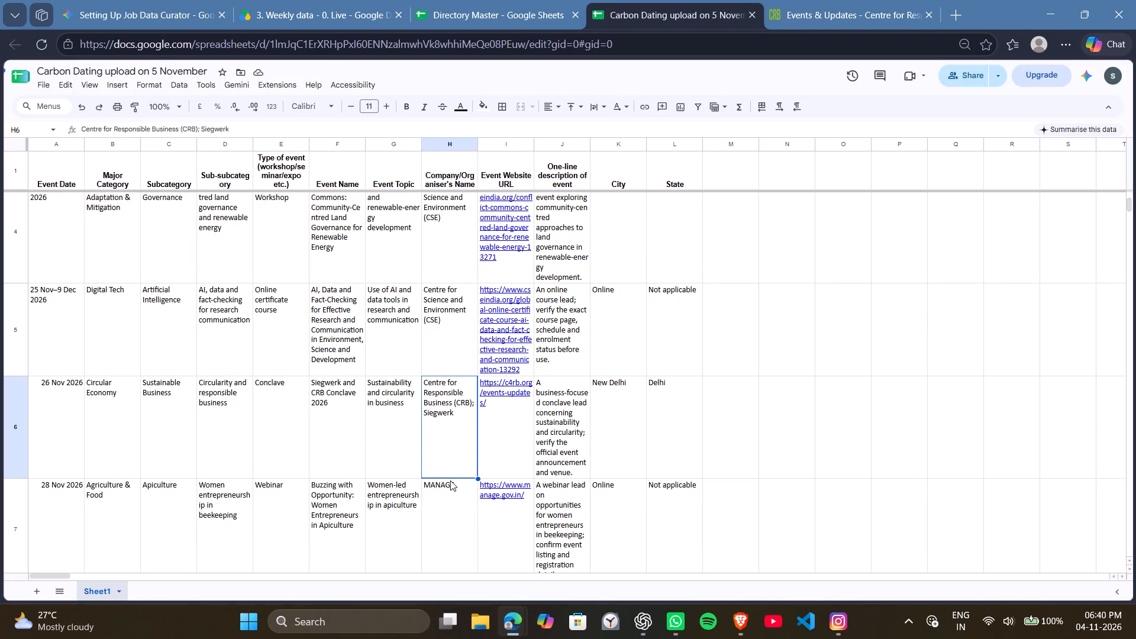
# Open the MANAGE website from the Buzzing with Opportunity: Women Entrepreneurs in Apiculture row and close the CRB events page.
pyautogui.click(450, 509)
pyautogui.scroll(-1, 454, 501)
pyautogui.scroll(1, 454, 501)
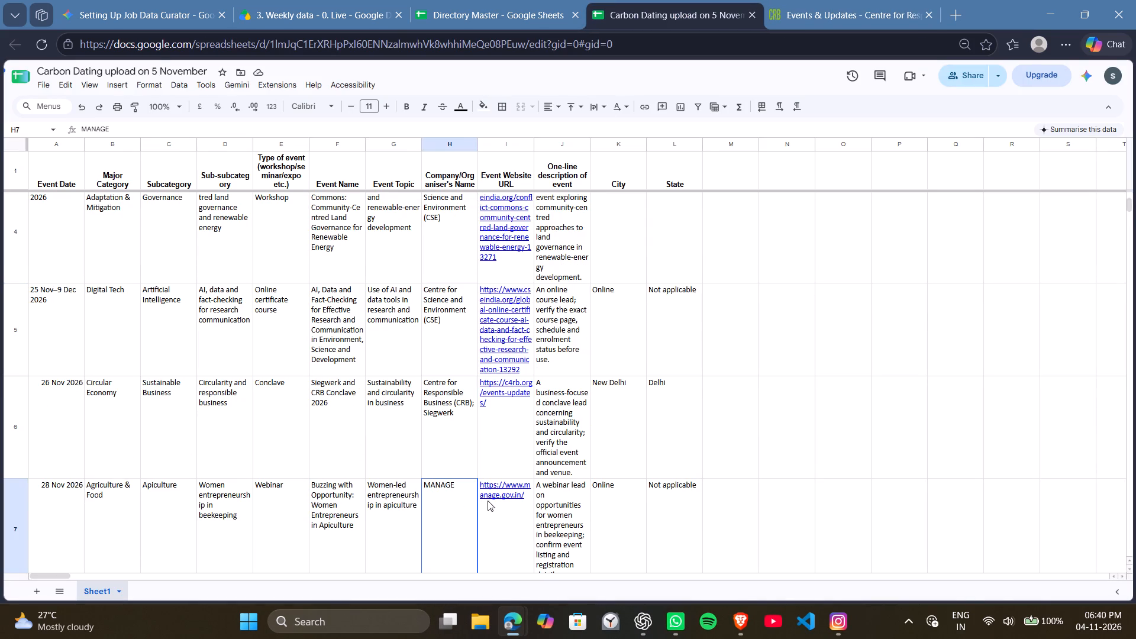
pyautogui.click(502, 493)
pyautogui.click(534, 462)
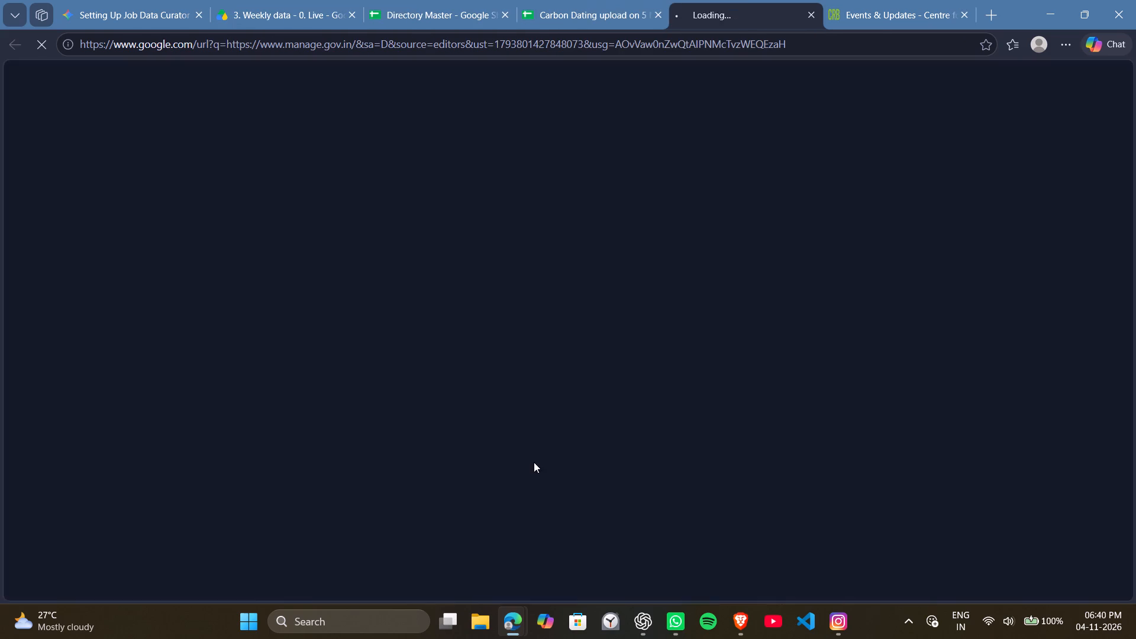
pyautogui.click(966, 12)
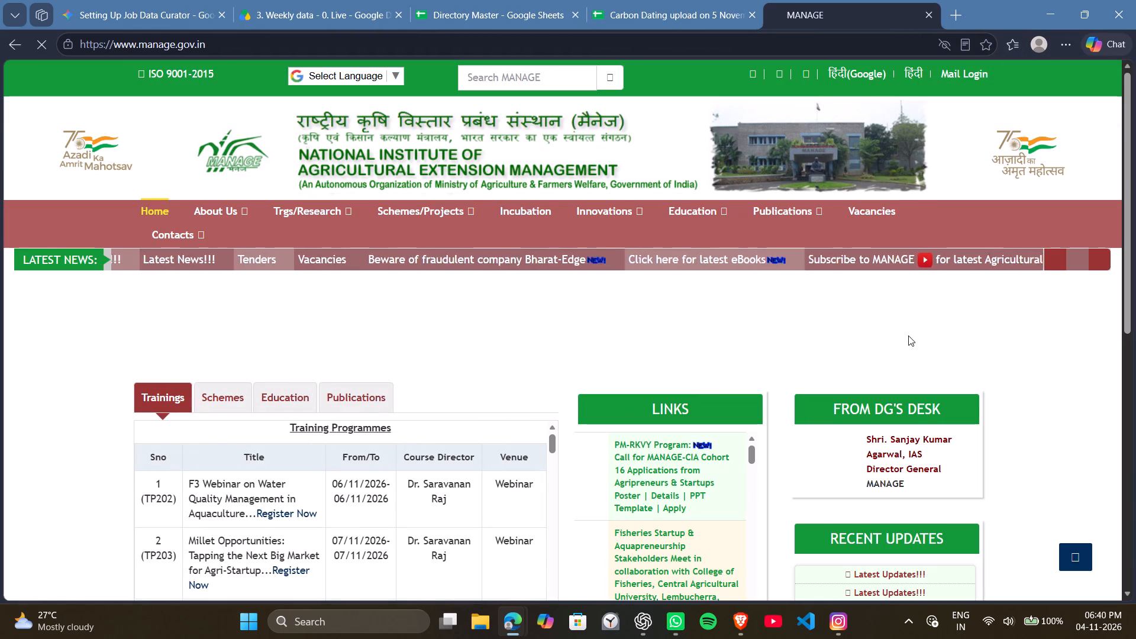
# Look through the MANAGE home page's training programmes, links and updates for the apiculture webinar, and return to the sheet.
pyautogui.scroll(-1, 908, 335)
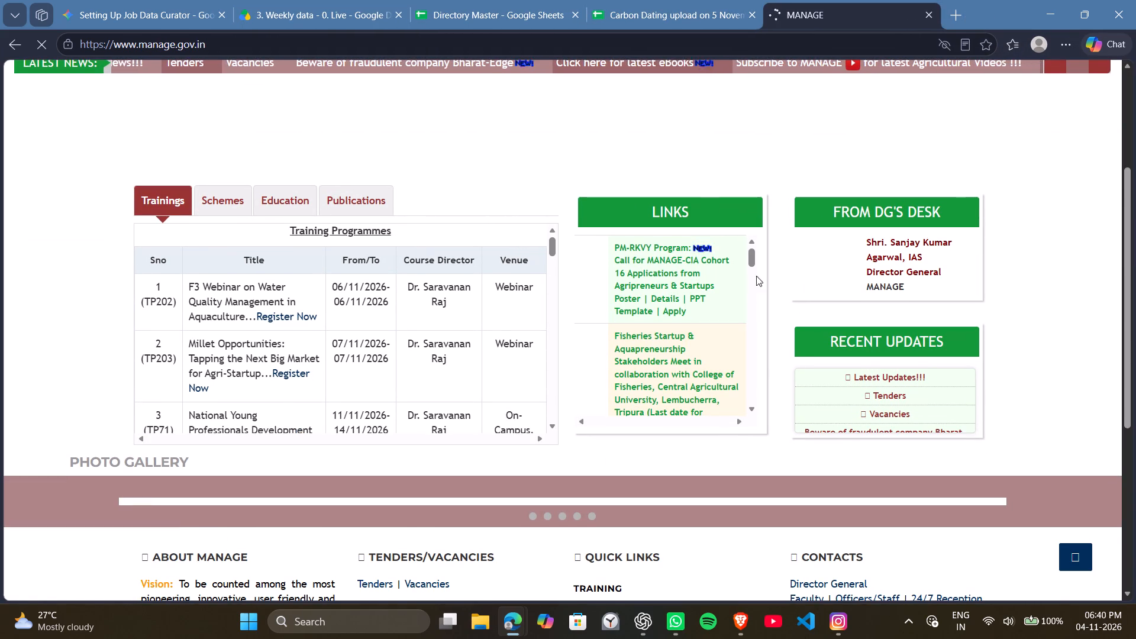
pyautogui.moveTo(752, 262); pyautogui.dragTo(752, 322)
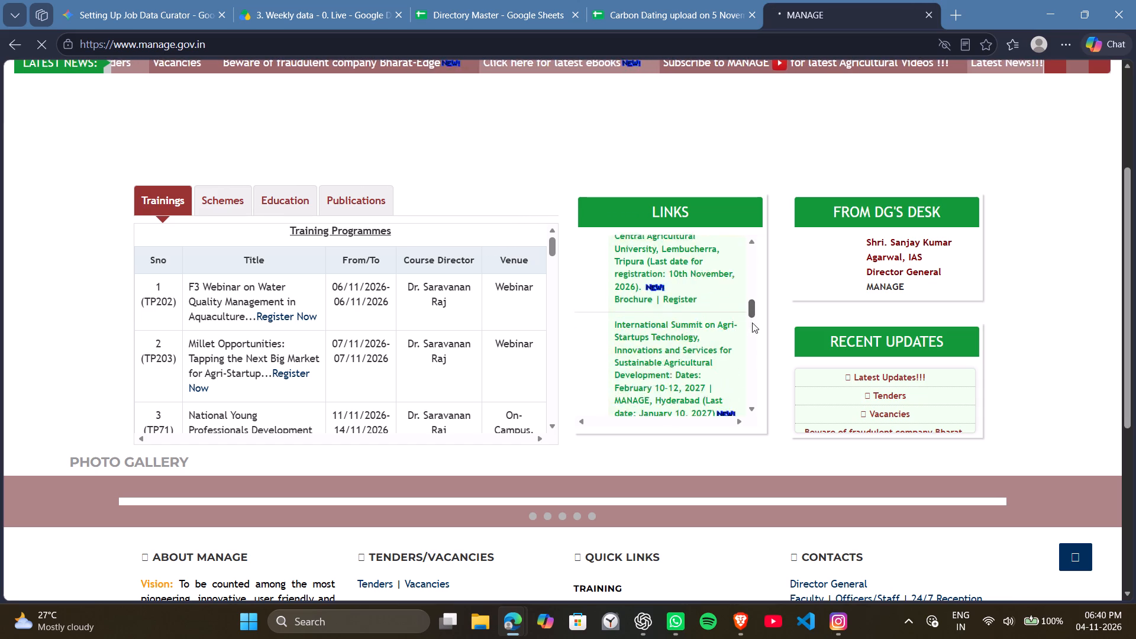
pyautogui.moveTo(752, 322); pyautogui.dragTo(747, 318)
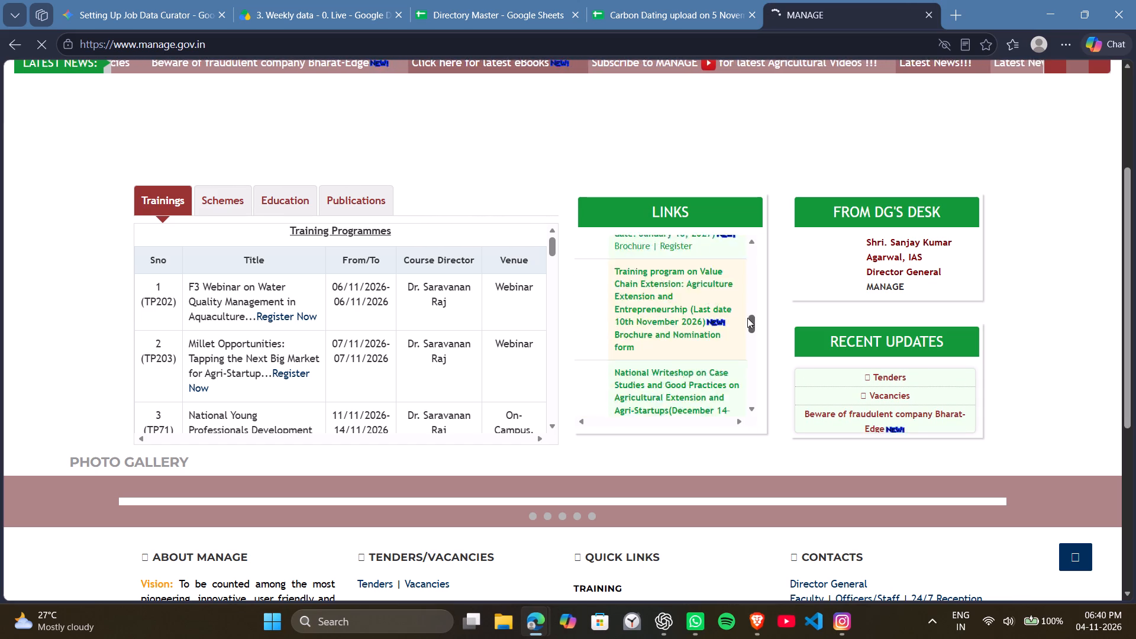
pyautogui.moveTo(747, 318); pyautogui.dragTo(748, 246)
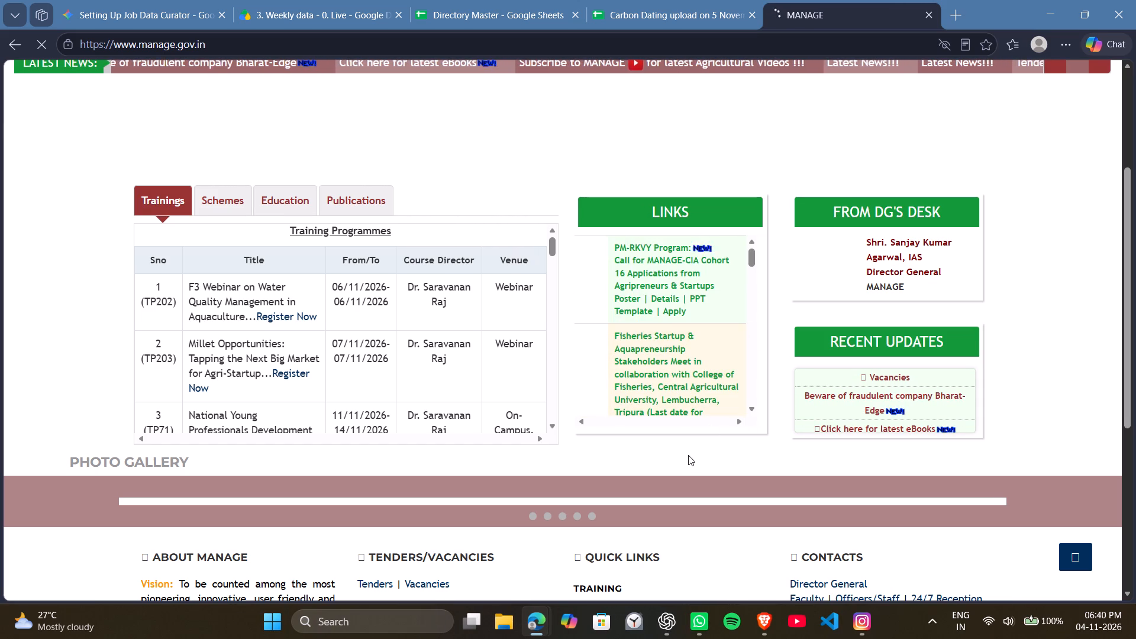
pyautogui.scroll(-2, 686, 458)
pyautogui.scroll(2, 686, 458)
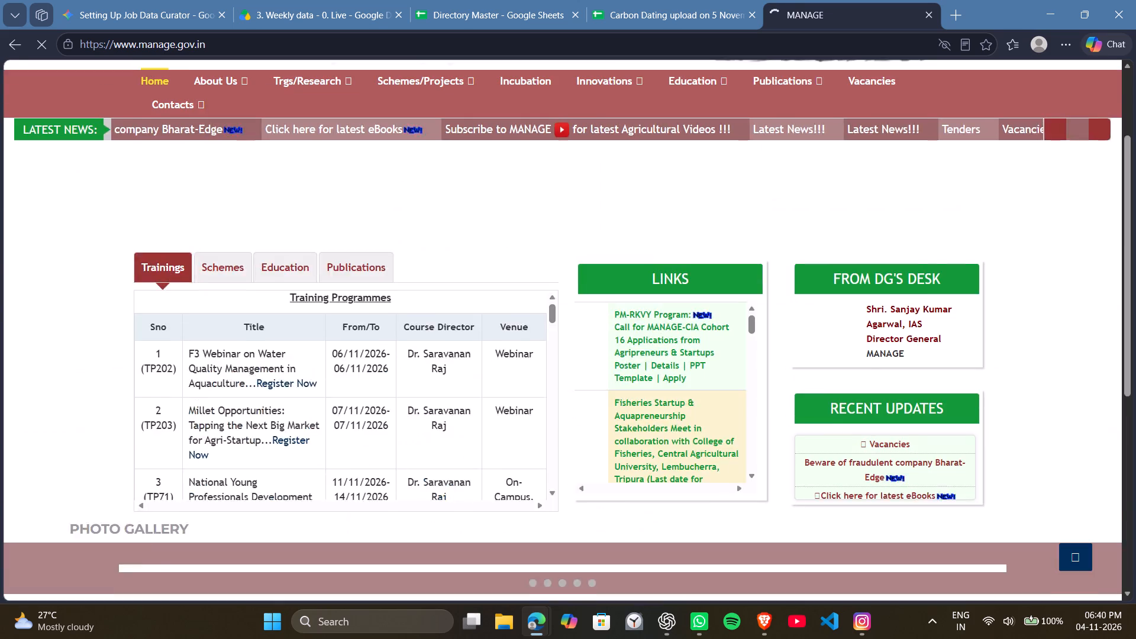
pyautogui.scroll(4, 688, 455)
pyautogui.scroll(-1, 699, 432)
pyautogui.scroll(-1, 732, 387)
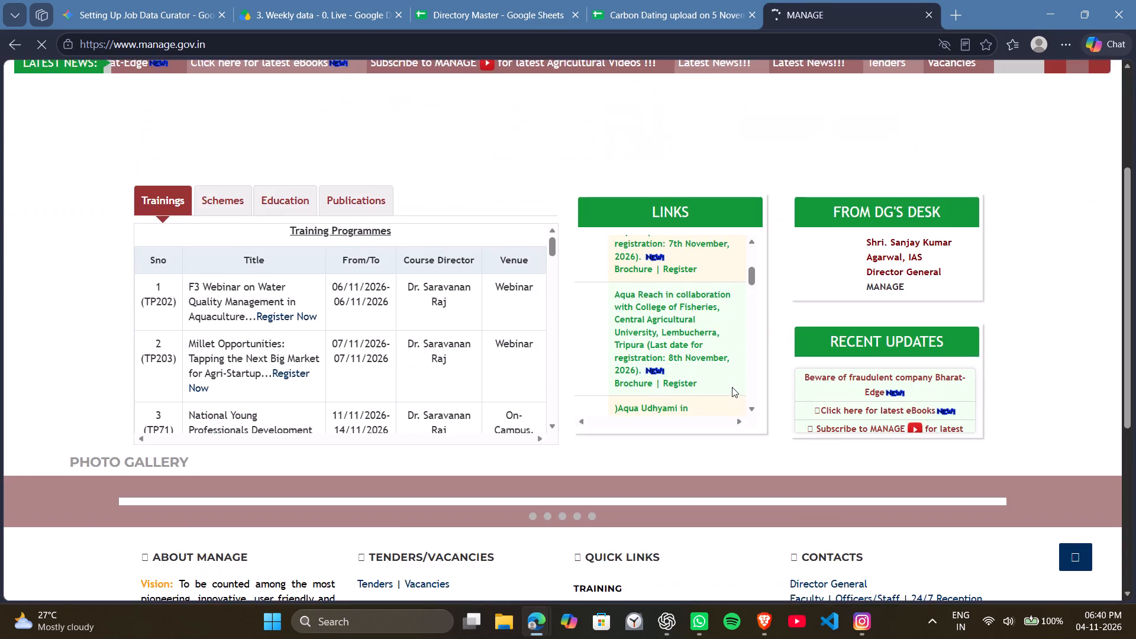
pyautogui.scroll(2, 732, 387)
pyautogui.scroll(2, 709, 467)
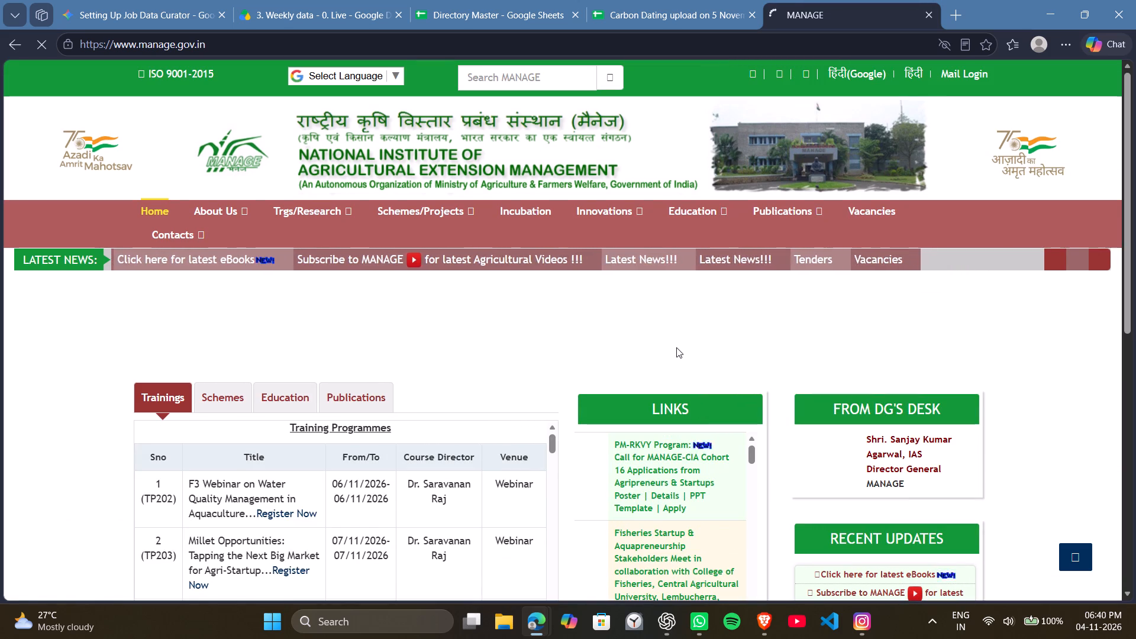
pyautogui.scroll(-1, 676, 347)
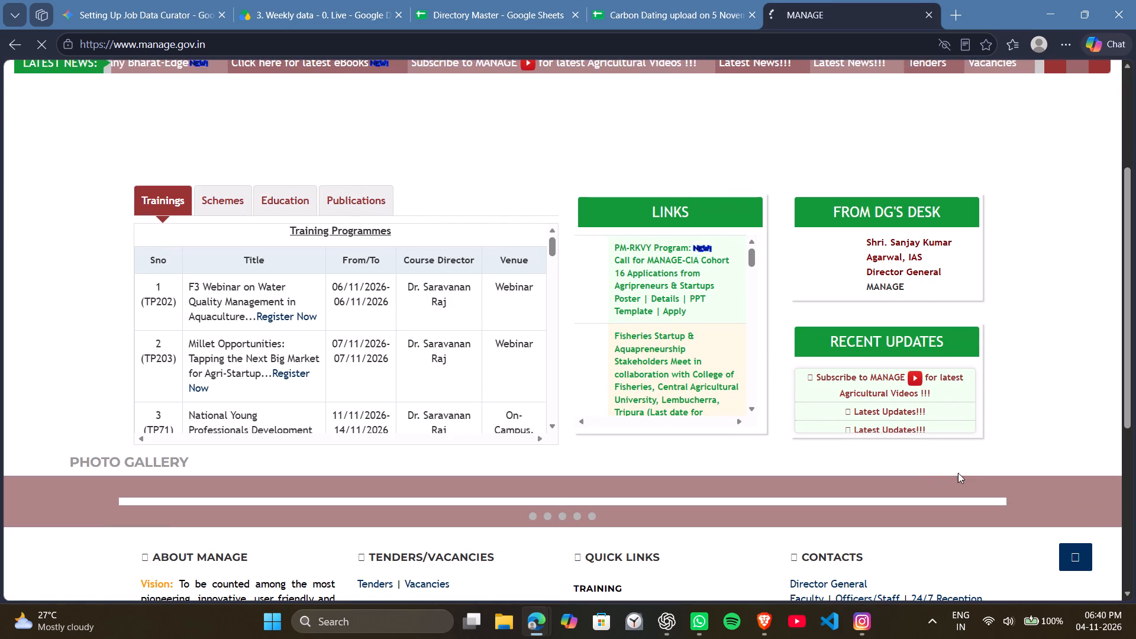
pyautogui.moveTo(917, 504); pyautogui.dragTo(961, 493)
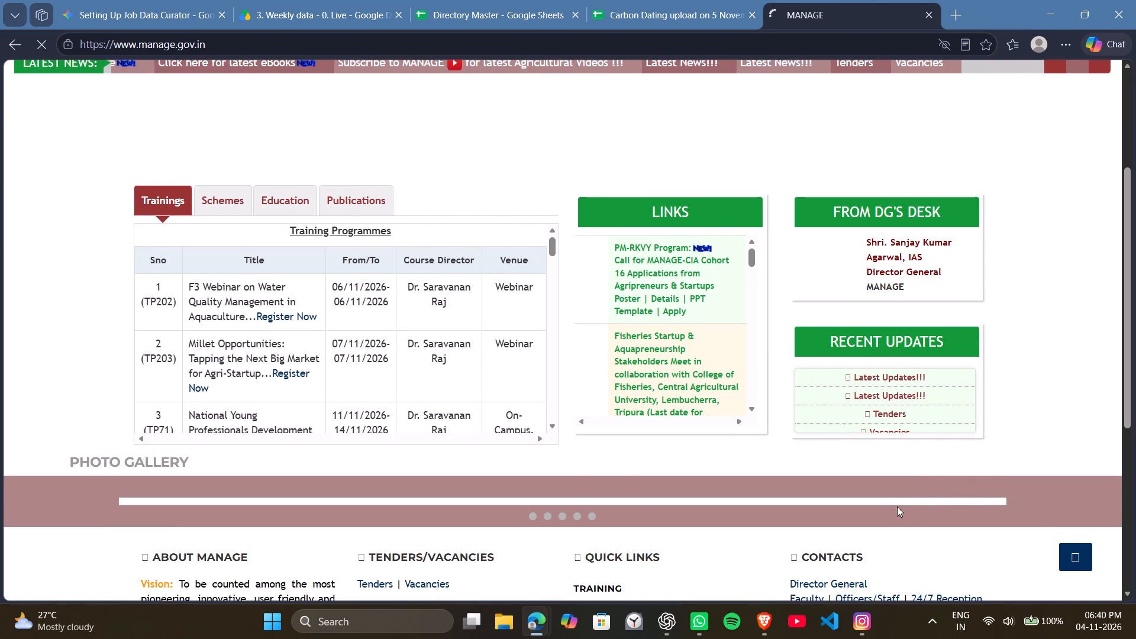
pyautogui.scroll(1, 1020, 404)
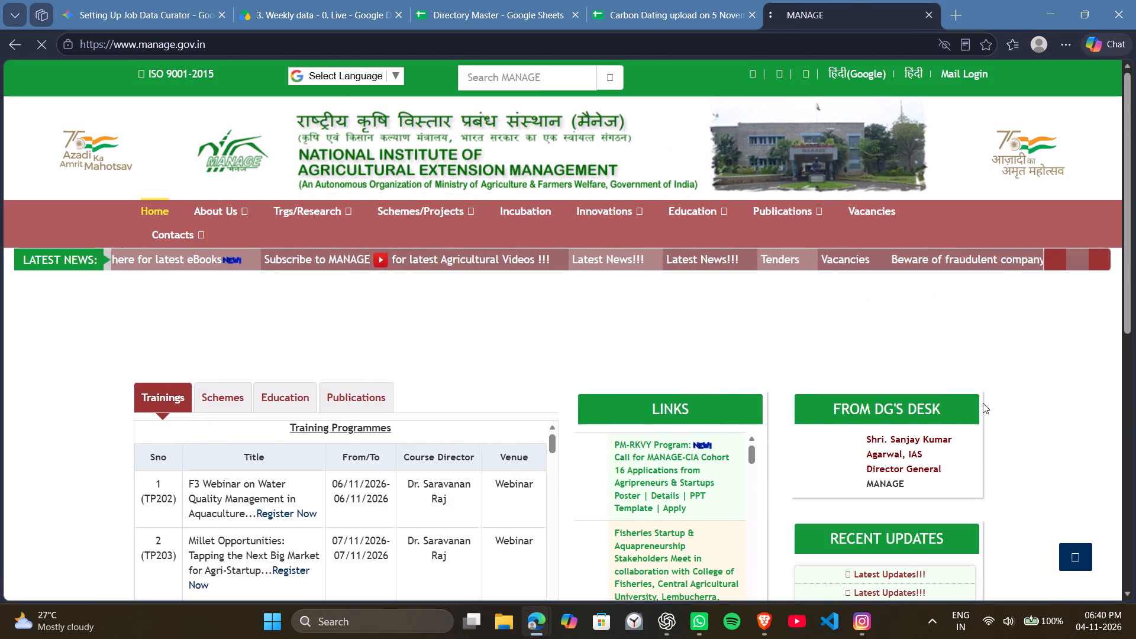
pyautogui.click(677, 0)
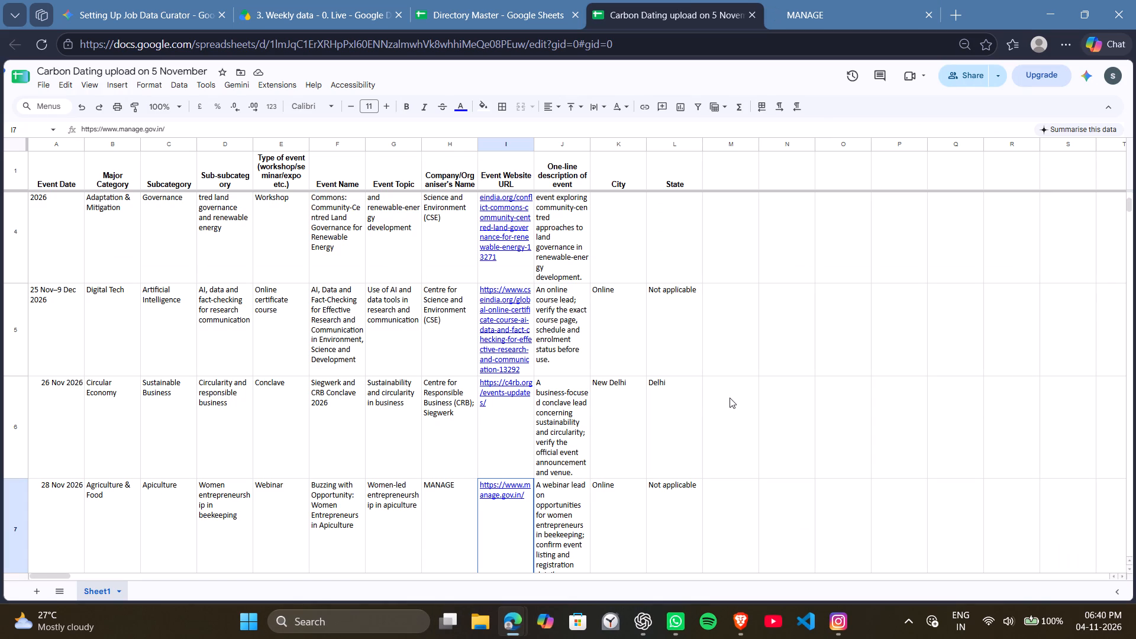
# Check the MANAGE home page's training programmes list and lower sections for the 28 November apiculture webinar, and return to the sheet.
pyautogui.scroll(-1, 730, 398)
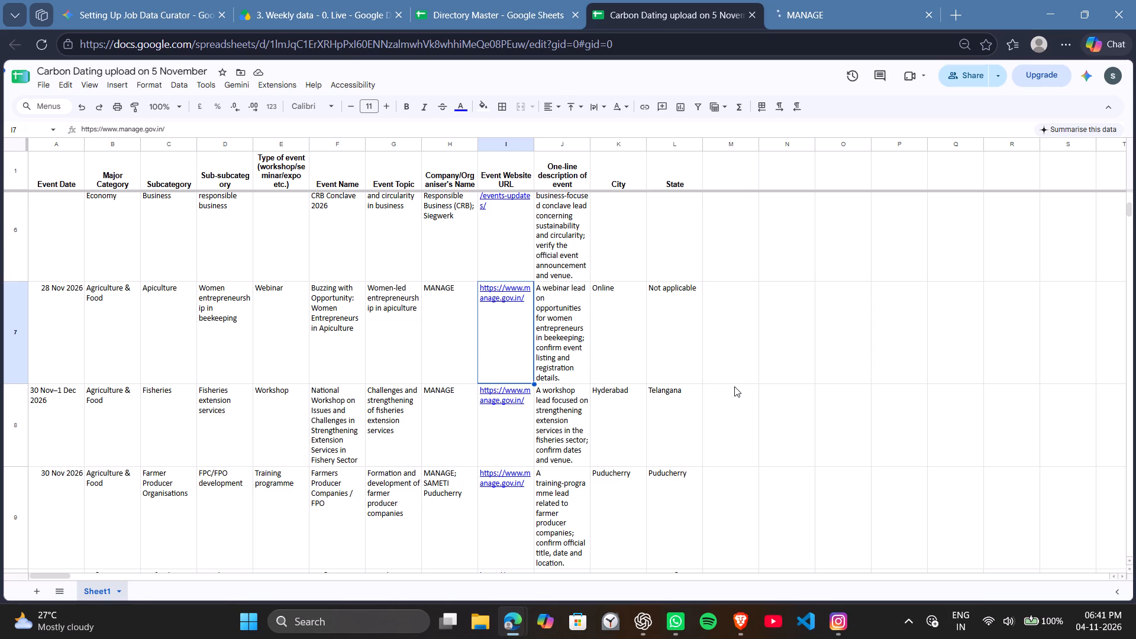
pyautogui.click(498, 301)
pyautogui.click(870, 18)
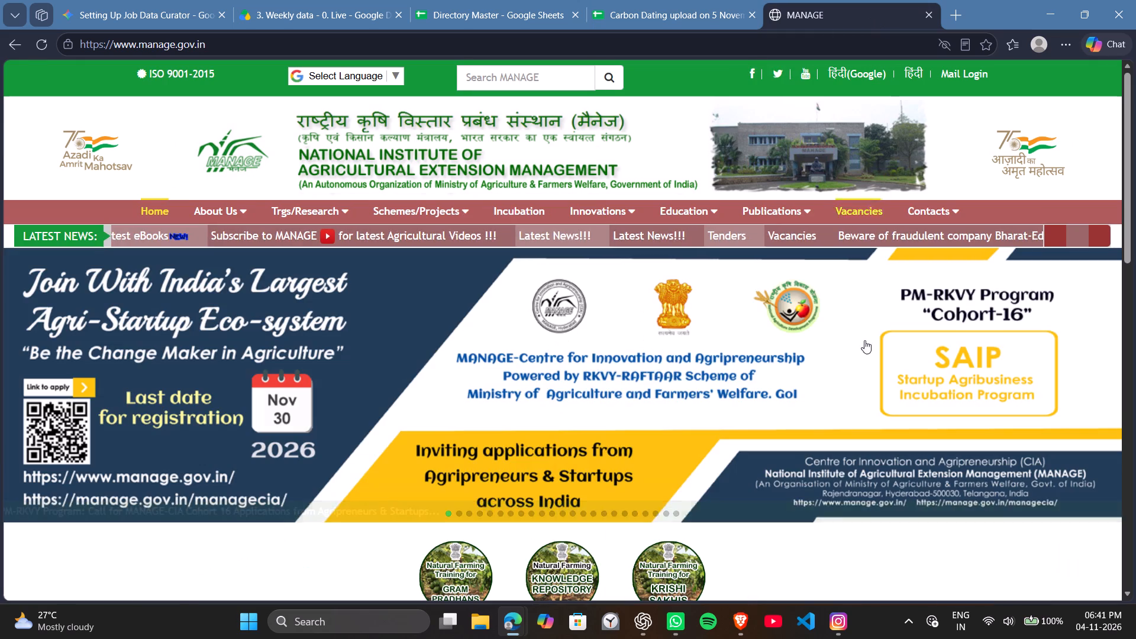
pyautogui.scroll(-2, 856, 385)
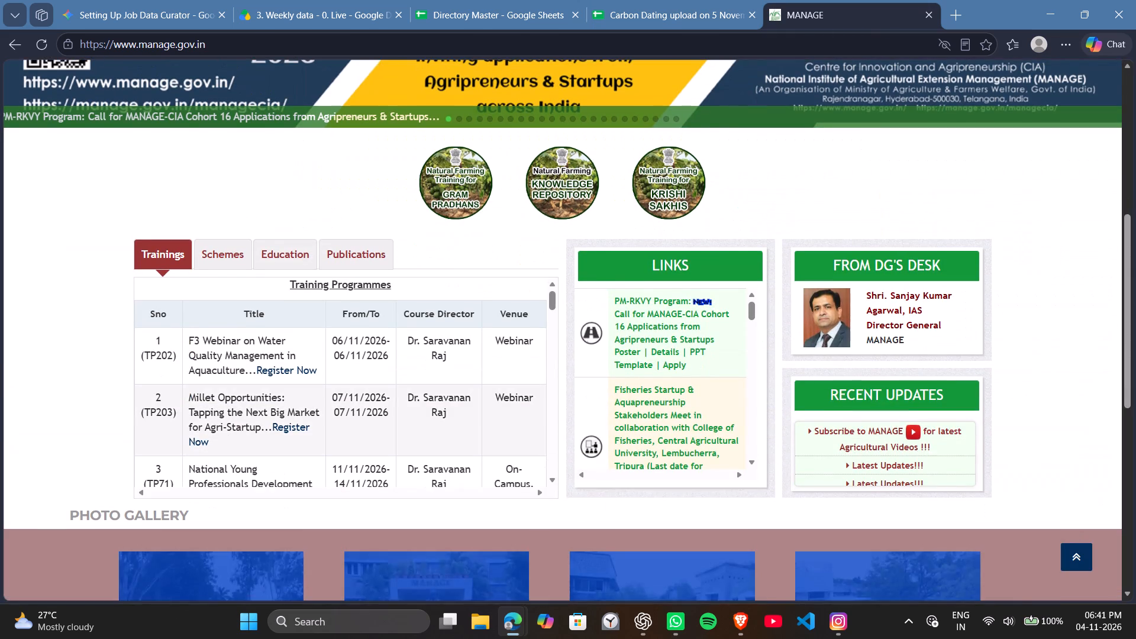
pyautogui.moveTo(550, 299); pyautogui.dragTo(547, 362)
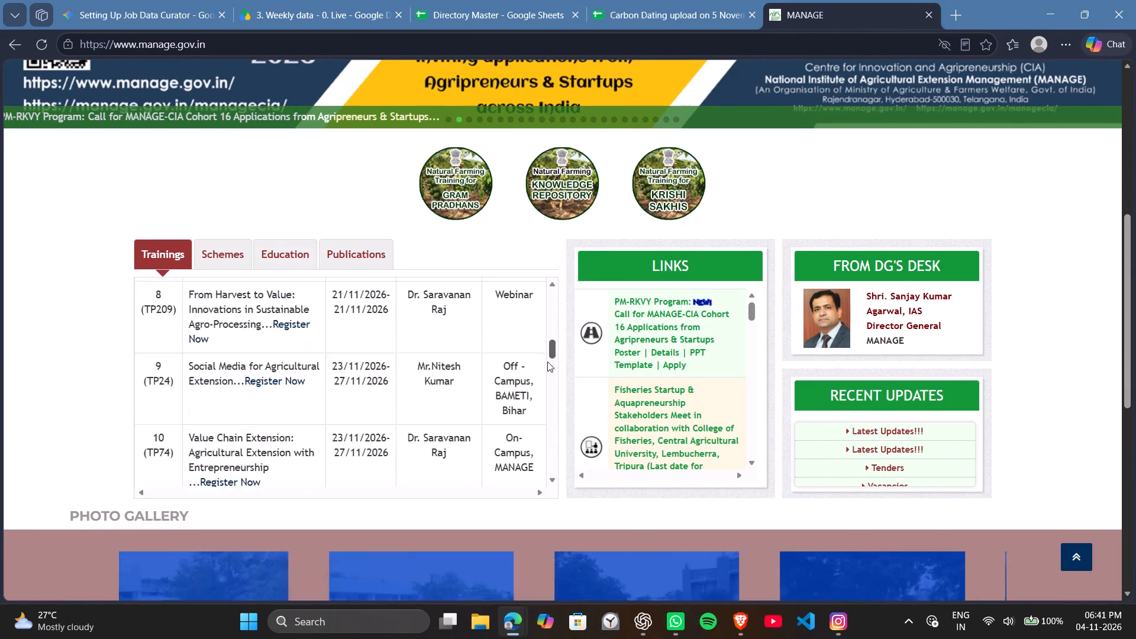
pyautogui.moveTo(547, 362); pyautogui.dragTo(551, 257)
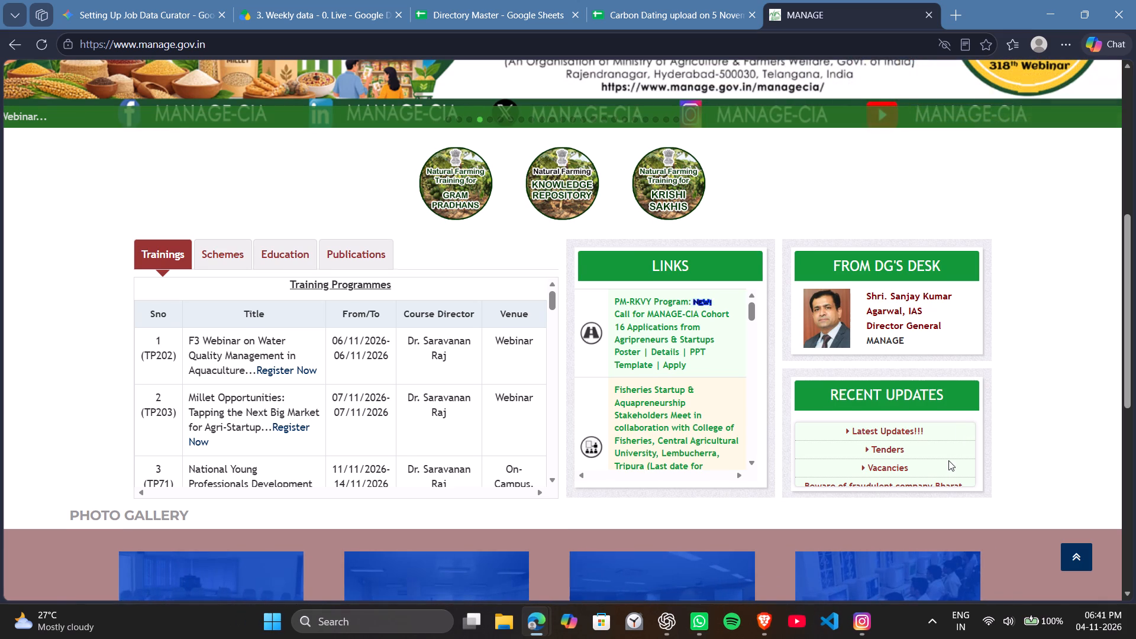
pyautogui.scroll(-2, 948, 460)
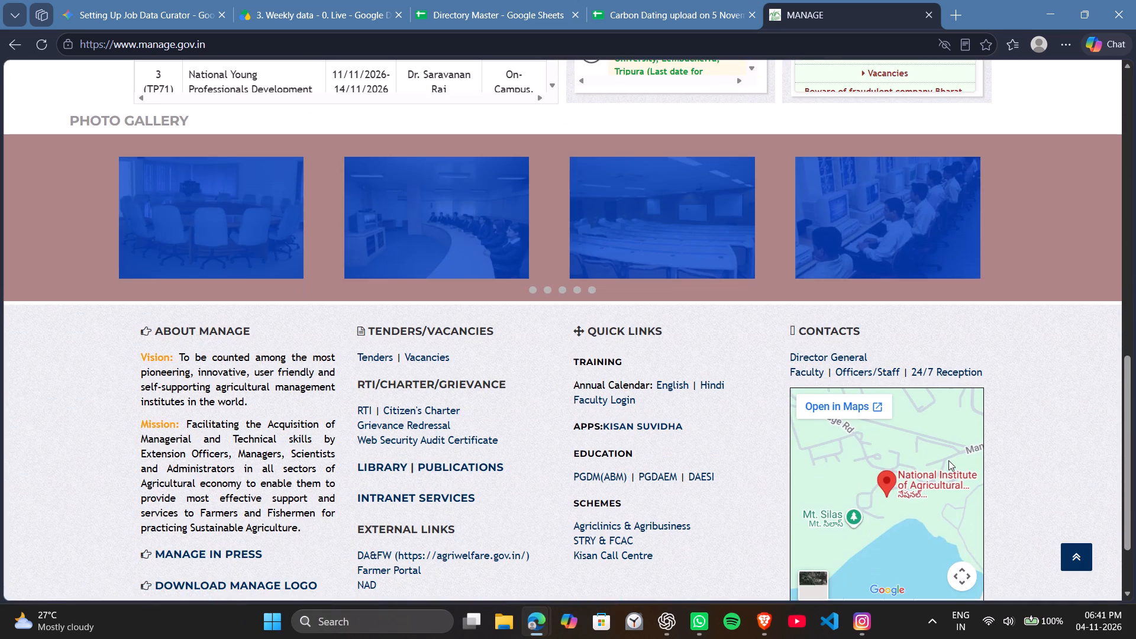
pyautogui.scroll(2, 1053, 425)
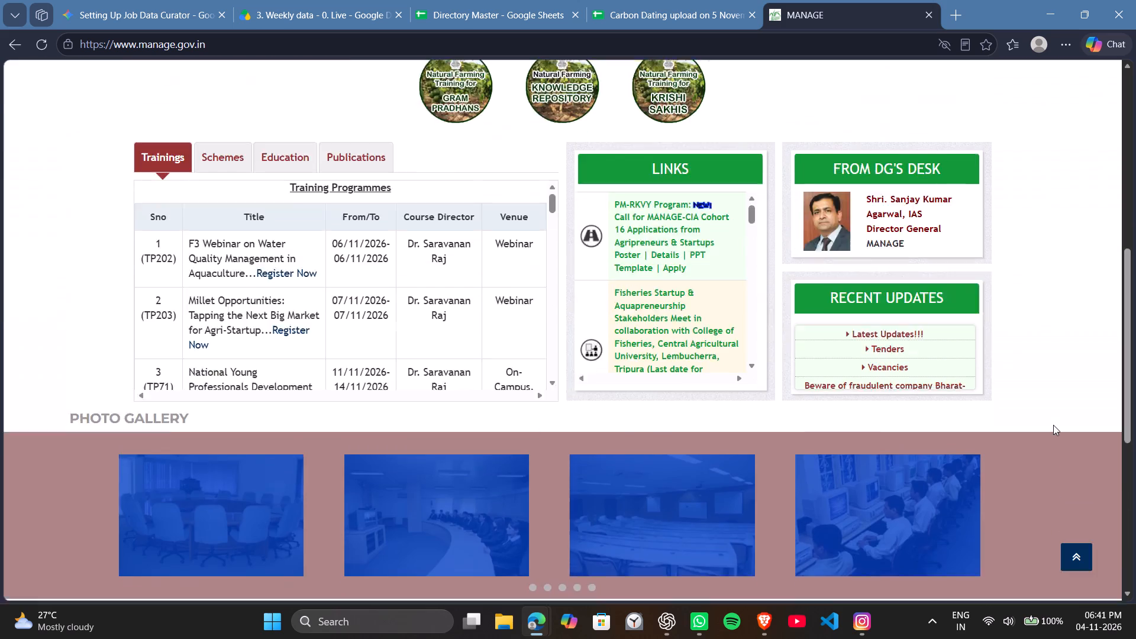
pyautogui.scroll(5, 1053, 425)
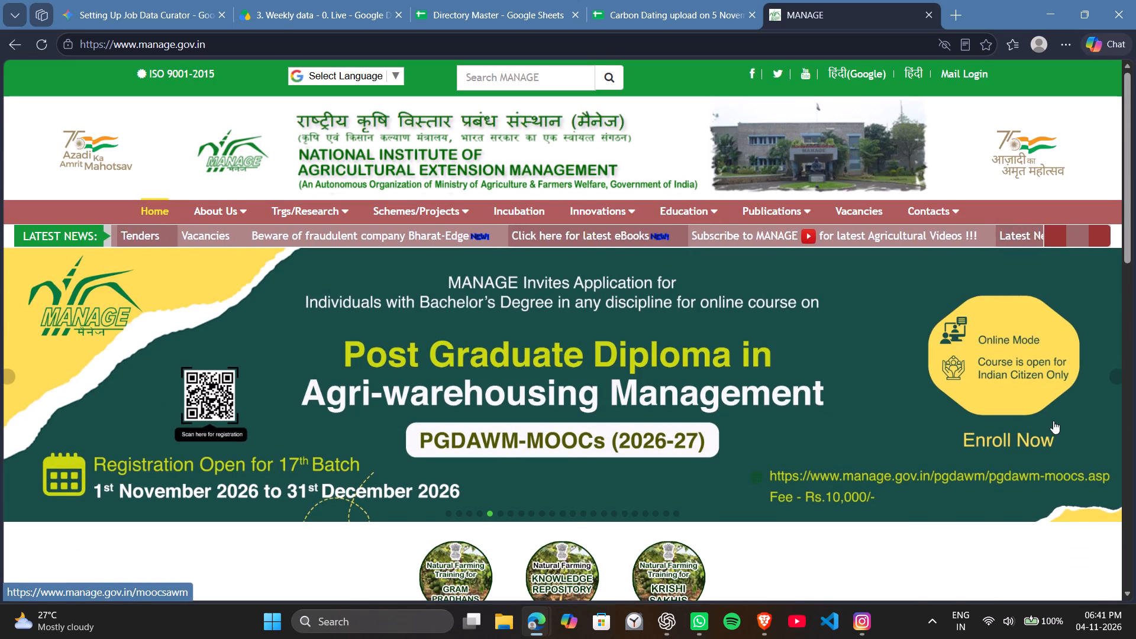
pyautogui.click(691, 0)
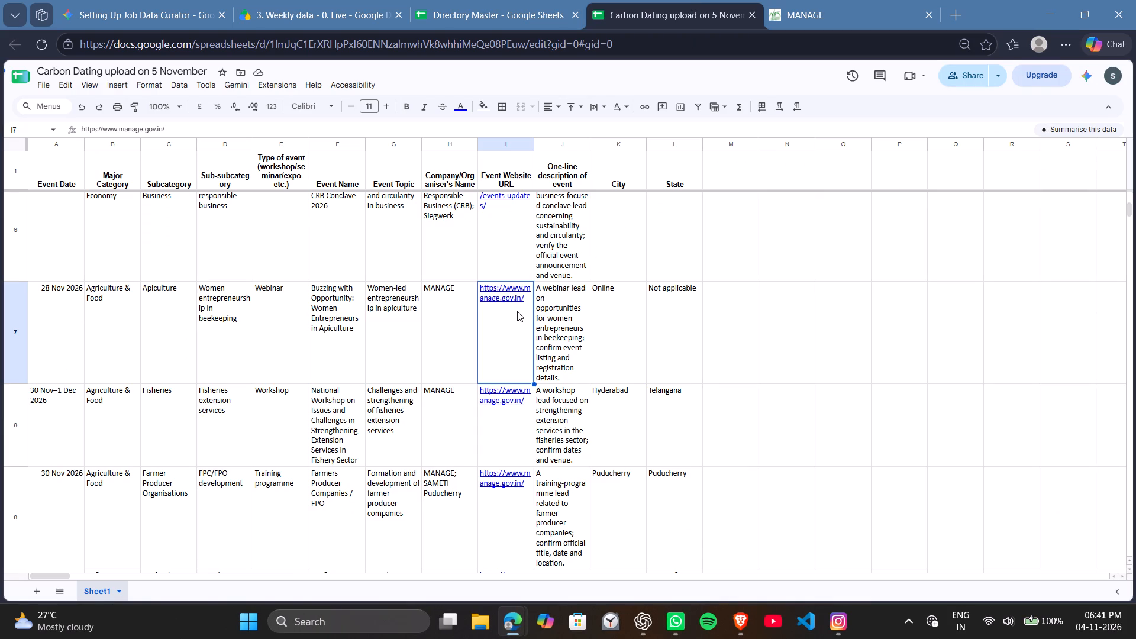
# Review the Buzzing with Opportunity row's description, topic and name, and browse the MANAGE home page's banner slides for a matching event.
pyautogui.click(545, 311)
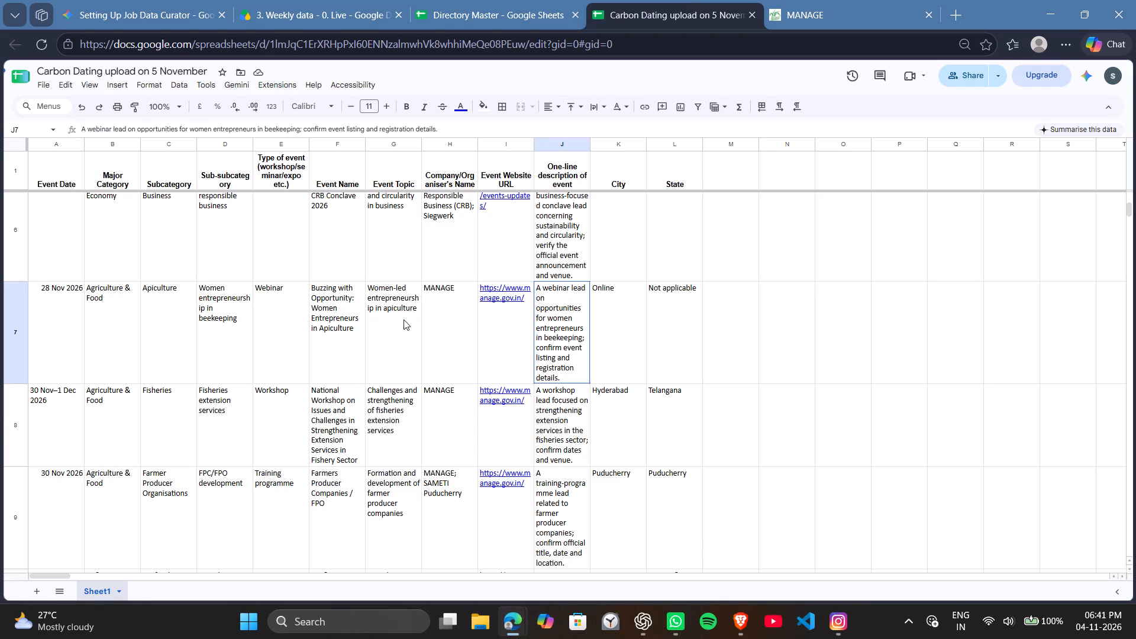
pyautogui.click(404, 319)
pyautogui.click(333, 322)
pyautogui.click(798, 8)
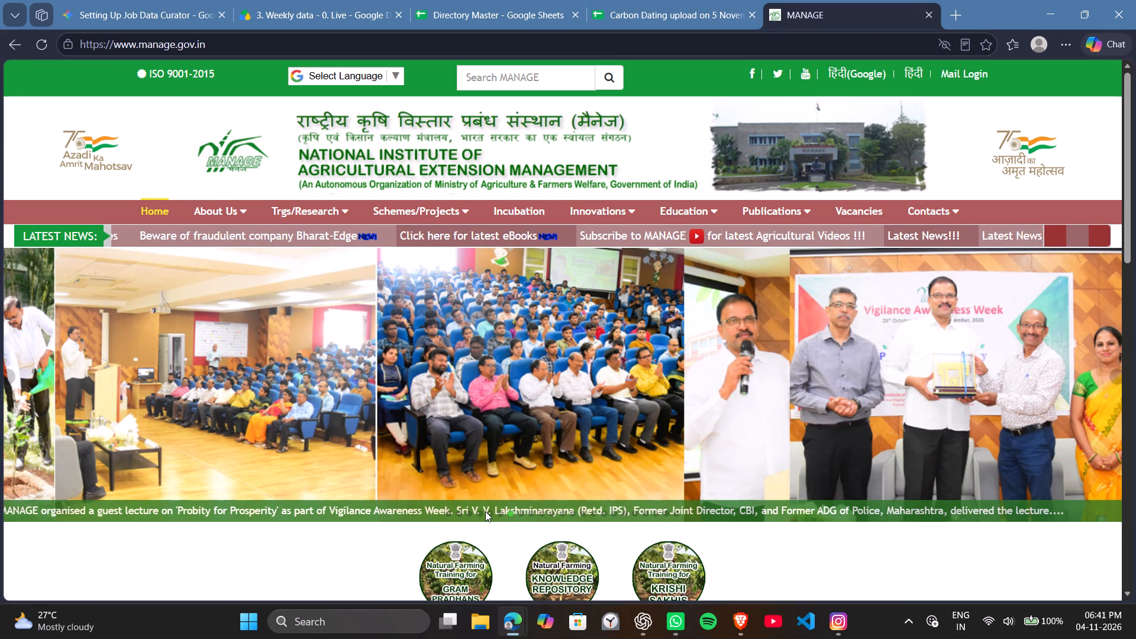
pyautogui.click(448, 514)
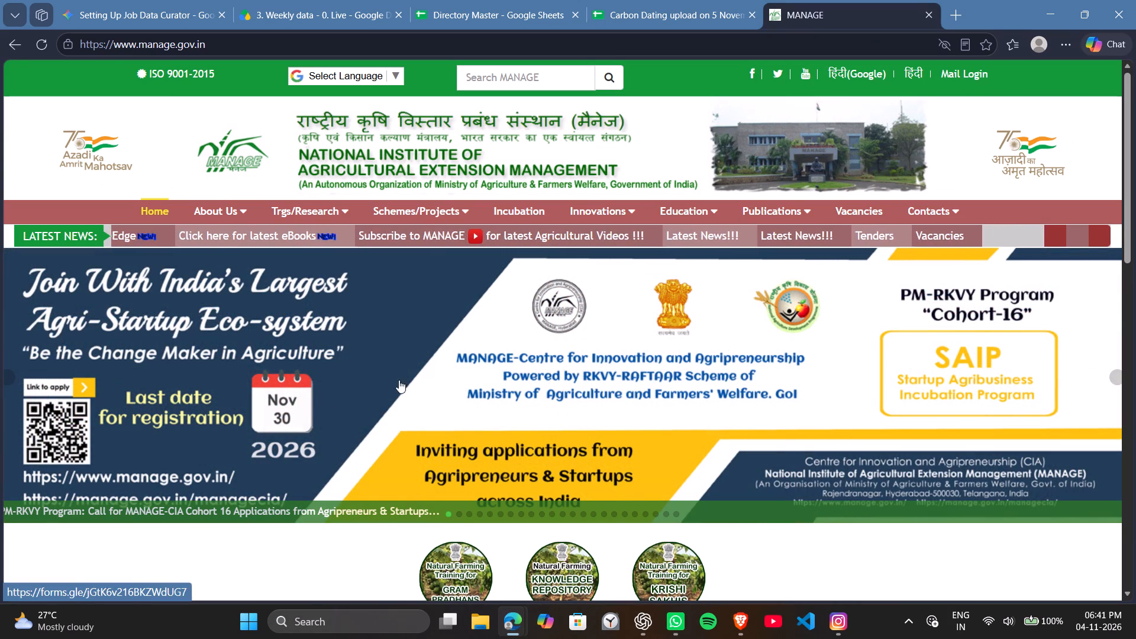
pyautogui.click(719, 0)
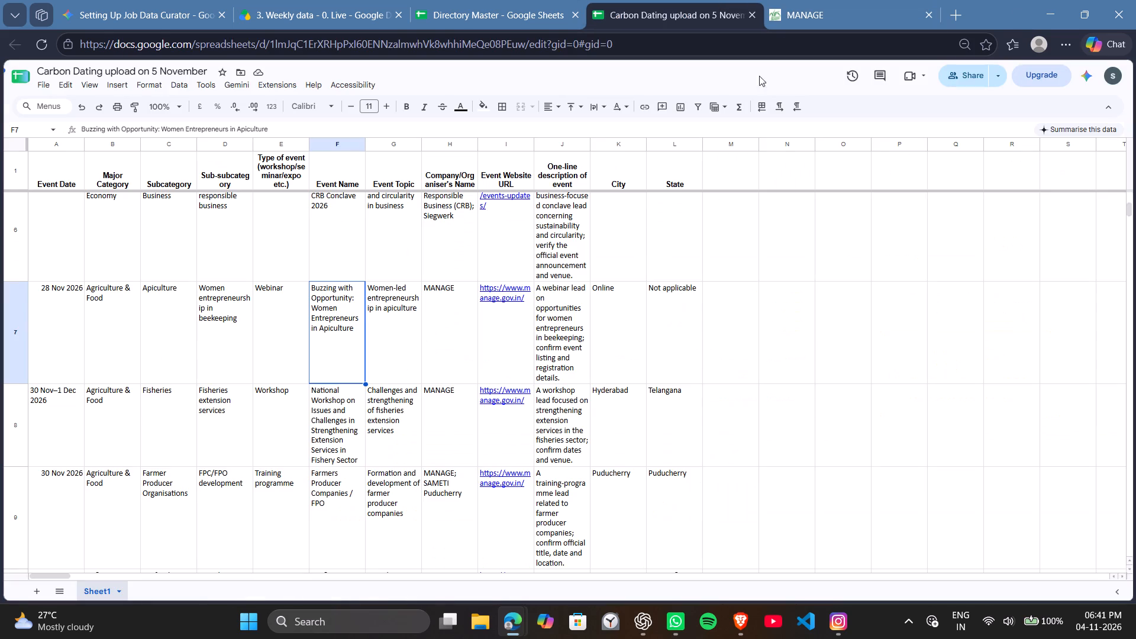
pyautogui.click(863, 0)
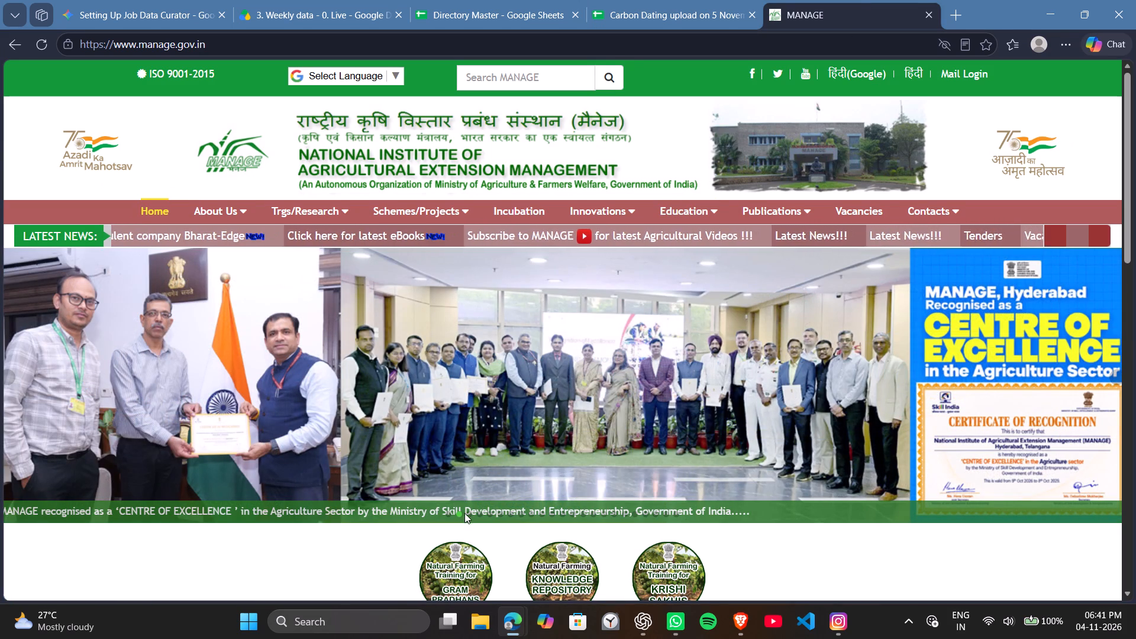
pyautogui.click(469, 513)
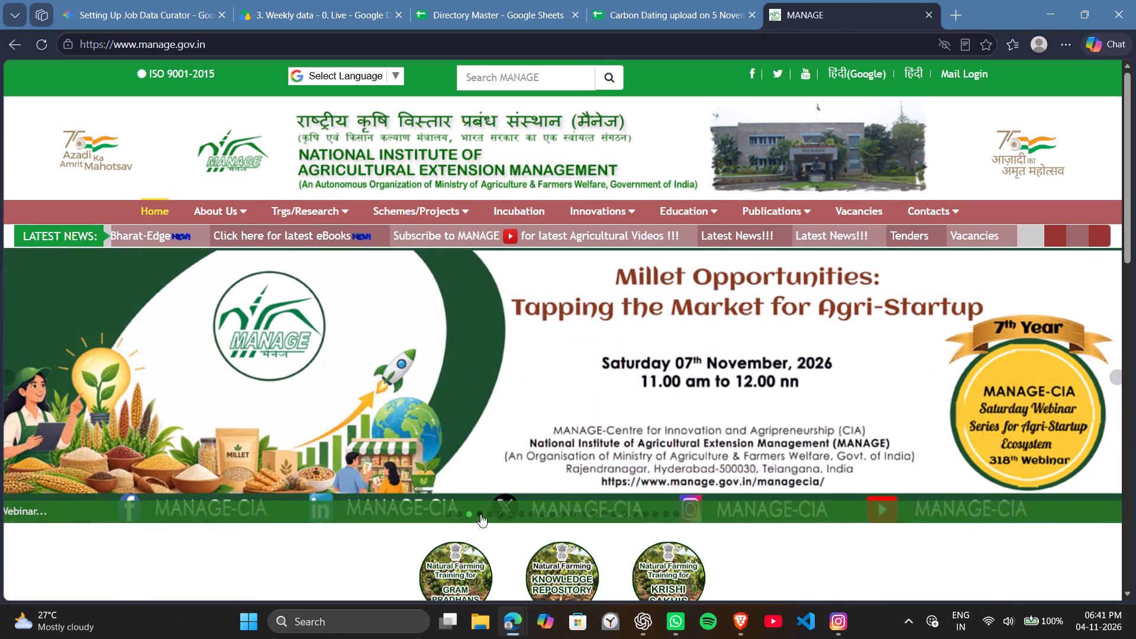
pyautogui.click(485, 514)
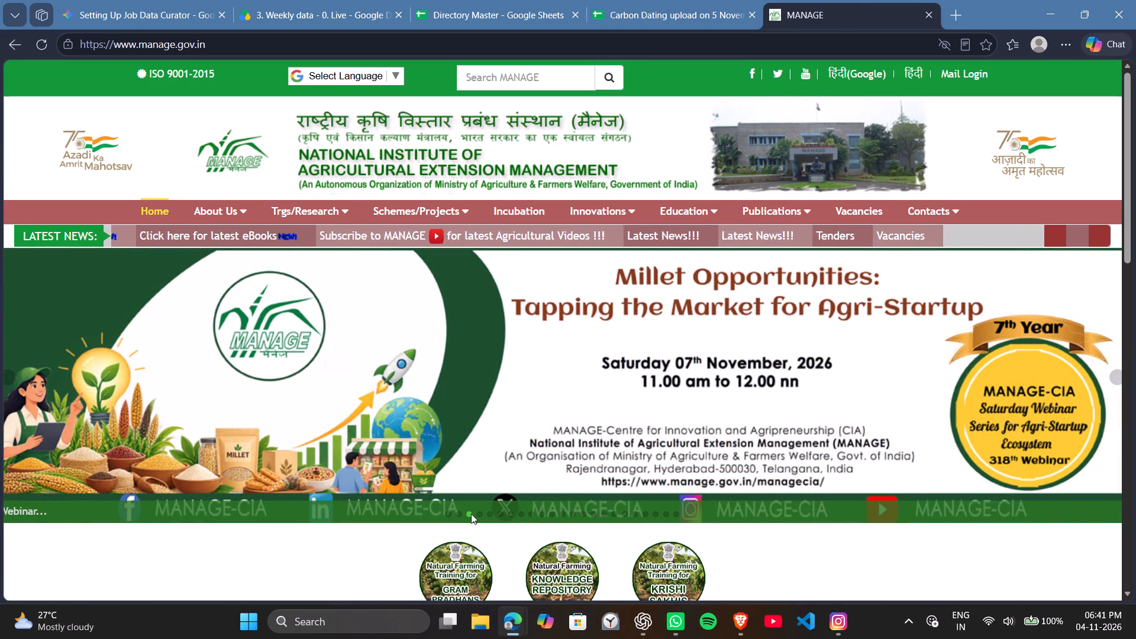
pyautogui.press('Right')
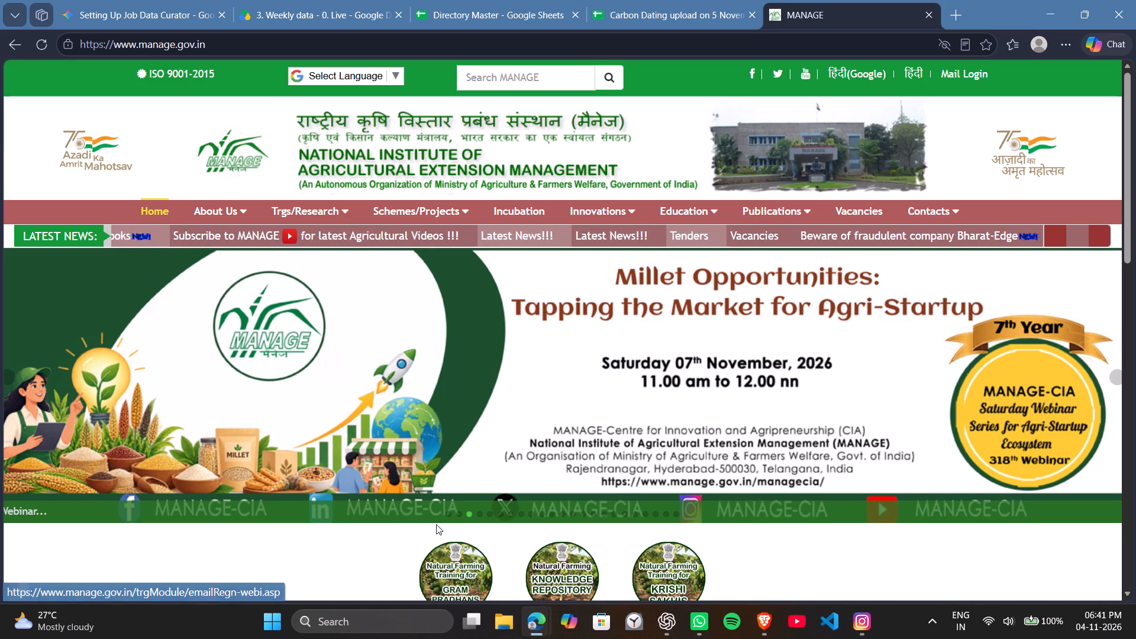
pyautogui.click(482, 515)
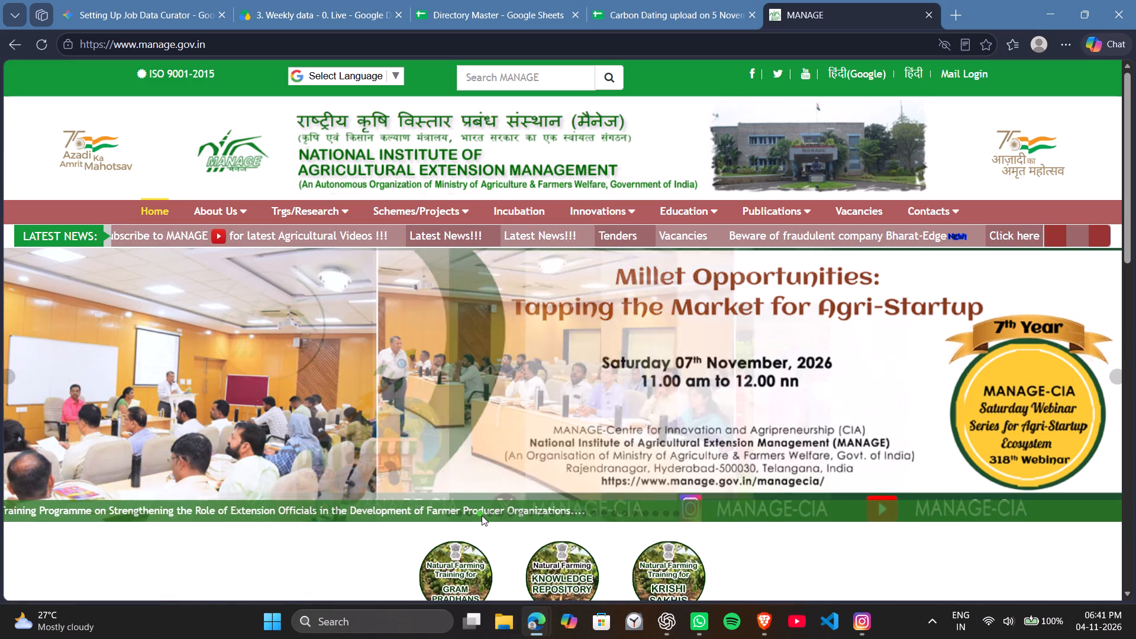
pyautogui.click(490, 517)
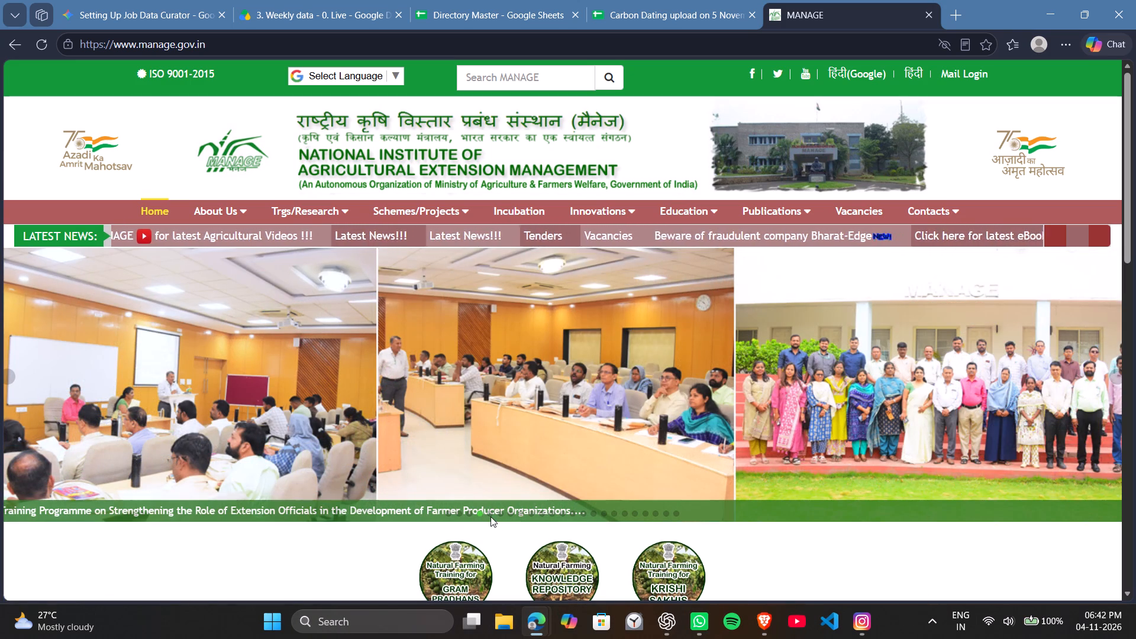
pyautogui.click(490, 511)
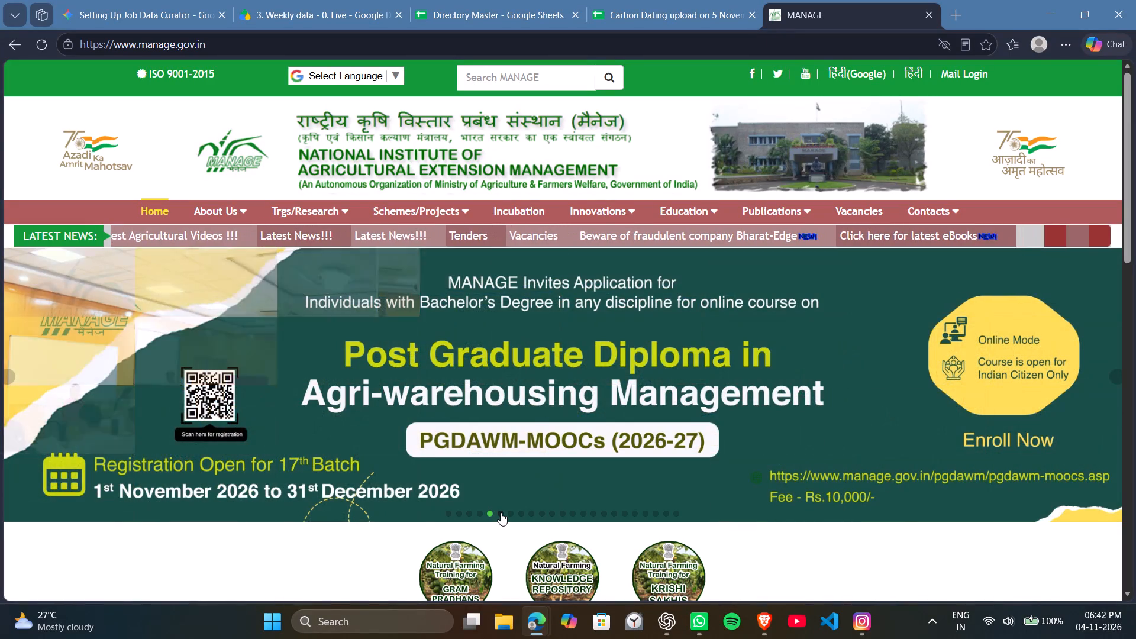
pyautogui.click(501, 512)
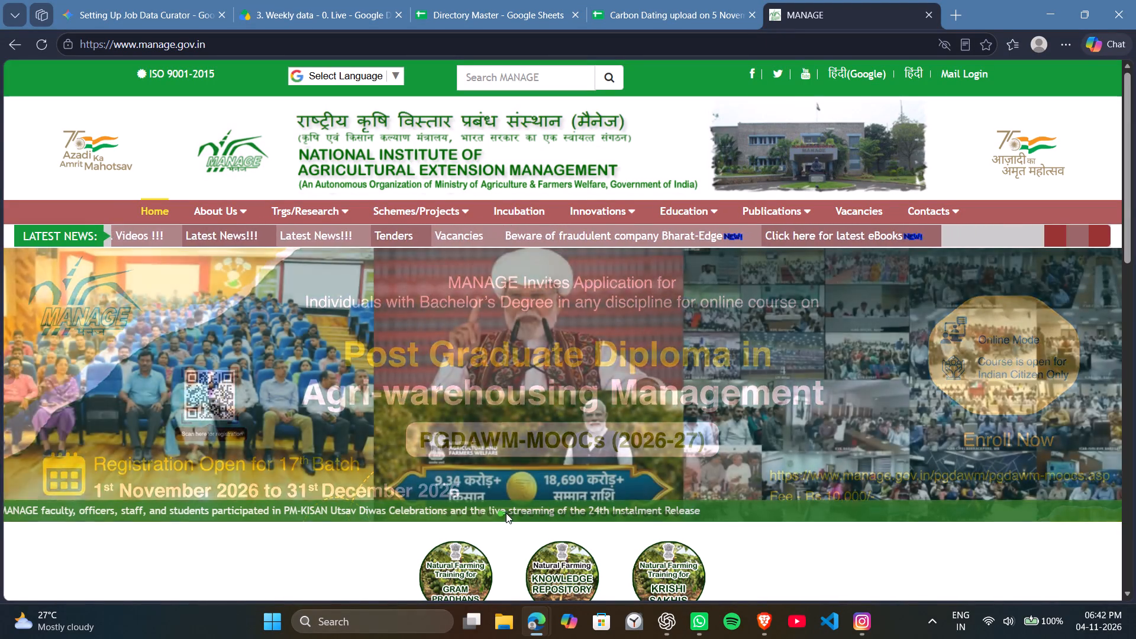
pyautogui.click(510, 514)
# Look through the rest of the MANAGE home page and its banners for the apiculture webinar, and return to the sheet.
pyautogui.scroll(-2, 512, 515)
pyautogui.scroll(-2, 1135, 459)
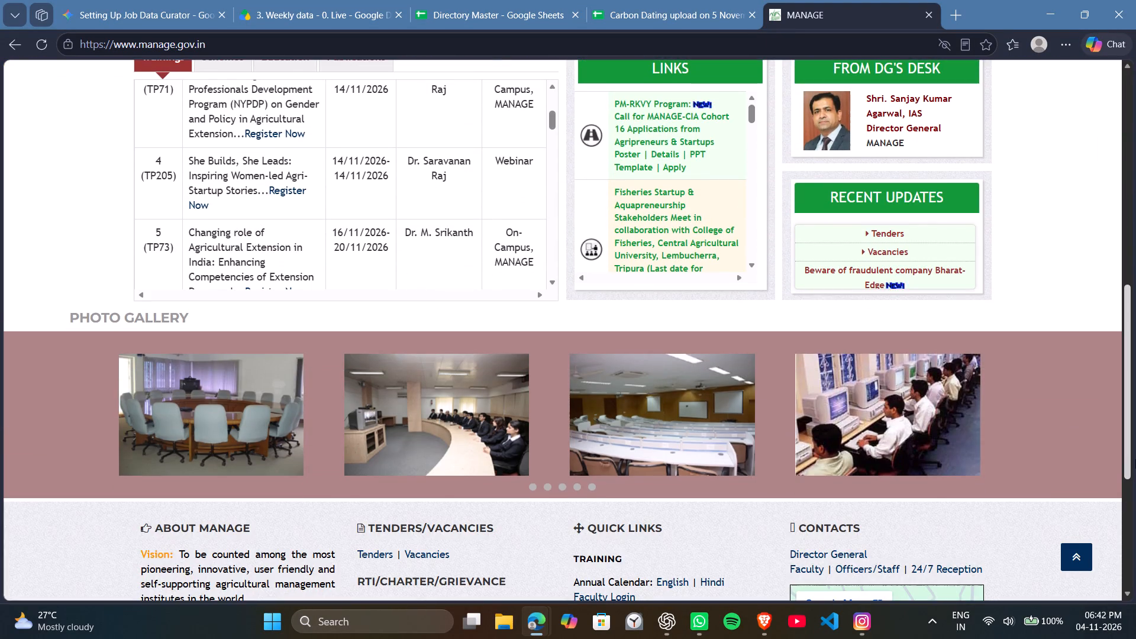
pyautogui.scroll(-2, 1116, 475)
pyautogui.scroll(5, 1116, 476)
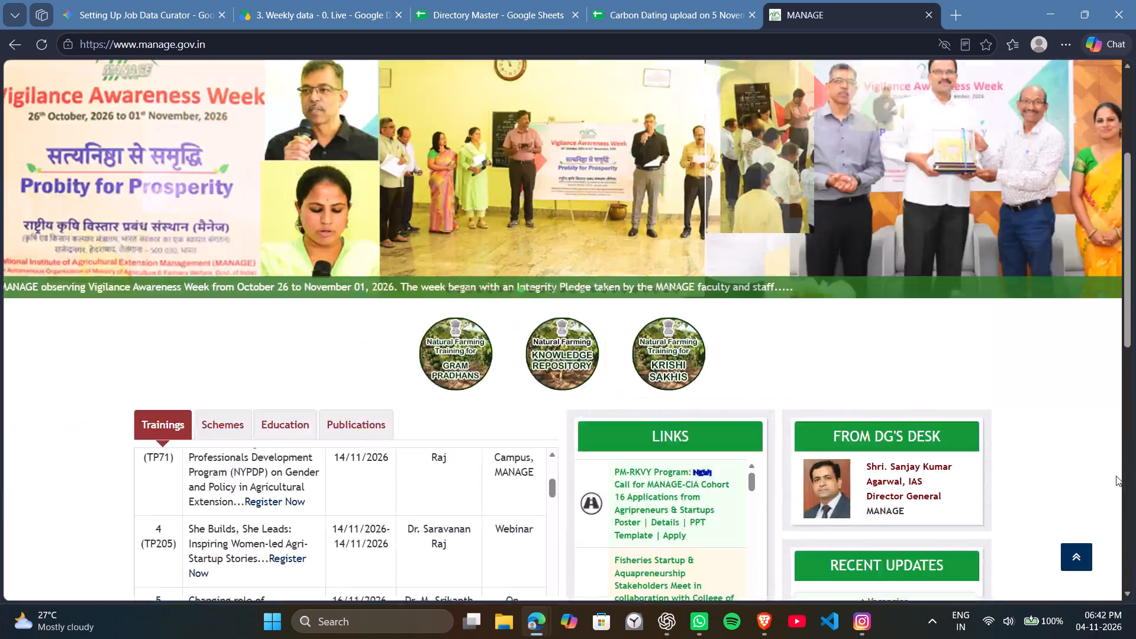
pyautogui.scroll(3, 1116, 476)
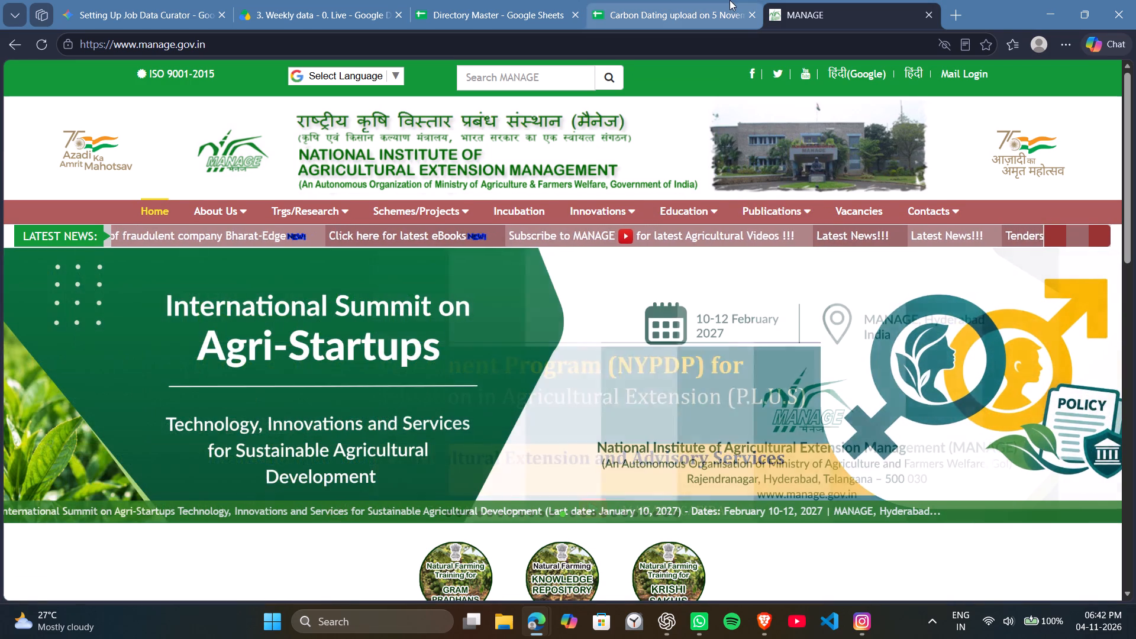
pyautogui.click(673, 0)
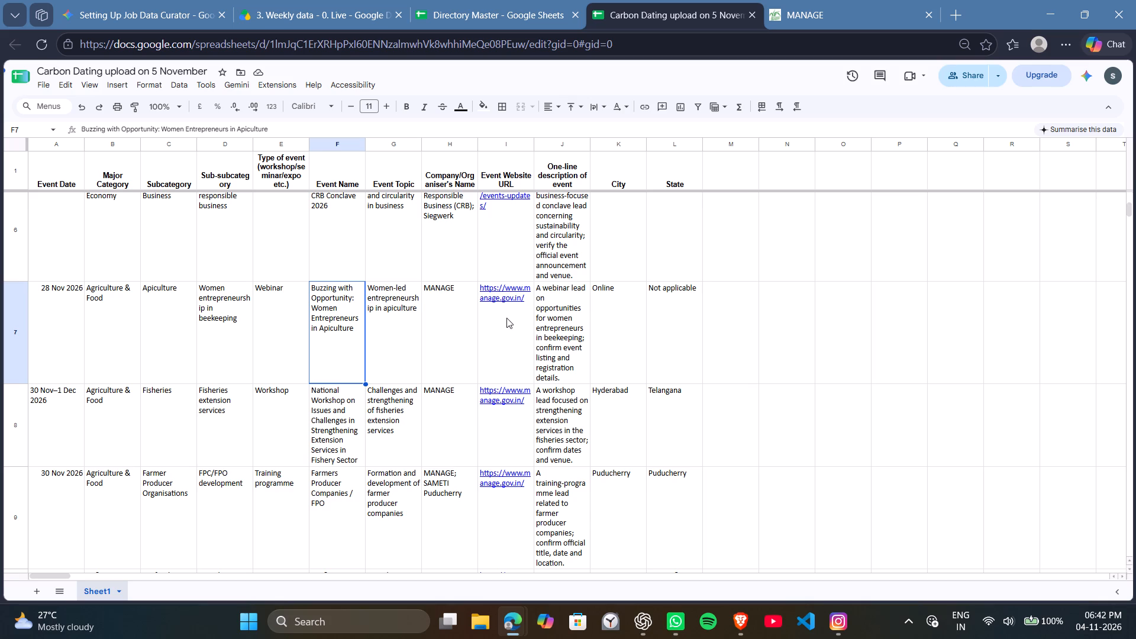
# Copy the sub-subcategory "Women entrepreneurship in beekeeping" from the apiculture webinar row and search the MANAGE website for it.
pyautogui.click(235, 318)
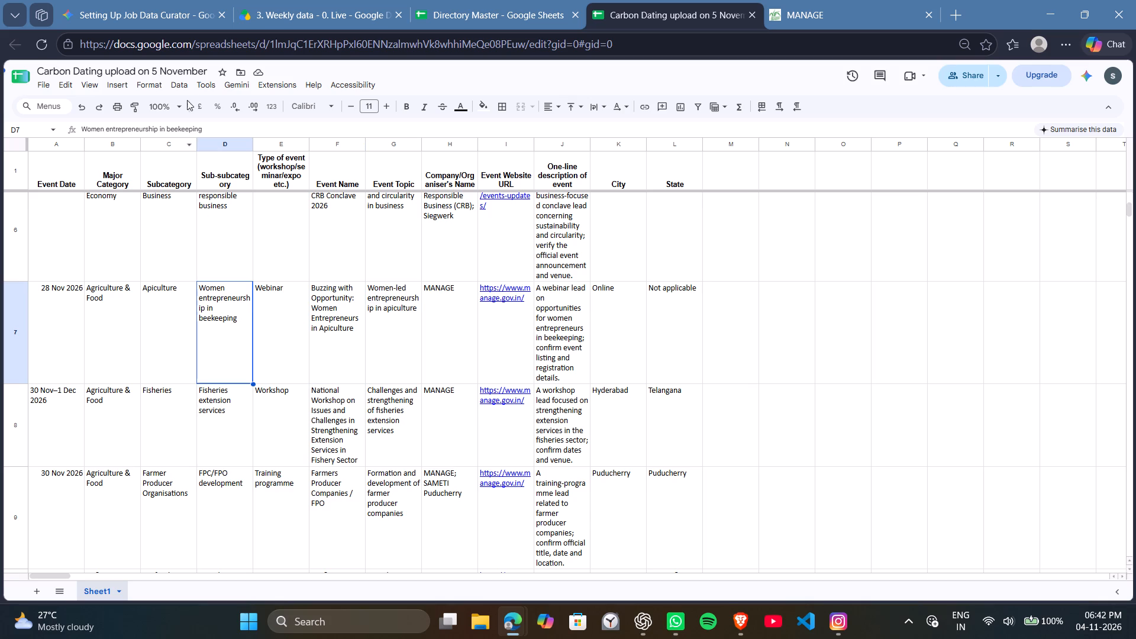
pyautogui.moveTo(209, 130); pyautogui.dragTo(34, 124)
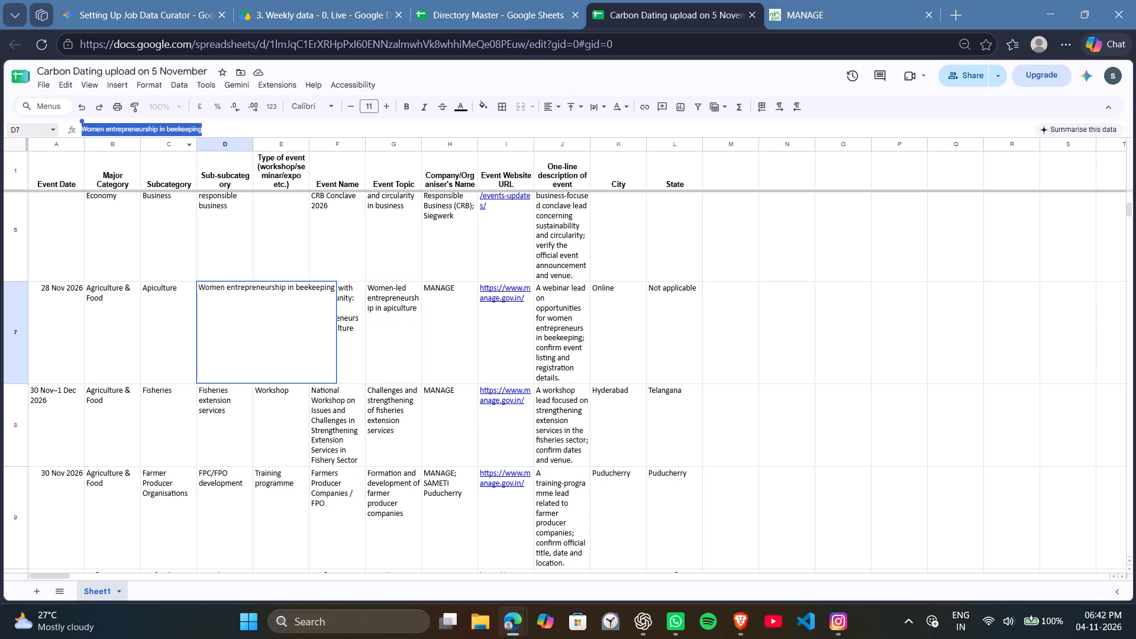
pyautogui.hotkey('ctrl', 'c')
pyautogui.click(824, 0)
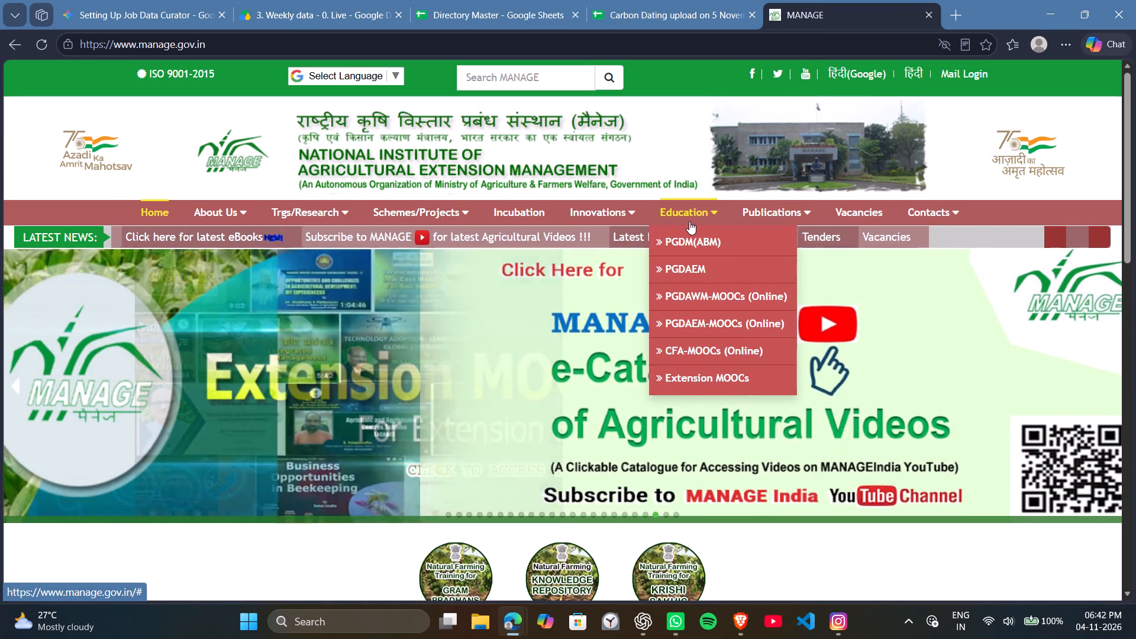
pyautogui.click(535, 86)
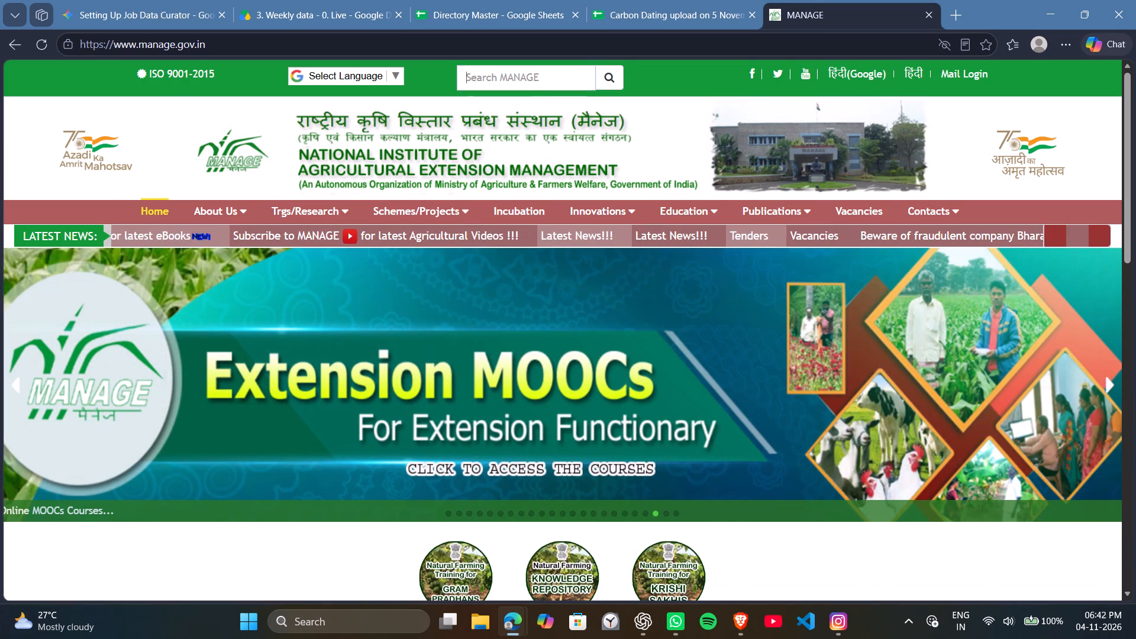
pyautogui.hotkey('ctrl', 'v')
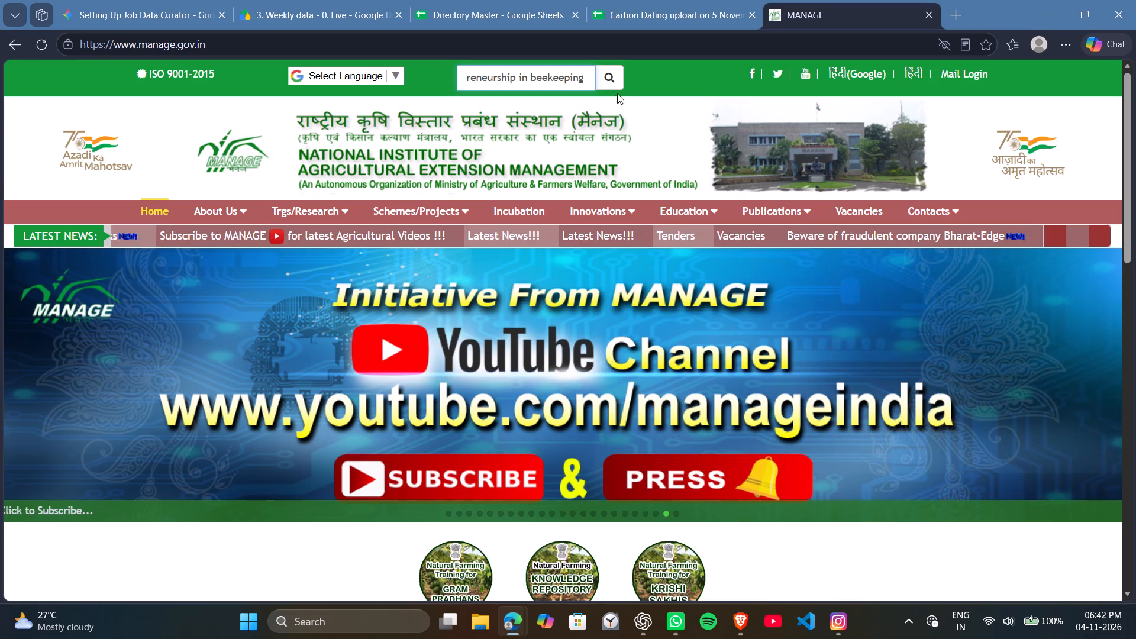
pyautogui.moveTo(606, 85); pyautogui.dragTo(614, 85)
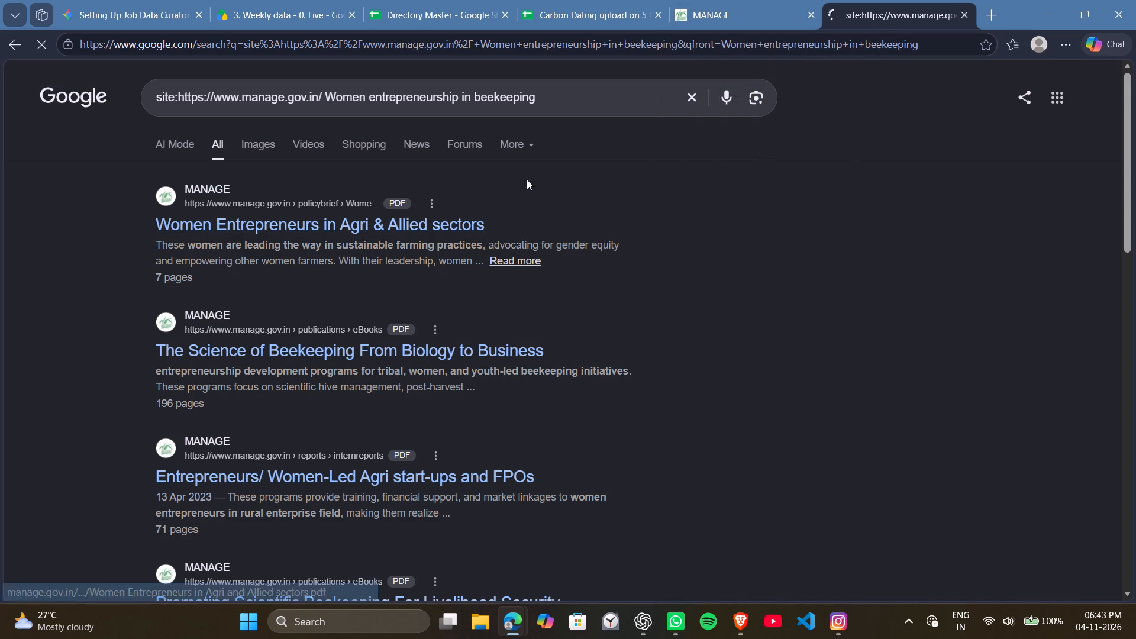
# Look through the MANAGE home page's training programmes list and lower sections again for the apiculture webinar, and return to the sheet.
pyautogui.click(718, 12)
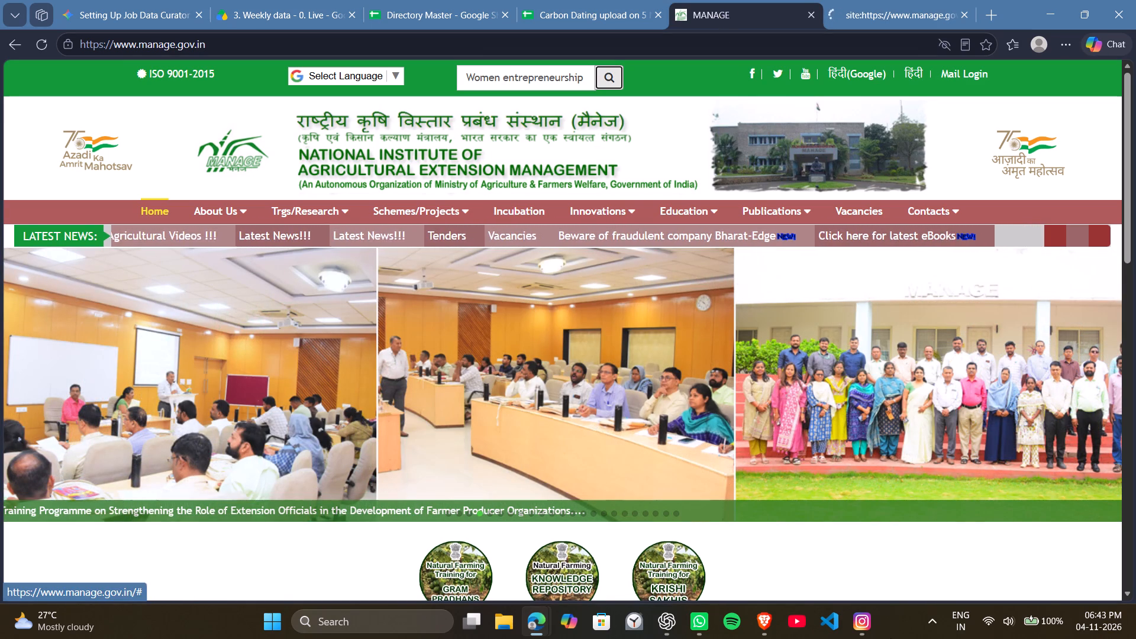
pyautogui.scroll(-1, 881, 564)
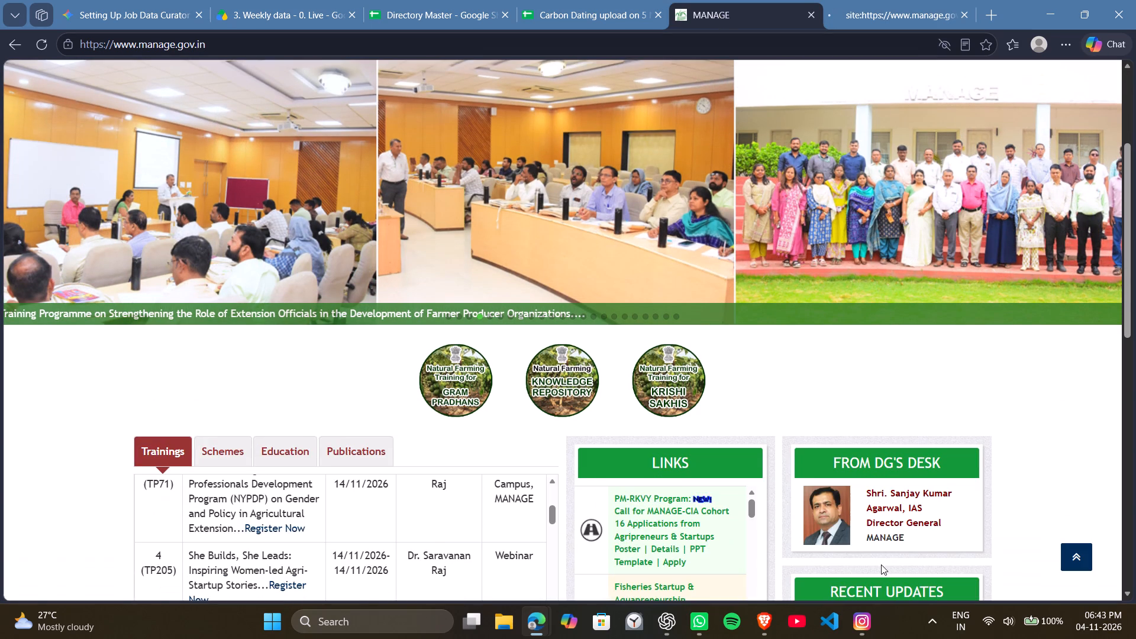
pyautogui.scroll(-1, 896, 390)
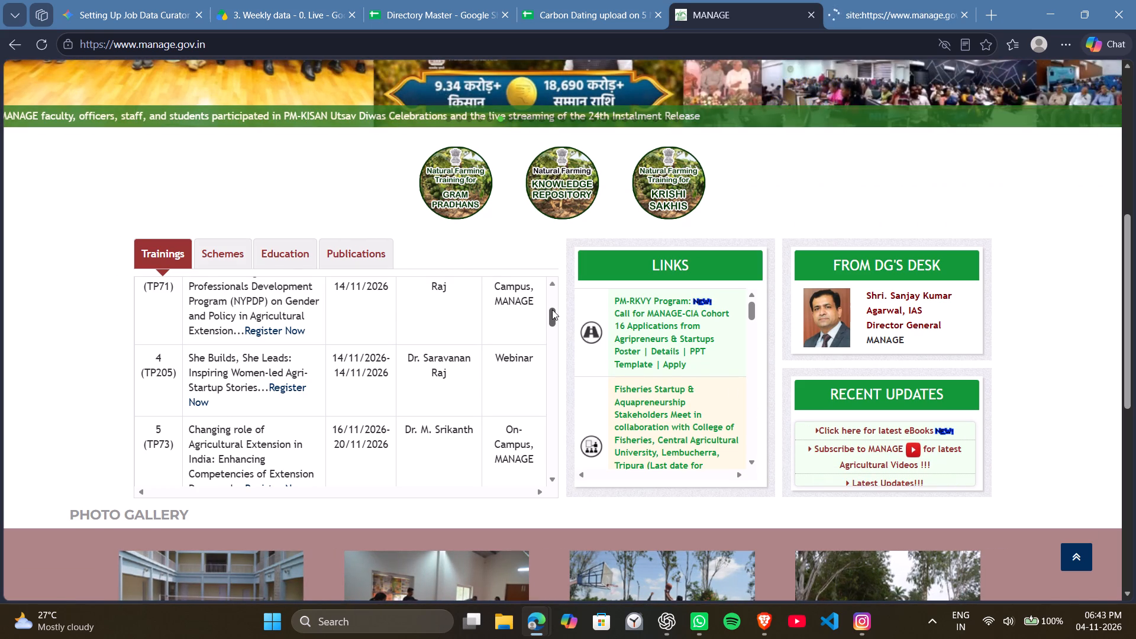
pyautogui.moveTo(552, 309); pyautogui.dragTo(564, 298)
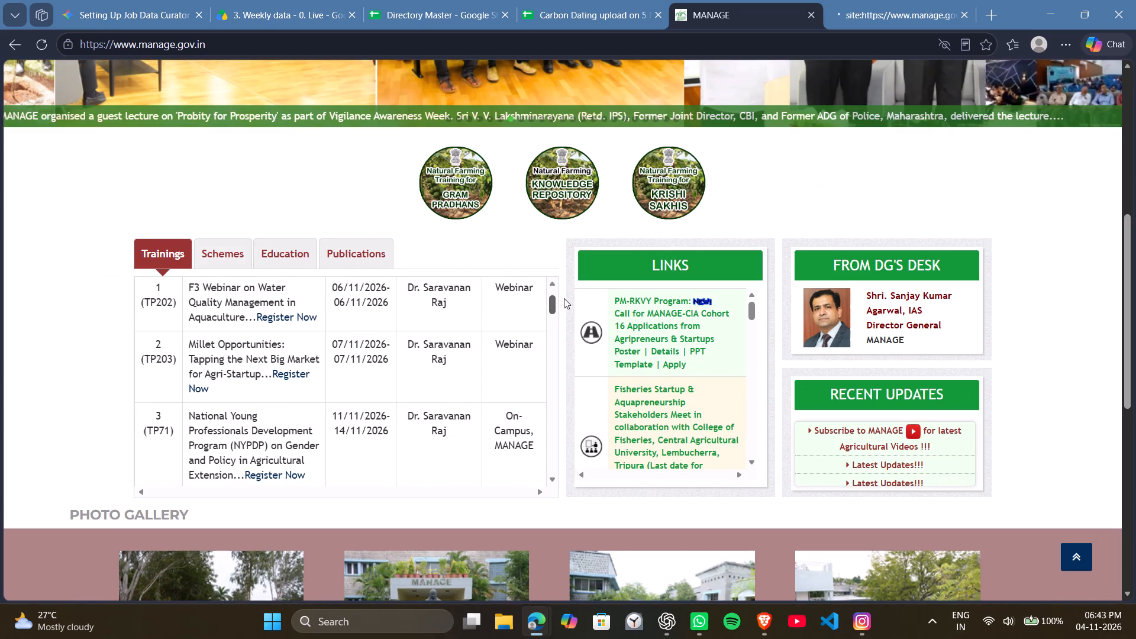
pyautogui.moveTo(564, 298); pyautogui.dragTo(563, 297)
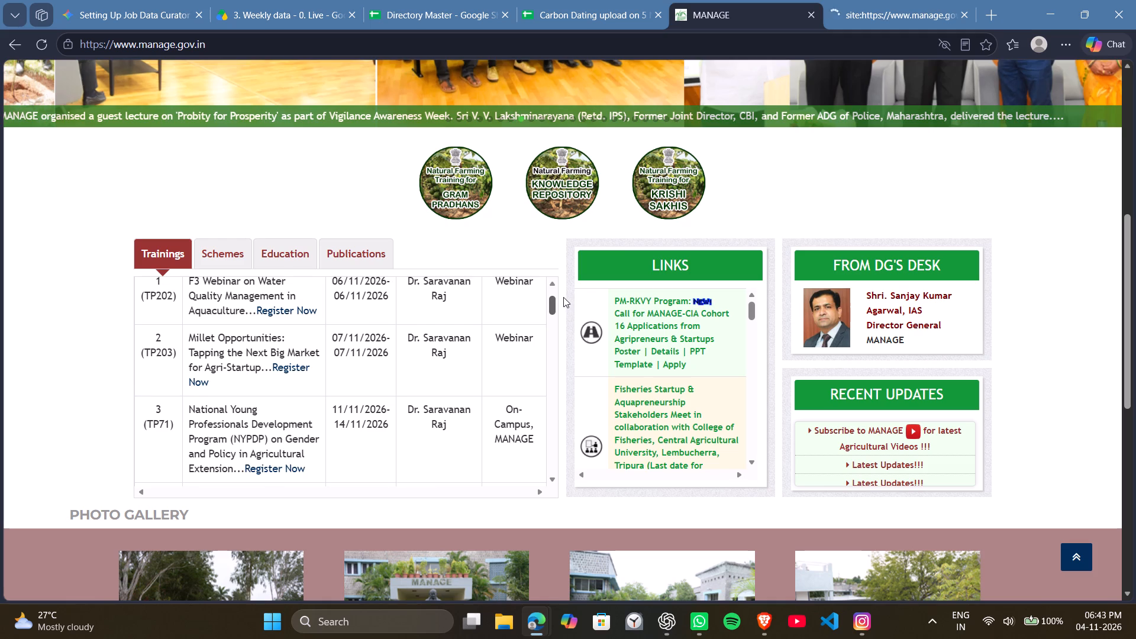
pyautogui.moveTo(563, 297); pyautogui.dragTo(581, 294)
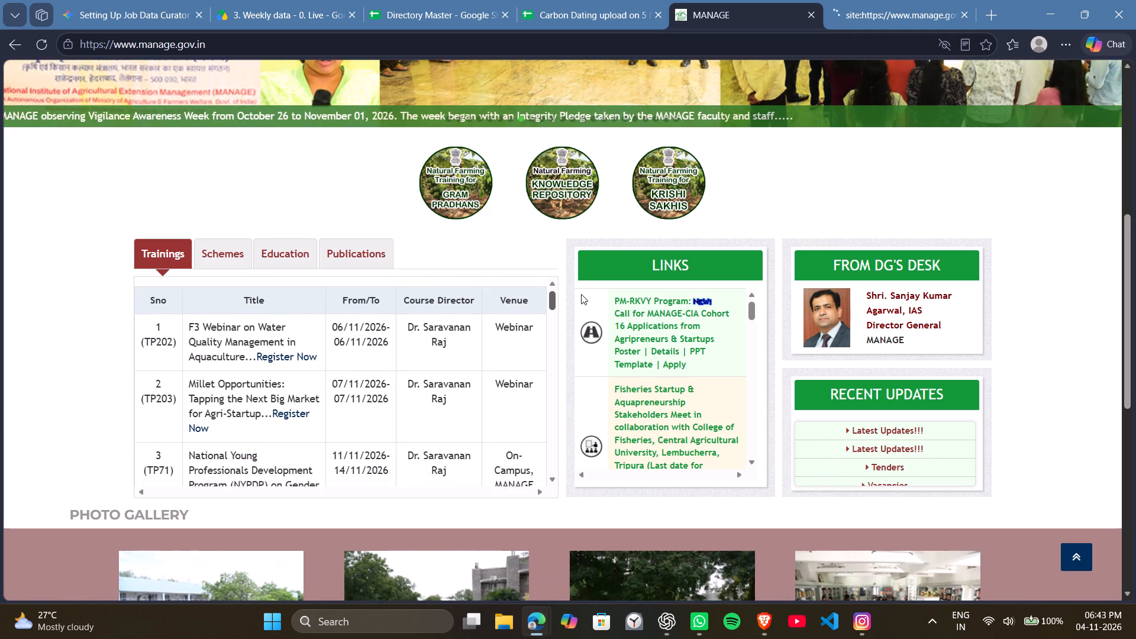
pyautogui.moveTo(581, 294); pyautogui.dragTo(583, 297)
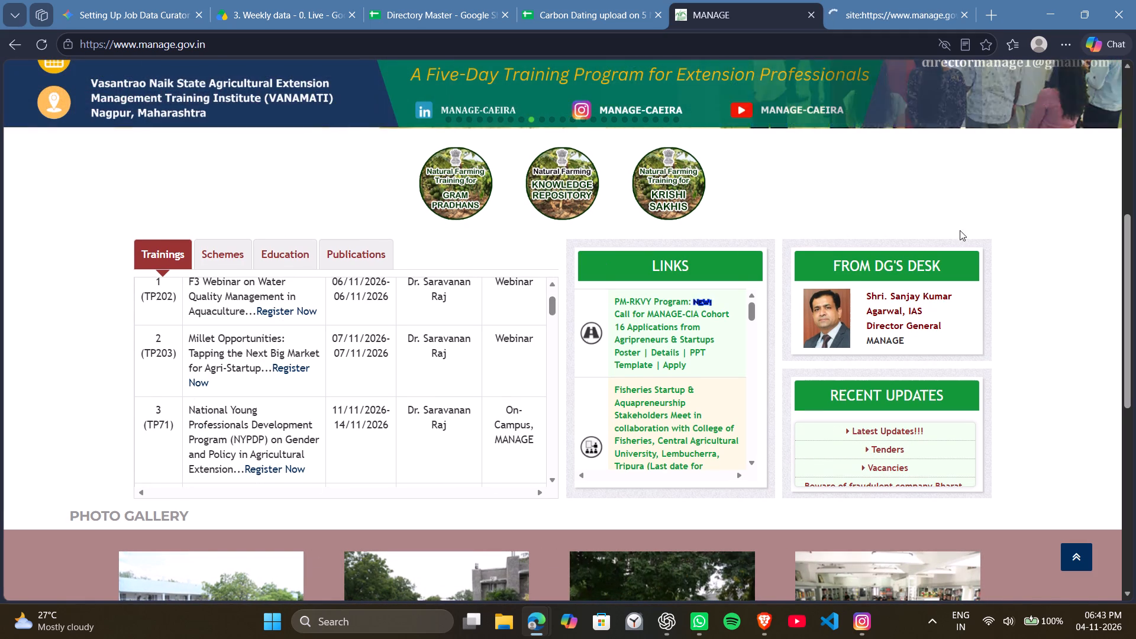
pyautogui.scroll(-1, 1012, 230)
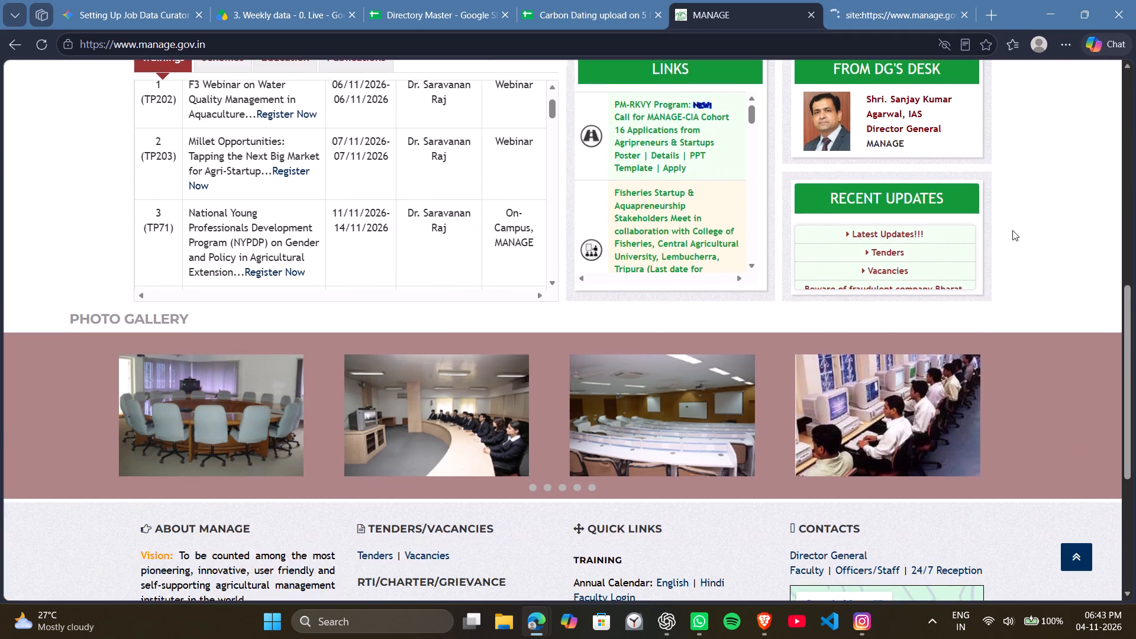
pyautogui.scroll(-3, 1012, 230)
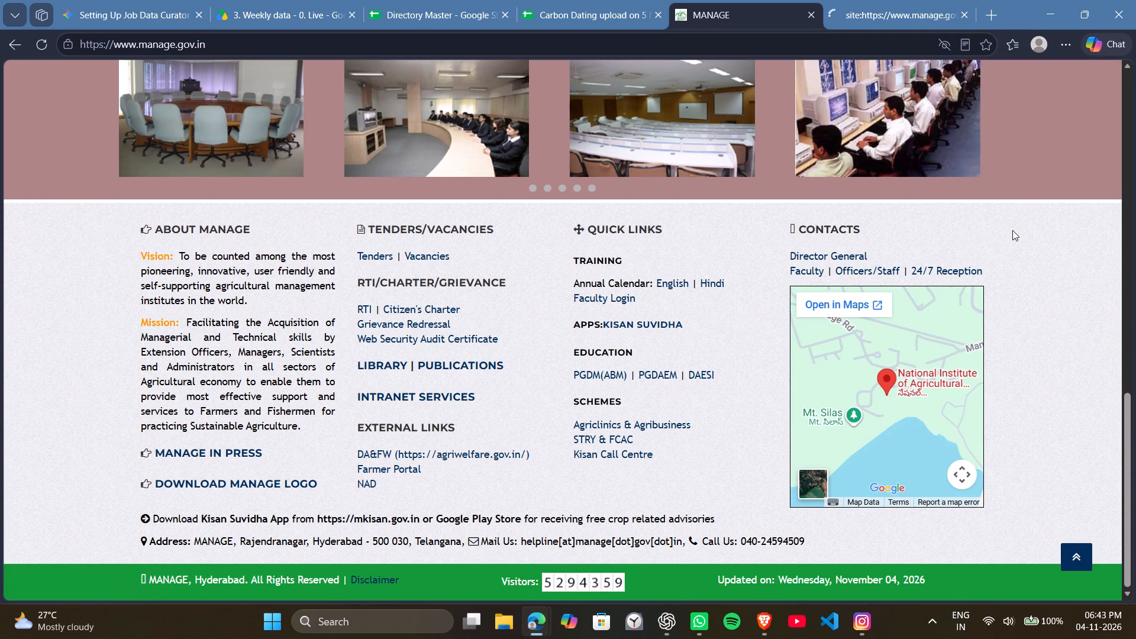
pyautogui.scroll(3, 1012, 230)
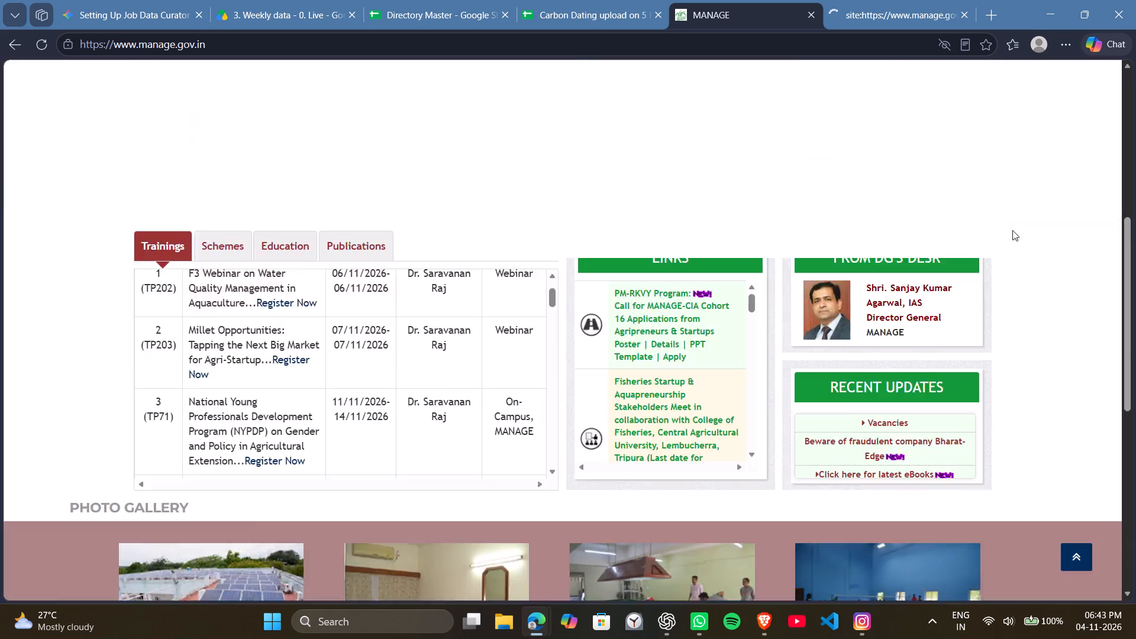
pyautogui.scroll(3, 1012, 230)
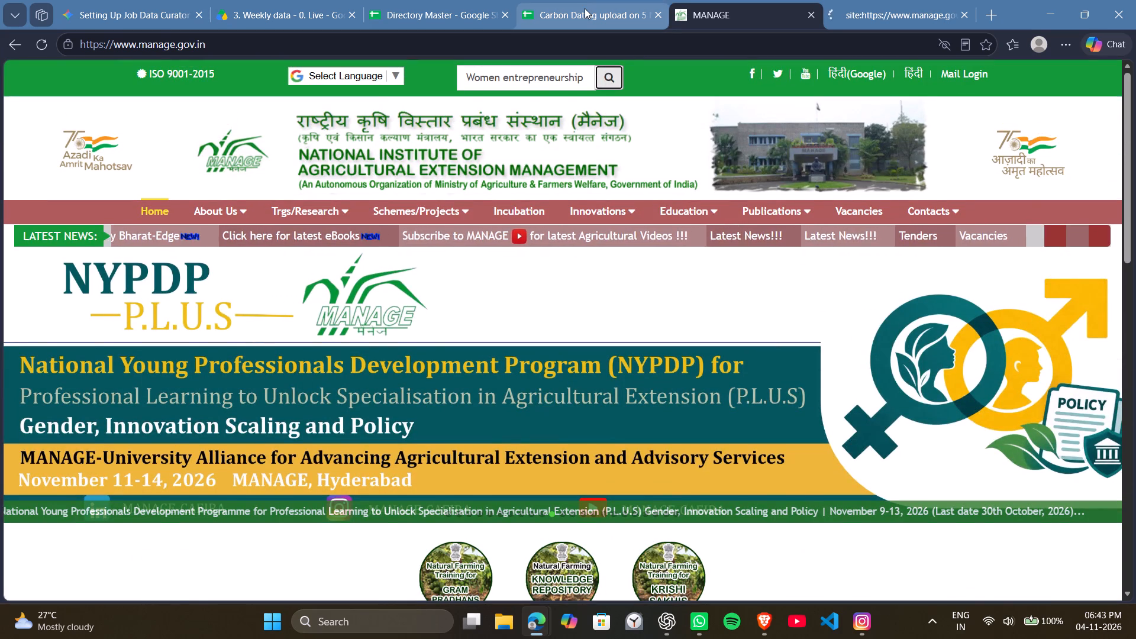
pyautogui.click(585, 8)
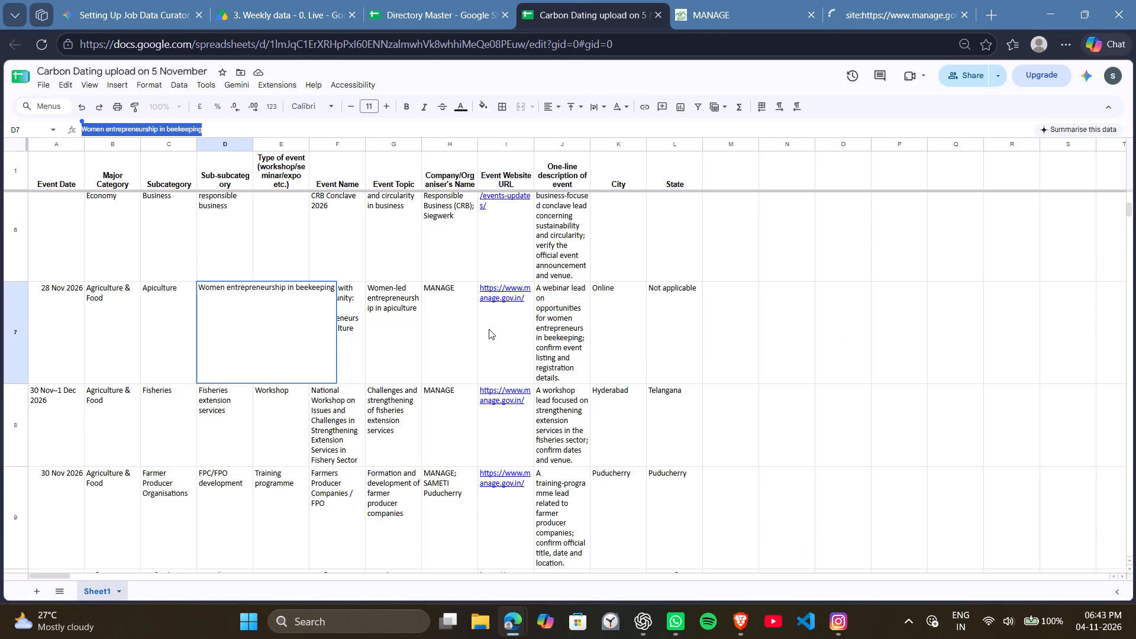
# Open the website link of the 30 Nov–1 Dec fisheries workshop row, close the site search results, and return to the sheet.
pyautogui.click(489, 329)
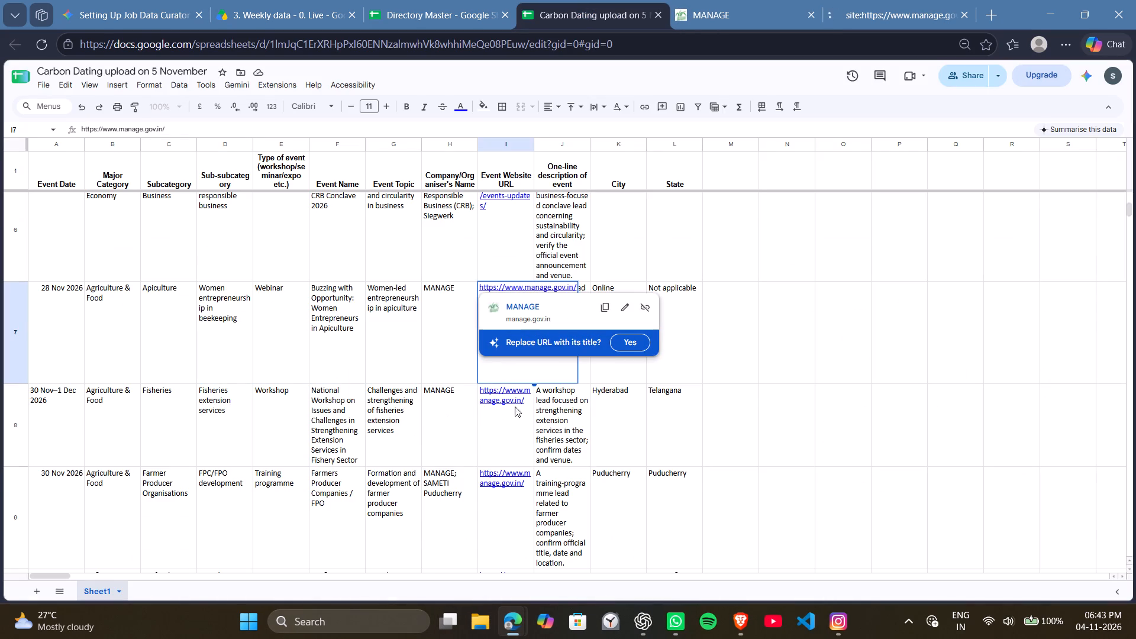
pyautogui.click(766, 386)
pyautogui.click(505, 390)
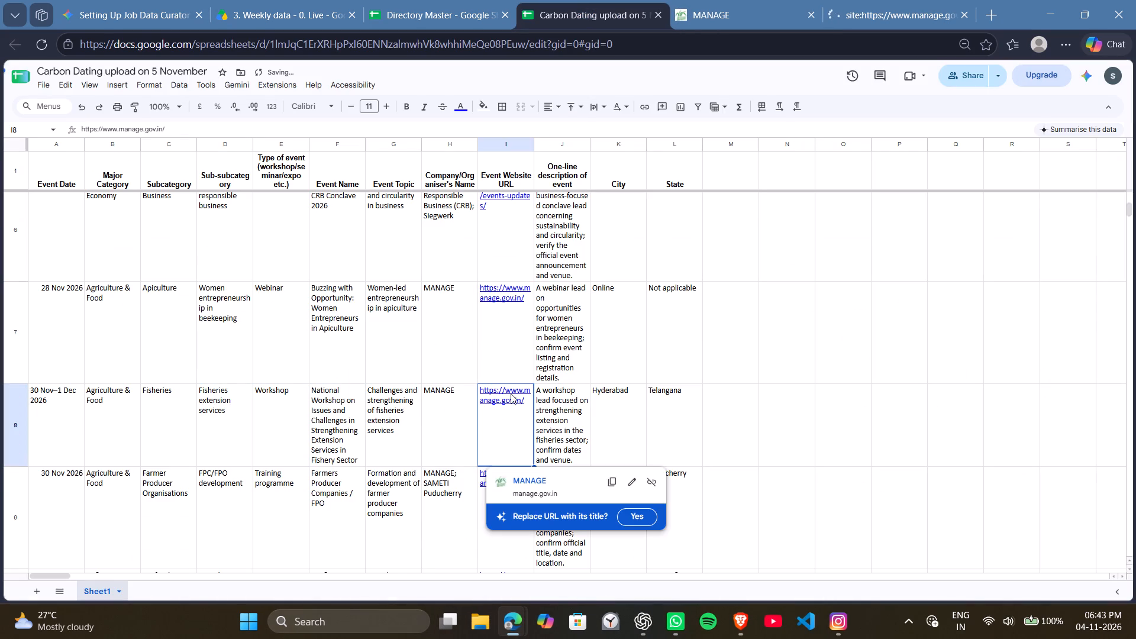
pyautogui.click(532, 478)
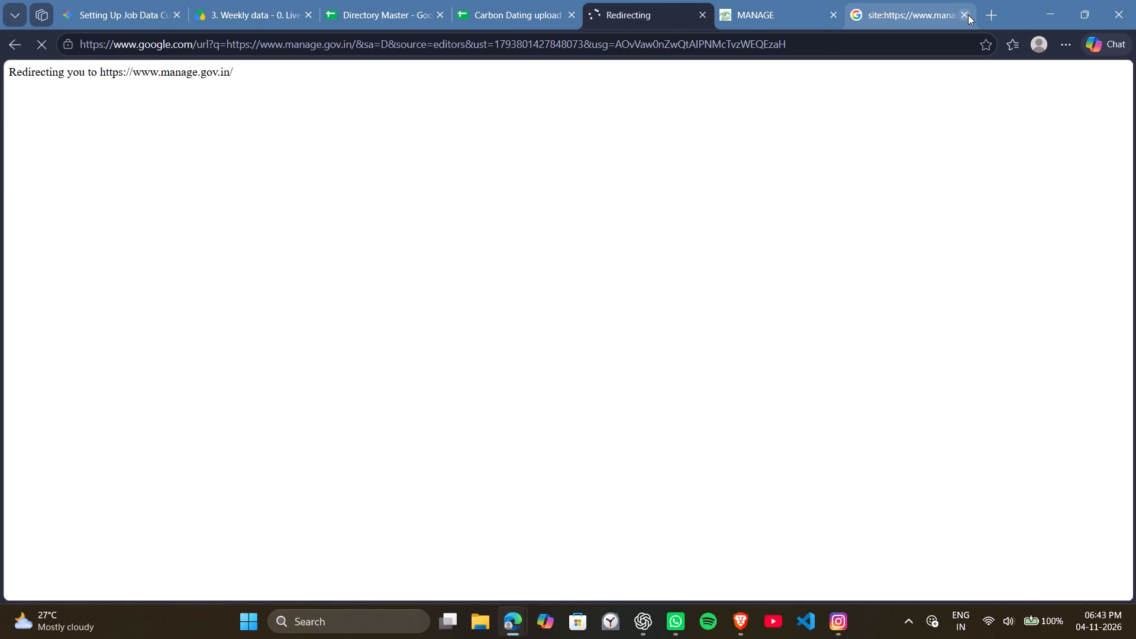
pyautogui.click(968, 15)
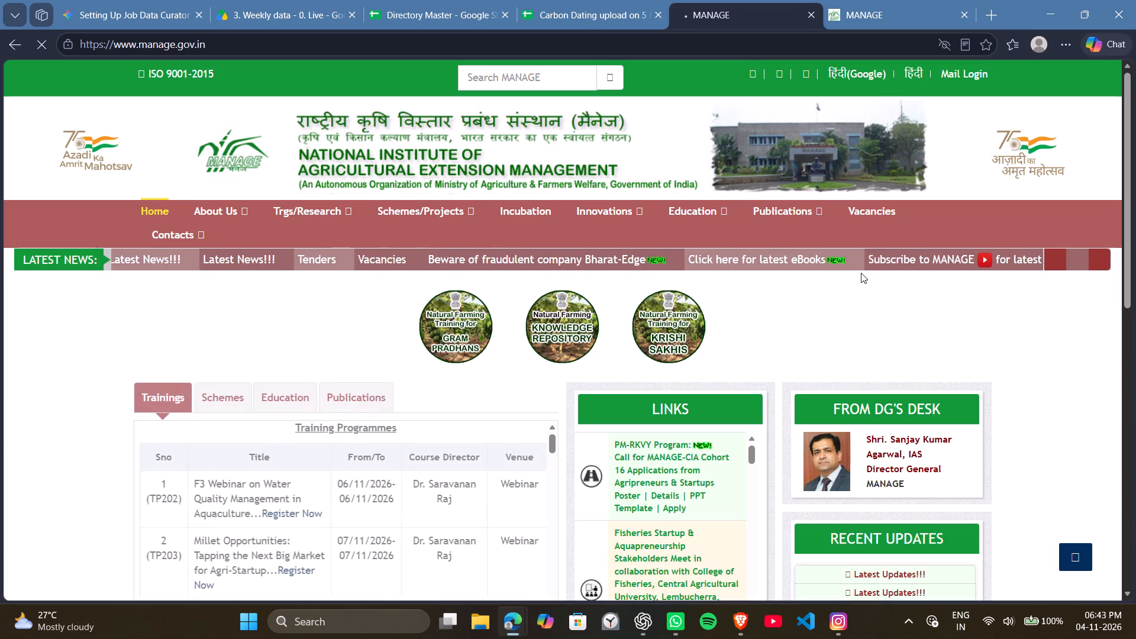
pyautogui.scroll(-1, 861, 273)
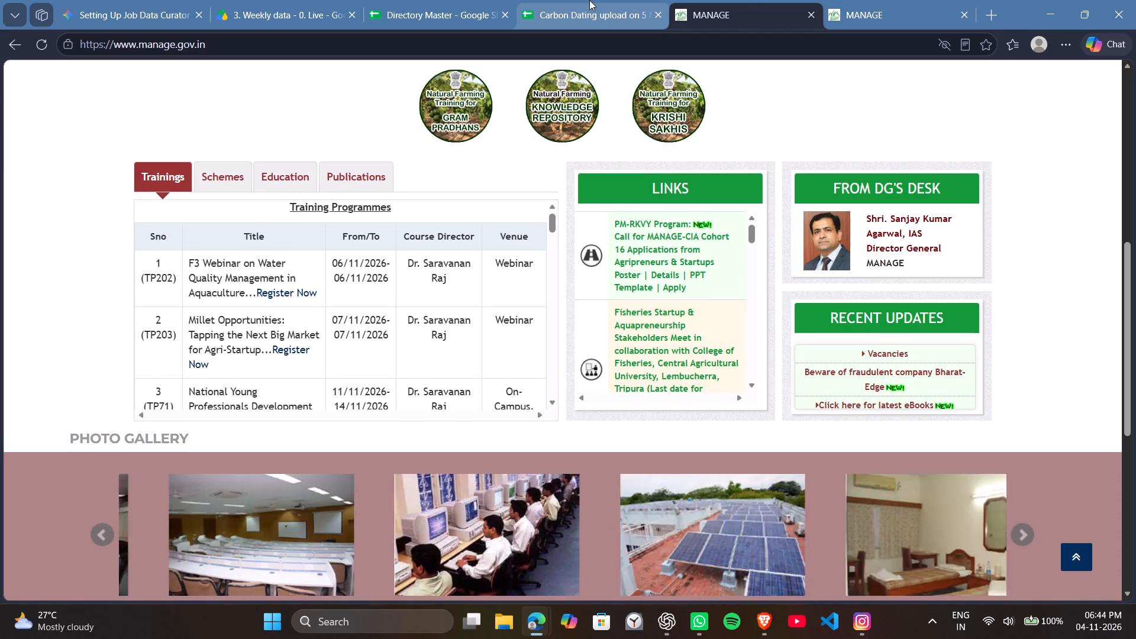
pyautogui.click(538, 0)
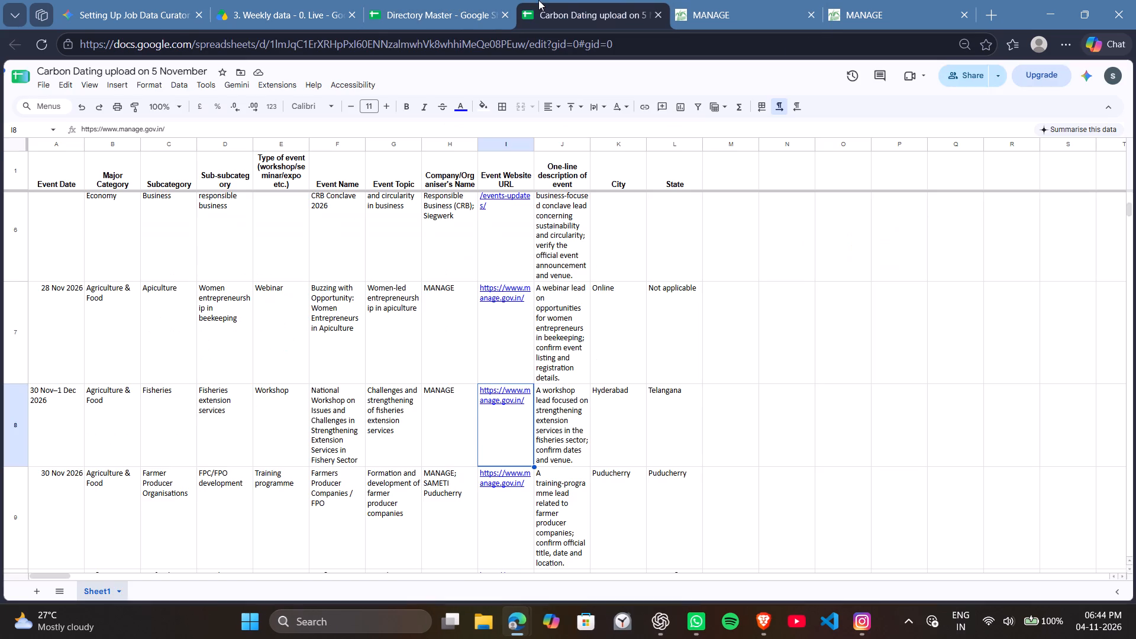
# Compare MANAGE's late-November and early-December training programmes with the sheet's MANAGE rows, and close both MANAGE pages.
pyautogui.click(725, 10)
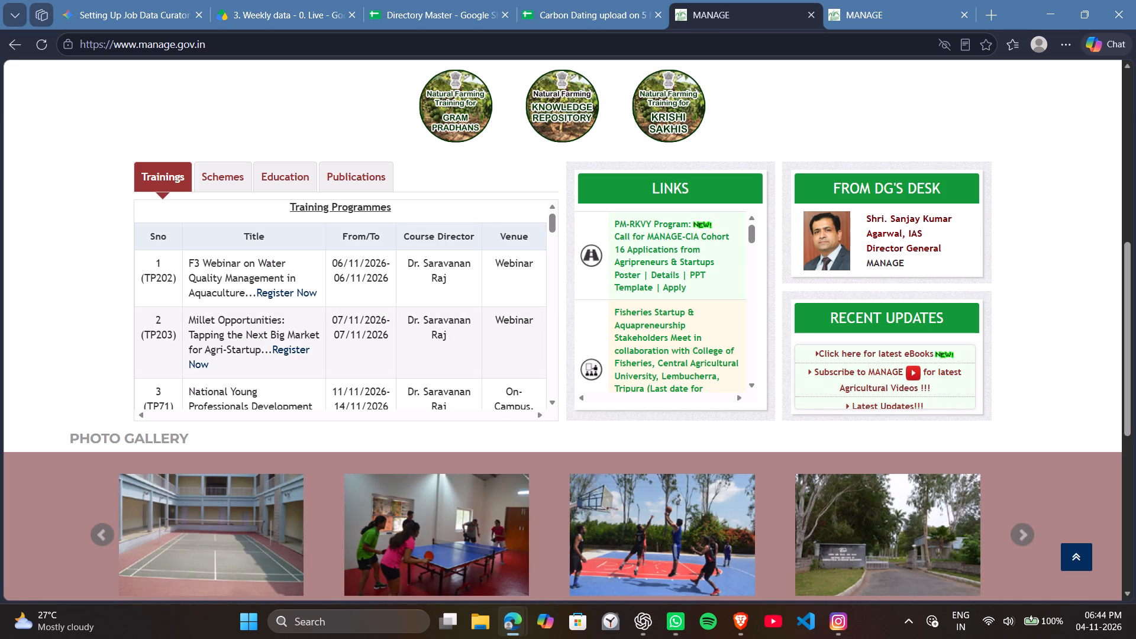
pyautogui.scroll(-3, 522, 316)
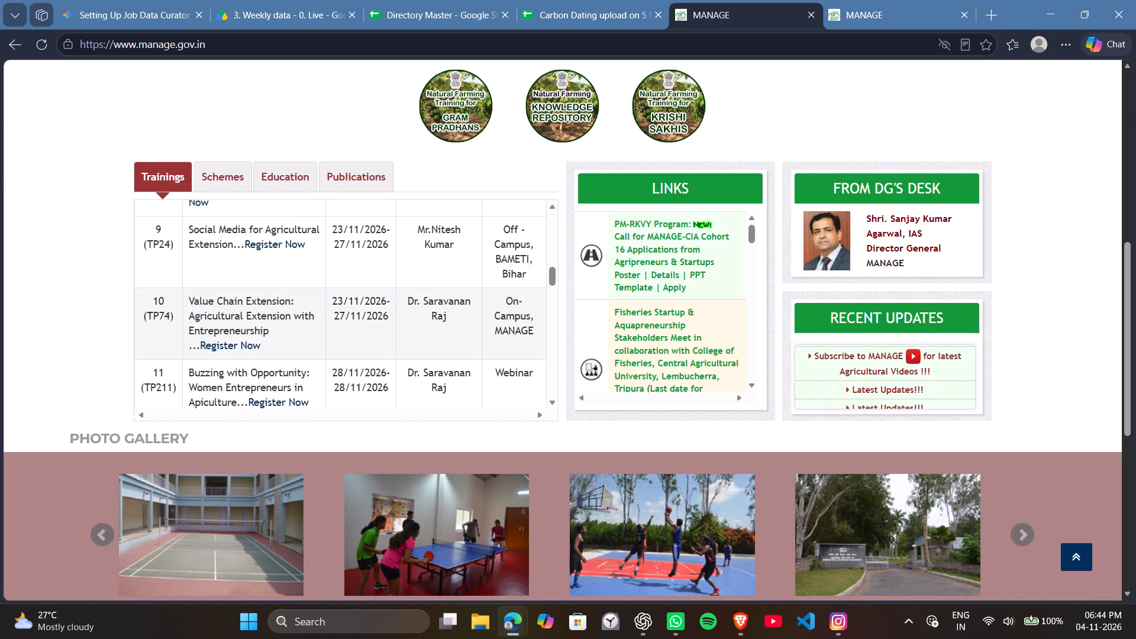
pyautogui.scroll(-1, 519, 321)
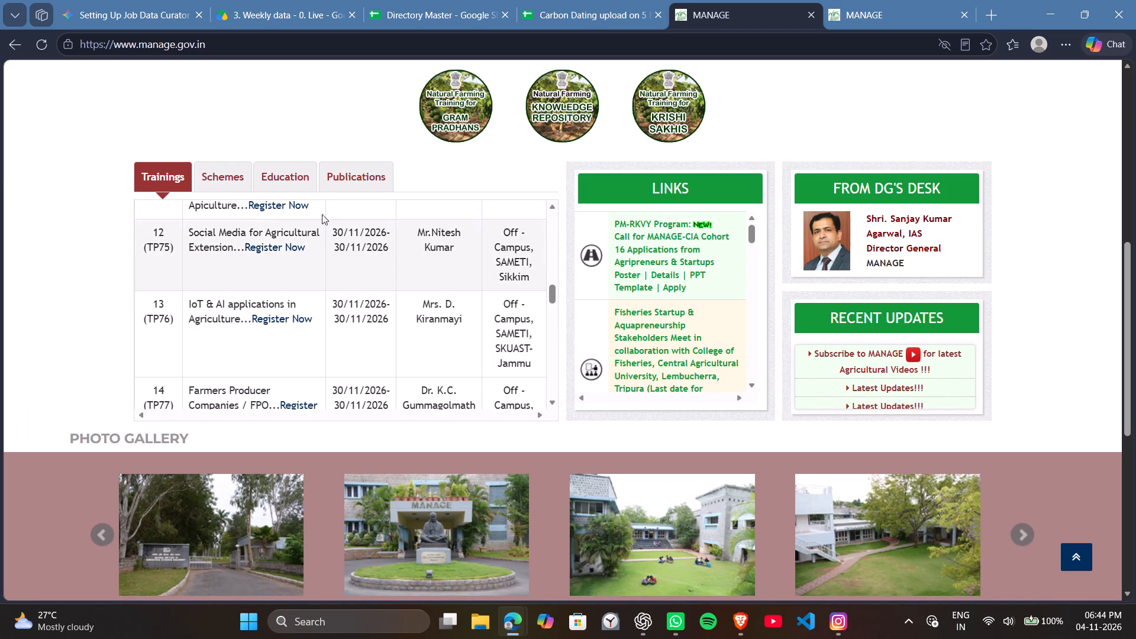
pyautogui.click(564, 6)
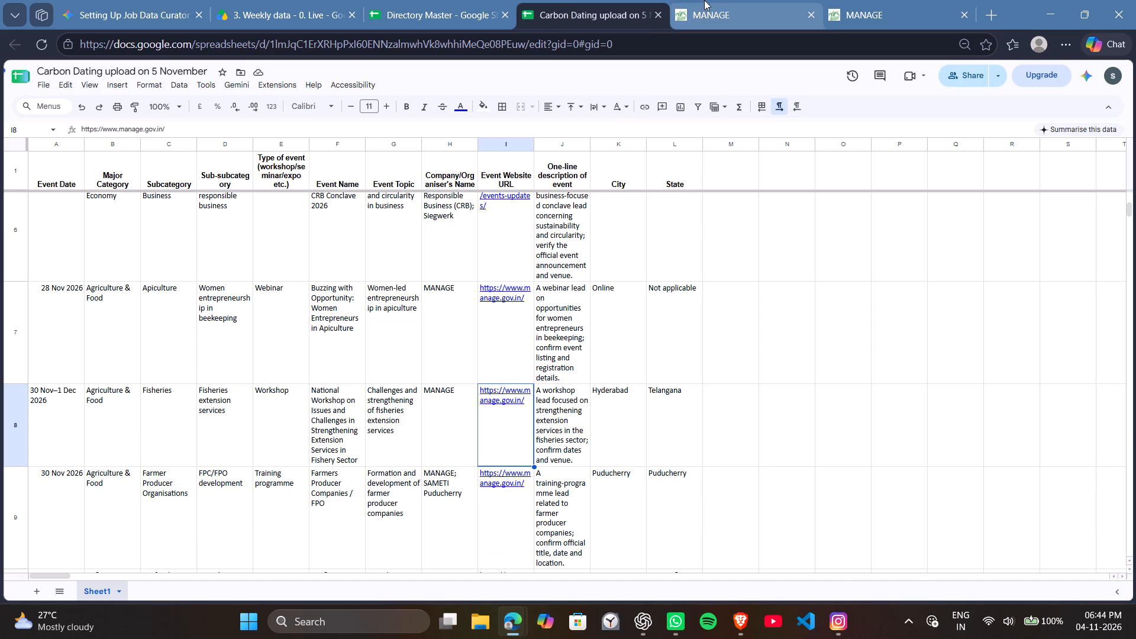
pyautogui.click(722, 0)
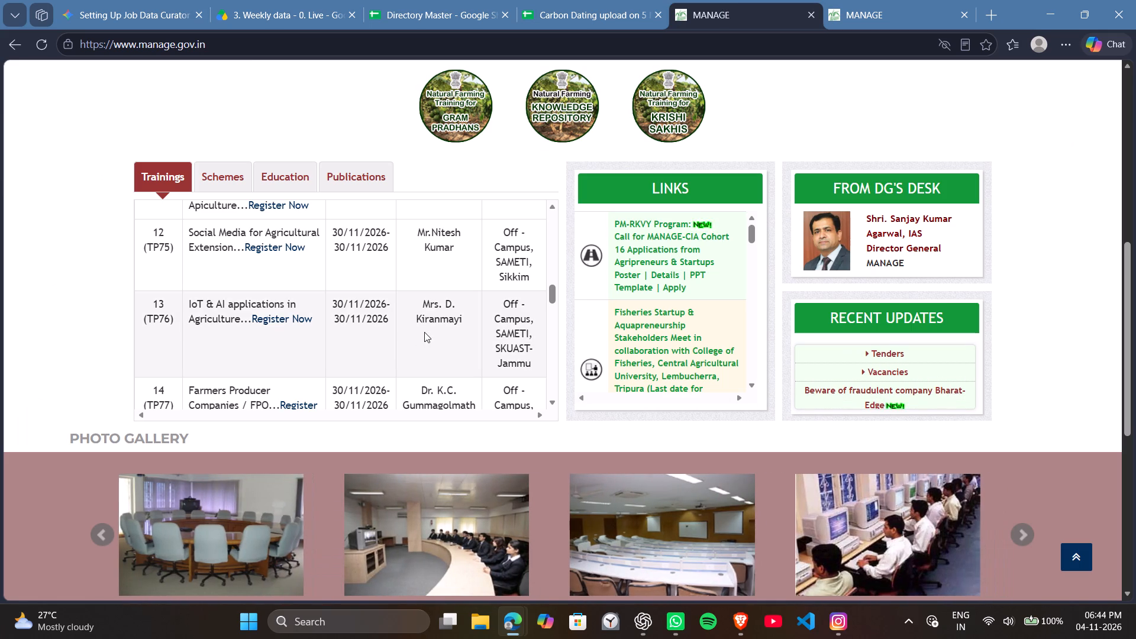
pyautogui.scroll(-1, 424, 332)
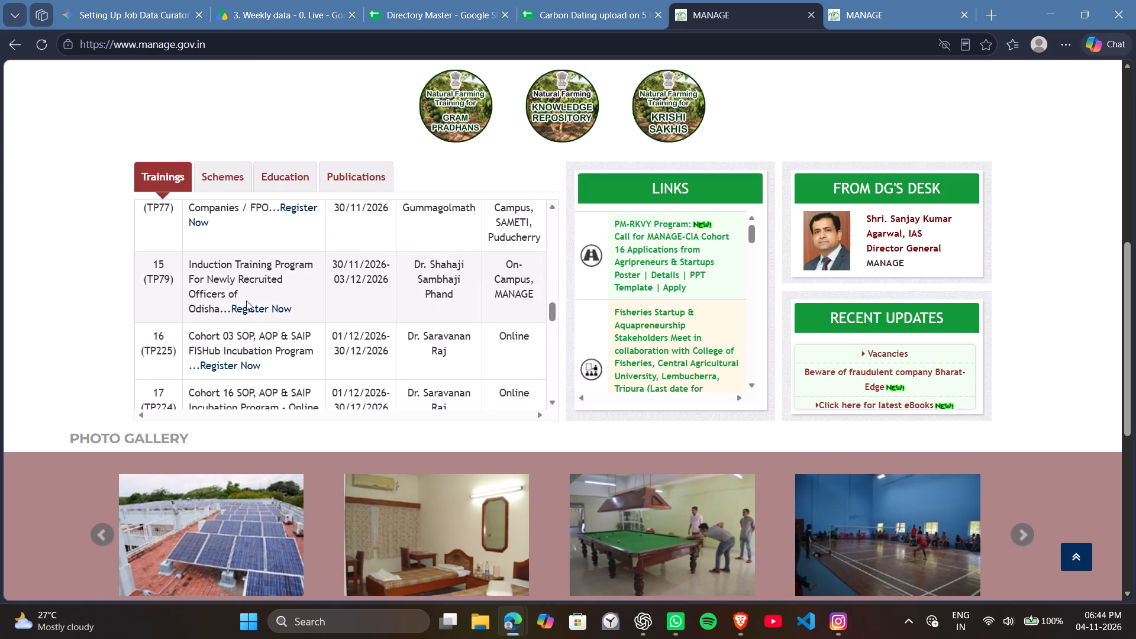
pyautogui.click(626, 0)
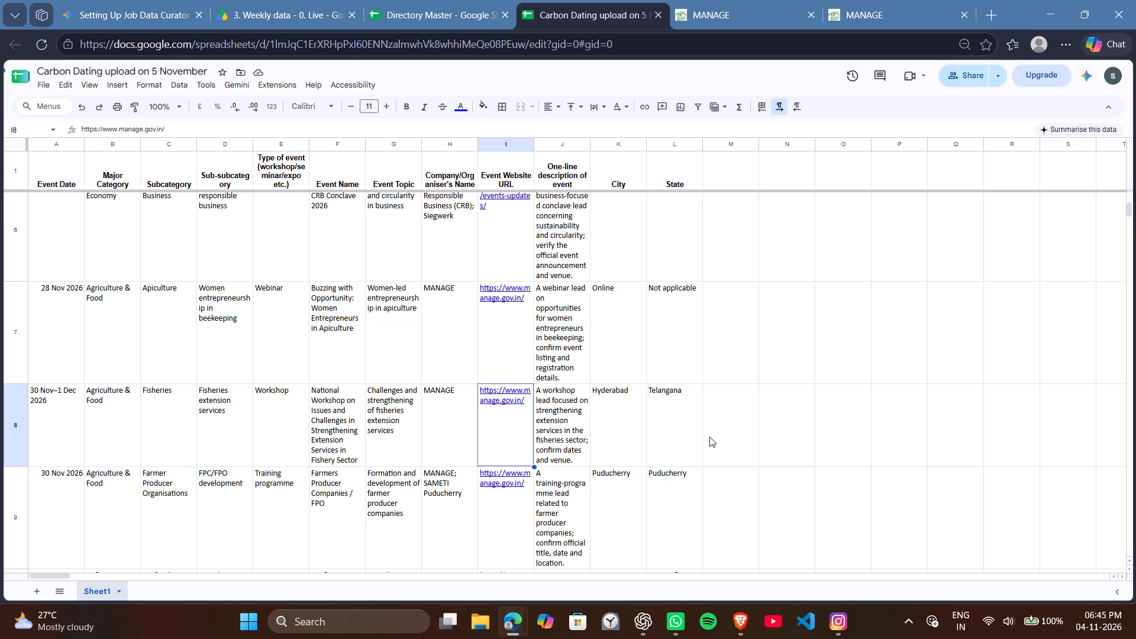
pyautogui.click(815, 11)
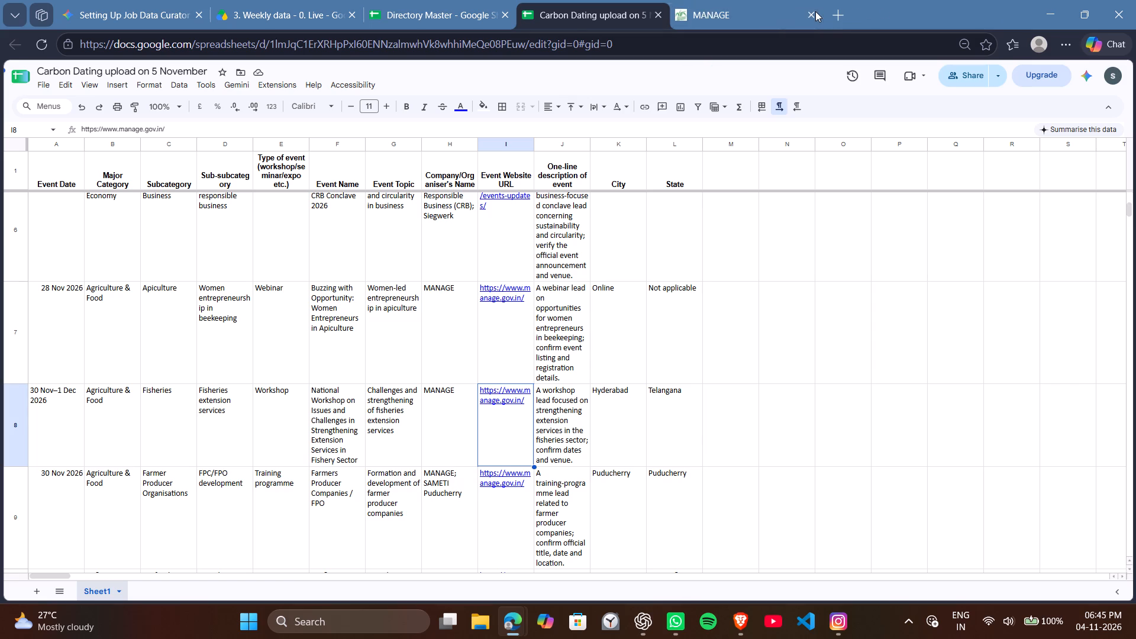
pyautogui.click(815, 11)
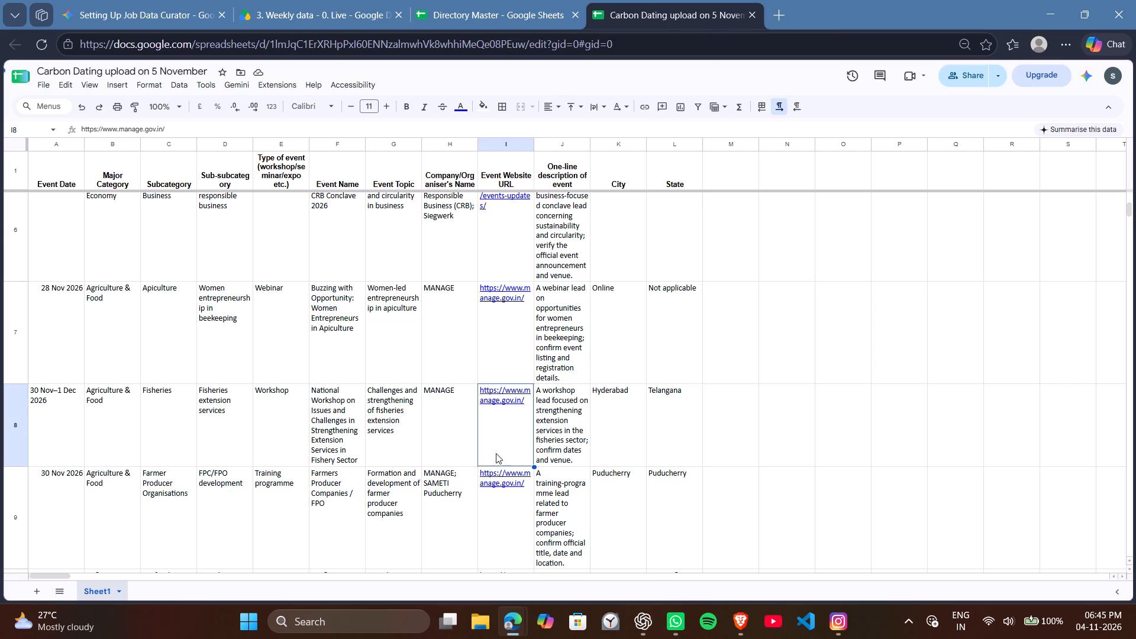
# Open the website link of the Cohort 16 SOP, AOP & SAIP Incubation Program row and look through MANAGE's December training programmes.
pyautogui.scroll(-3, 496, 453)
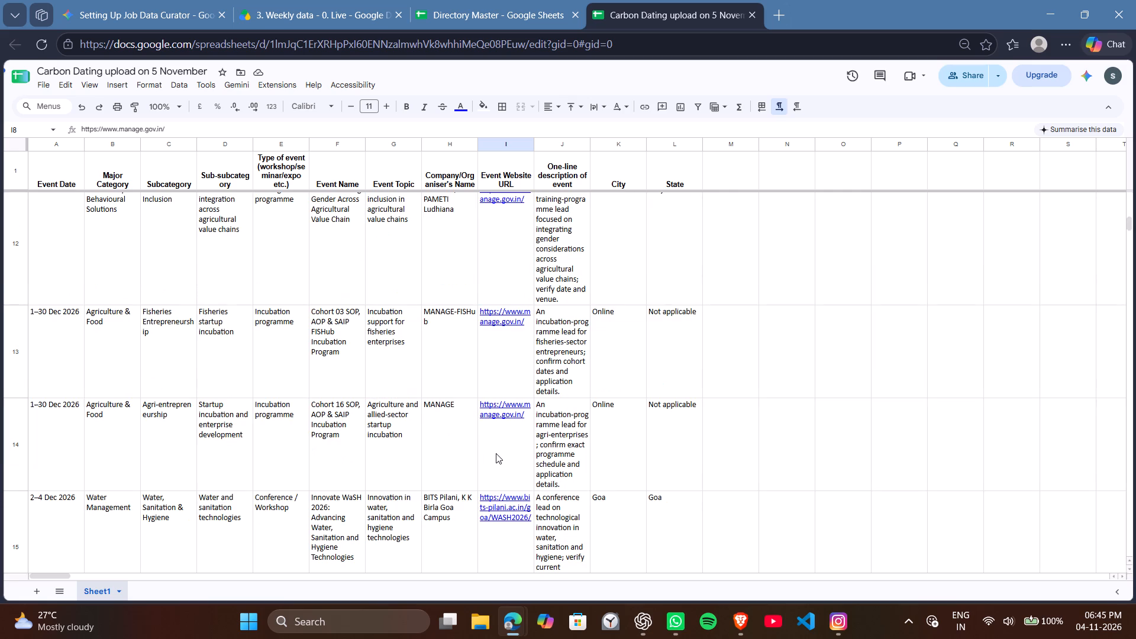
pyautogui.click(495, 409)
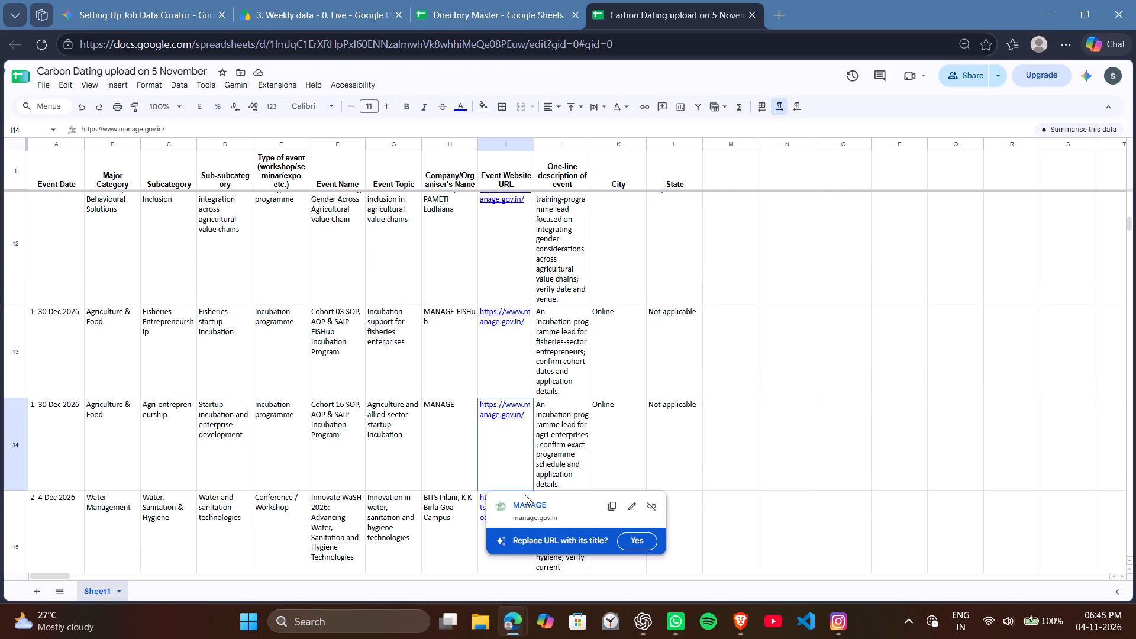
pyautogui.click(527, 504)
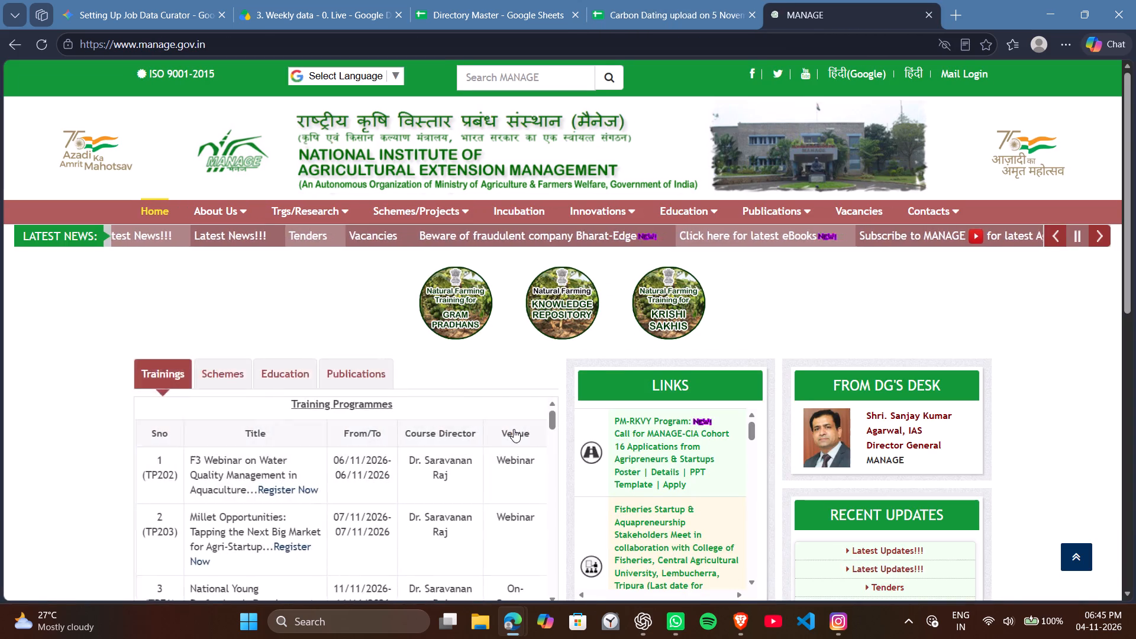
pyautogui.scroll(-2, 514, 429)
pyautogui.scroll(-10, 435, 404)
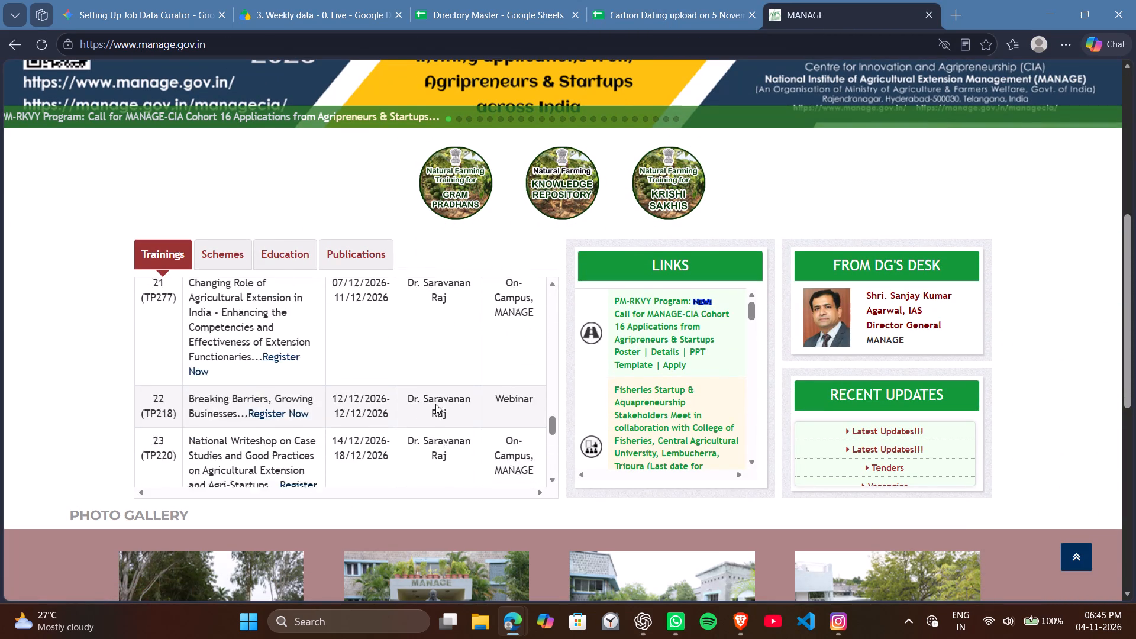
pyautogui.scroll(-8, 435, 404)
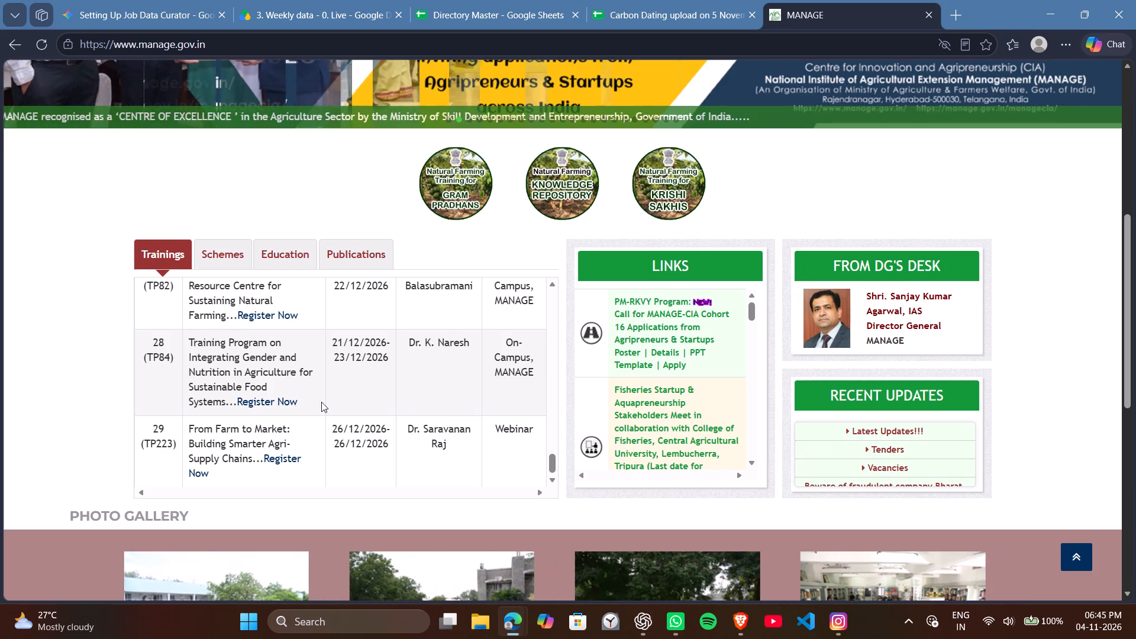
# Look through the Schemes, Education and Publications sections and the footer of MANAGE's home page for the incubation programme.
pyautogui.click(214, 258)
pyautogui.scroll(-1, 366, 388)
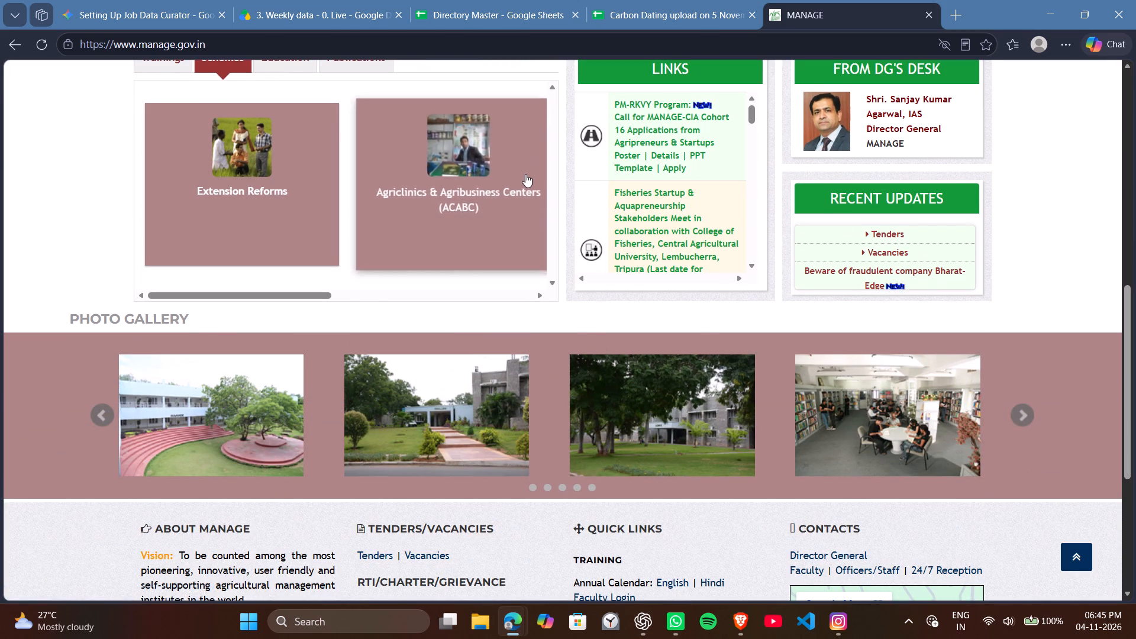
pyautogui.scroll(1, 525, 174)
pyautogui.click(269, 254)
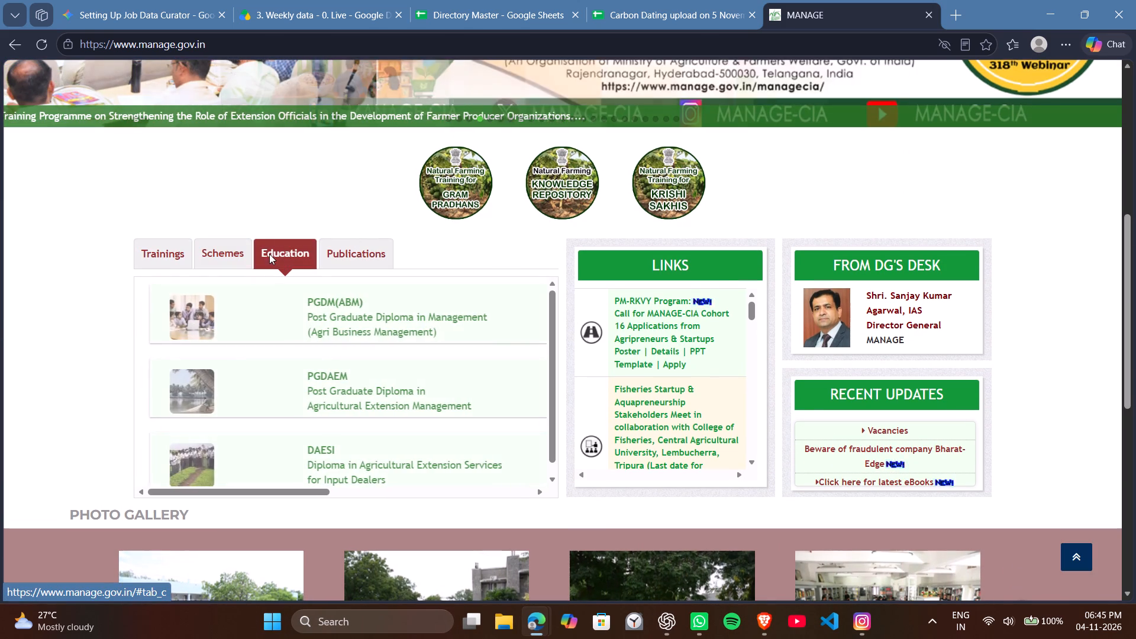
pyautogui.click(359, 250)
pyautogui.scroll(-1, 388, 324)
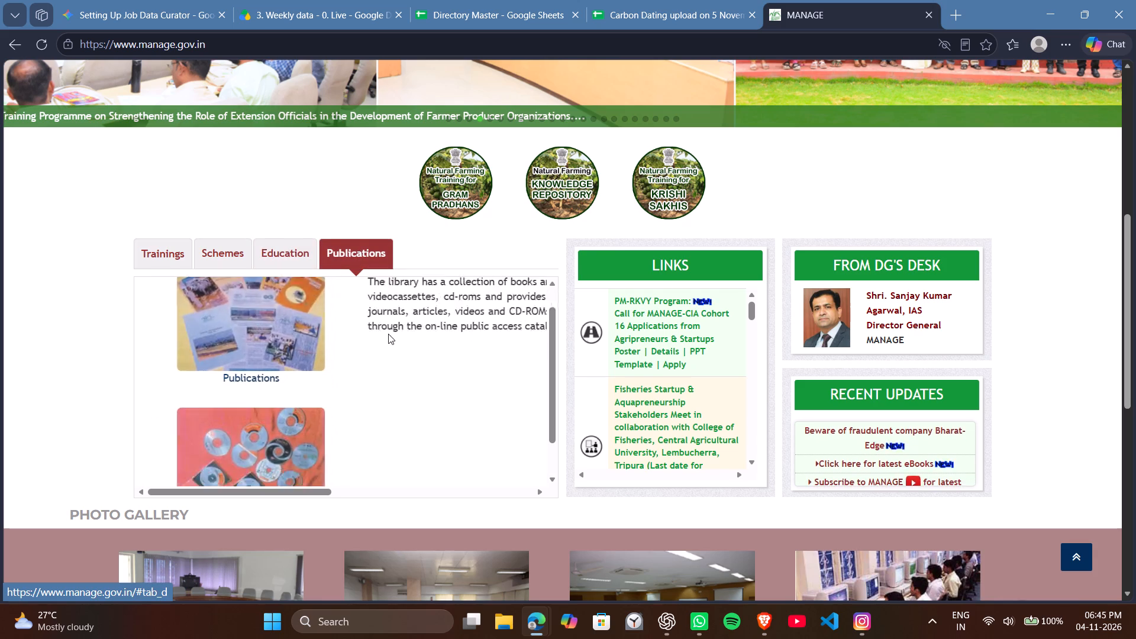
pyautogui.scroll(-1, 388, 334)
pyautogui.scroll(-3, 484, 409)
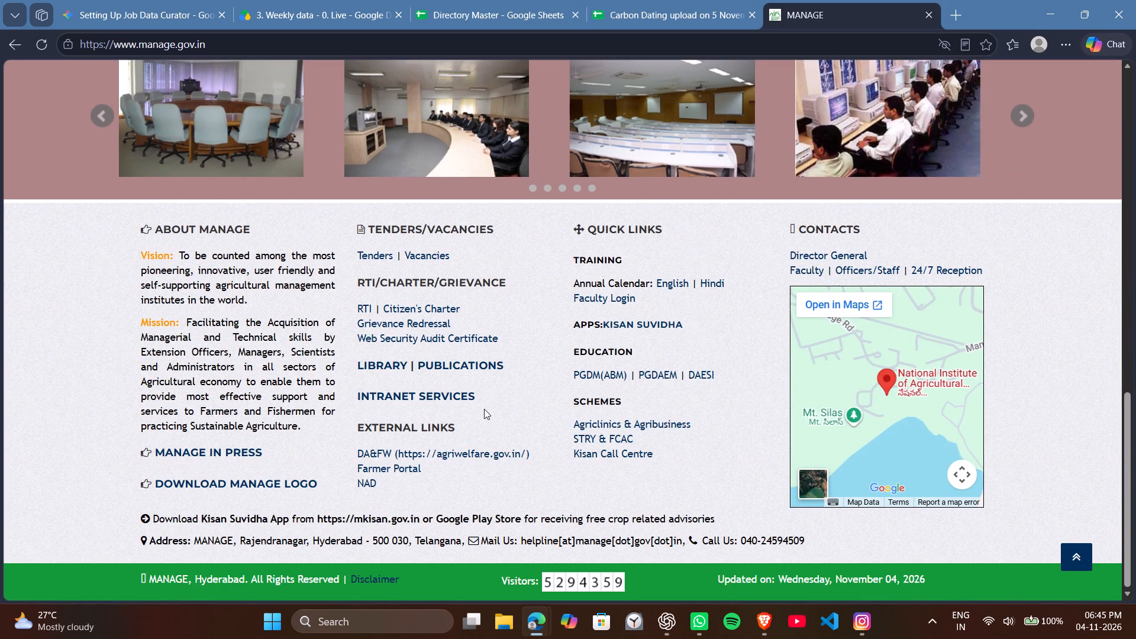
pyautogui.scroll(3, 484, 409)
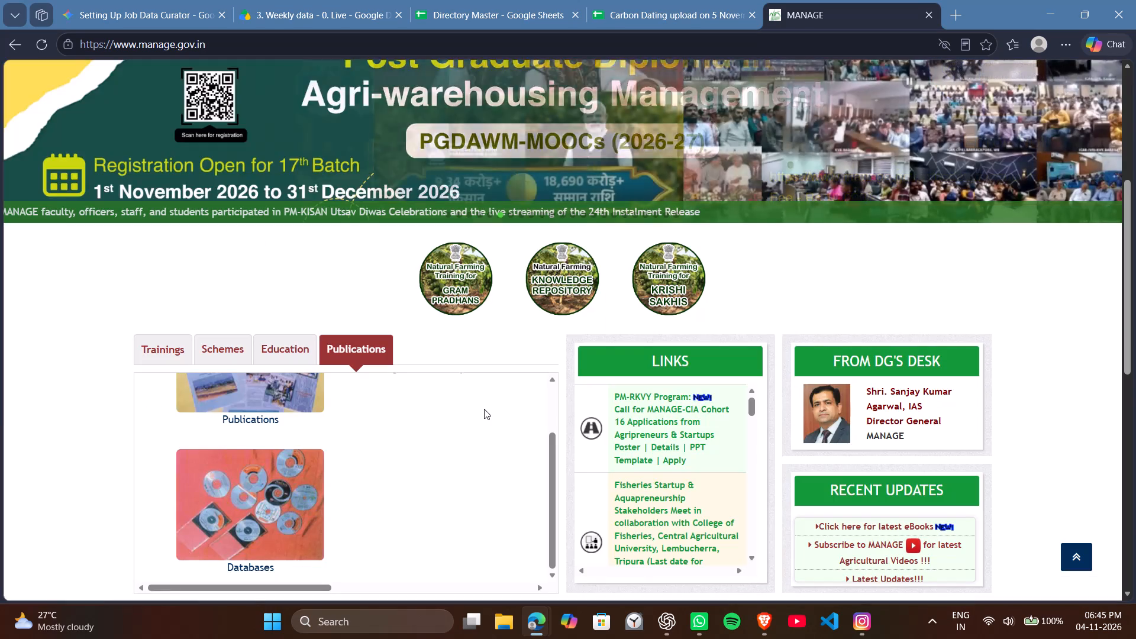
# Look over MANAGE's Natural Farming Trainings for Gram Pradhans page, close it, and return to the sheet.
pyautogui.click(471, 288)
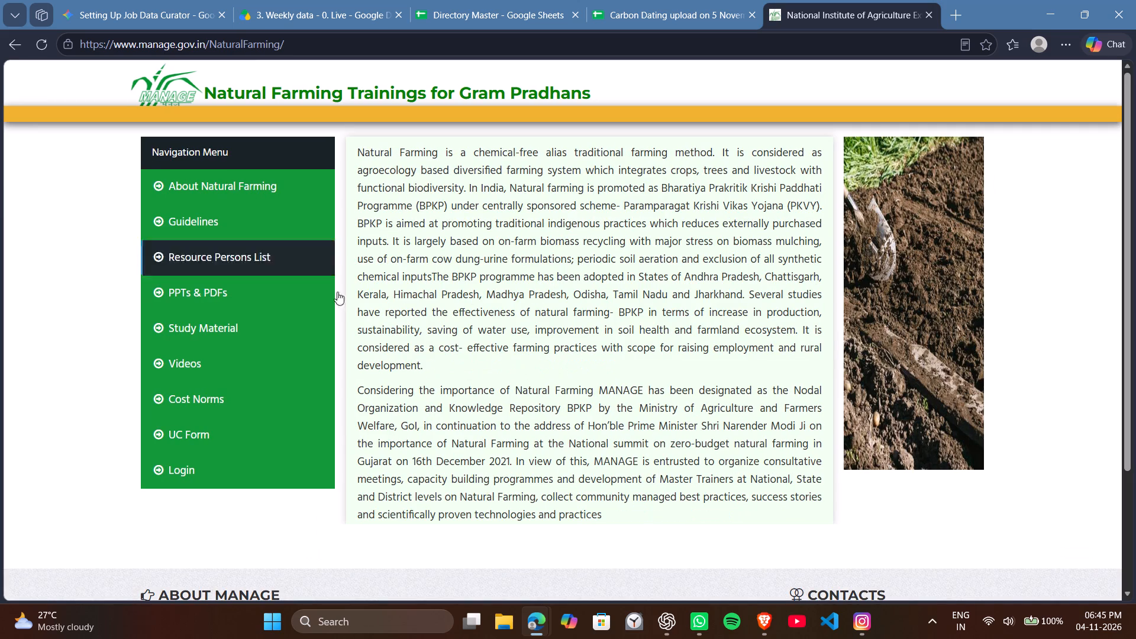
pyautogui.scroll(-2, 389, 327)
pyautogui.scroll(3, 389, 327)
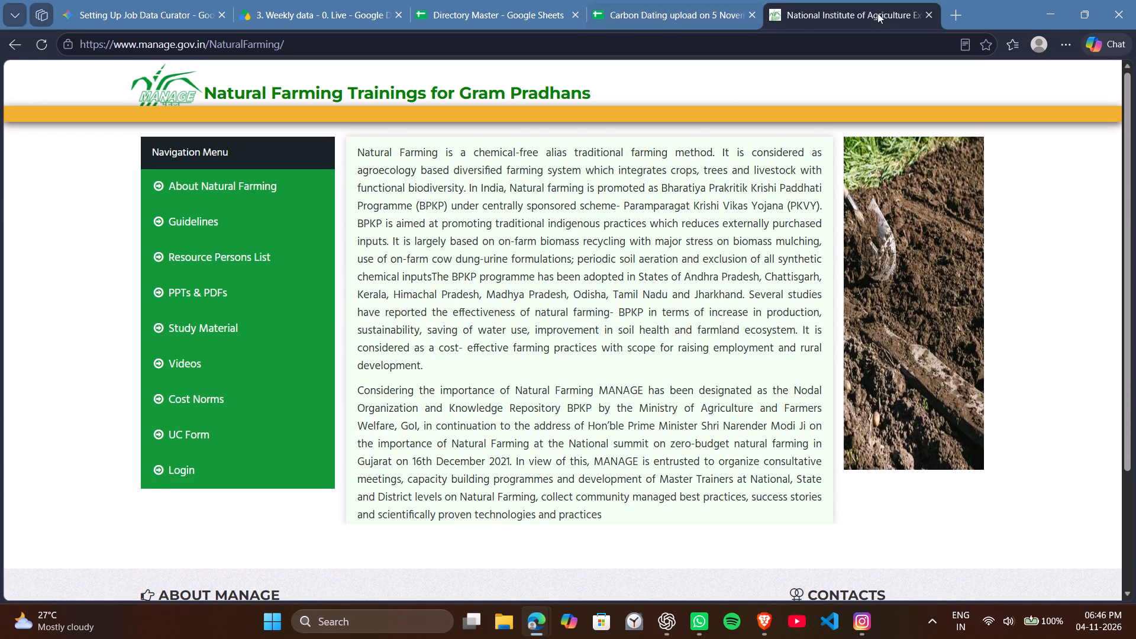
pyautogui.click(932, 13)
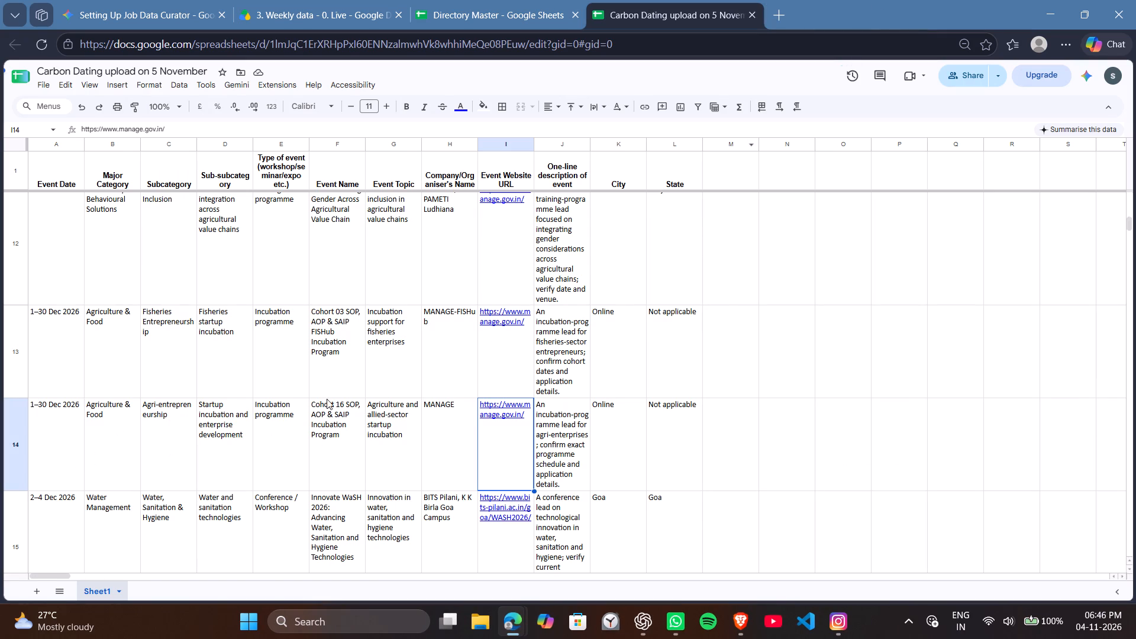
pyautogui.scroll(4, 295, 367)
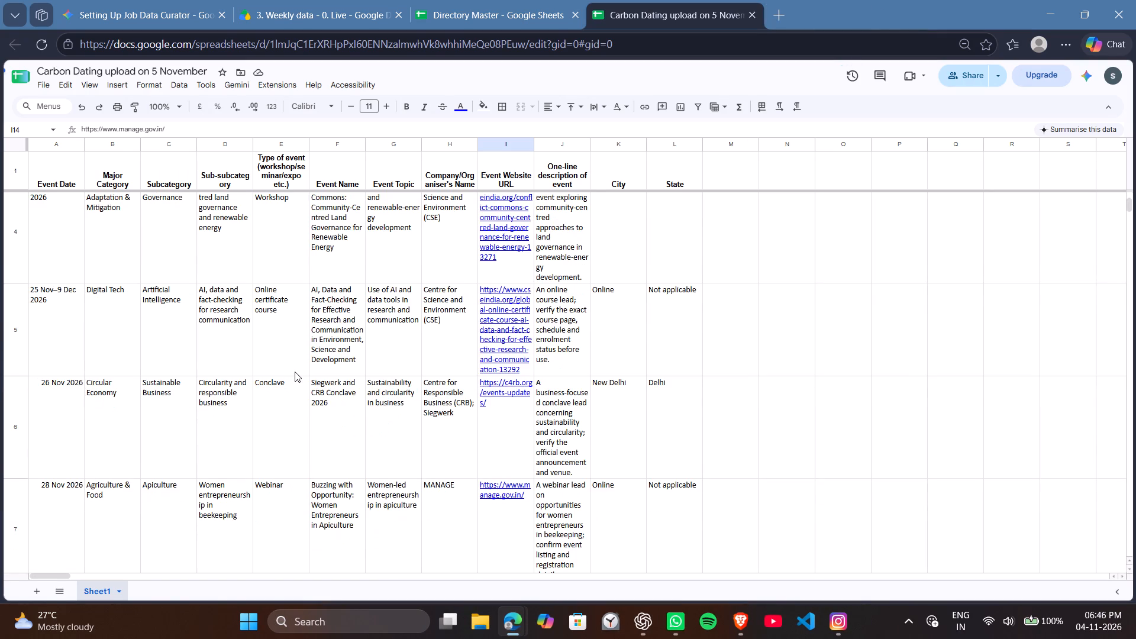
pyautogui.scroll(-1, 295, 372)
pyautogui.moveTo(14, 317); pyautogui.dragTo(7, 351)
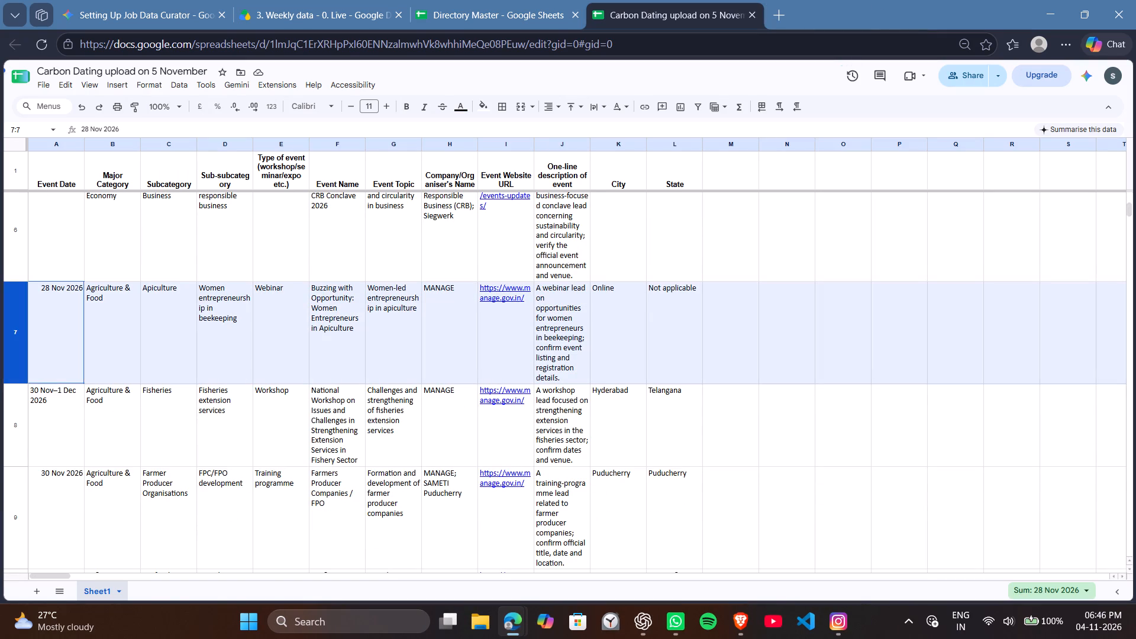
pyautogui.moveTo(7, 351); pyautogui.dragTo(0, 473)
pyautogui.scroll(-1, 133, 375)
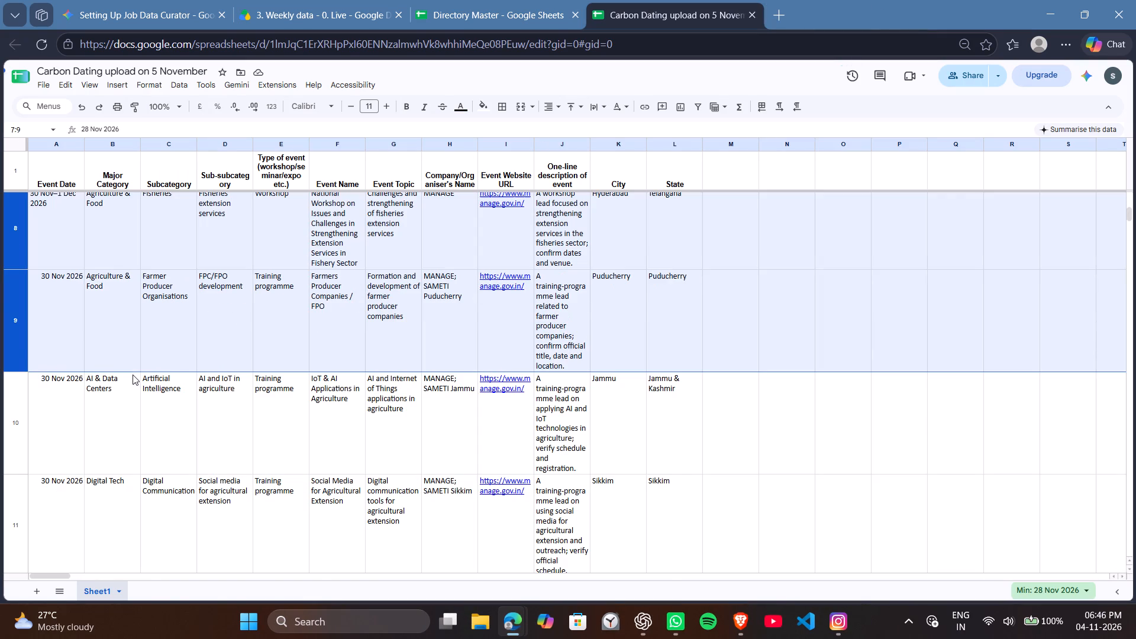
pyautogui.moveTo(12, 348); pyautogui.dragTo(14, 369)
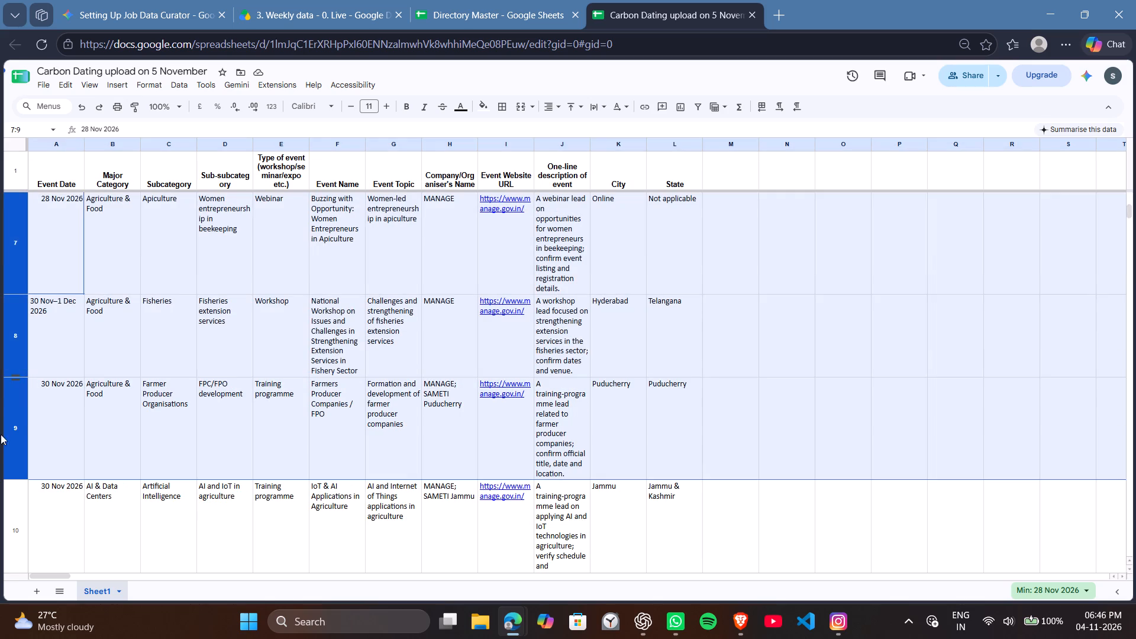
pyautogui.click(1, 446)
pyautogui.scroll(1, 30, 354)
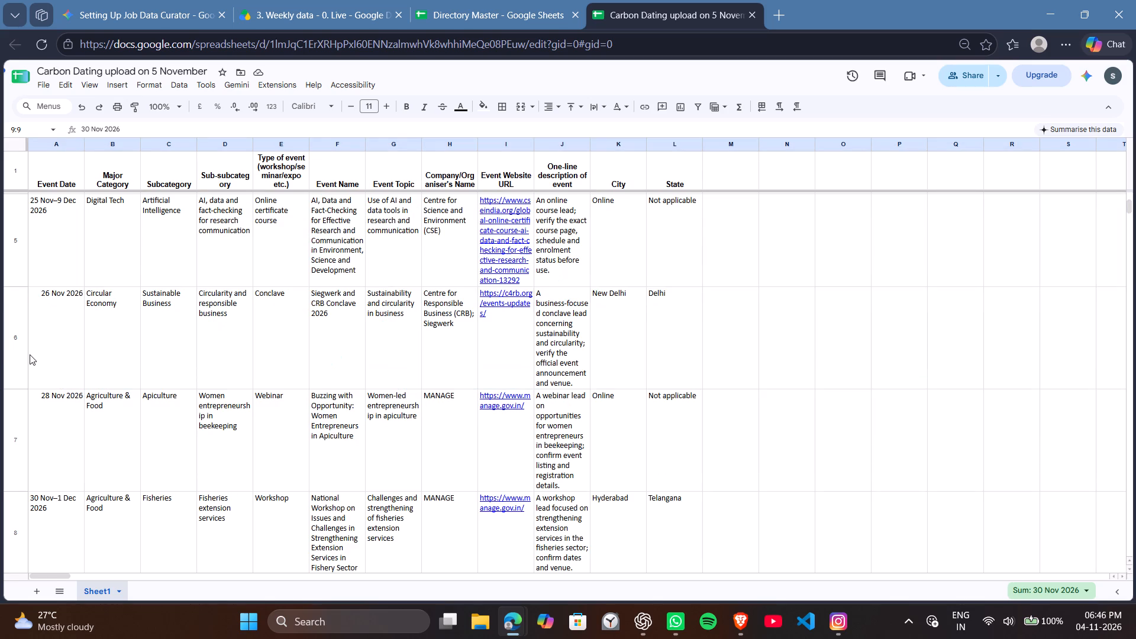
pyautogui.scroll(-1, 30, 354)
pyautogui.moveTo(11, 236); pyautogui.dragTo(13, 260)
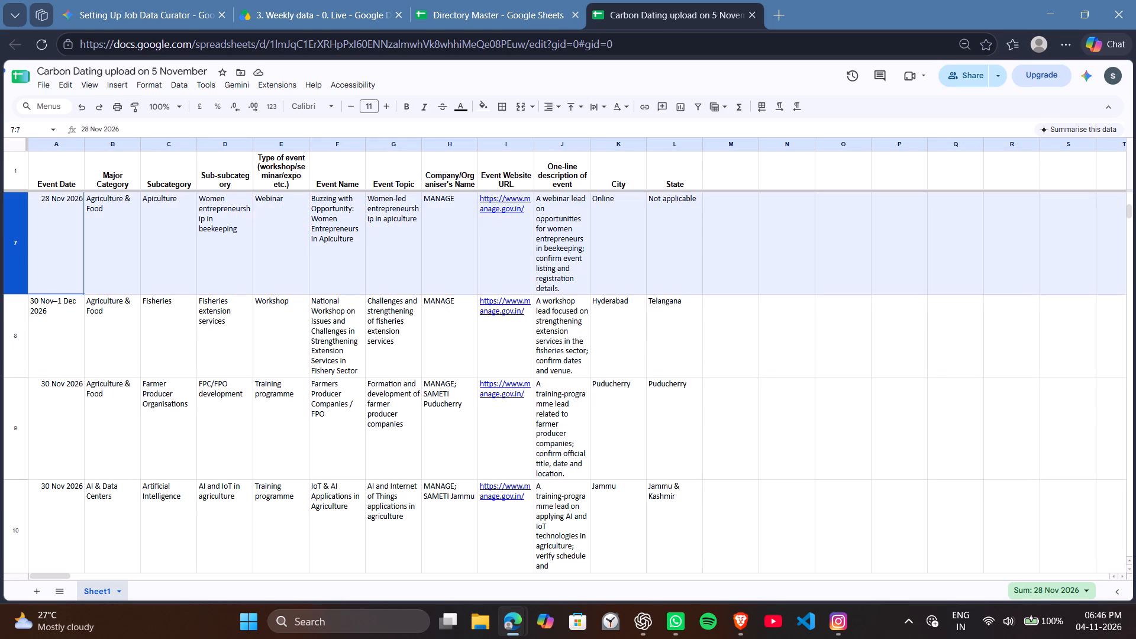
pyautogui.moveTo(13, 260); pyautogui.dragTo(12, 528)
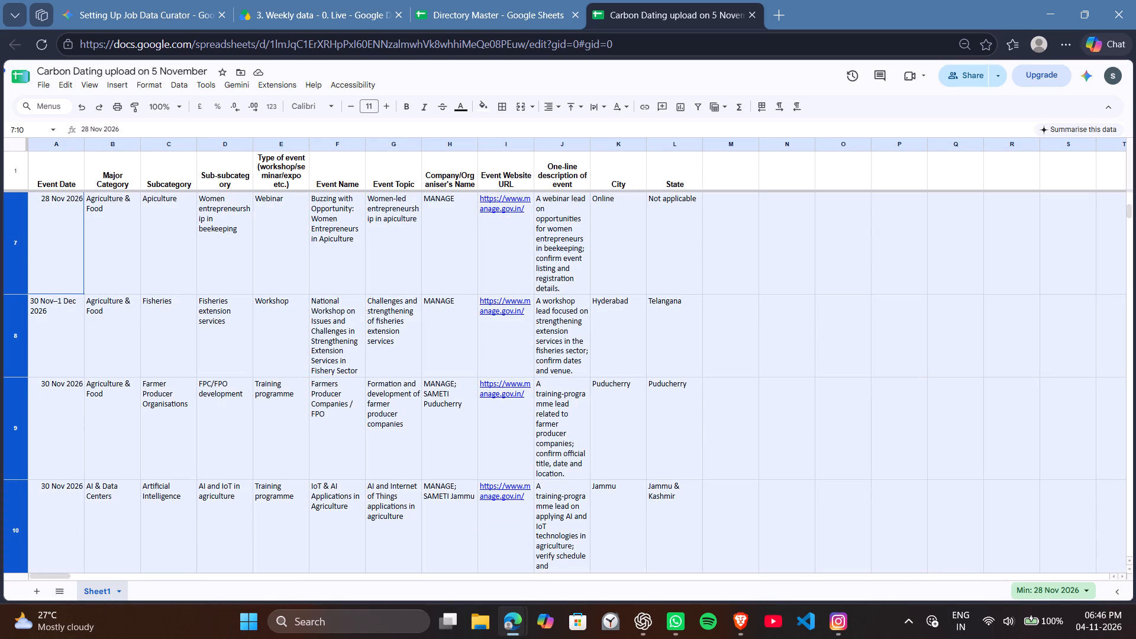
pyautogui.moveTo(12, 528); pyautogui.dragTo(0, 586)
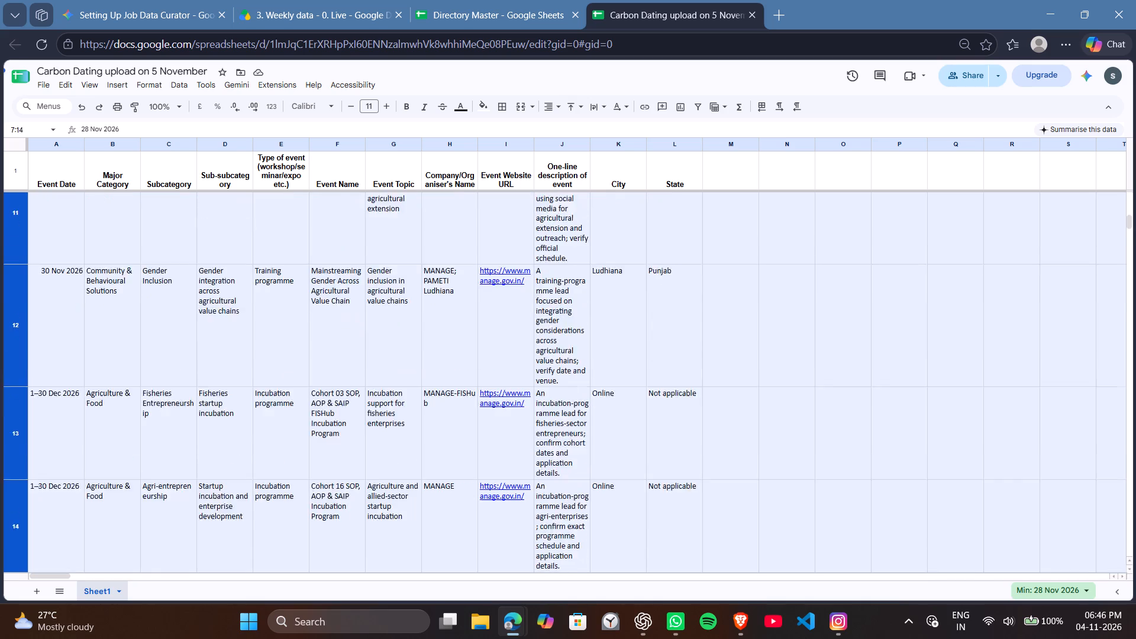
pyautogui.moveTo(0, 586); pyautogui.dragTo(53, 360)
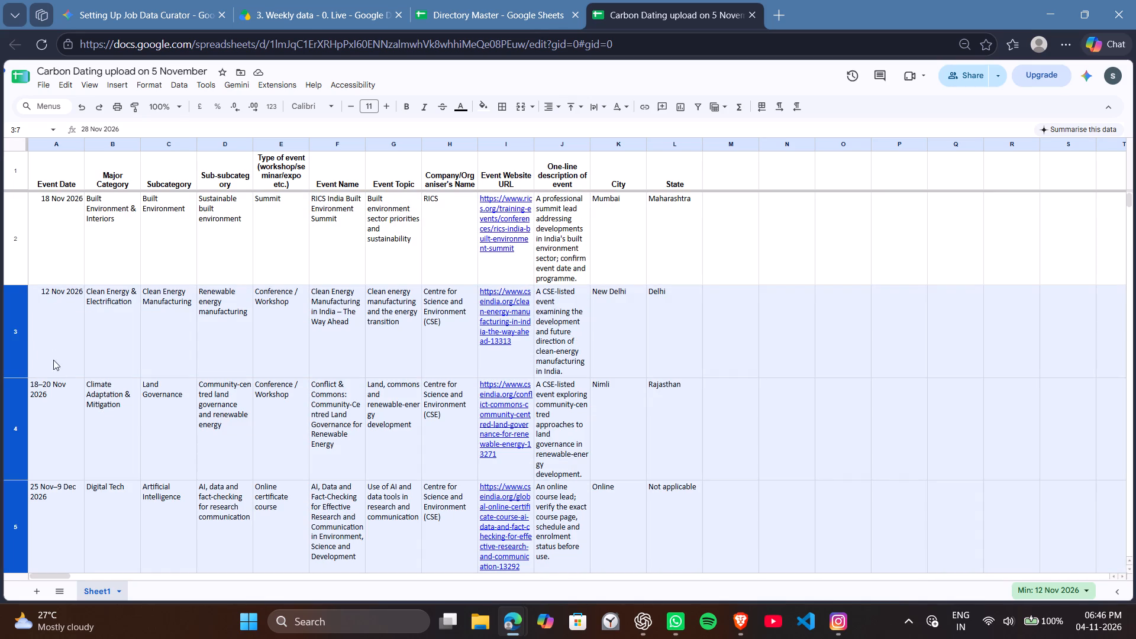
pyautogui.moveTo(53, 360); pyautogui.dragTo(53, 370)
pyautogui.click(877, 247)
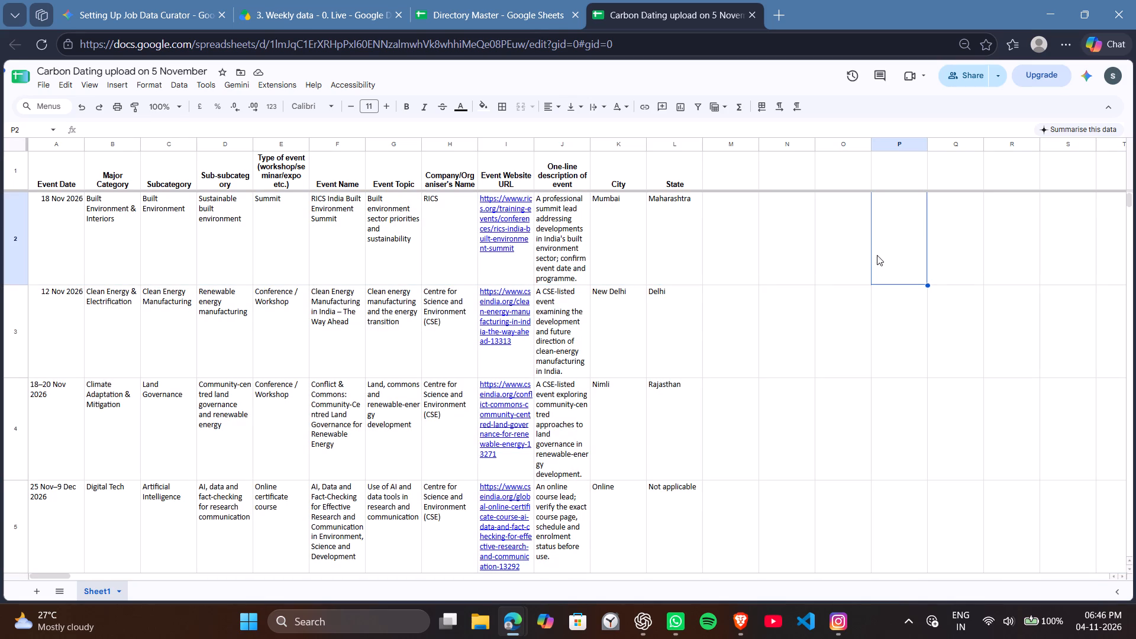
# Copy the MANAGE rows 7 to 14, apiculture webinar through Cohort 16 incubation, and paste them below the event list starting at cell A49.
pyautogui.scroll(-1, 844, 357)
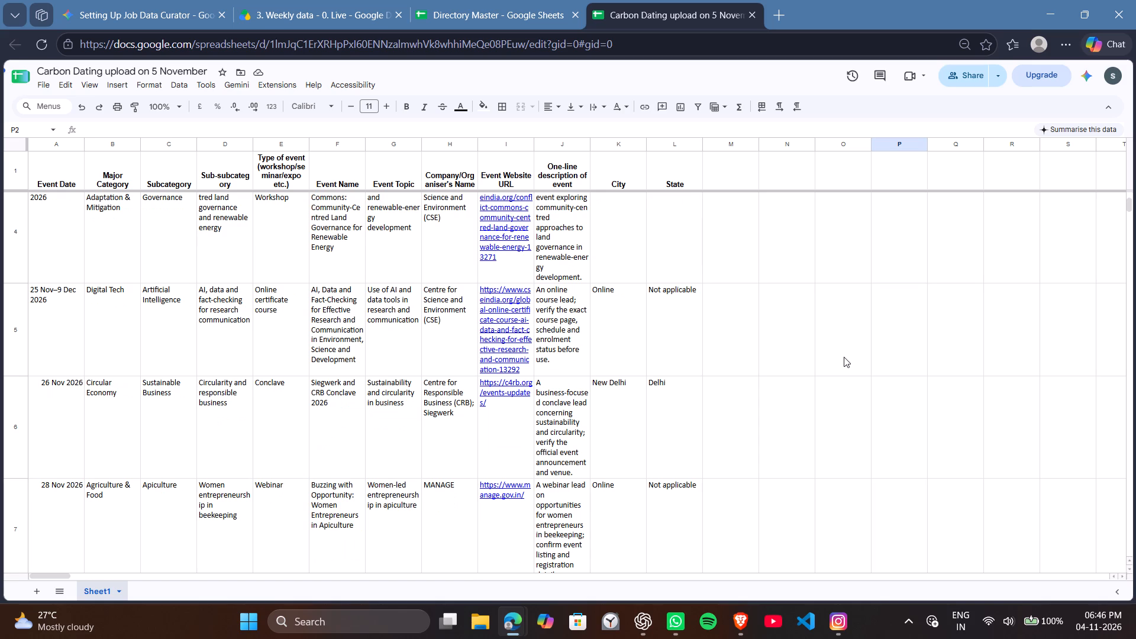
pyautogui.scroll(-1, 844, 357)
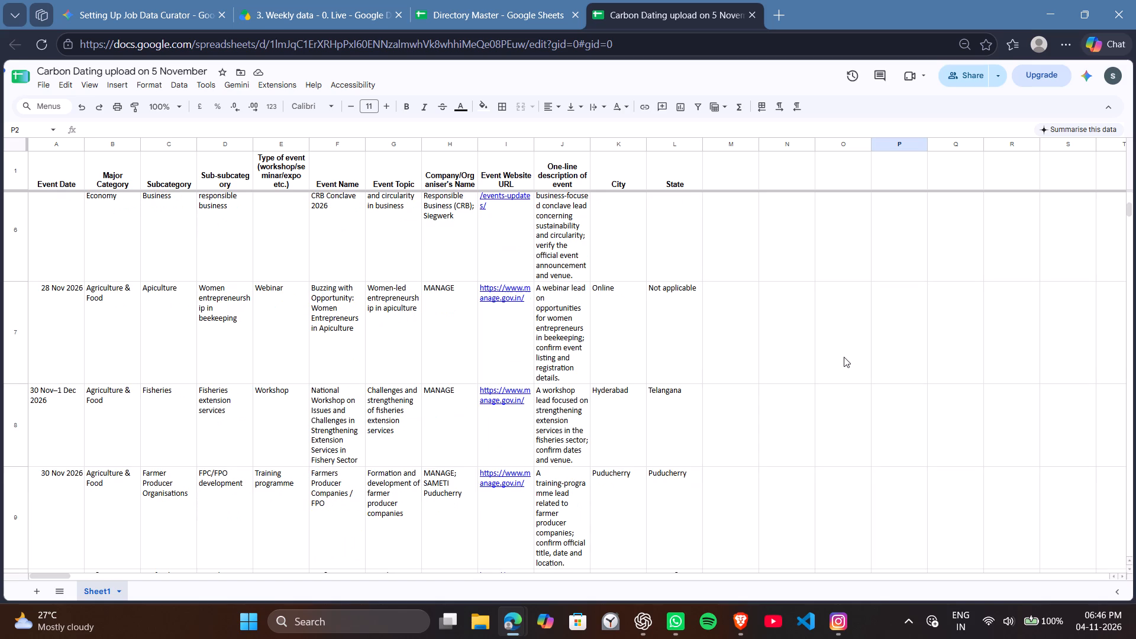
pyautogui.scroll(1, 844, 357)
pyautogui.scroll(-1, 844, 357)
pyautogui.moveTo(11, 331); pyautogui.dragTo(14, 371)
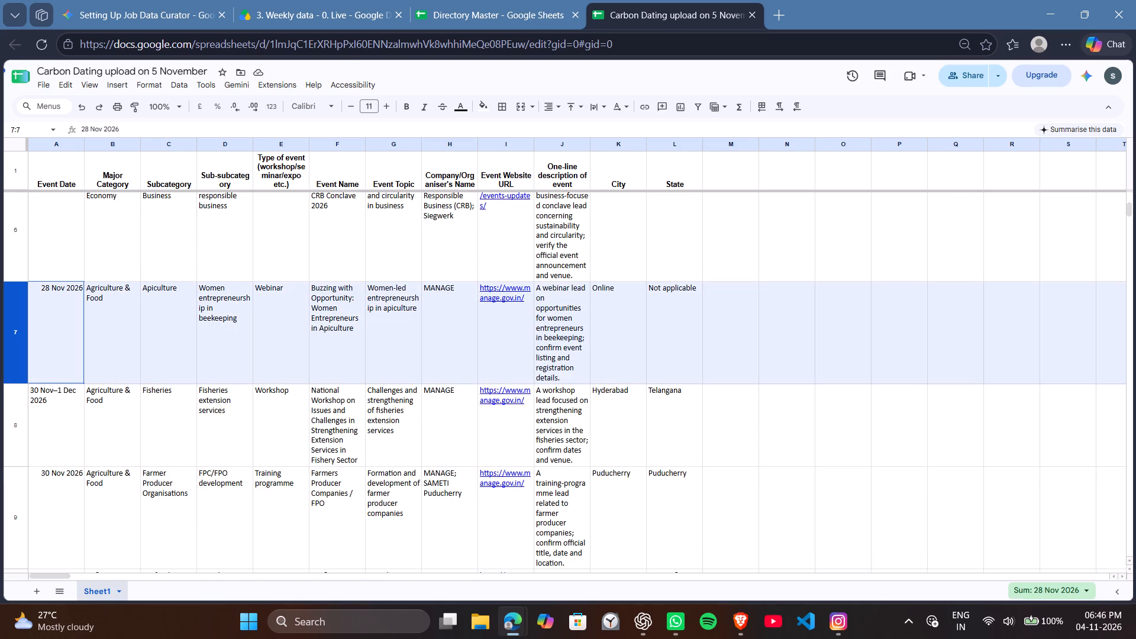
pyautogui.moveTo(14, 371); pyautogui.dragTo(28, 531)
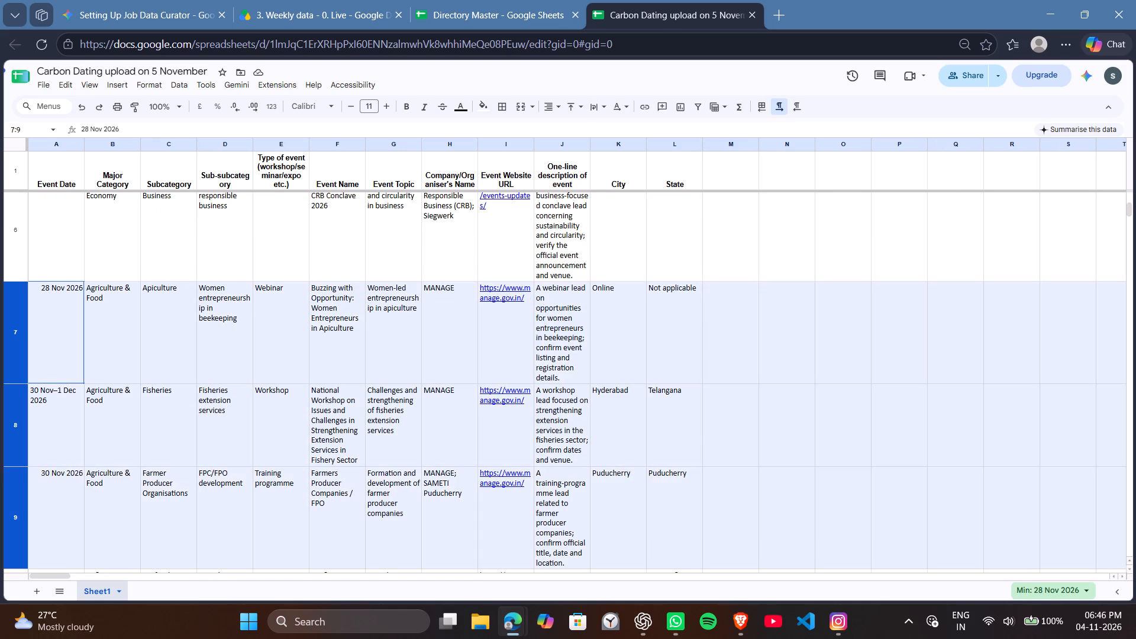
pyautogui.moveTo(28, 531); pyautogui.dragTo(13, 569)
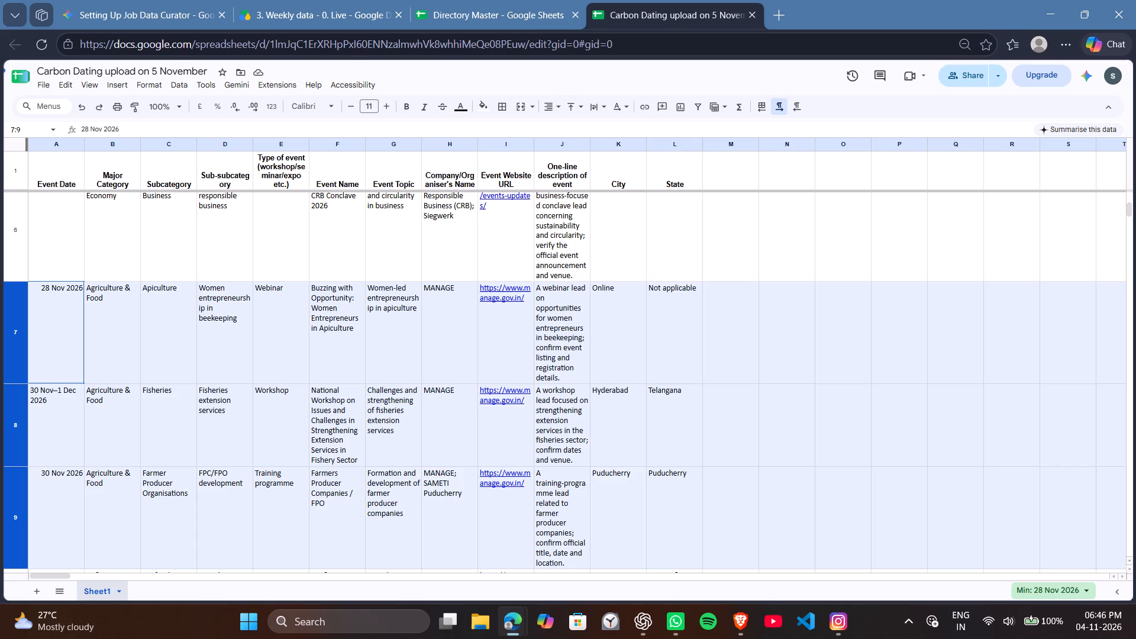
pyautogui.moveTo(13, 569); pyautogui.dragTo(21, 419)
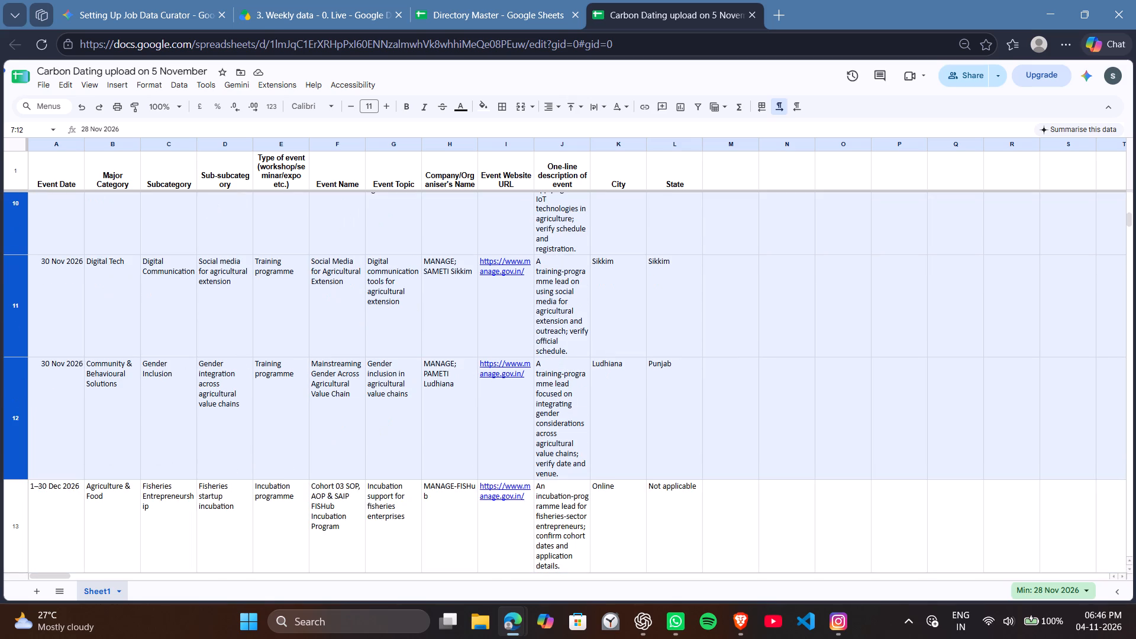
pyautogui.moveTo(21, 419); pyautogui.dragTo(13, 546)
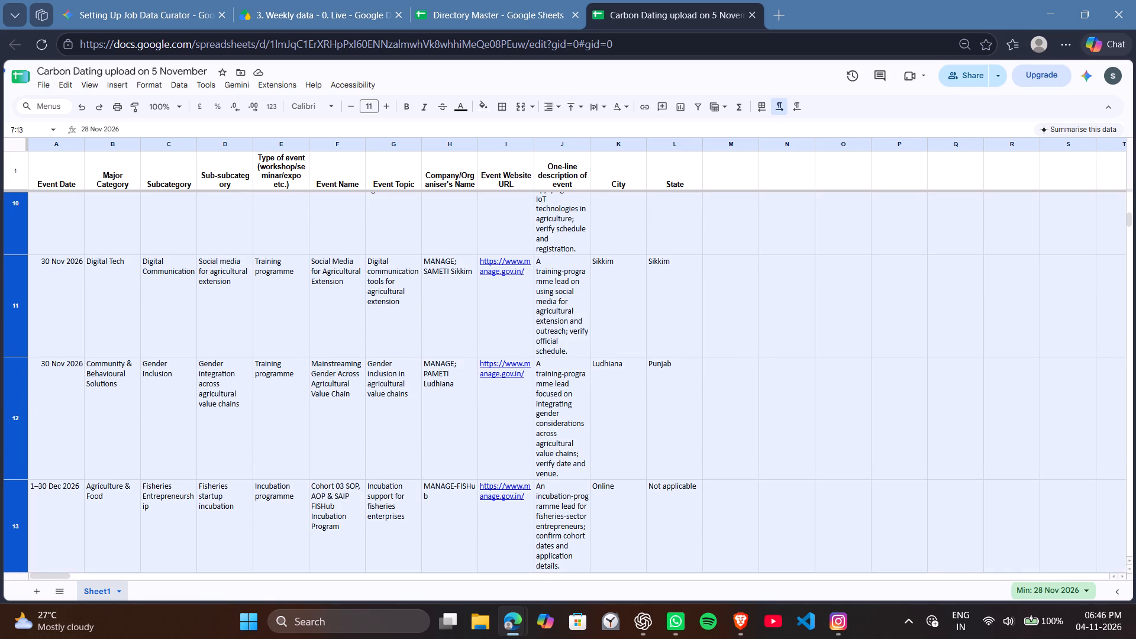
pyautogui.moveTo(13, 546); pyautogui.dragTo(0, 402)
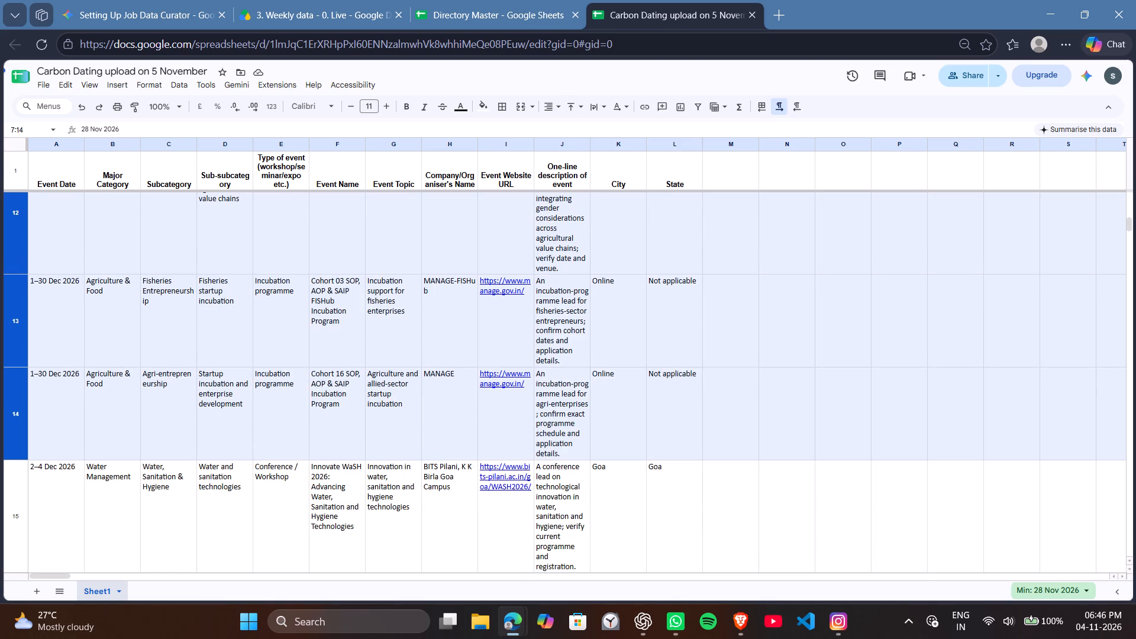
pyautogui.moveTo(0, 402); pyautogui.dragTo(0, 401)
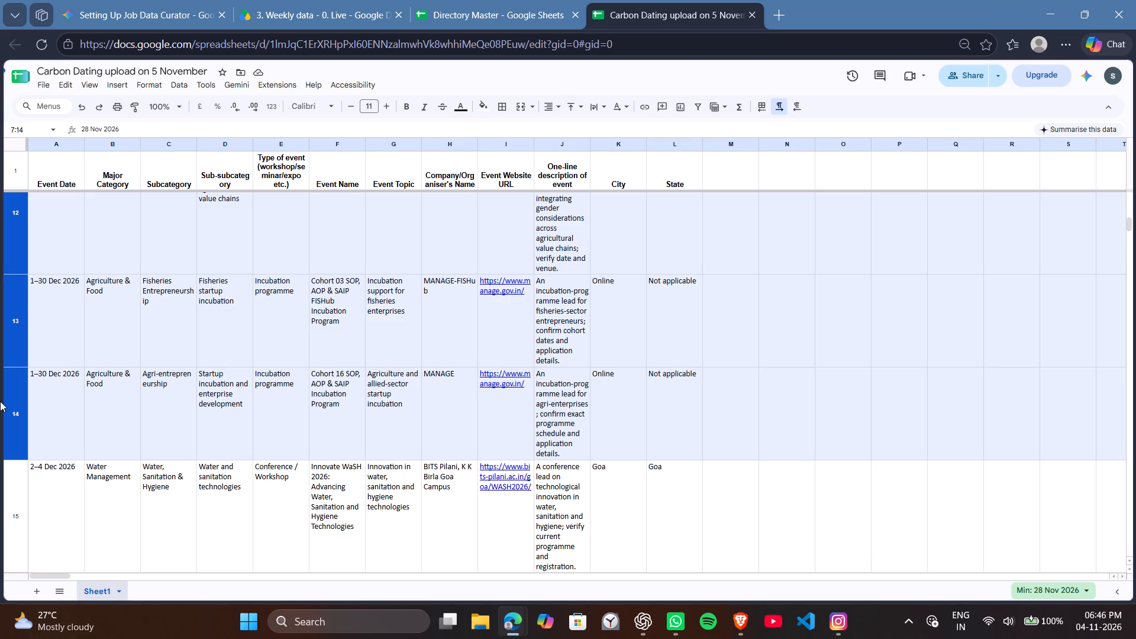
pyautogui.hotkey('ctrl', 'c')
pyautogui.scroll(-10, 146, 350)
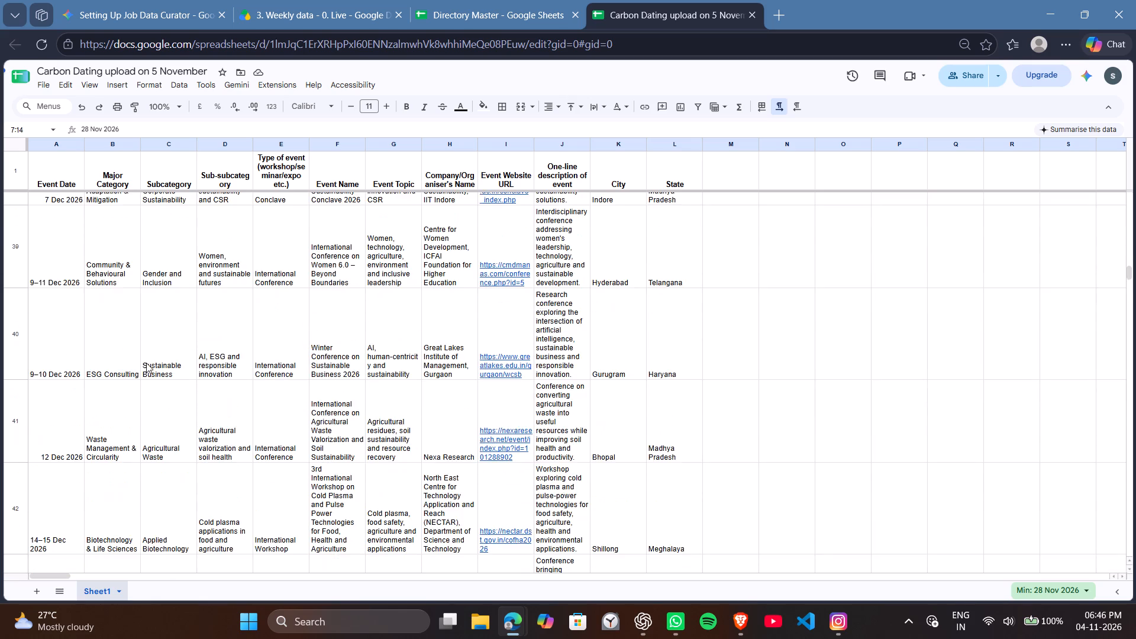
pyautogui.scroll(-6, 146, 363)
pyautogui.scroll(5, 131, 359)
pyautogui.scroll(-1, 131, 366)
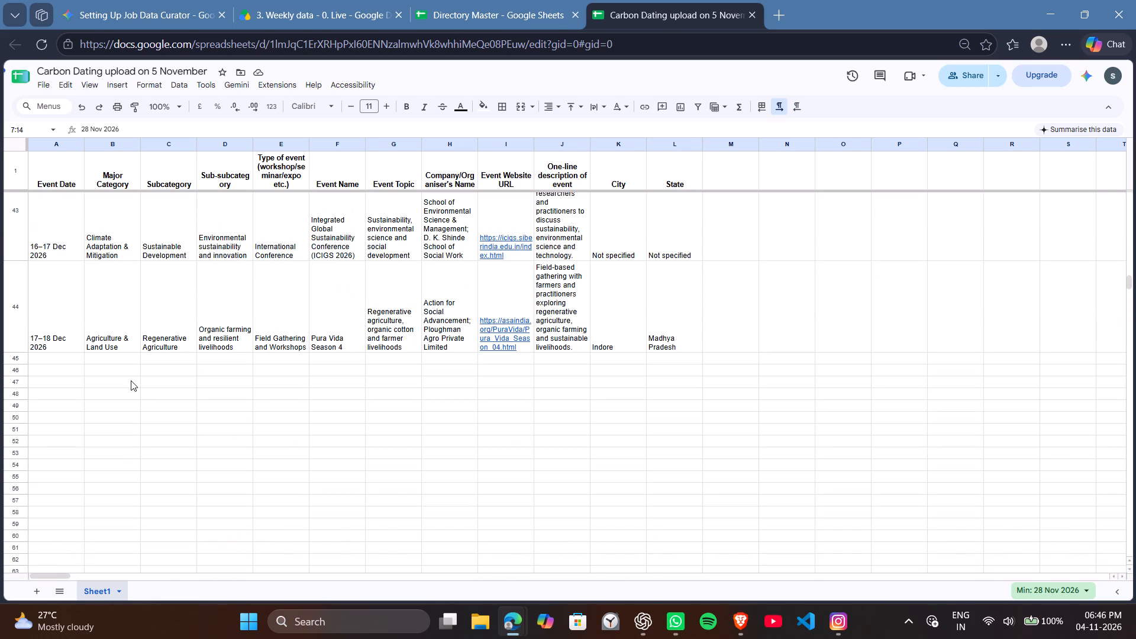
pyautogui.click(59, 393)
pyautogui.click(72, 412)
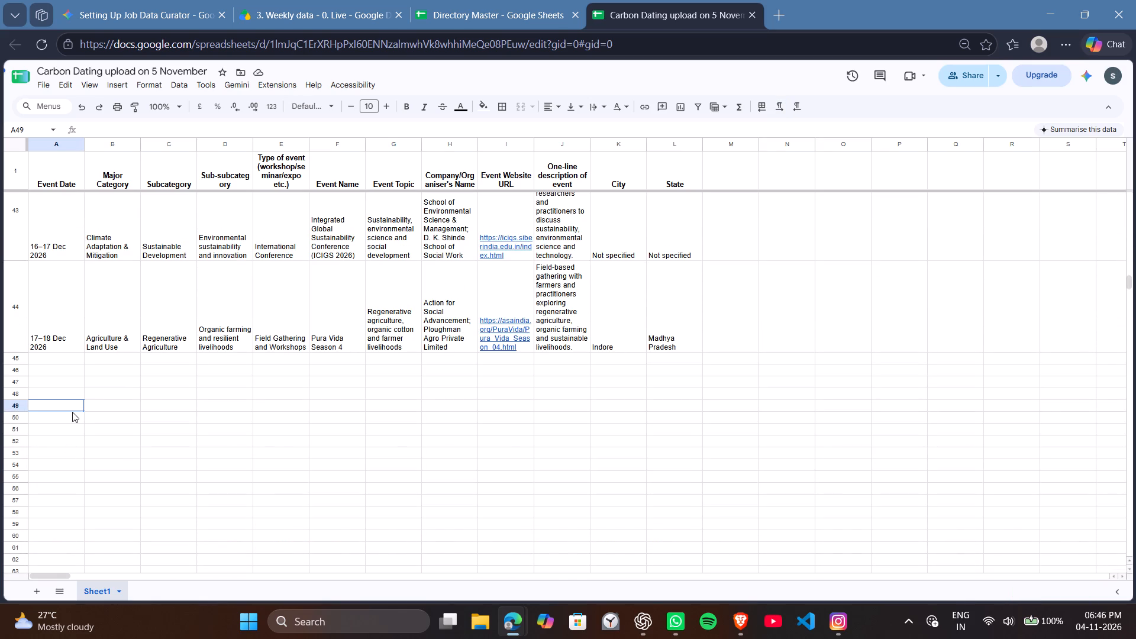
pyautogui.hotkey('ctrl', 'v')
# Go back to the upper rows of the sheet where the original MANAGE entries are.
pyautogui.scroll(-4, 72, 412)
pyautogui.scroll(8, 72, 412)
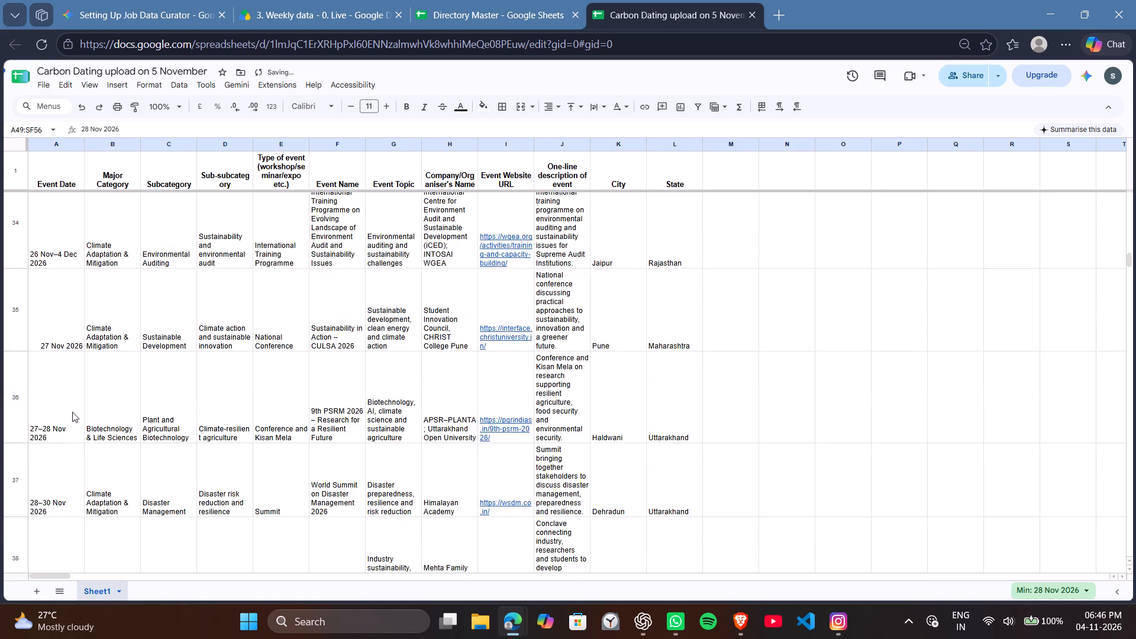
pyautogui.scroll(20, 72, 412)
pyautogui.scroll(5, 72, 412)
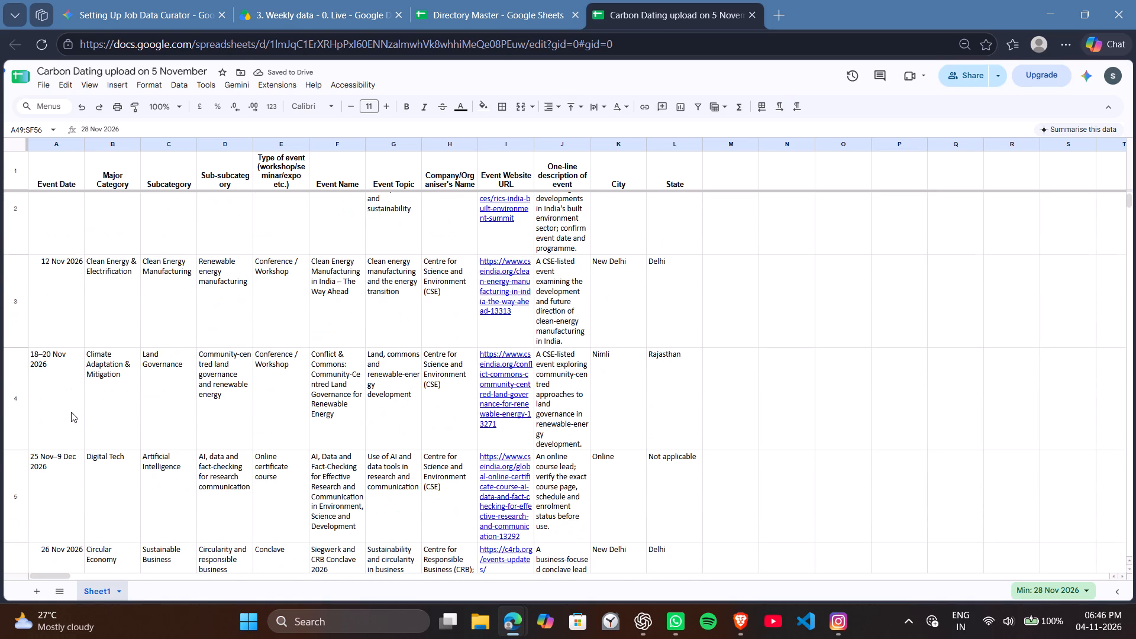
pyautogui.scroll(-3, 71, 412)
pyautogui.scroll(3, 71, 412)
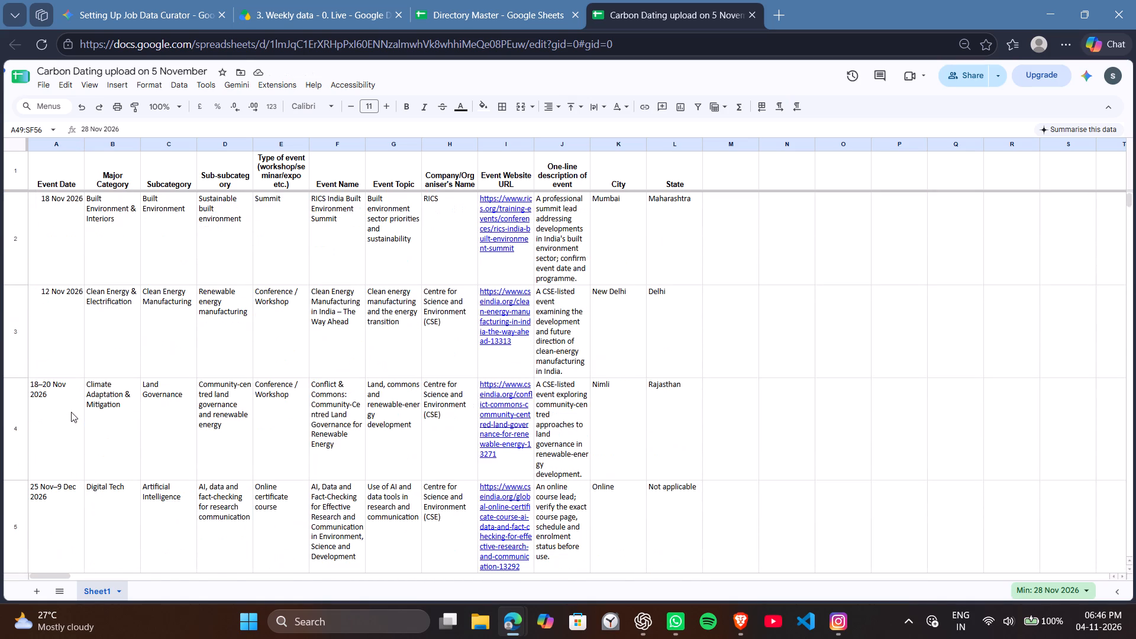
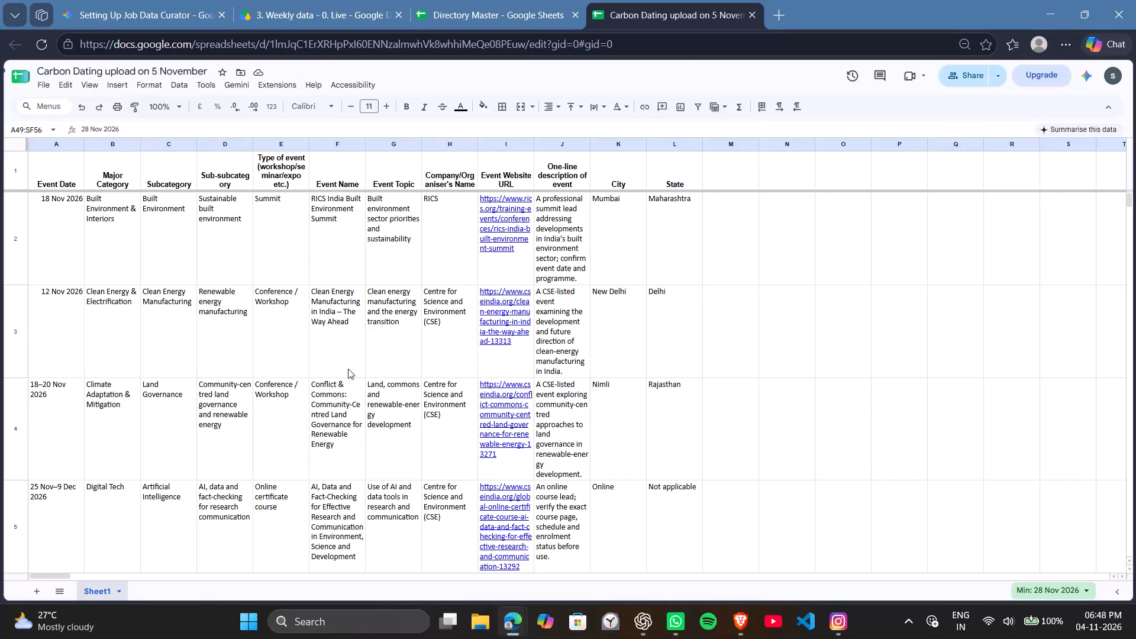
# Open the website link of the Siegwerk and CRB Conclave 2026 row and look over the page's upcoming events.
pyautogui.scroll(1, 382, 373)
pyautogui.click(499, 404)
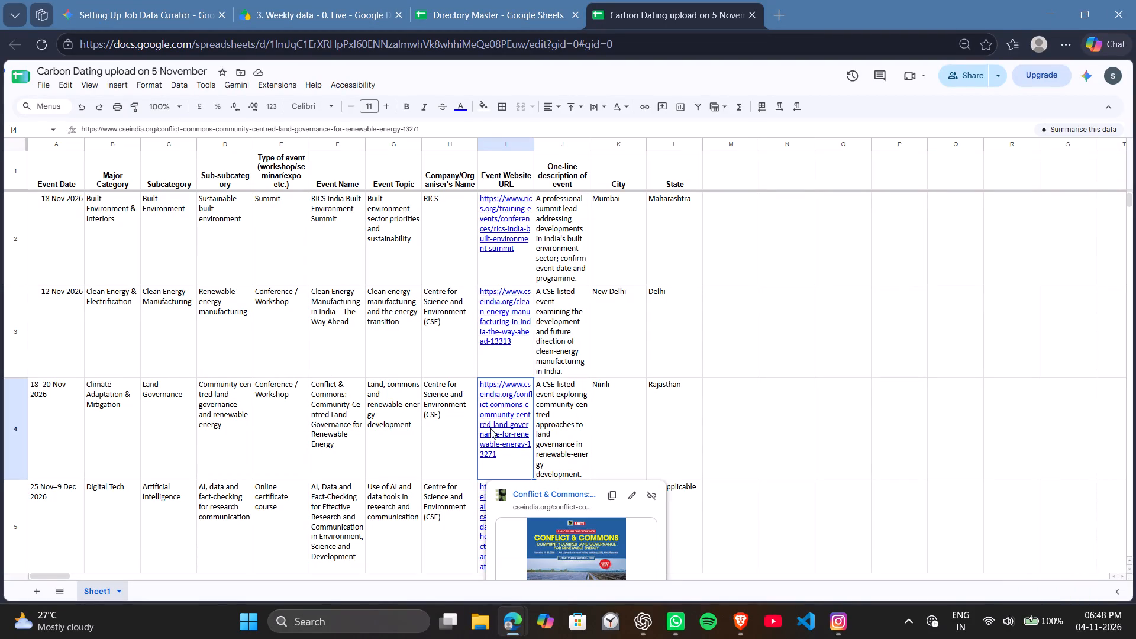
pyautogui.scroll(2, 397, 341)
pyautogui.scroll(-1, 513, 451)
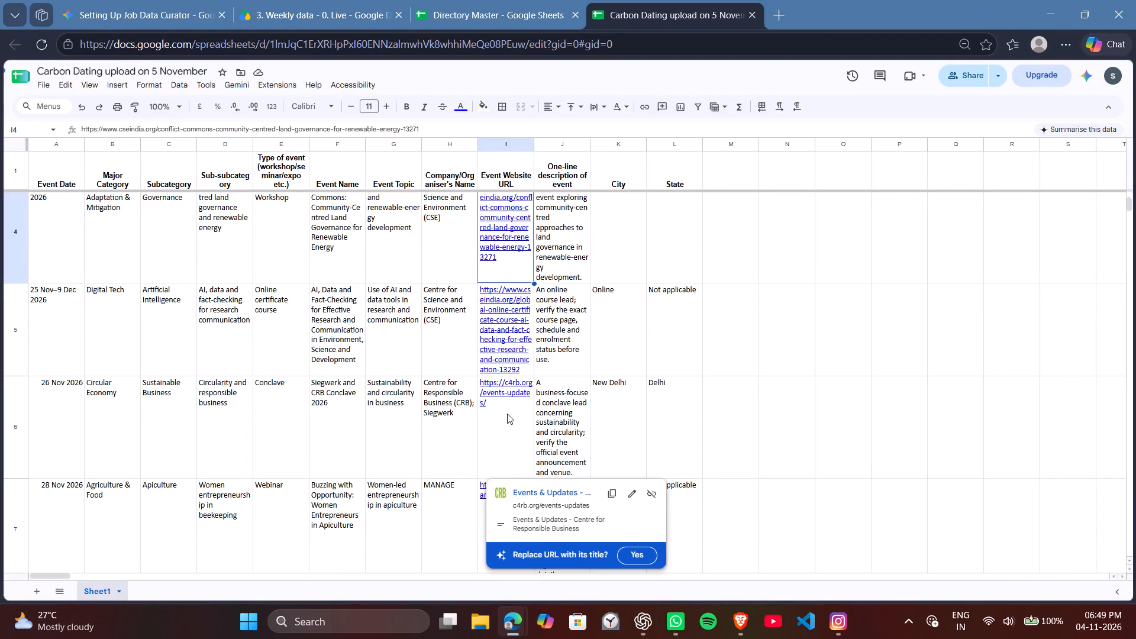
pyautogui.click(508, 398)
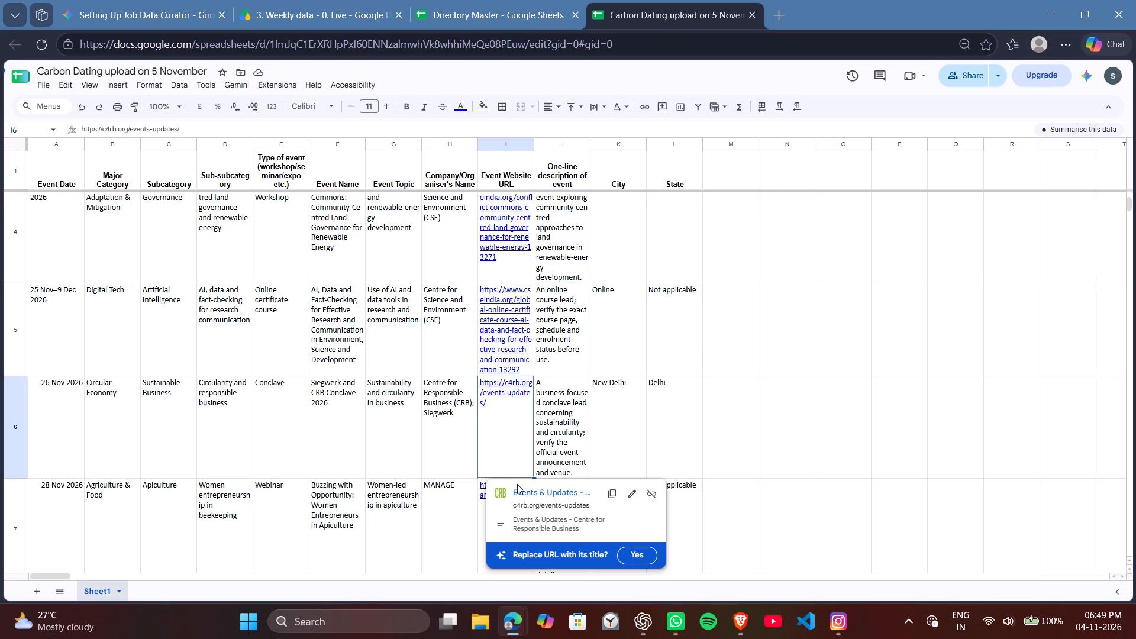
pyautogui.click(518, 498)
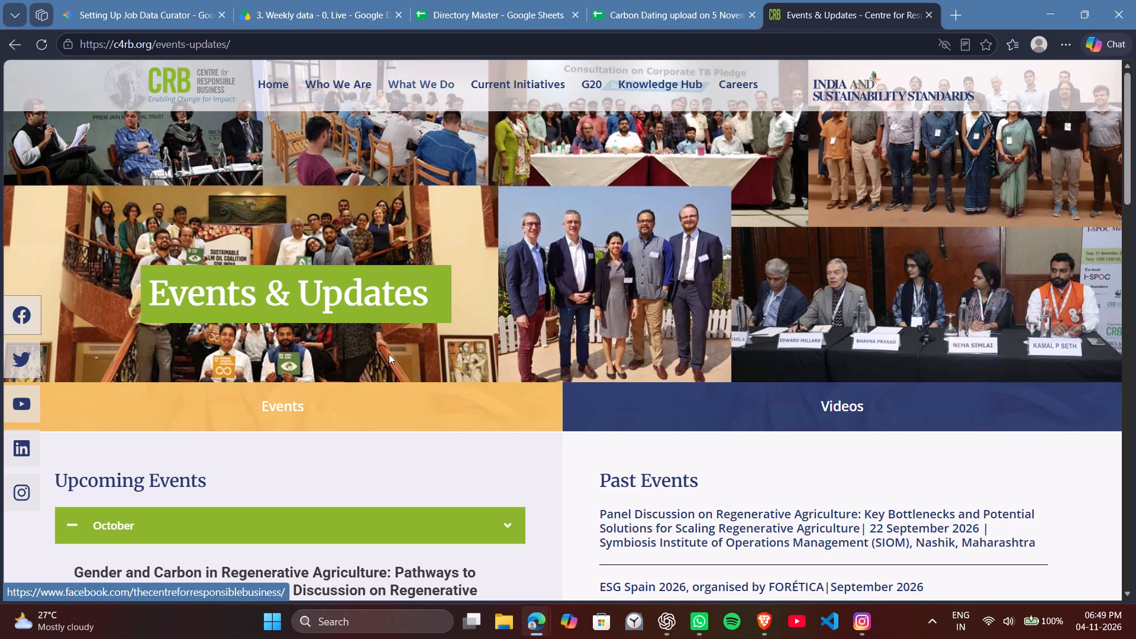
pyautogui.scroll(-1, 389, 354)
pyautogui.click(404, 216)
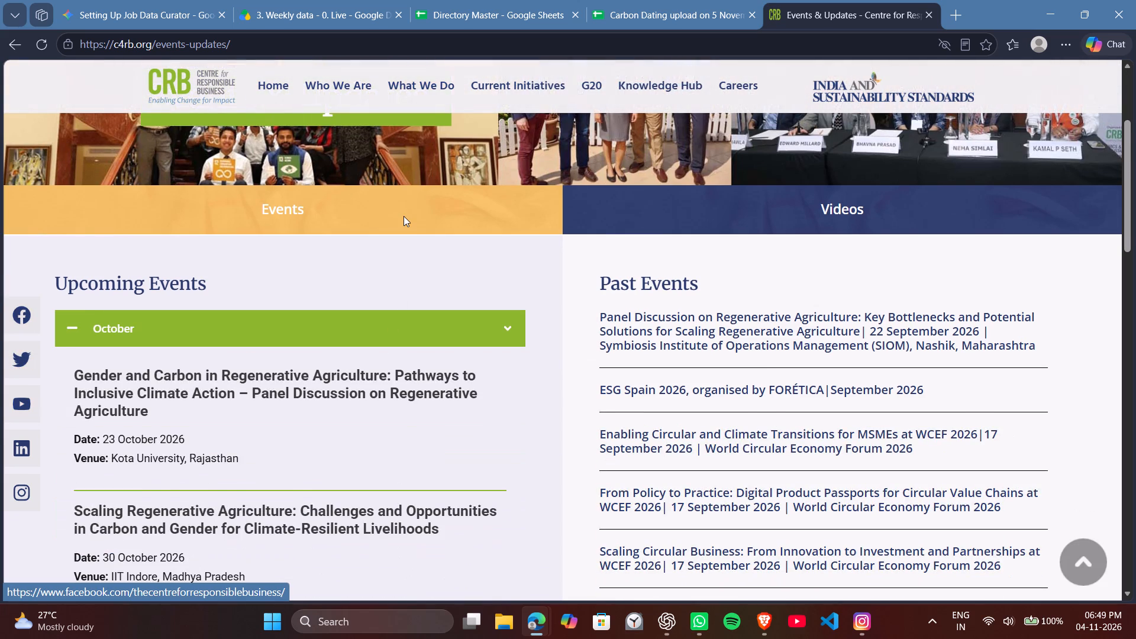
pyautogui.scroll(-1, 407, 271)
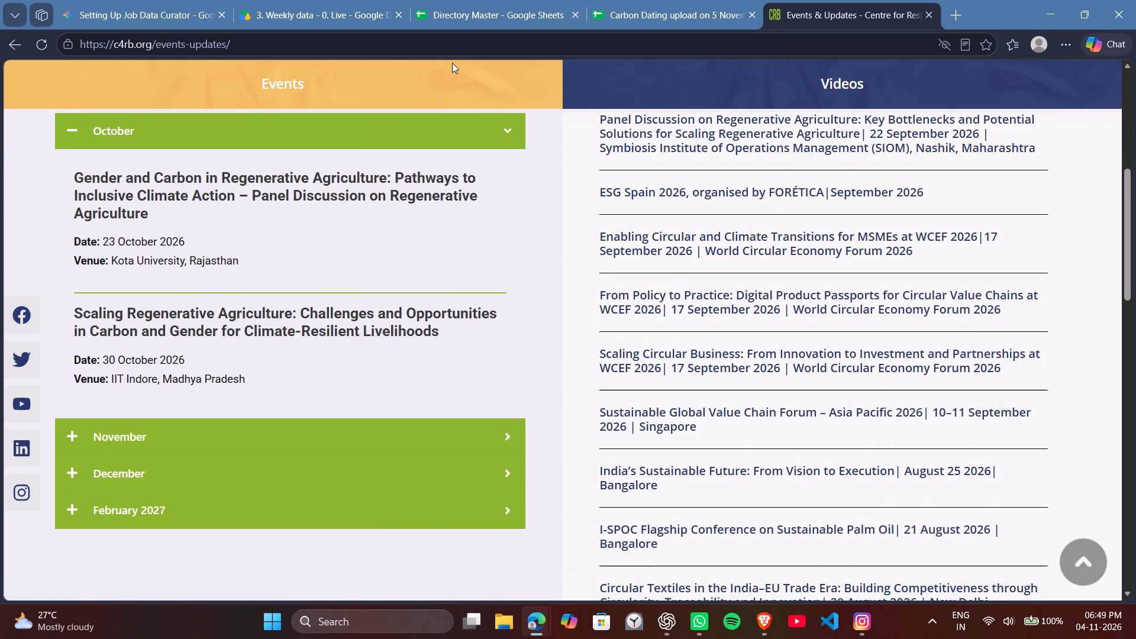
# Compare the sheet's conclave entry with CRB's site, expanding the upcoming event lists for November, December and February 2027.
pyautogui.click(708, 0)
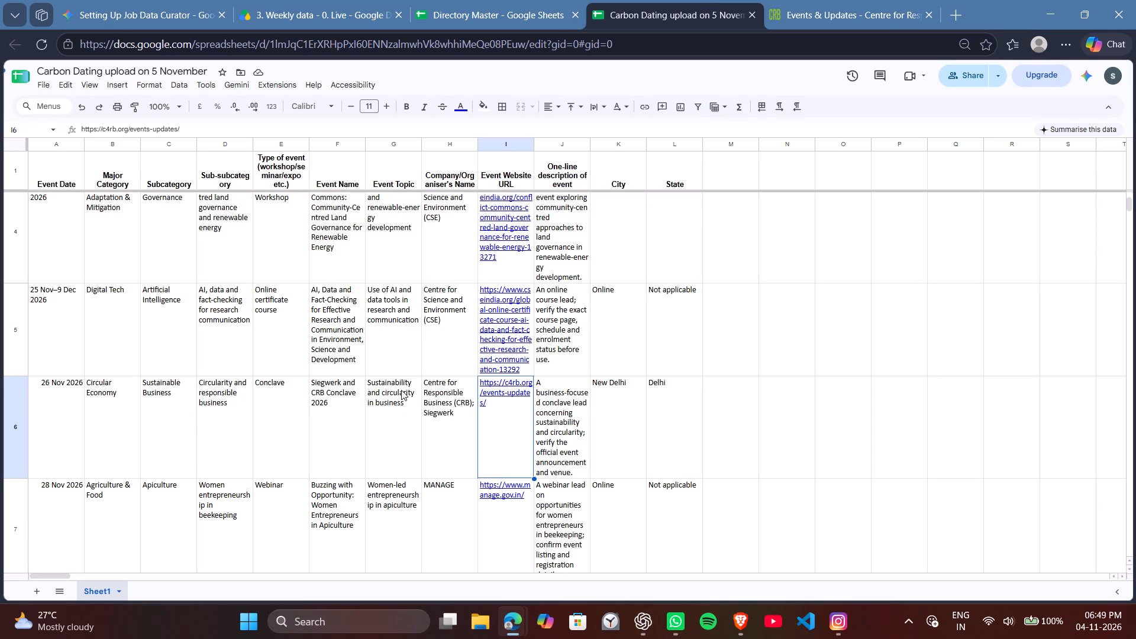
pyautogui.click(805, 2)
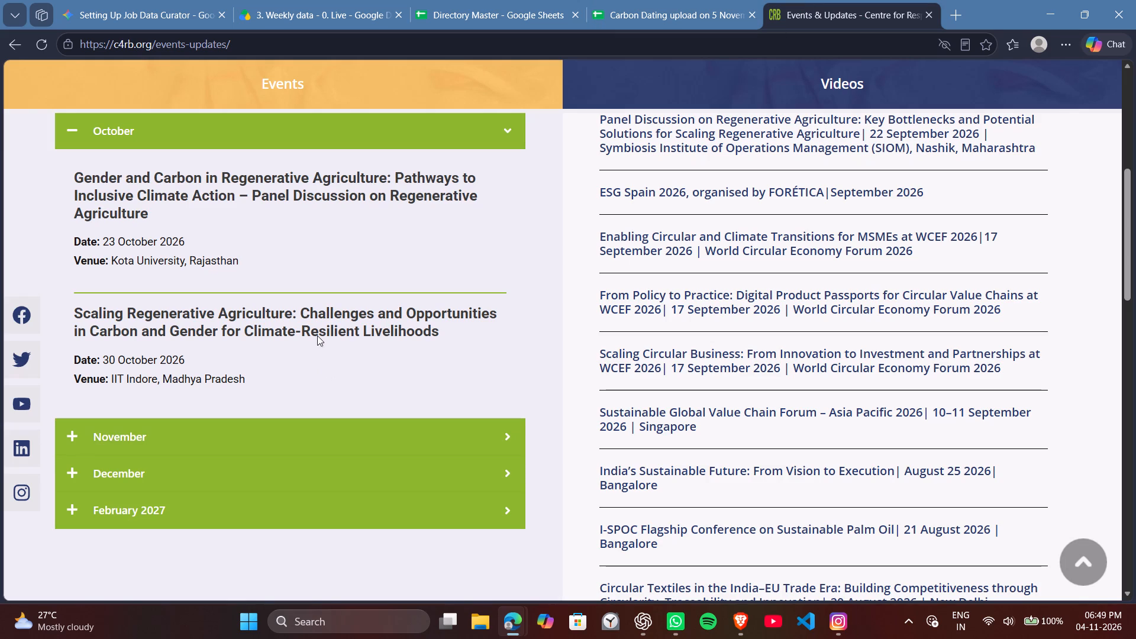
pyautogui.scroll(2, 660, 305)
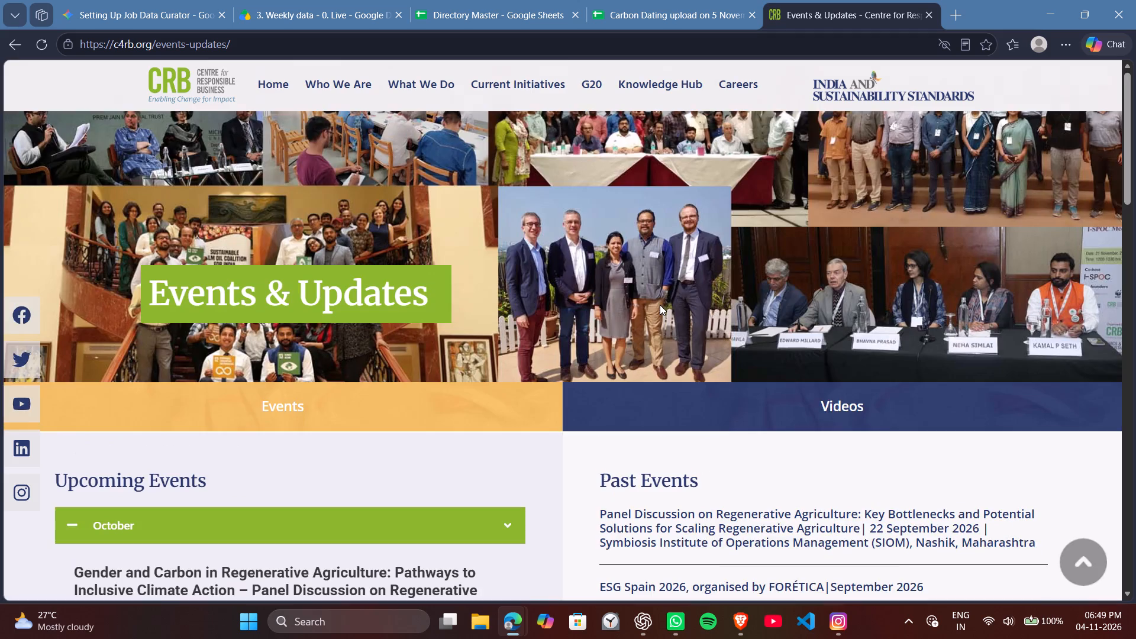
pyautogui.scroll(-1, 652, 314)
pyautogui.click(342, 199)
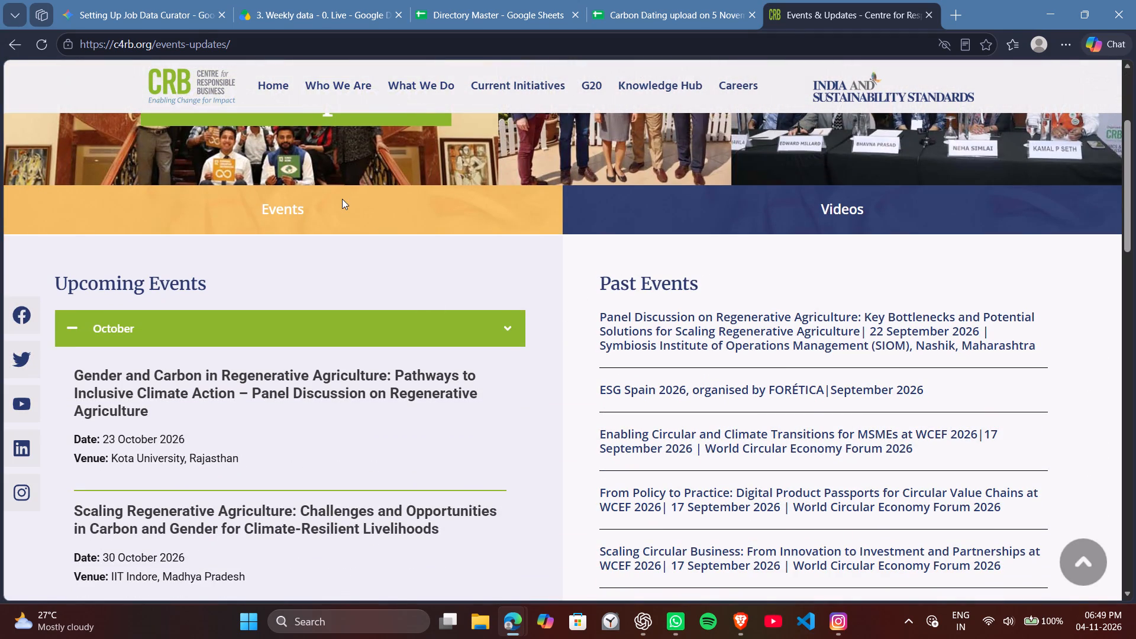
pyautogui.scroll(-1, 342, 200)
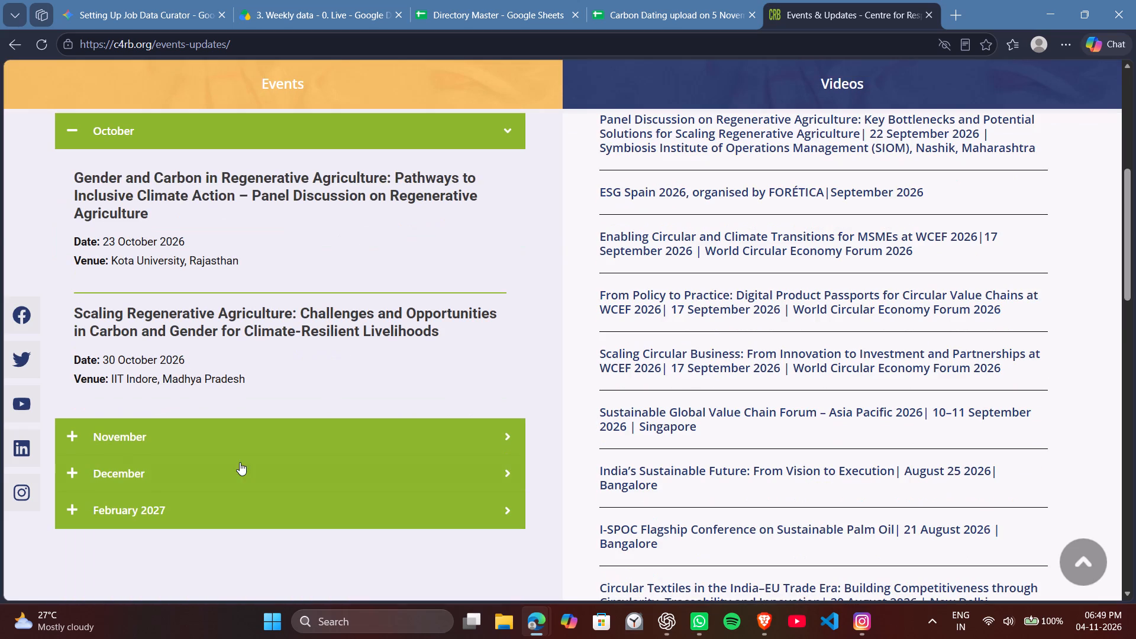
pyautogui.click(238, 433)
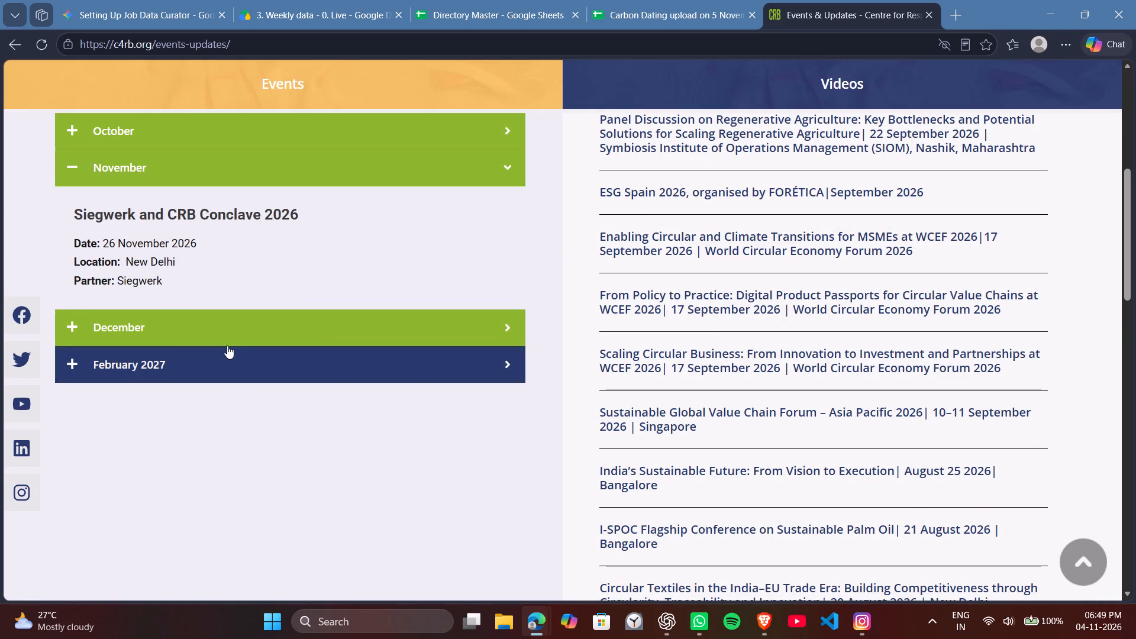
pyautogui.click(225, 327)
pyautogui.click(233, 350)
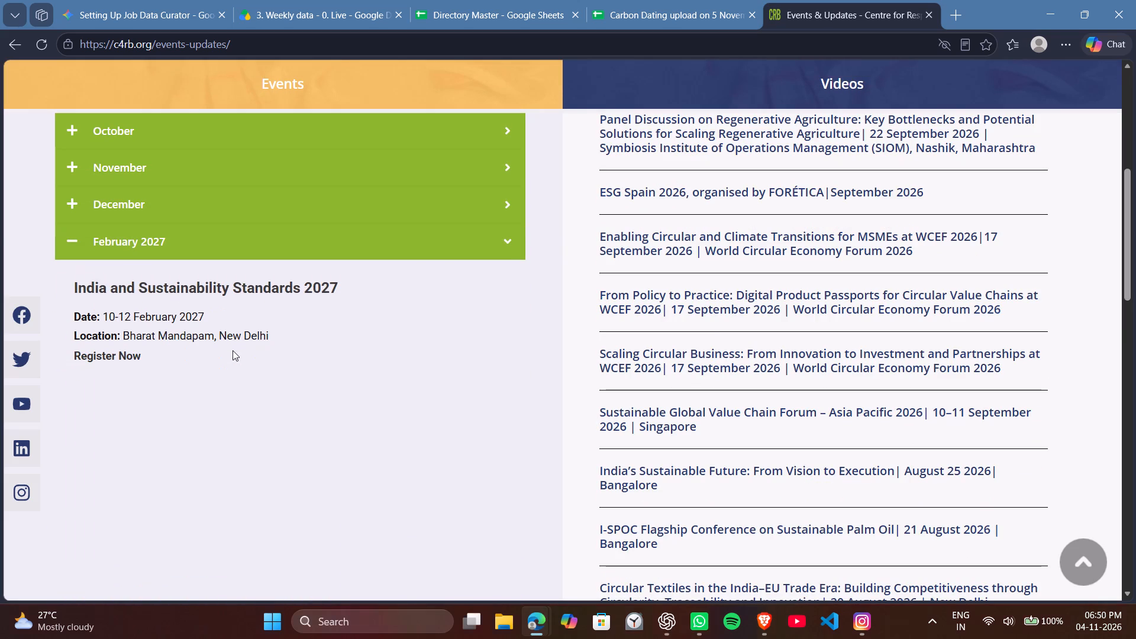
# Reopen CRB's Events & Updates page and check the November upcoming events again.
pyautogui.scroll(3, 233, 350)
pyautogui.click(248, 301)
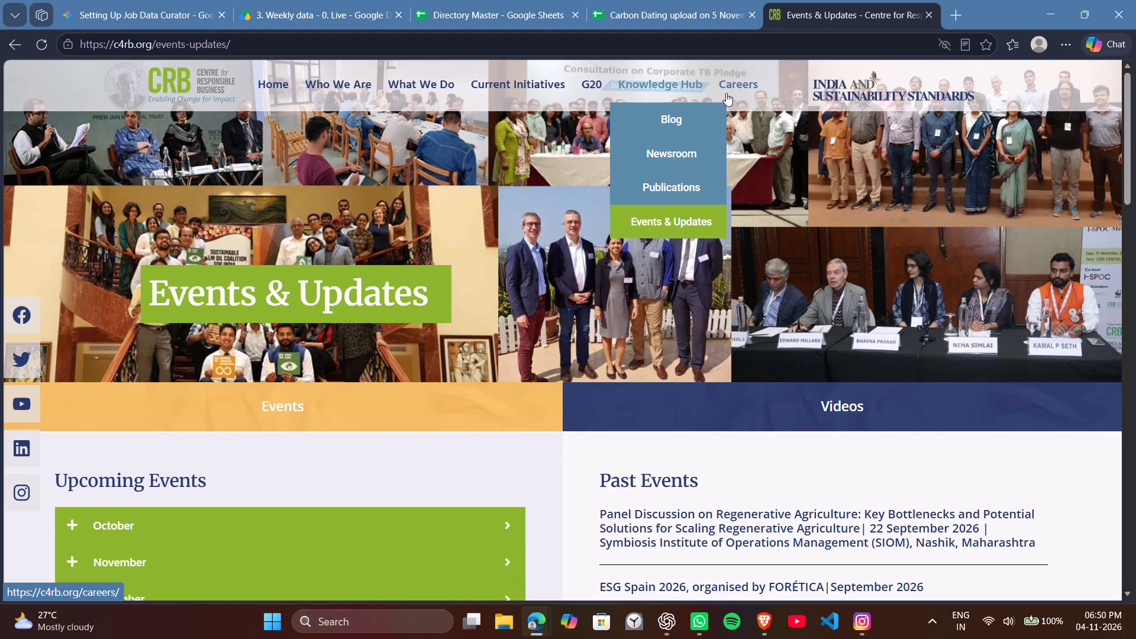
pyautogui.click(655, 213)
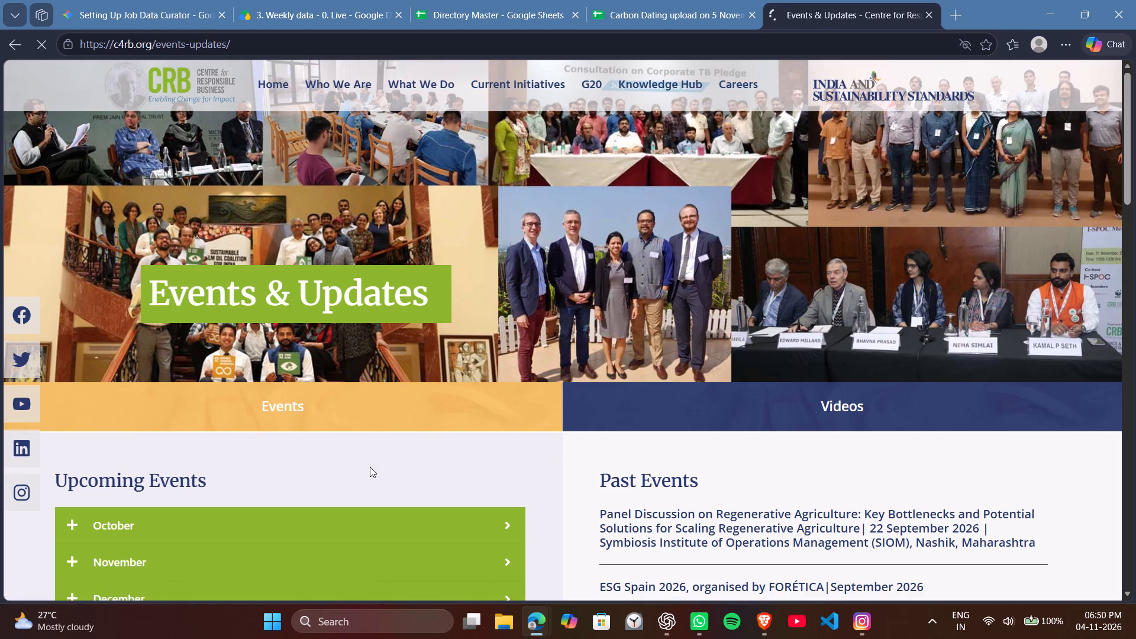
pyautogui.scroll(-1, 370, 467)
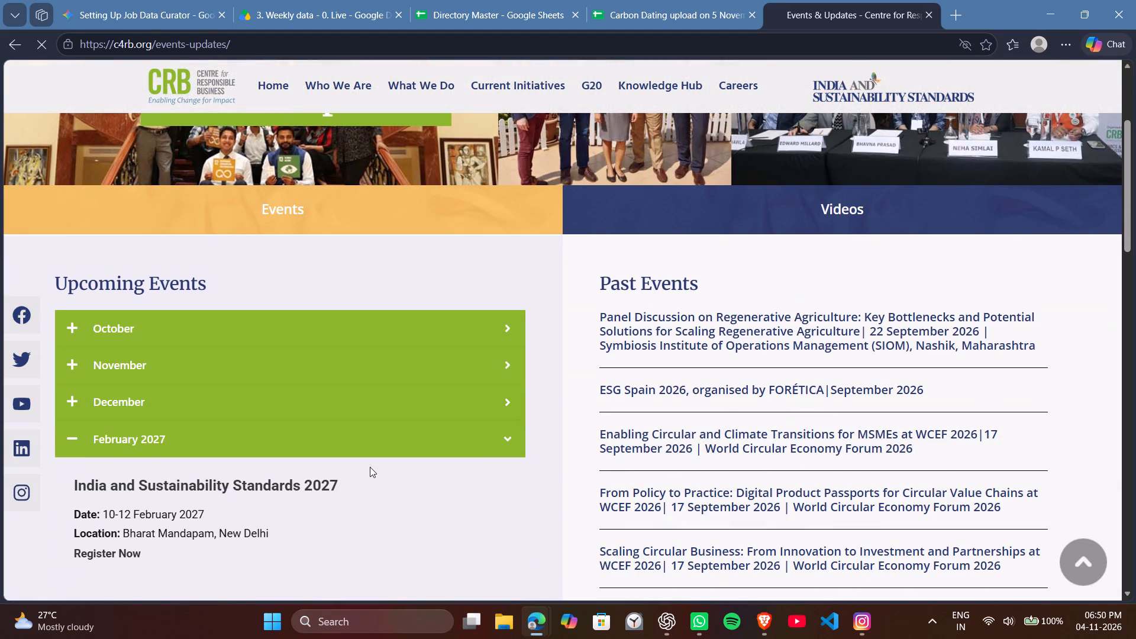
pyautogui.scroll(-1, 370, 467)
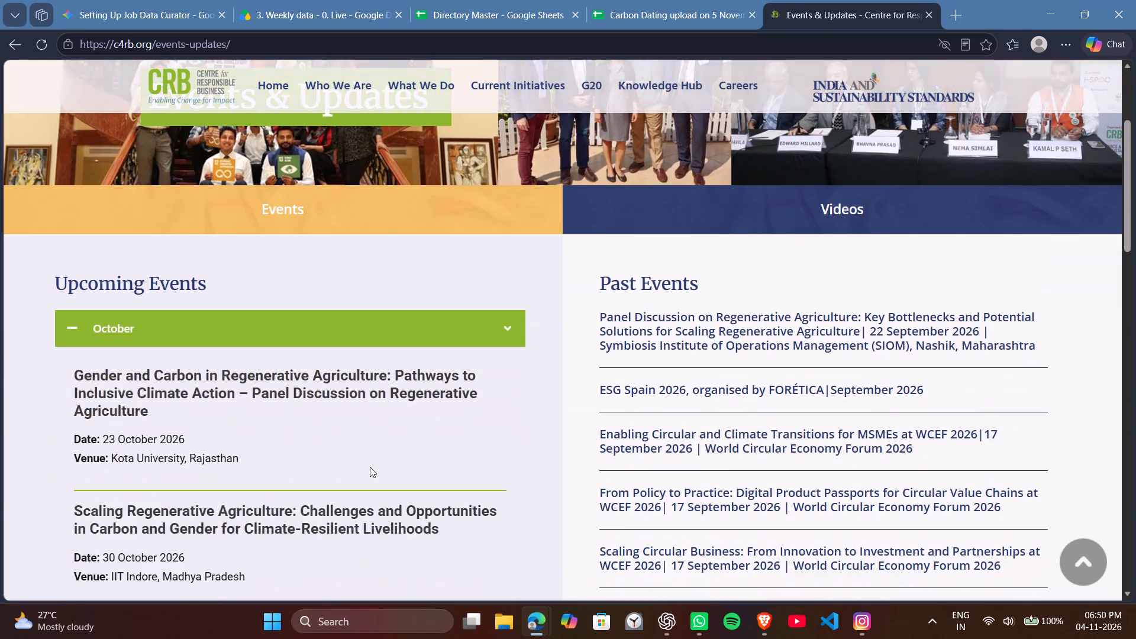
pyautogui.scroll(-1, 370, 467)
pyautogui.click(368, 439)
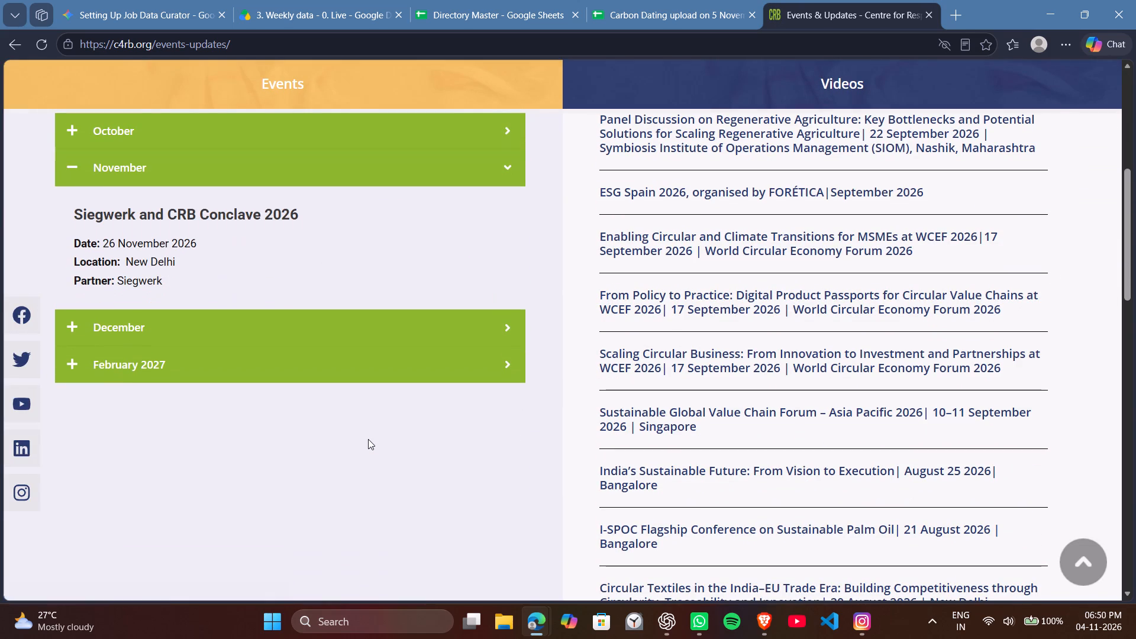
# Return to the sheet and clear row 6, the Siegwerk and CRB Conclave 2026 entry.
pyautogui.click(649, 0)
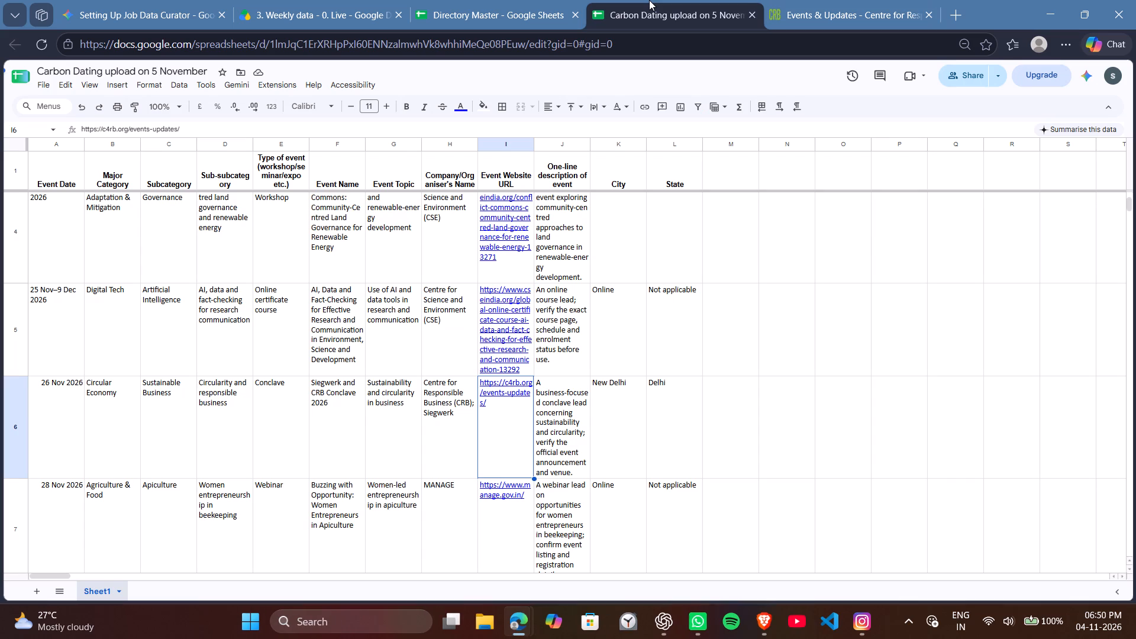
pyautogui.click(17, 415)
pyautogui.press('Delete')
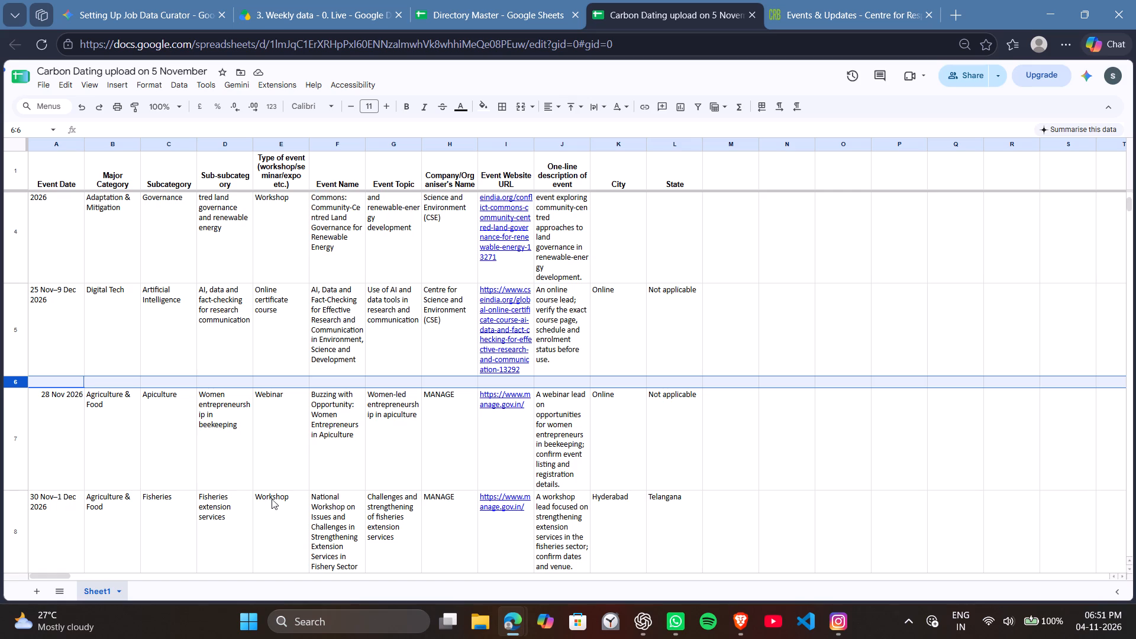
# Open MANAGE's website from the women-in-apiculture webinar row, close the CRB events page, and look over MANAGE's training programmes.
pyautogui.click(498, 397)
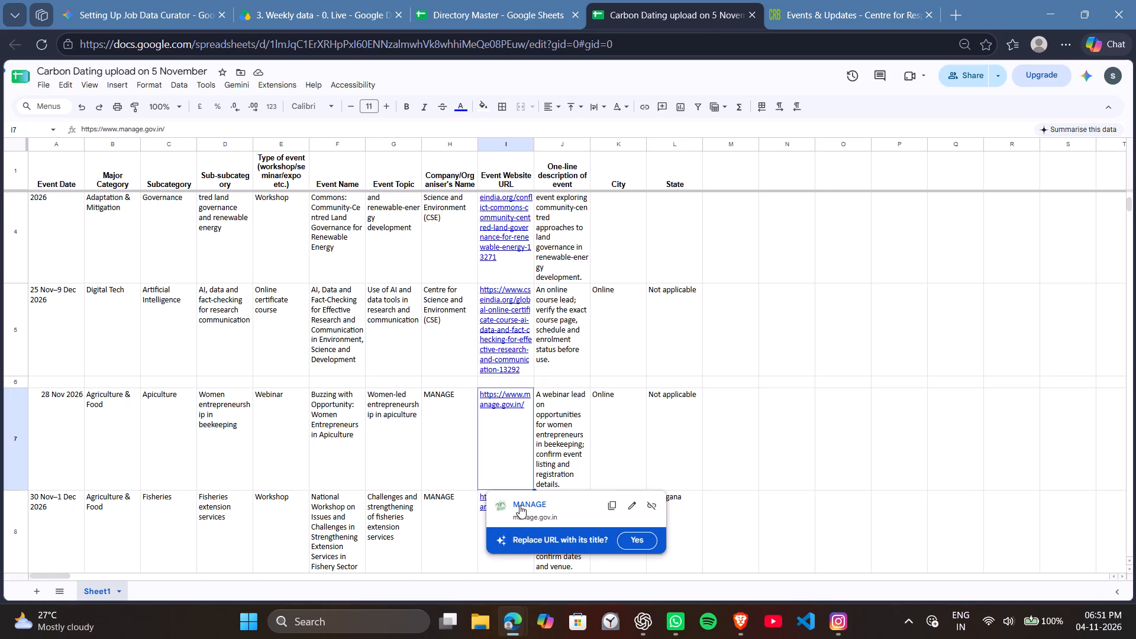
pyautogui.click(519, 505)
pyautogui.click(967, 13)
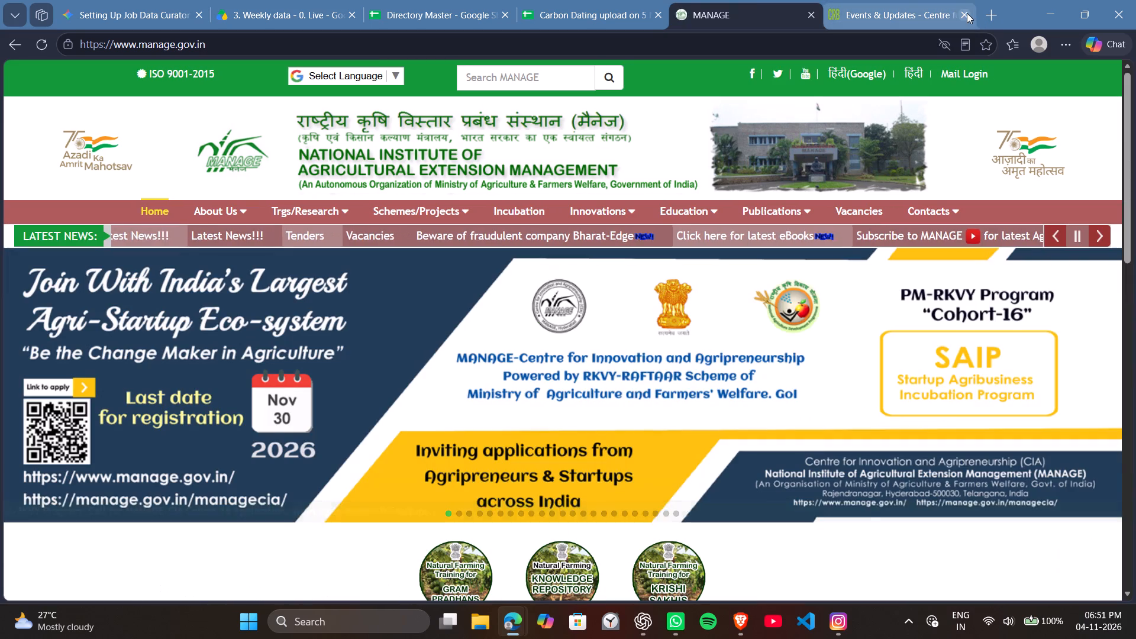
pyautogui.scroll(-2, 737, 515)
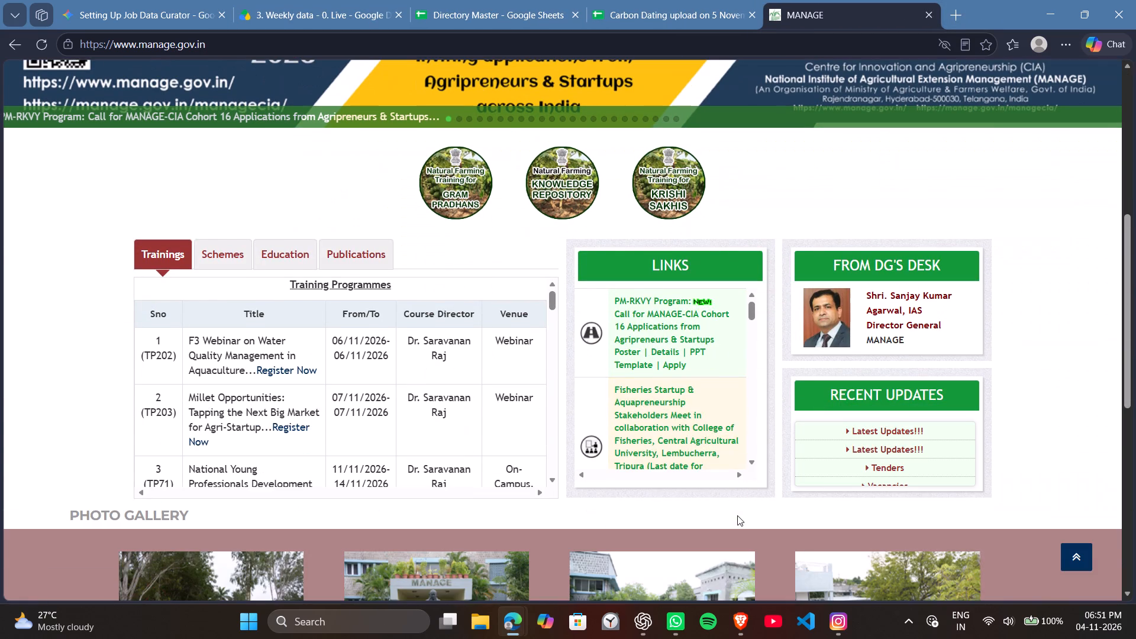
# Return to the sheet and clear row 7, the MANAGE women-in-apiculture webinar.
pyautogui.click(682, 0)
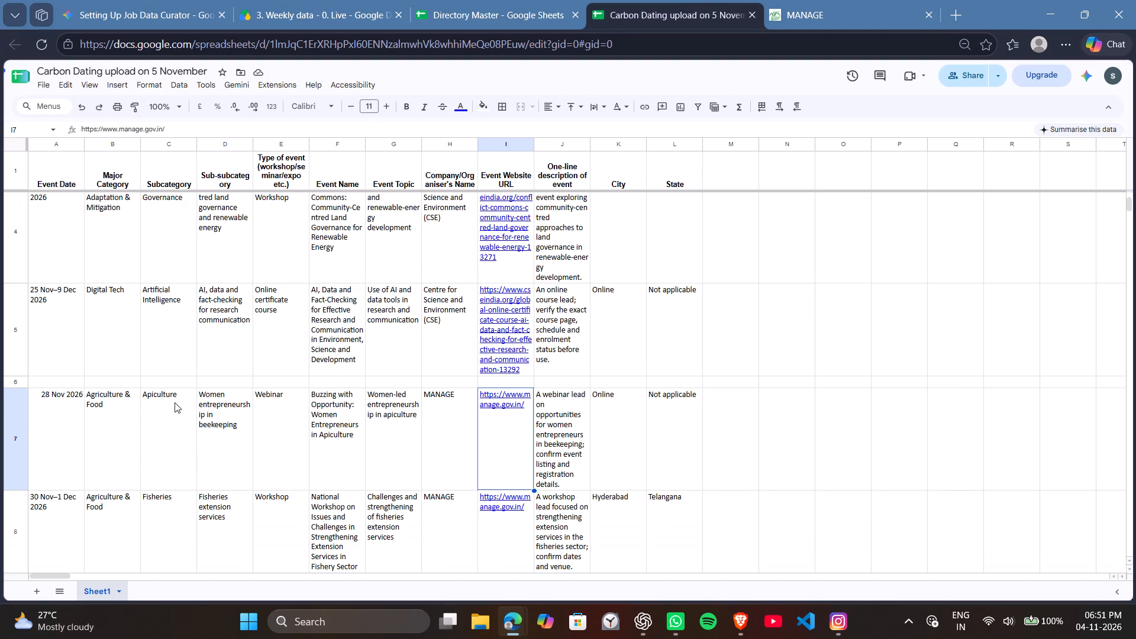
pyautogui.click(15, 410)
pyautogui.press('Delete')
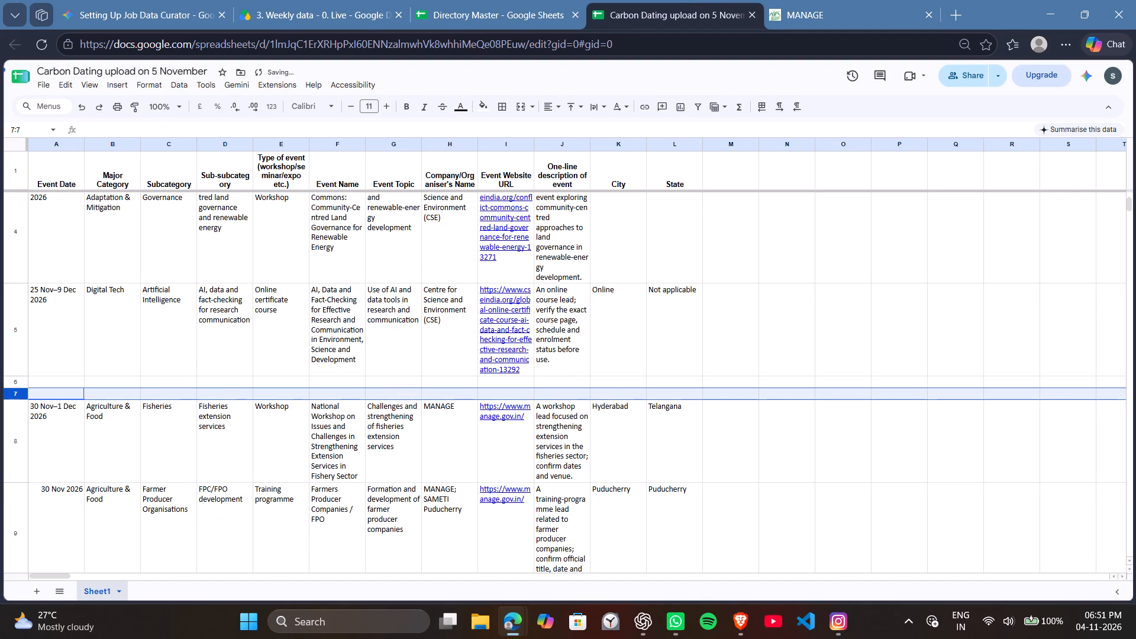
pyautogui.press('Down')
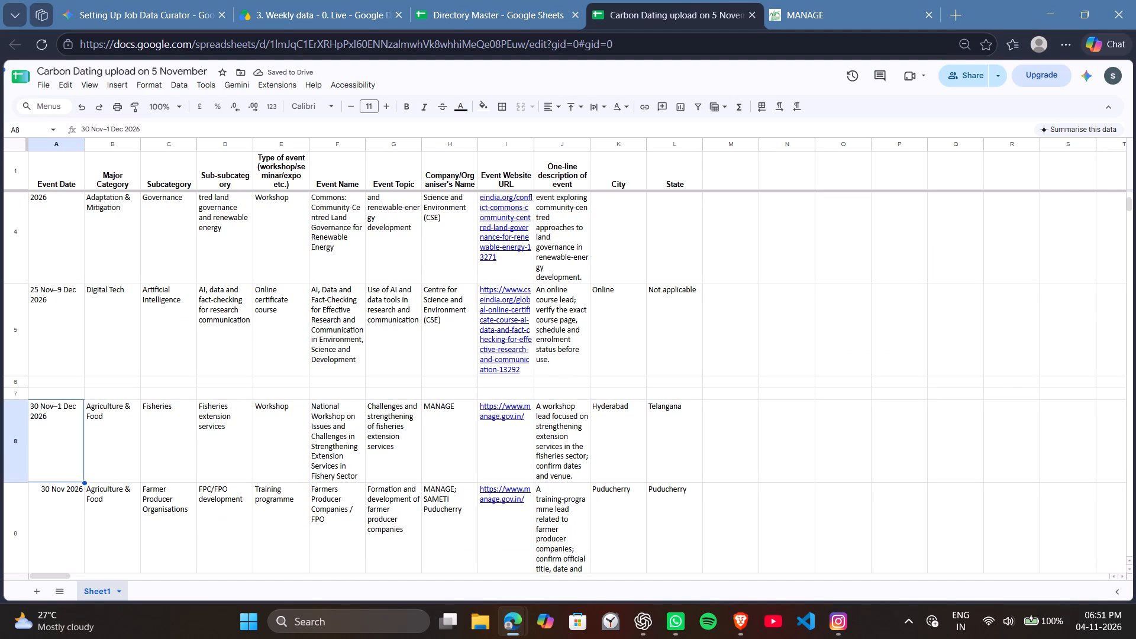
# Move the MANAGE fisheries extension workshop from row 8 down to row 18, directly above the ICC India Water Future Dialogue.
pyautogui.scroll(1, 15, 410)
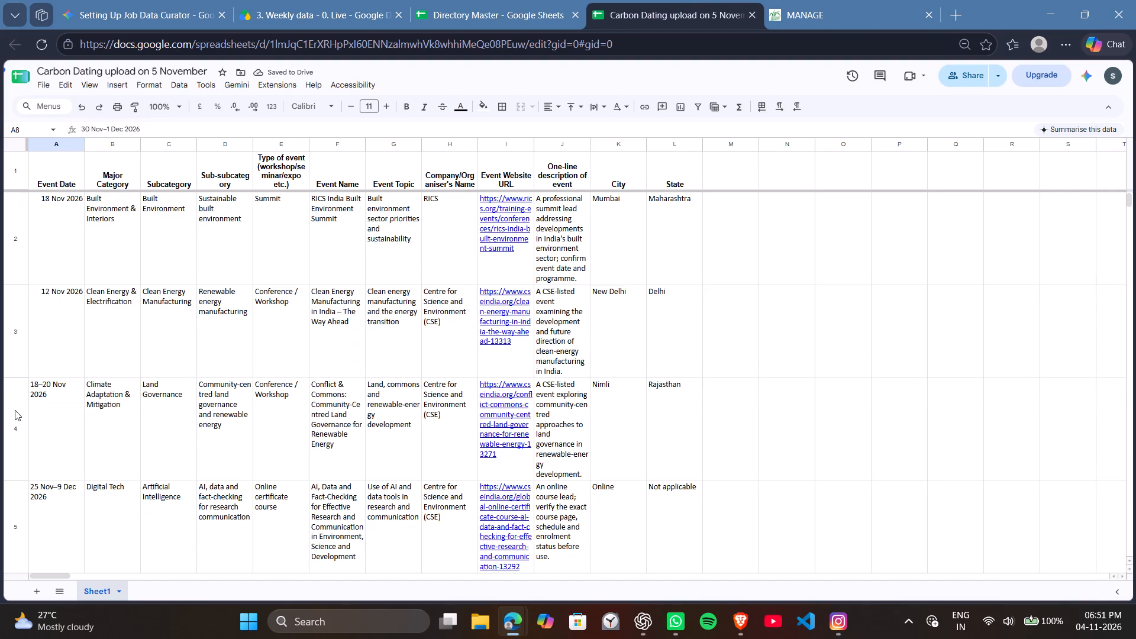
pyautogui.scroll(-1, 24, 330)
pyautogui.click(0, 439)
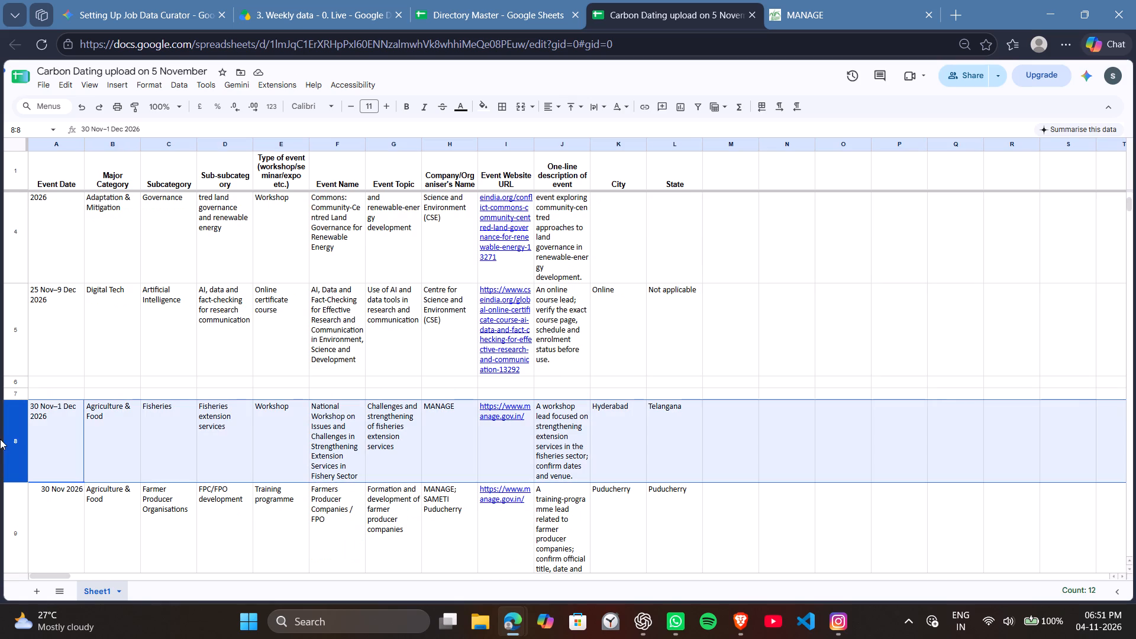
pyautogui.moveTo(0, 439); pyautogui.dragTo(24, 273)
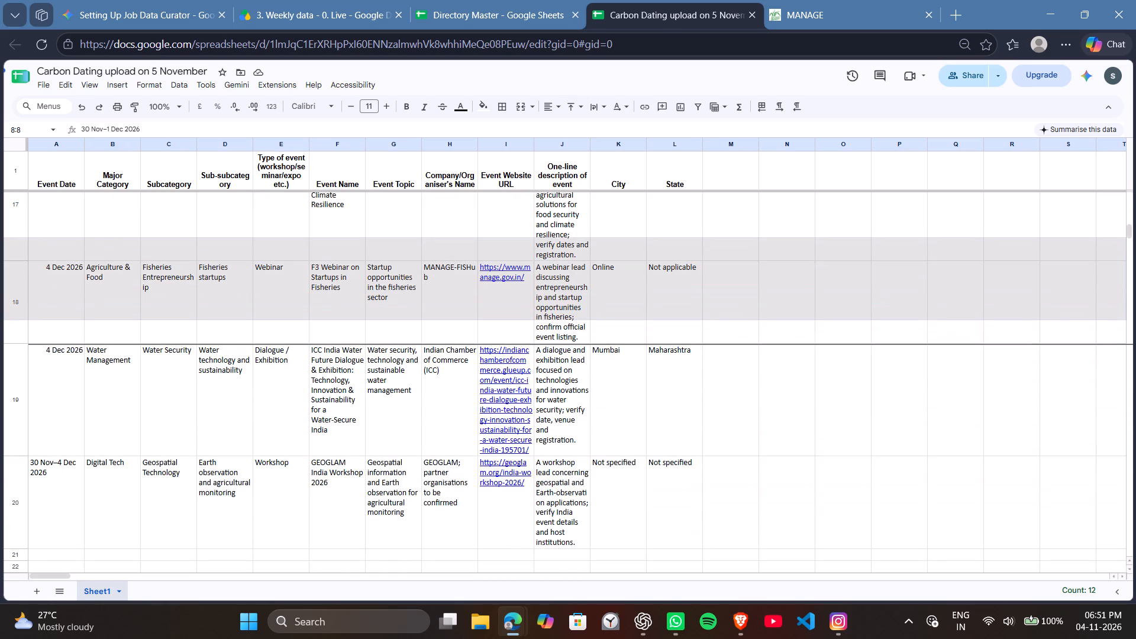
# Clear row 8, the MANAGE and SAMETI Puducherry training on Farmers Producer Companies / FPO.
pyautogui.scroll(5, 227, 345)
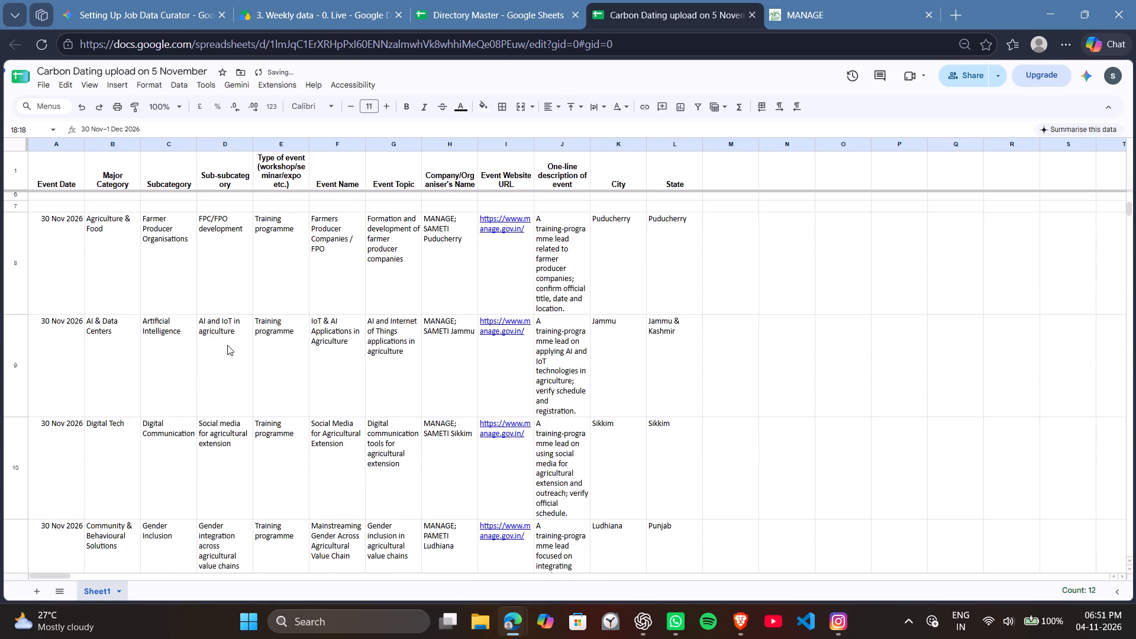
pyautogui.scroll(2, 227, 345)
pyautogui.scroll(-1, 227, 346)
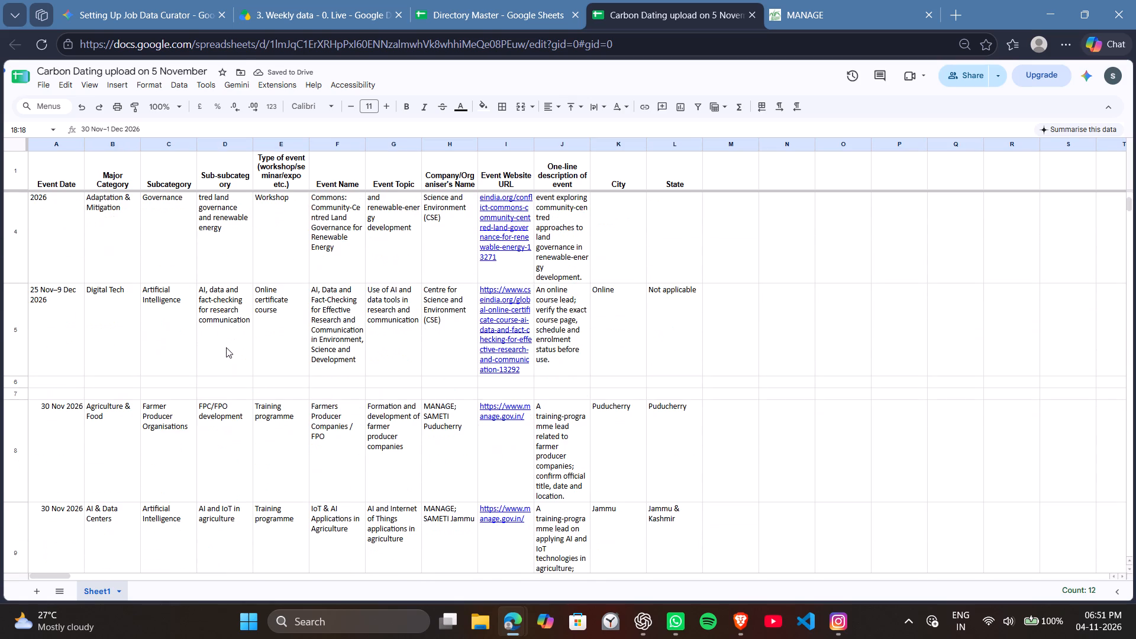
pyautogui.click(0, 424)
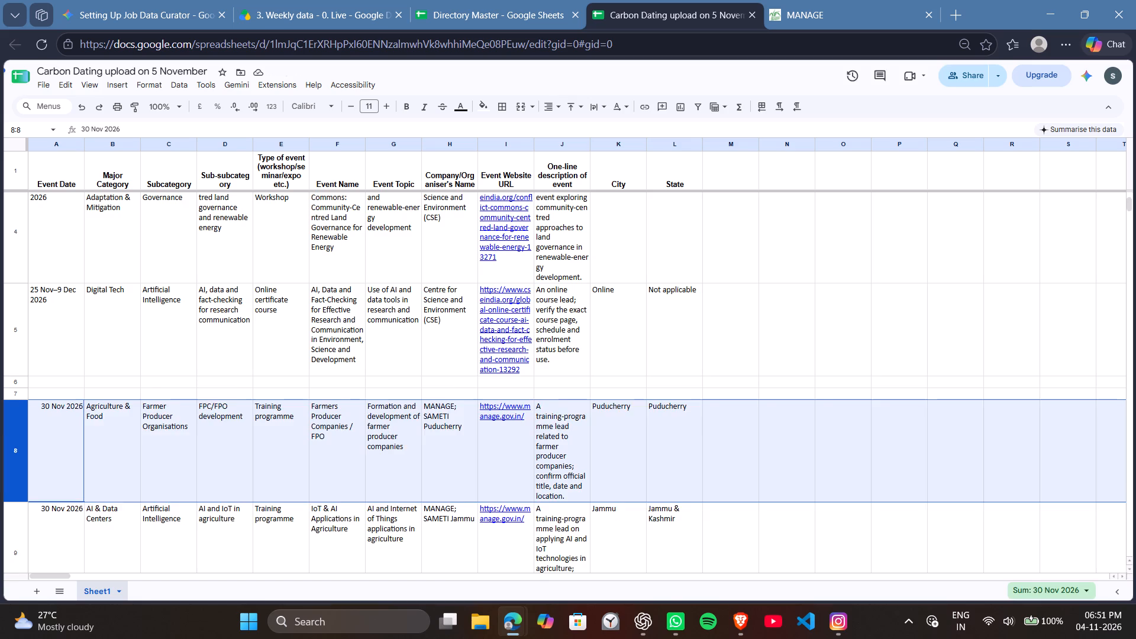
pyautogui.press('Delete')
pyautogui.press('Down')
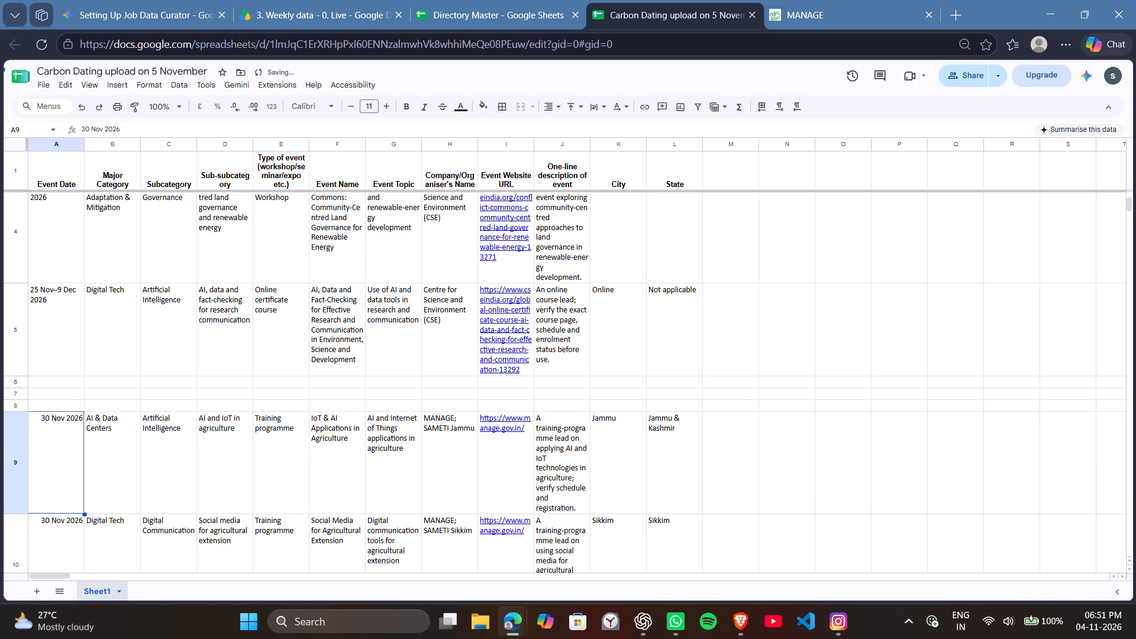
# Clear rows 9 to 11, the three MANAGE training programmes dated 30 Nov 2026 for Jammu, Sikkim and Ludhiana.
pyautogui.press('Delete')
pyautogui.press('Return')
pyautogui.click(15, 442)
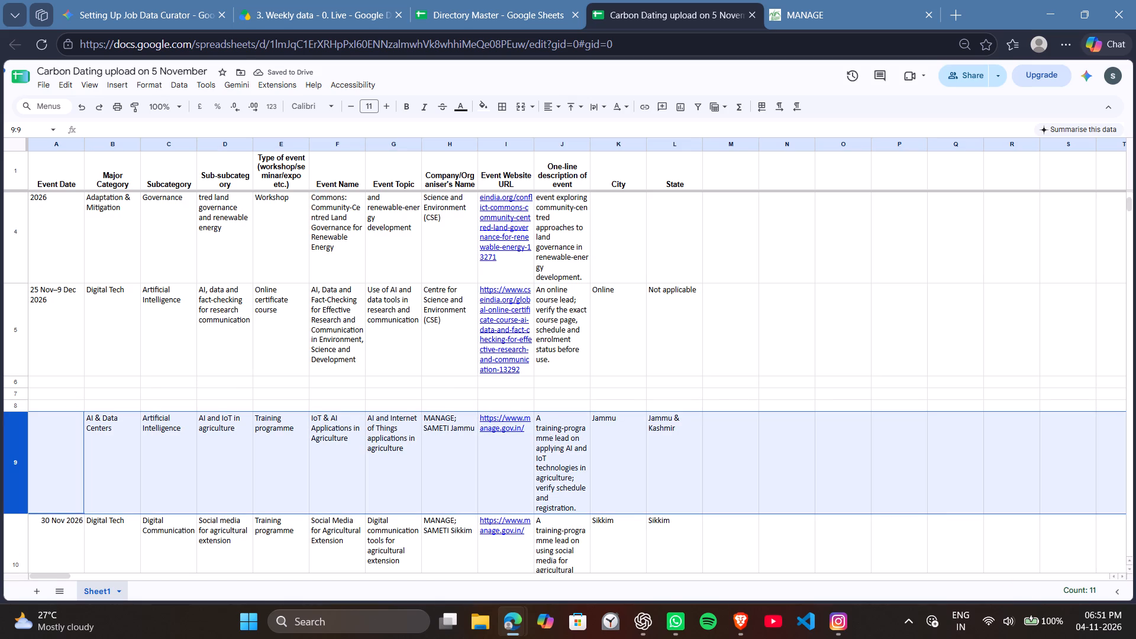
pyautogui.press('Delete')
pyautogui.click(15, 464)
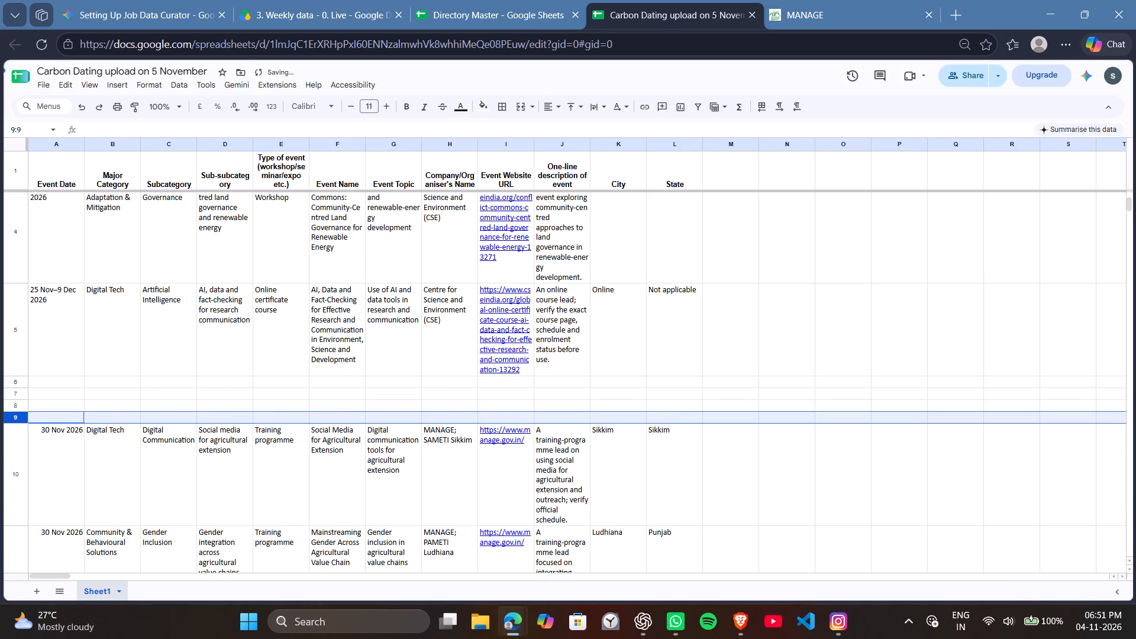
pyautogui.press('Delete')
pyautogui.click(15, 501)
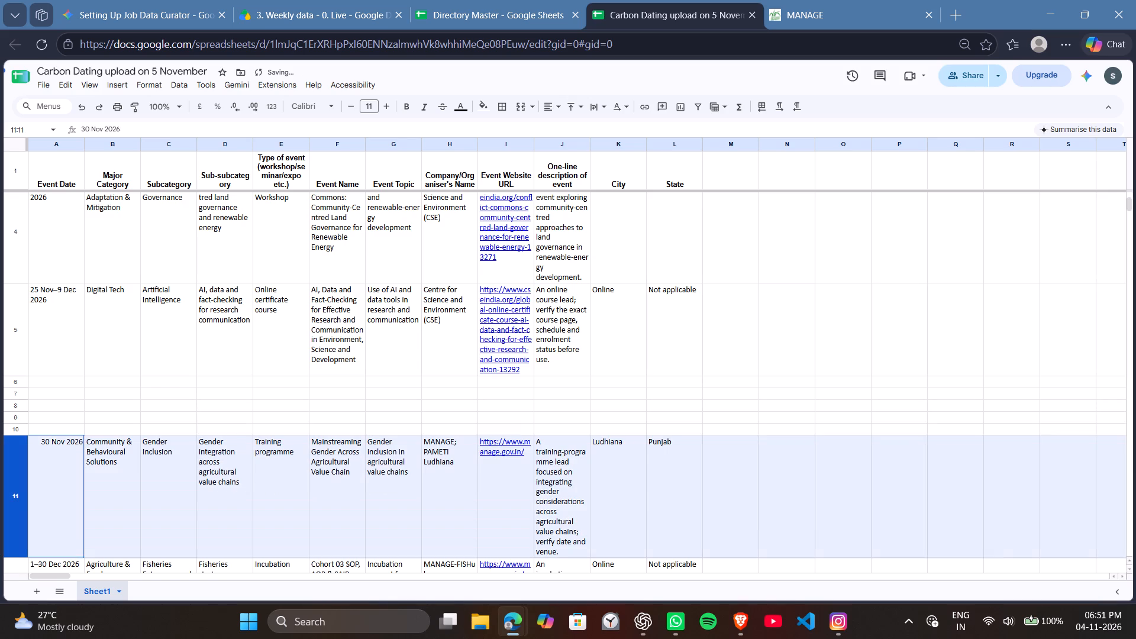
pyautogui.press('Delete')
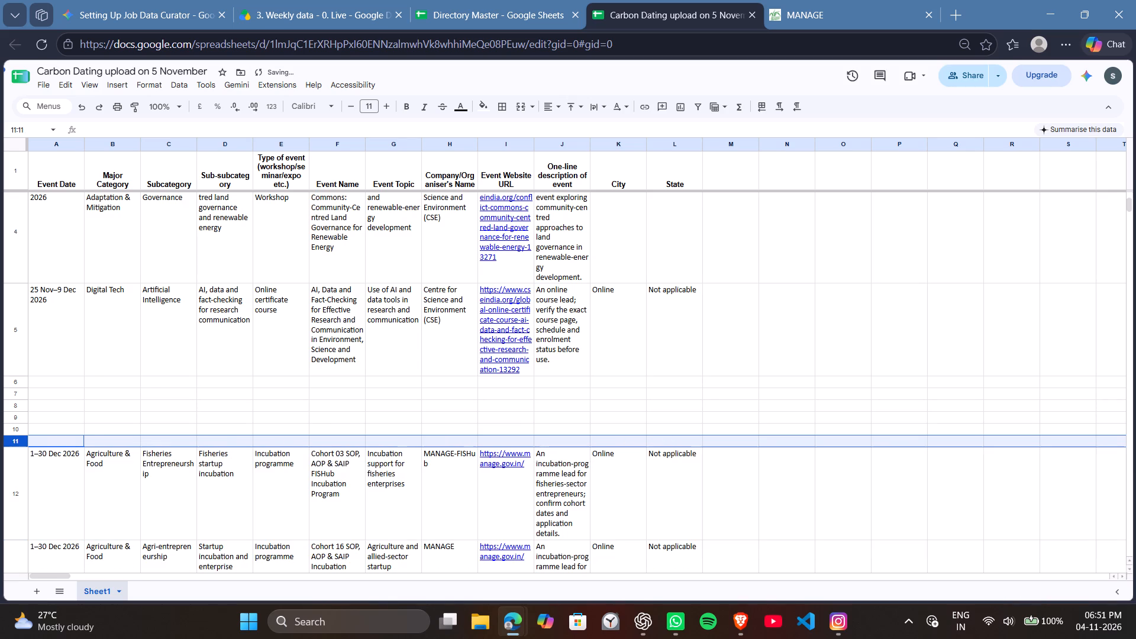
# Clear rows 12 and 13, the MANAGE-FISHub Cohort 03 and MANAGE Cohort 16 incubation programmes dated 1–30 Dec 2026.
pyautogui.scroll(-1, 15, 501)
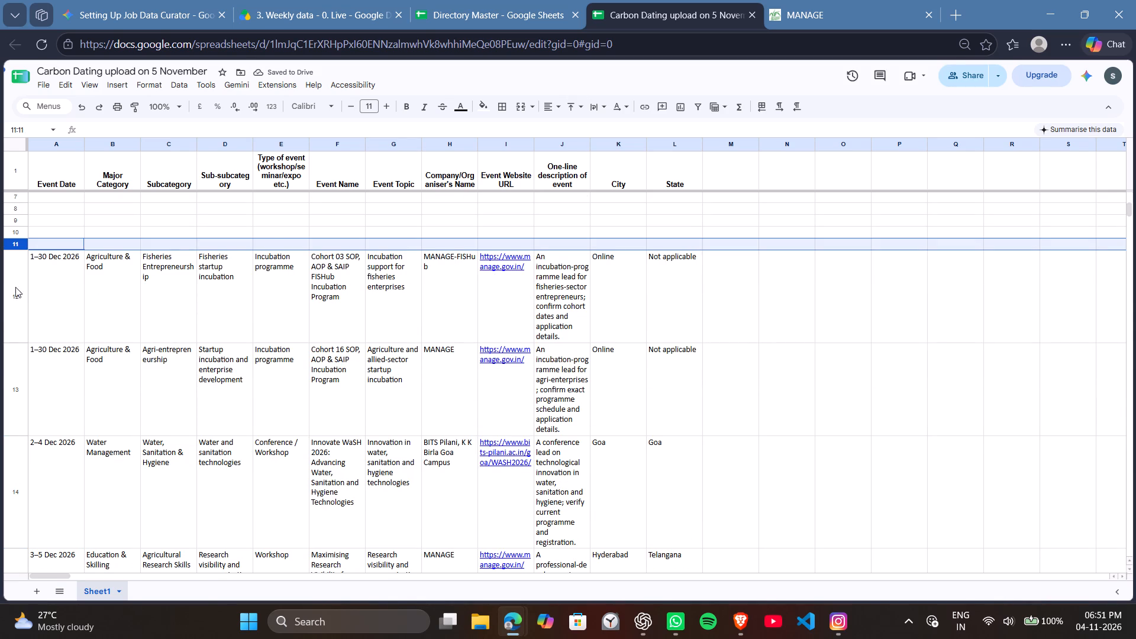
pyautogui.click(15, 283)
pyautogui.press('Delete')
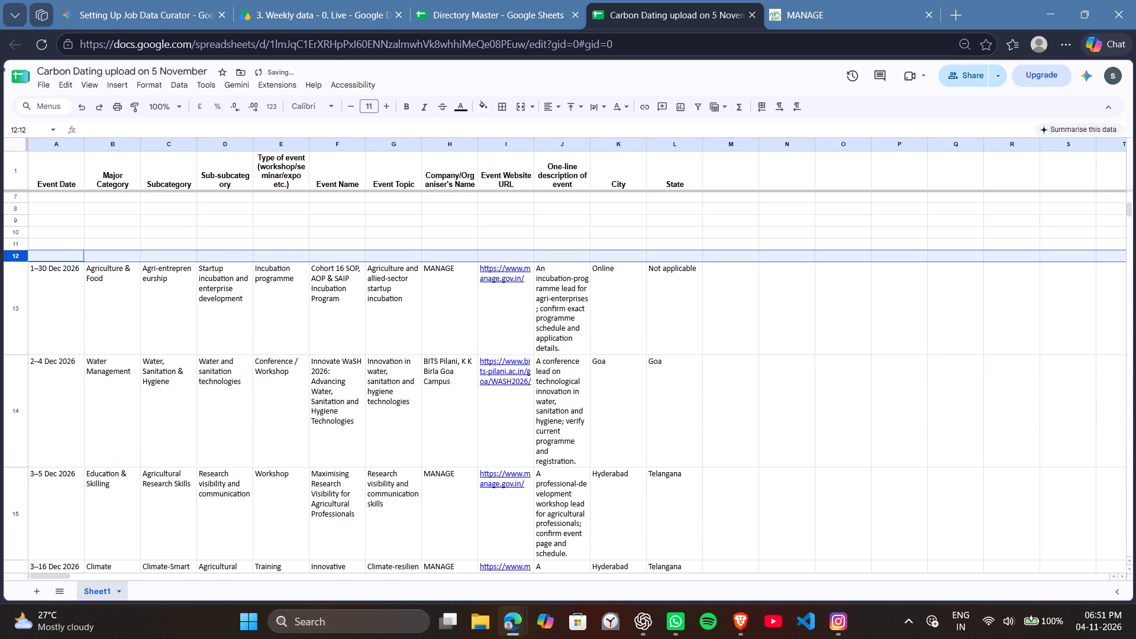
pyautogui.click(9, 291)
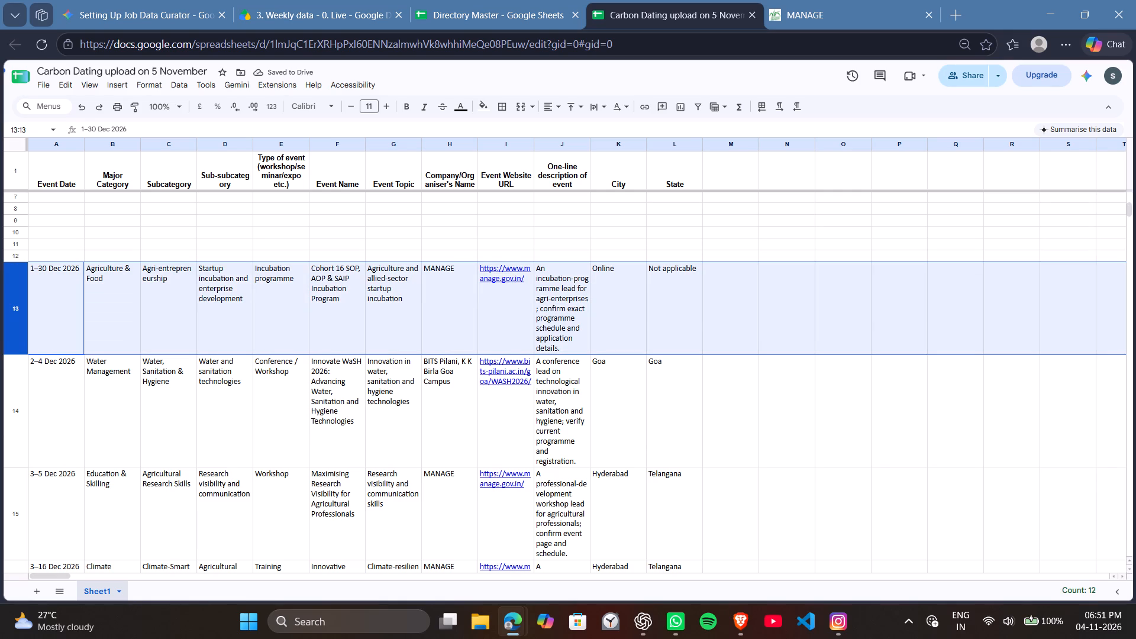
pyautogui.press('Delete')
# Open the event website from row 14, BITS Pilani's Innovate WaSH 2026 conference, and close the MANAGE page.
pyautogui.click(523, 288)
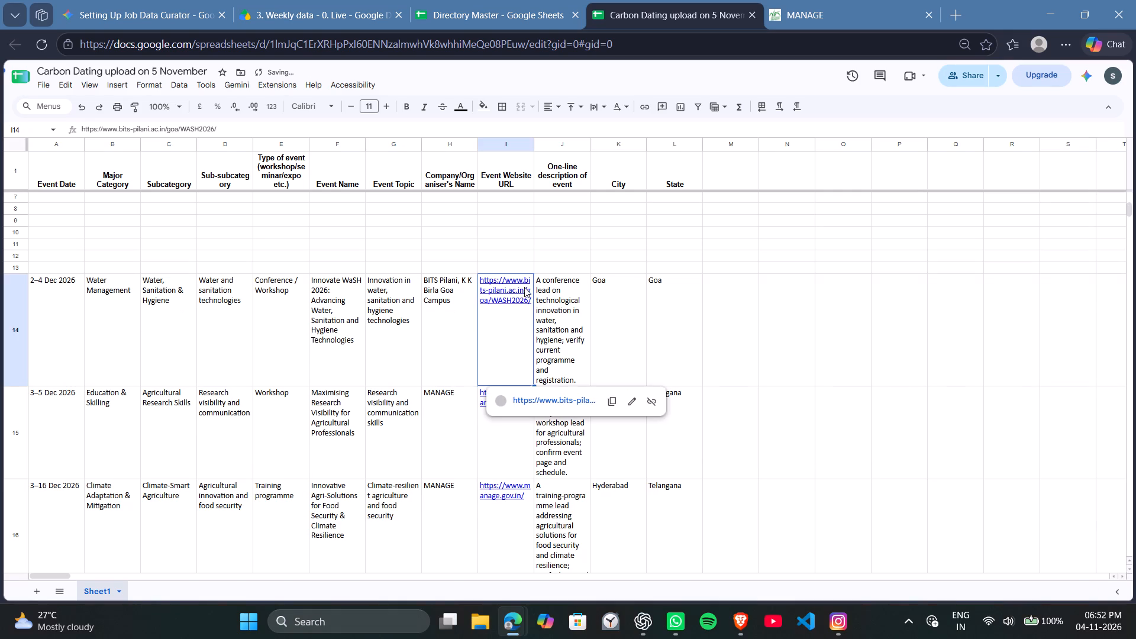
pyautogui.click(530, 399)
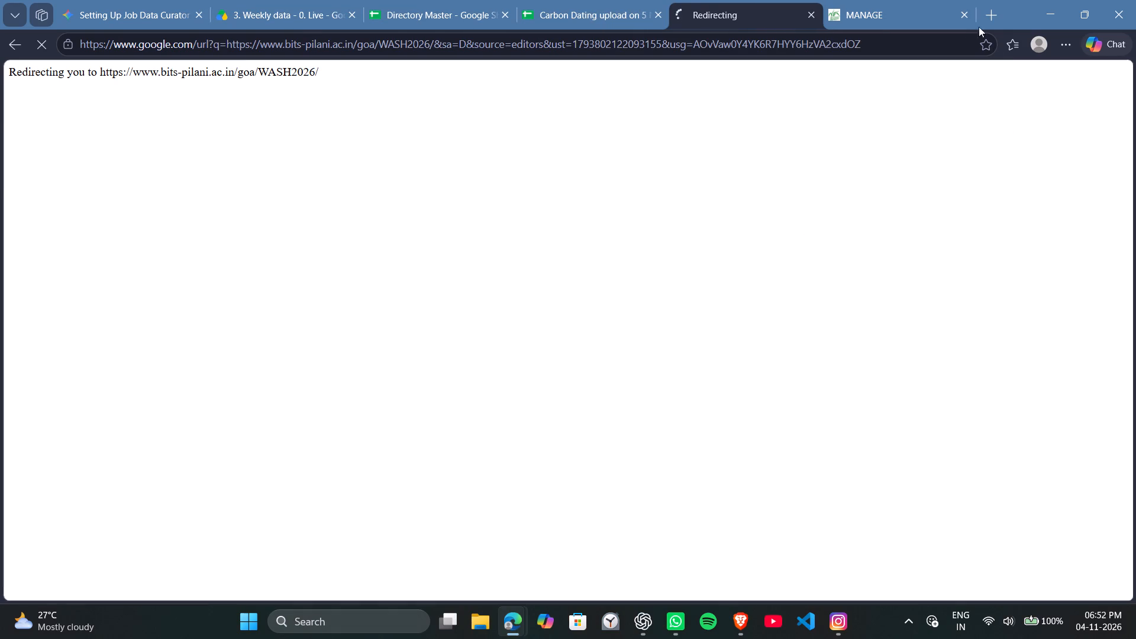
pyautogui.click(966, 17)
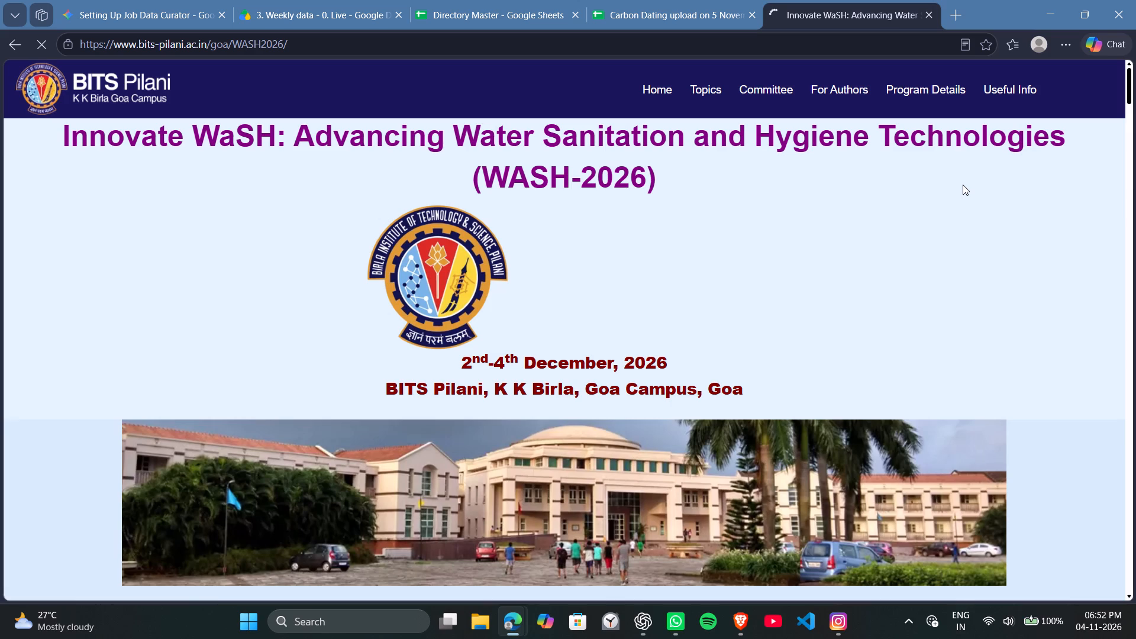
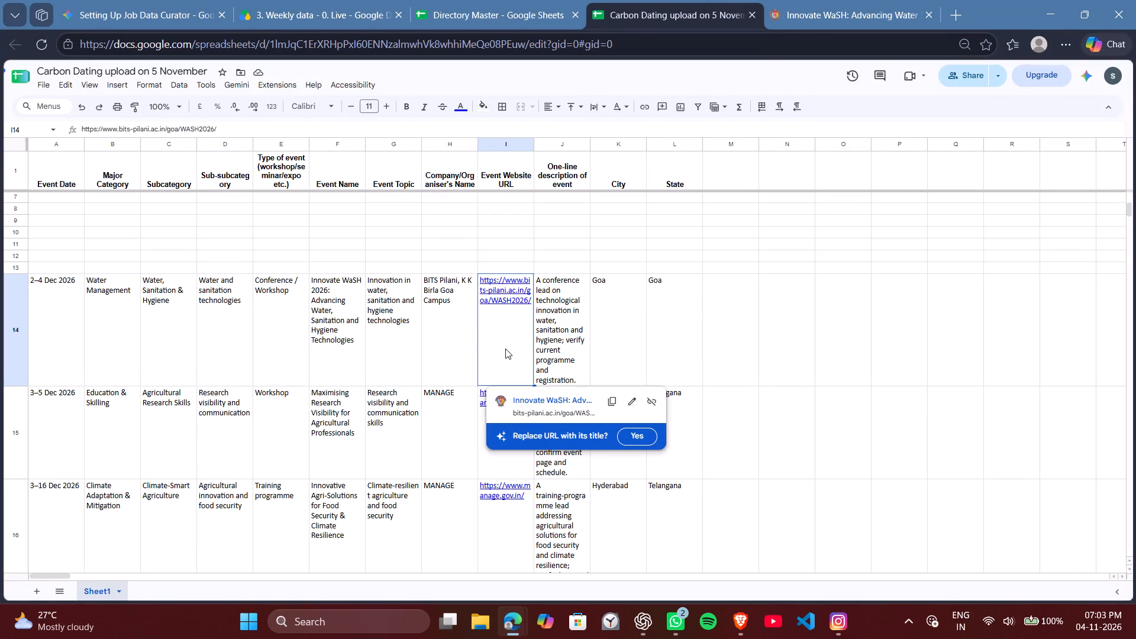
# Move the BITS Pilani Innovate WaSH 2026 row up to row 4, between the Clean Energy Manufacturing and Conflict & Commons events.
pyautogui.click(13, 320)
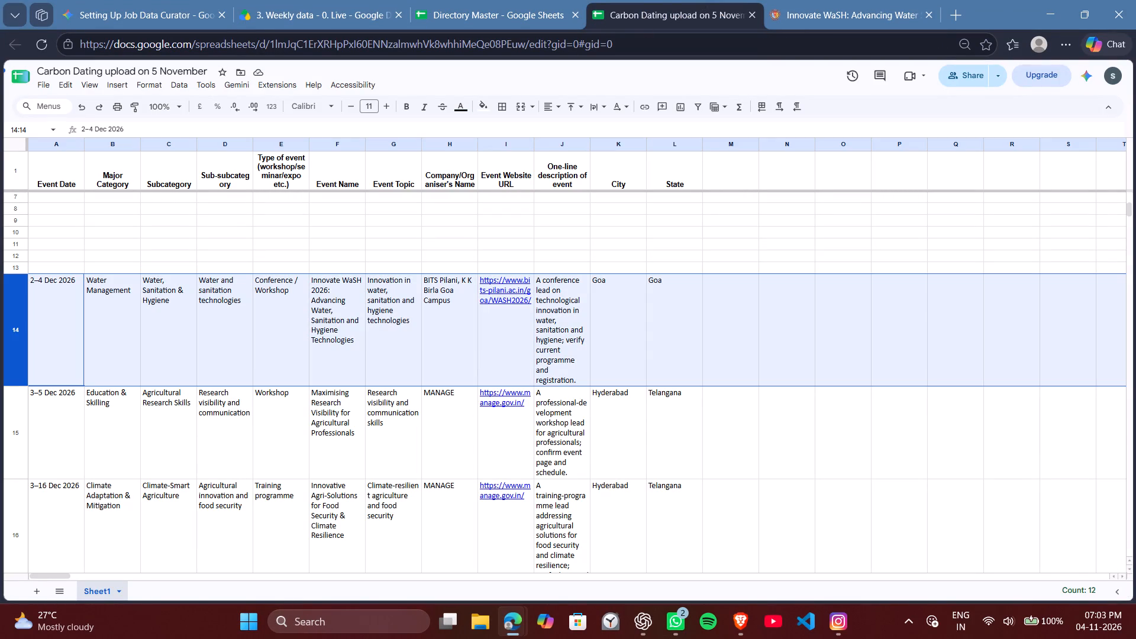
pyautogui.click(21, 275)
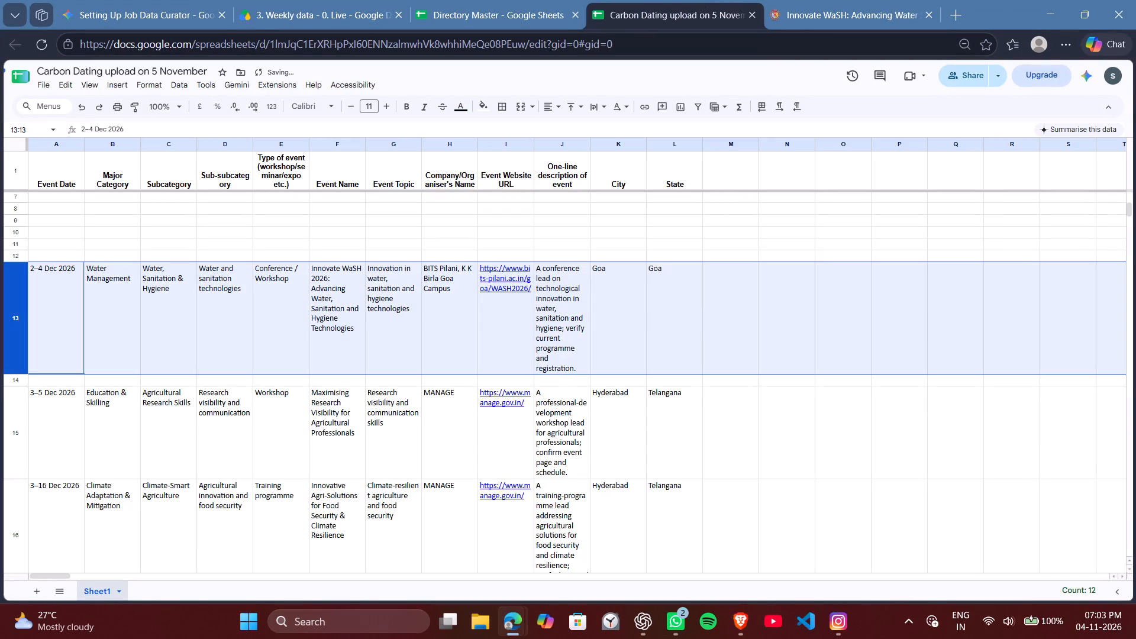
pyautogui.moveTo(21, 267); pyautogui.dragTo(11, 315)
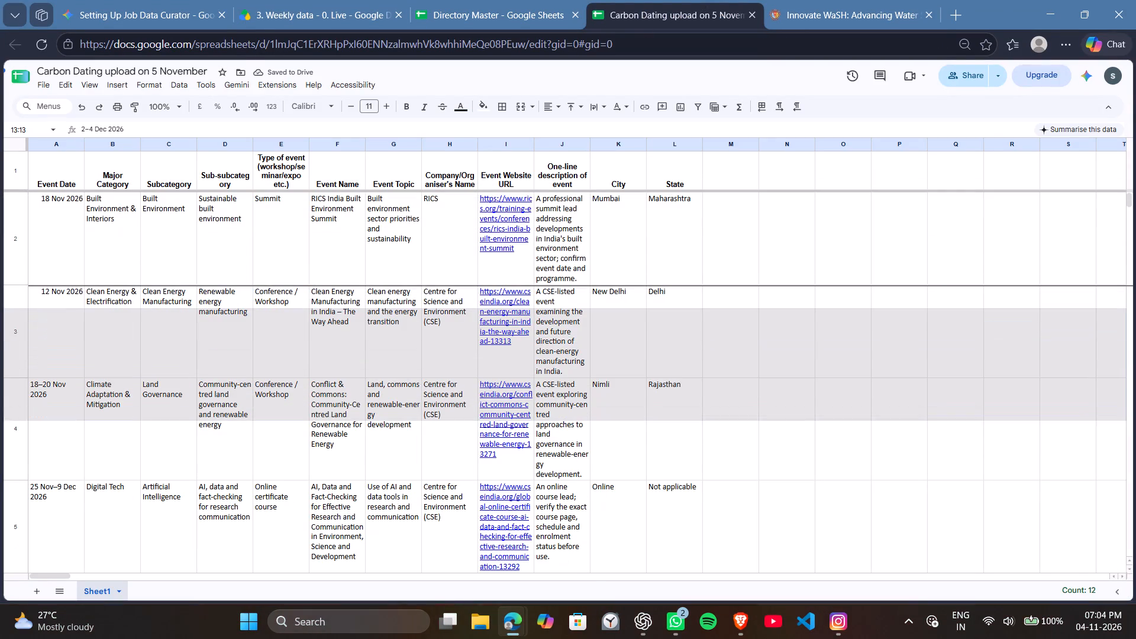
pyautogui.moveTo(11, 315); pyautogui.dragTo(2, 511)
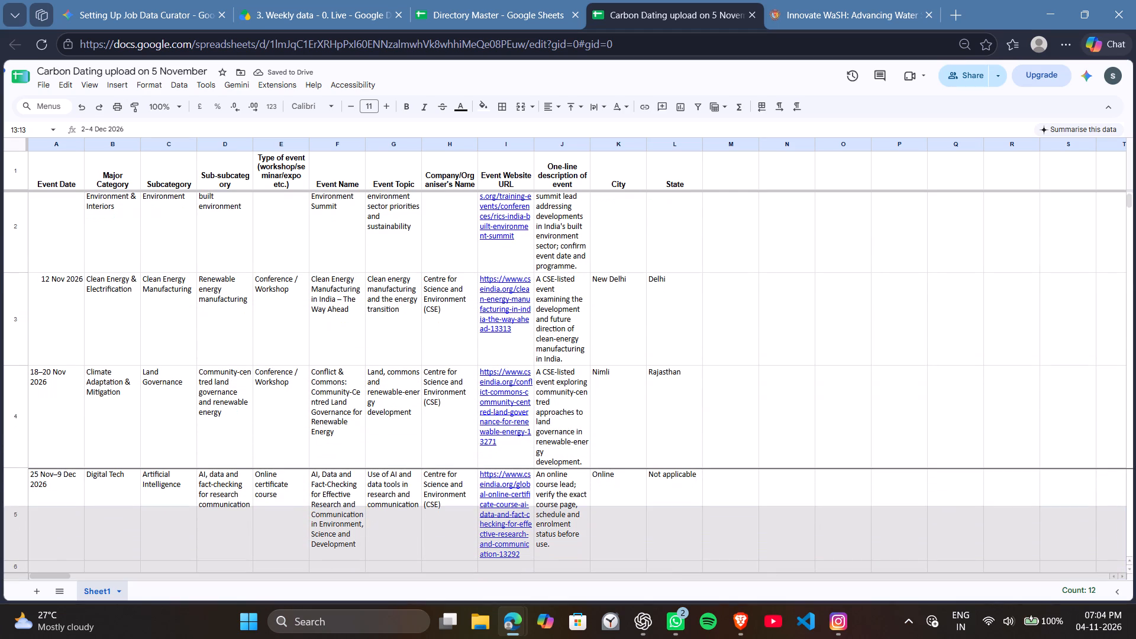
pyautogui.moveTo(2, 511); pyautogui.dragTo(7, 530)
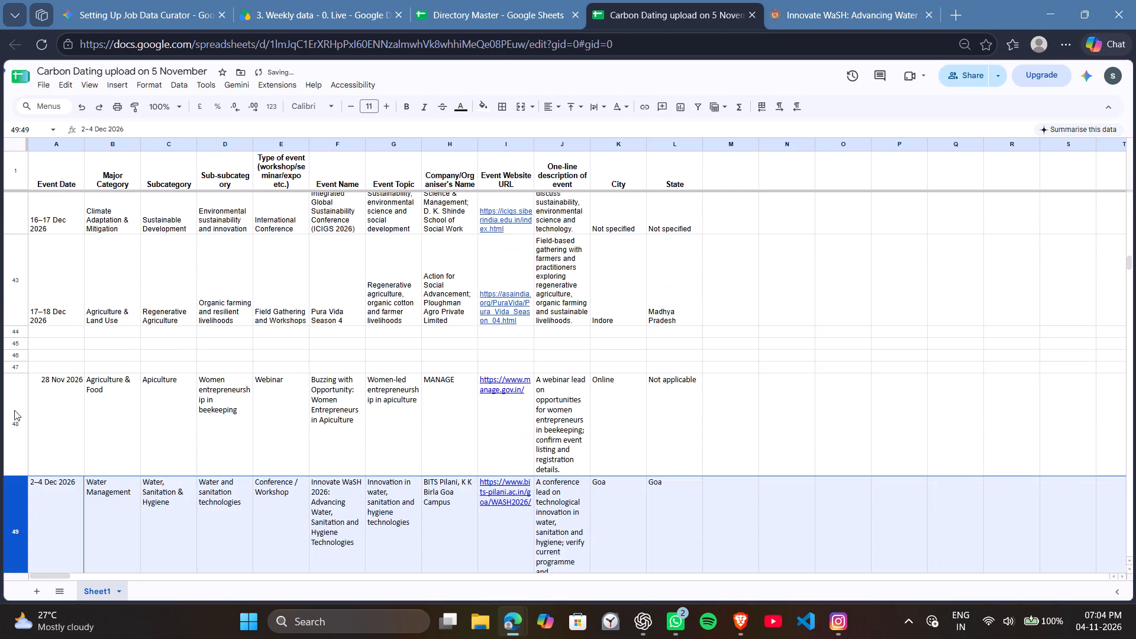
pyautogui.moveTo(14, 520); pyautogui.dragTo(23, 410)
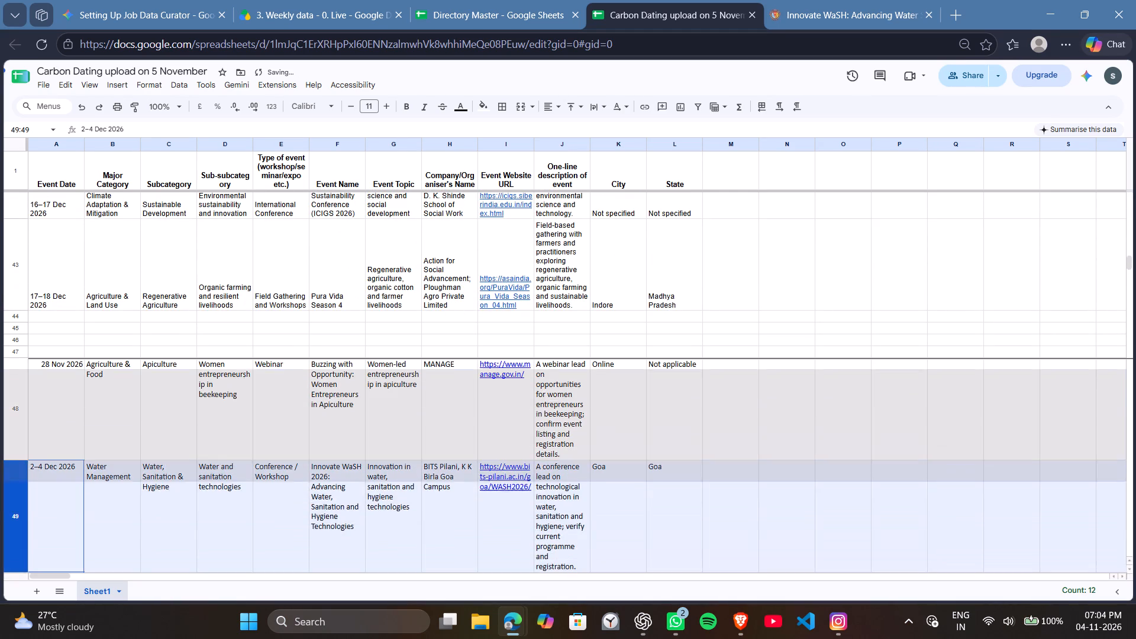
pyautogui.moveTo(23, 410); pyautogui.dragTo(22, 433)
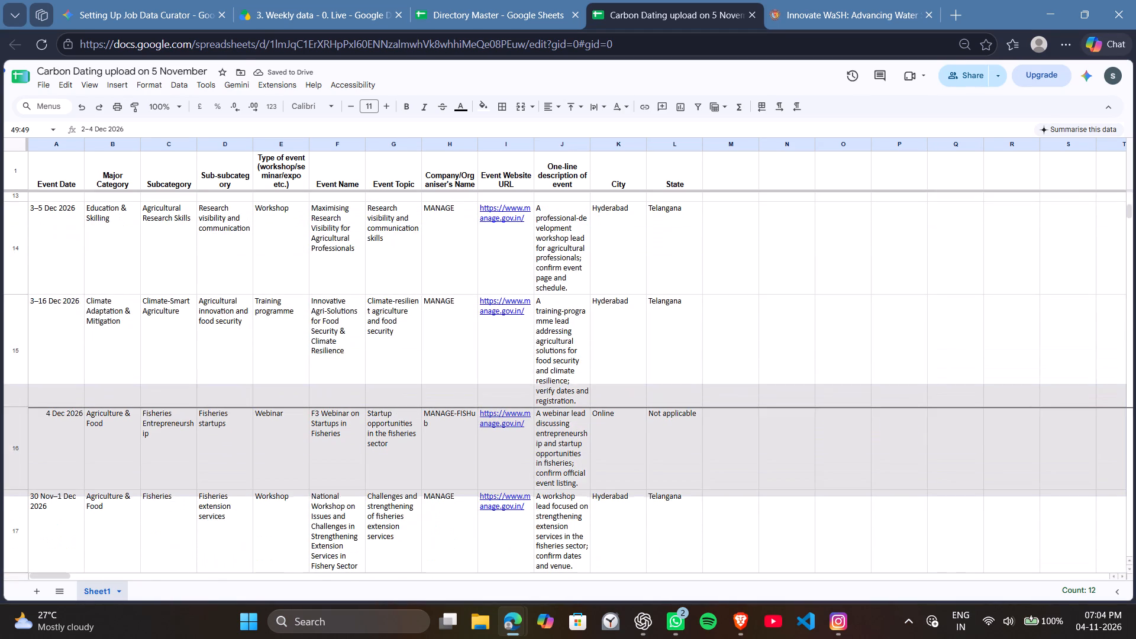
pyautogui.moveTo(22, 433); pyautogui.dragTo(18, 353)
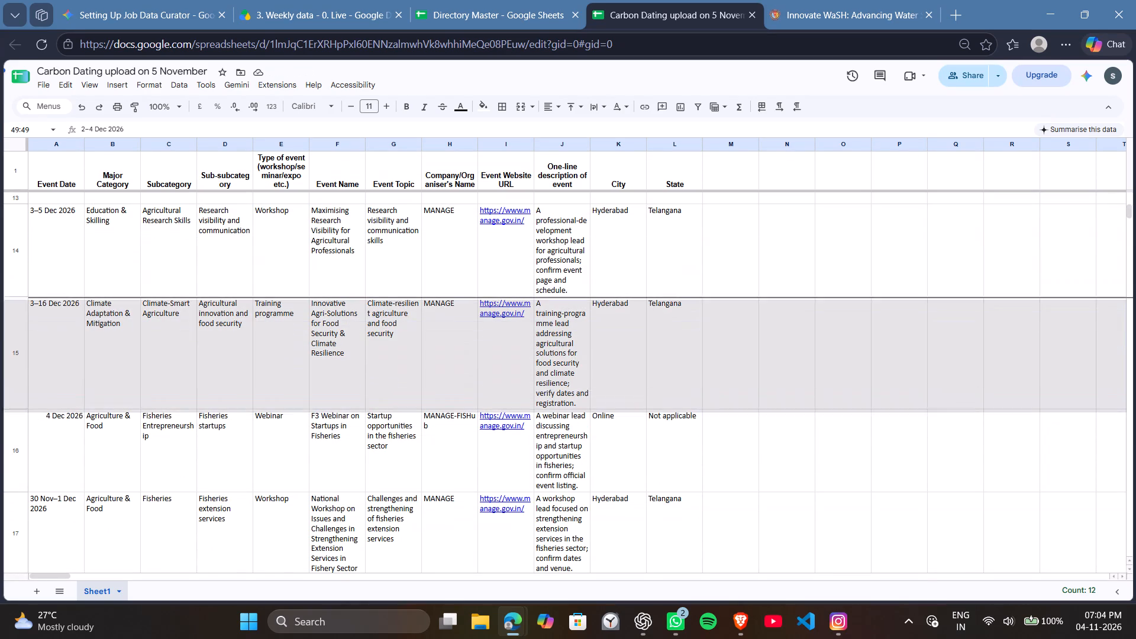
pyautogui.moveTo(18, 353); pyautogui.dragTo(20, 147)
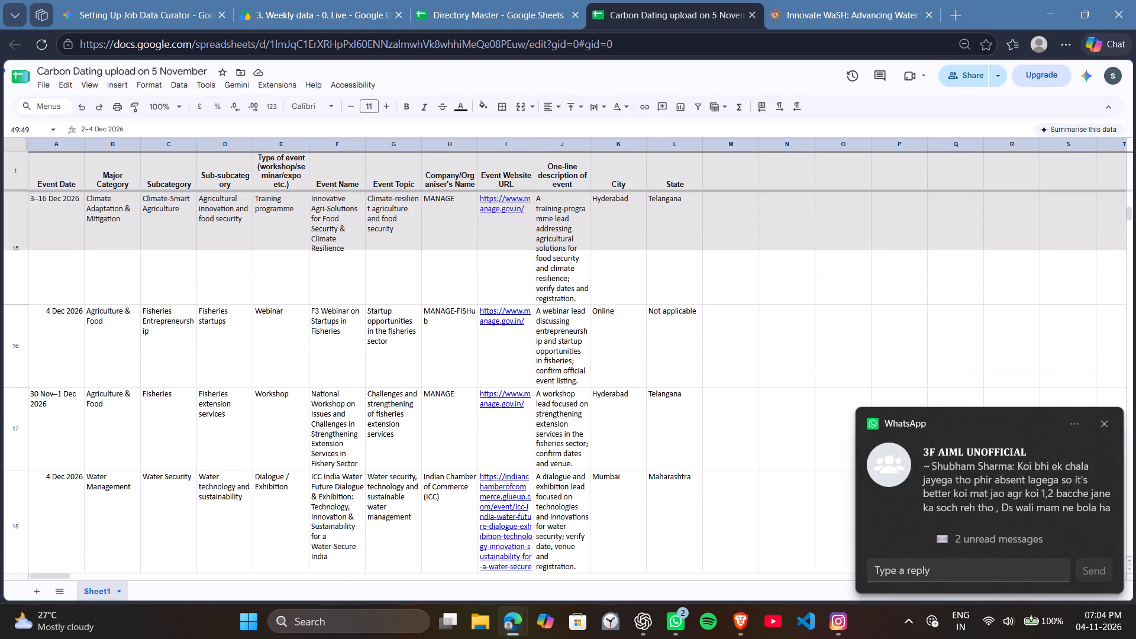
pyautogui.moveTo(20, 147); pyautogui.dragTo(15, 124)
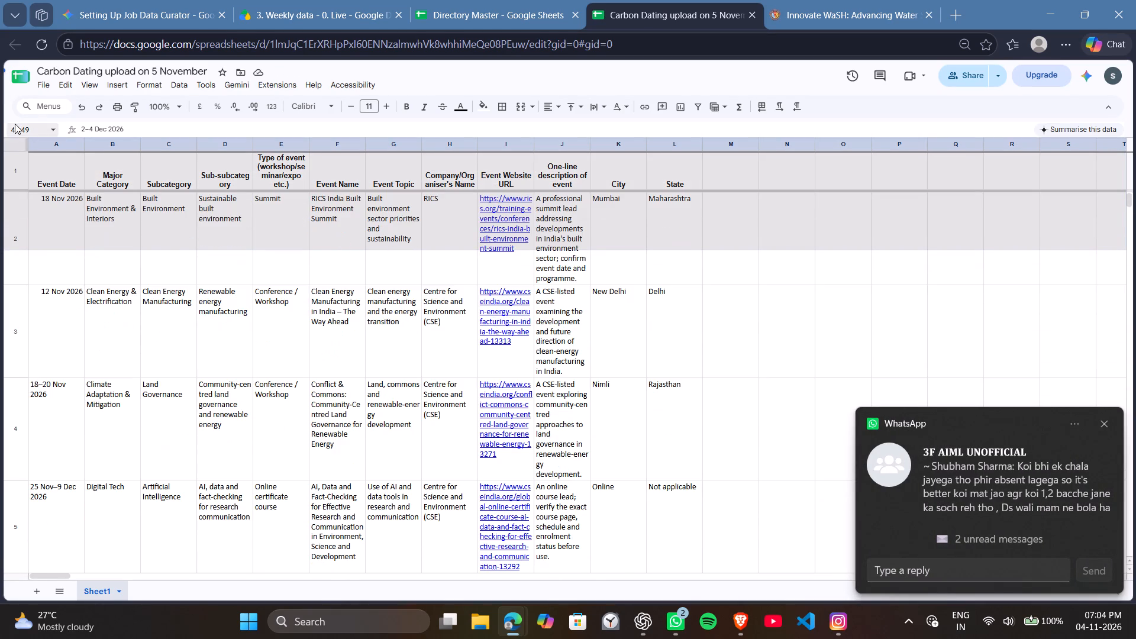
pyautogui.moveTo(15, 124); pyautogui.dragTo(7, 499)
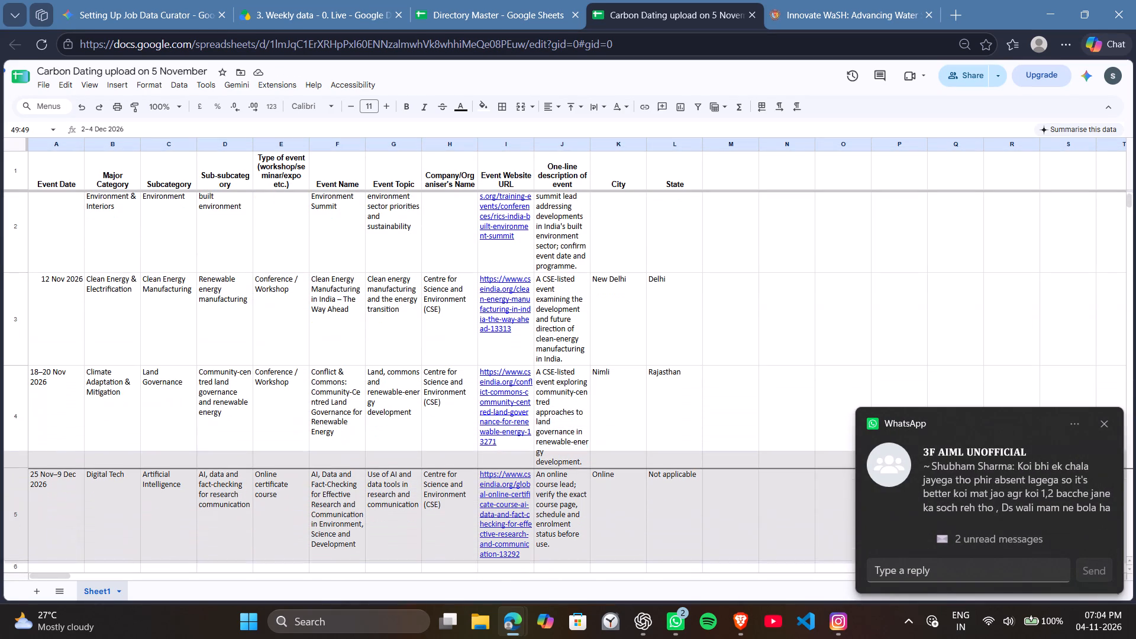
pyautogui.moveTo(7, 499); pyautogui.dragTo(4, 551)
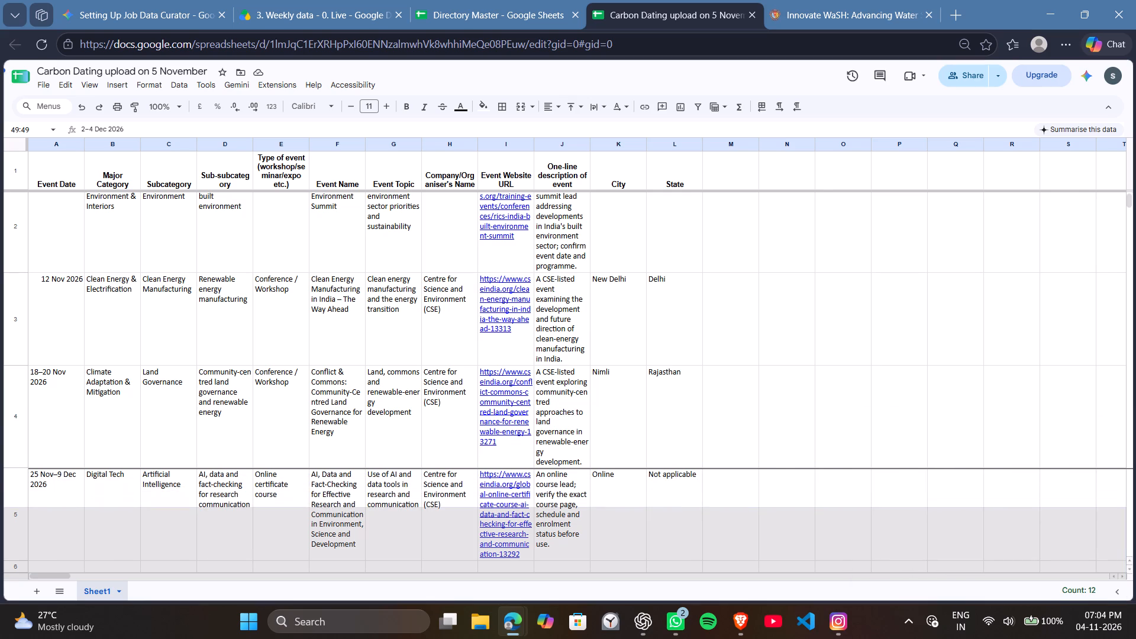
pyautogui.moveTo(4, 551); pyautogui.dragTo(68, 224)
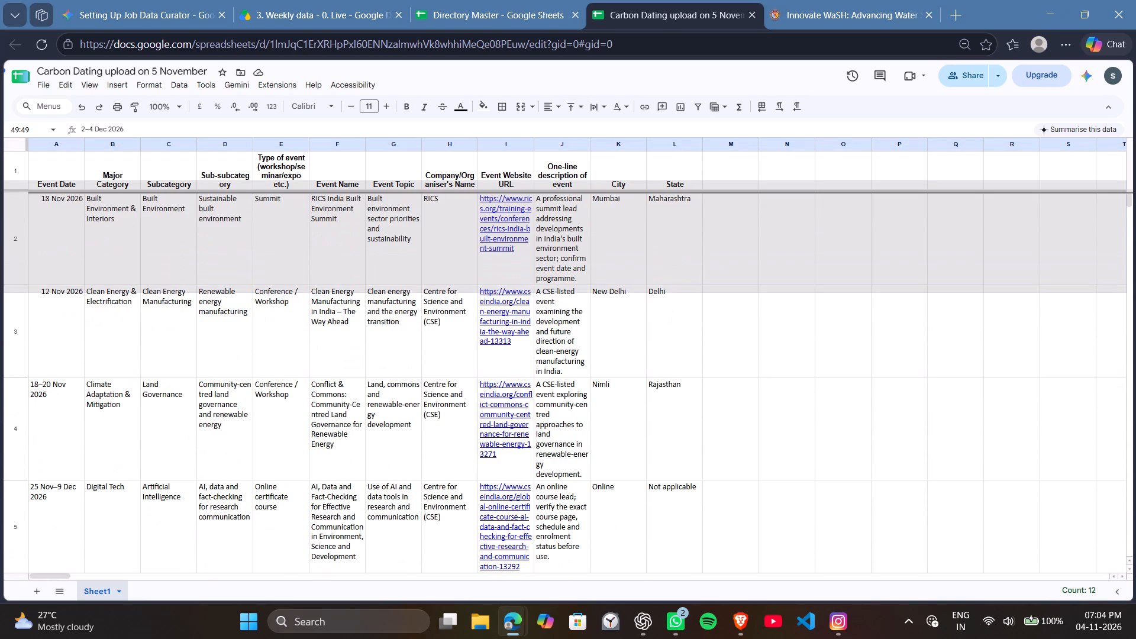
pyautogui.moveTo(68, 224); pyautogui.dragTo(54, 415)
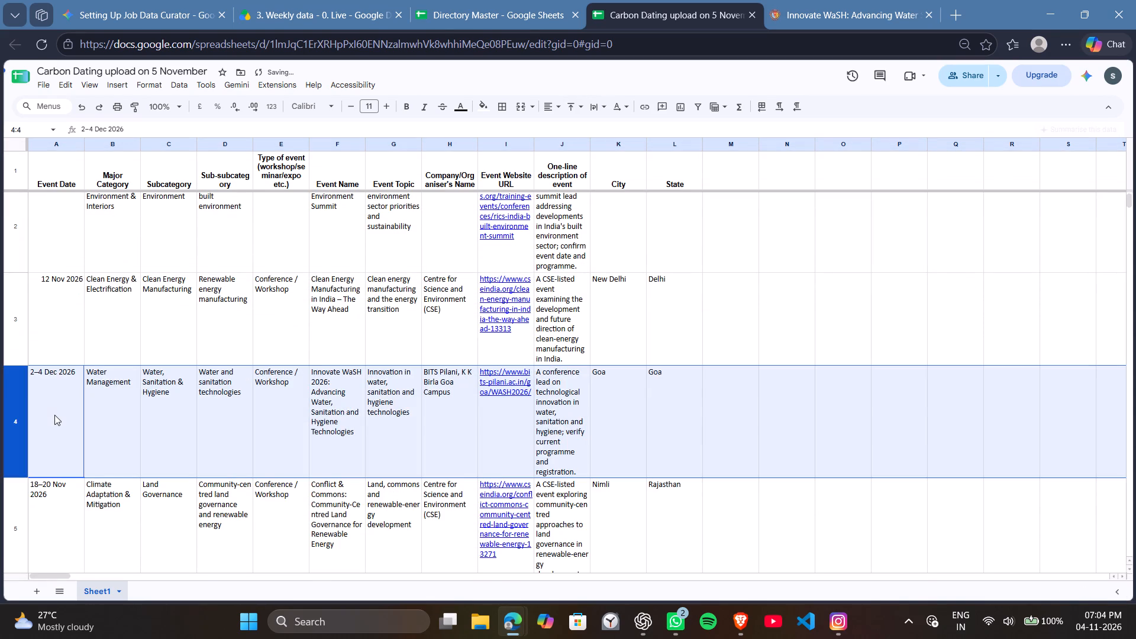
pyautogui.scroll(-2, 204, 417)
pyautogui.scroll(1, 204, 417)
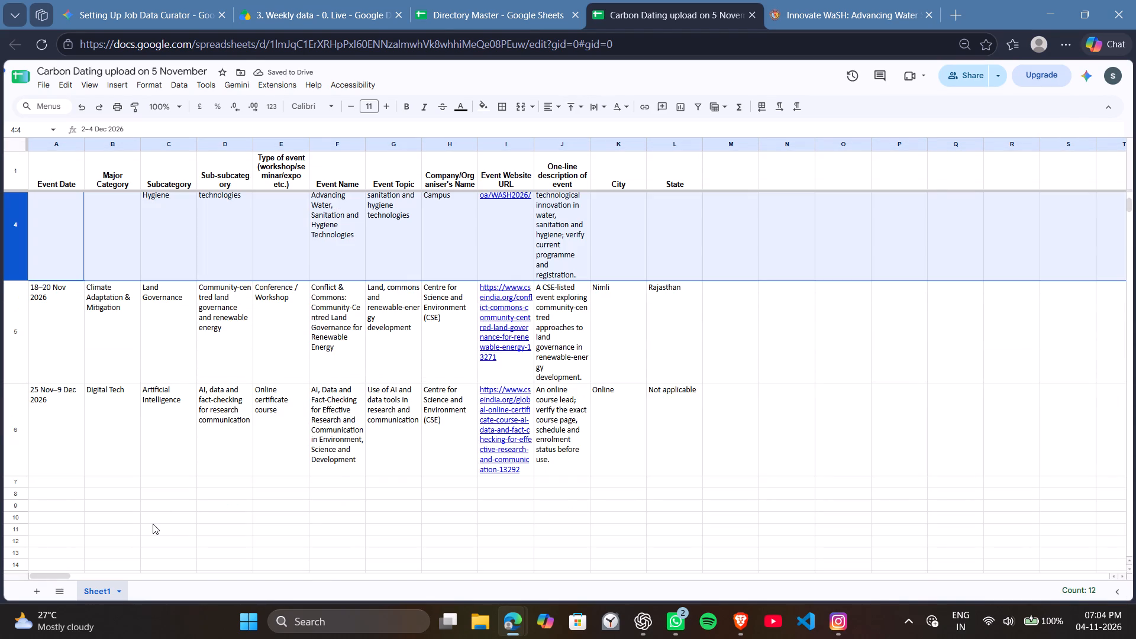
# Undo the last two changes to the event rows.
pyautogui.hotkey('ctrl', 'z')
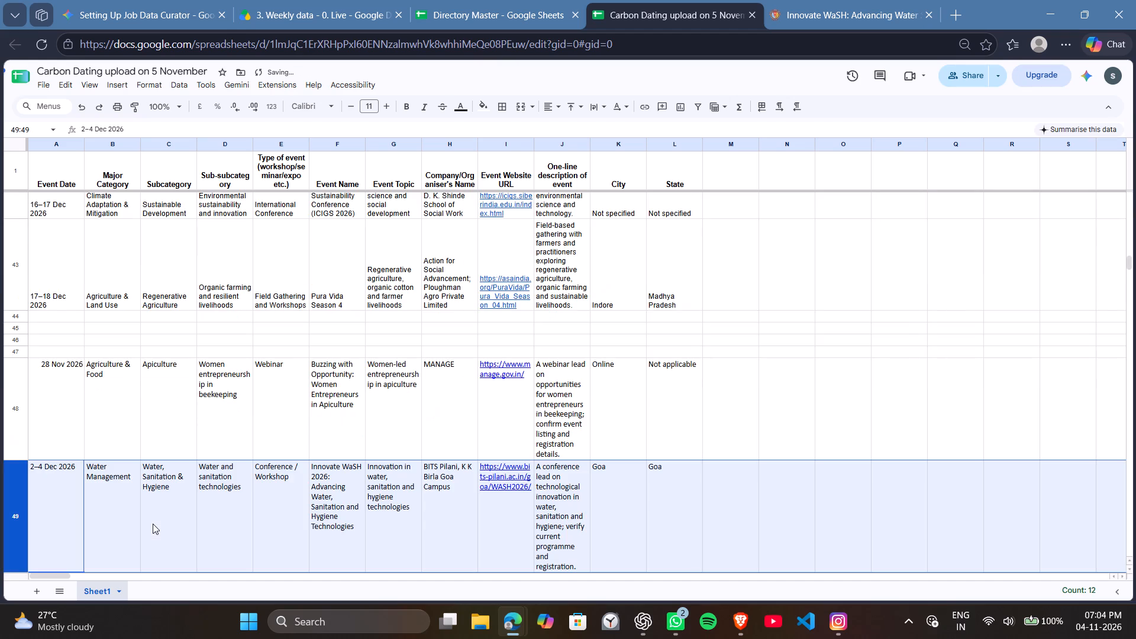
pyautogui.hotkey('ctrl', 'z')
# Move row 13, the Innovate WaSH 2026 event, up to row 6, directly below the CSE online certificate course.
pyautogui.click(2, 397)
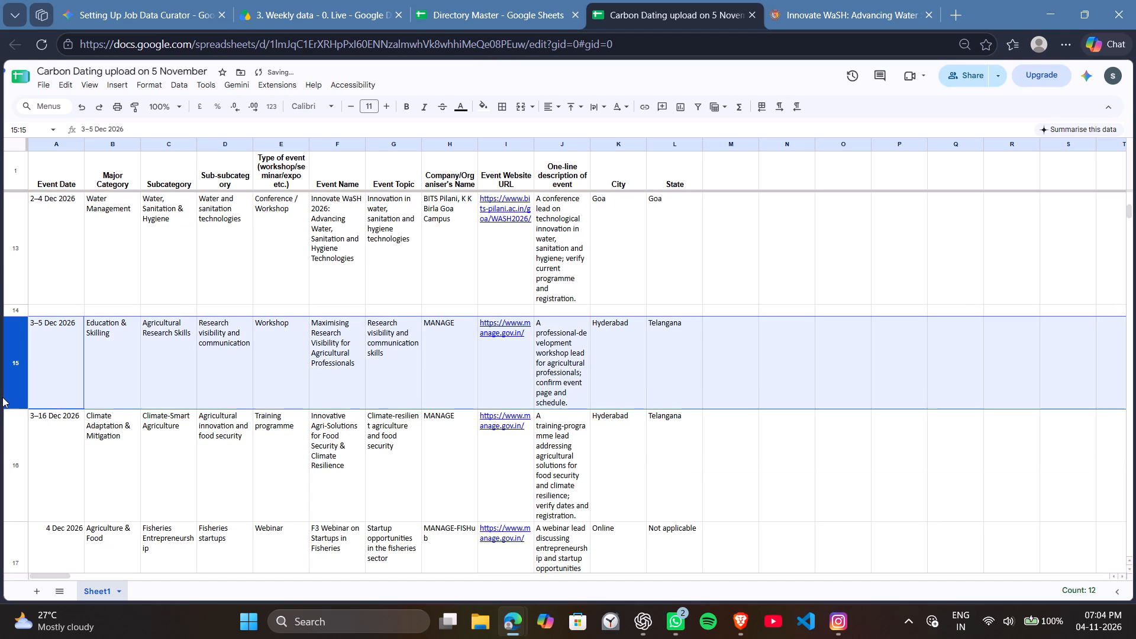
pyautogui.click(5, 268)
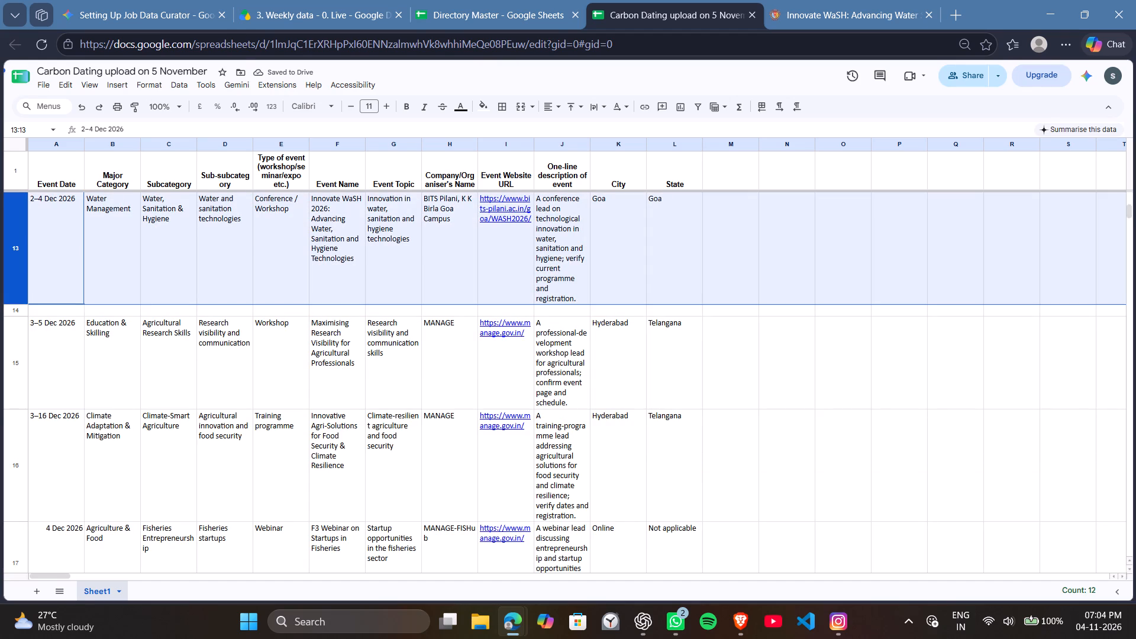
pyautogui.press('Up')
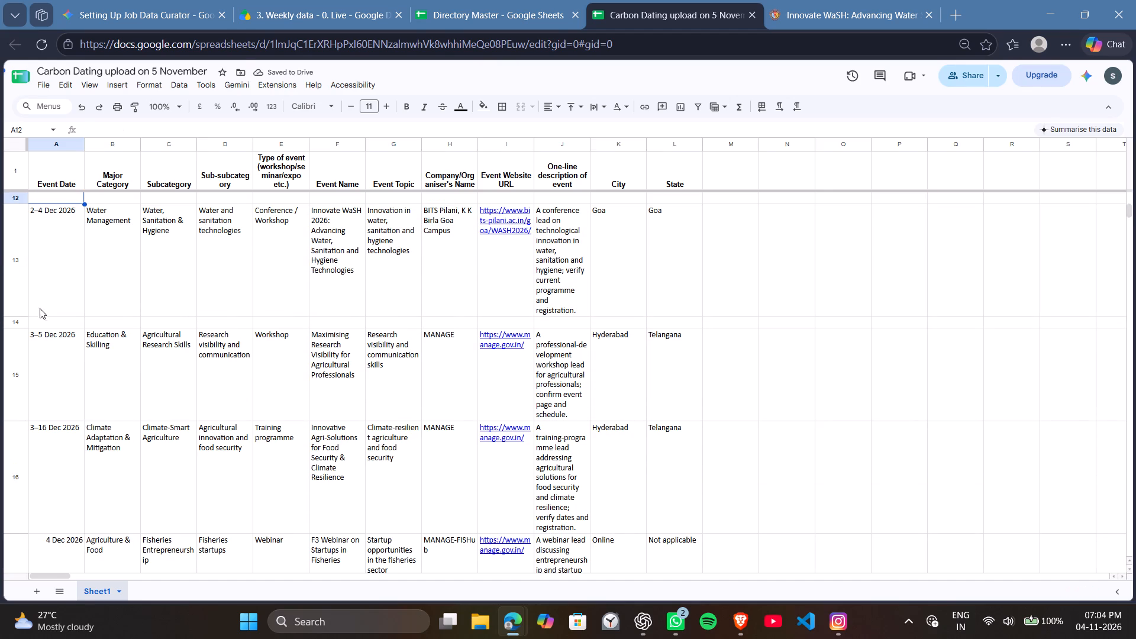
pyautogui.click(9, 279)
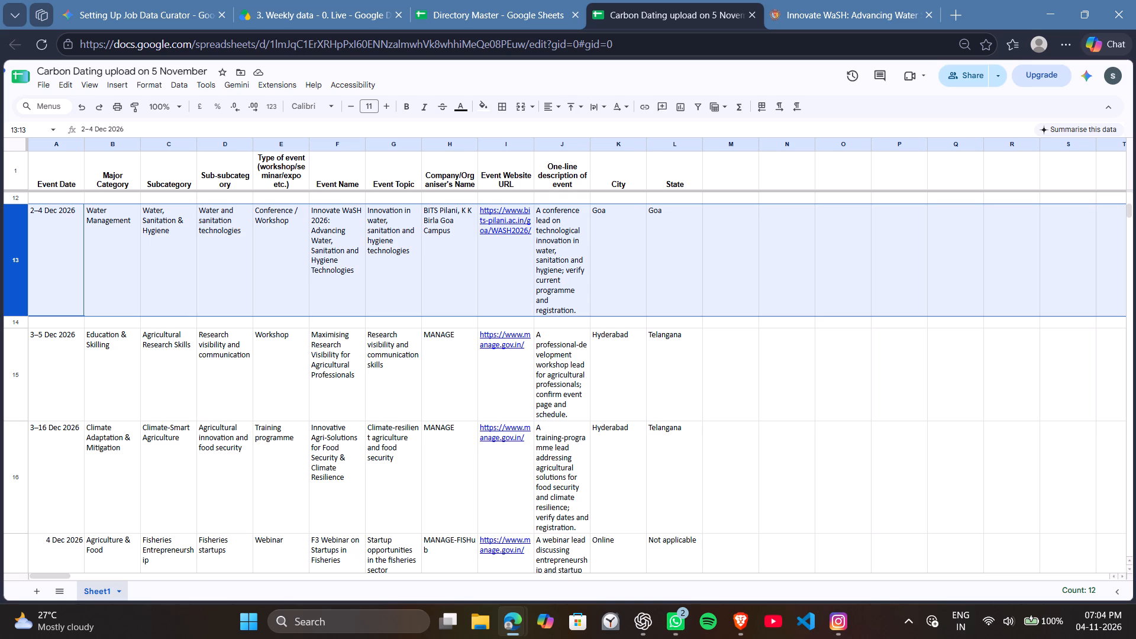
pyautogui.hotkey('ctrl', 'Up')
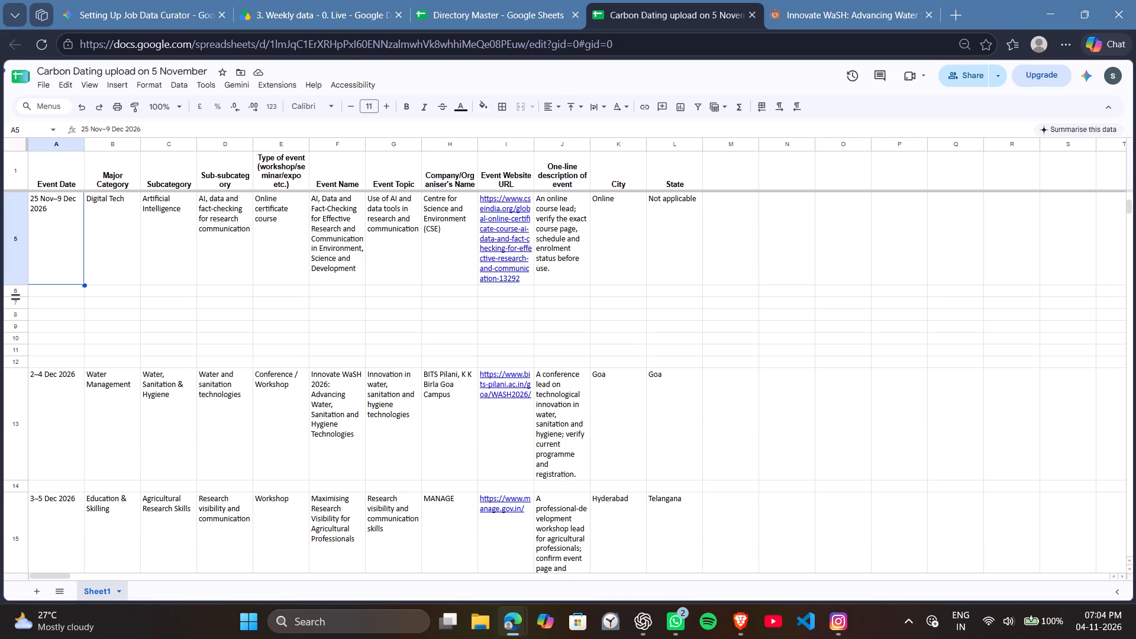
pyautogui.click(5, 403)
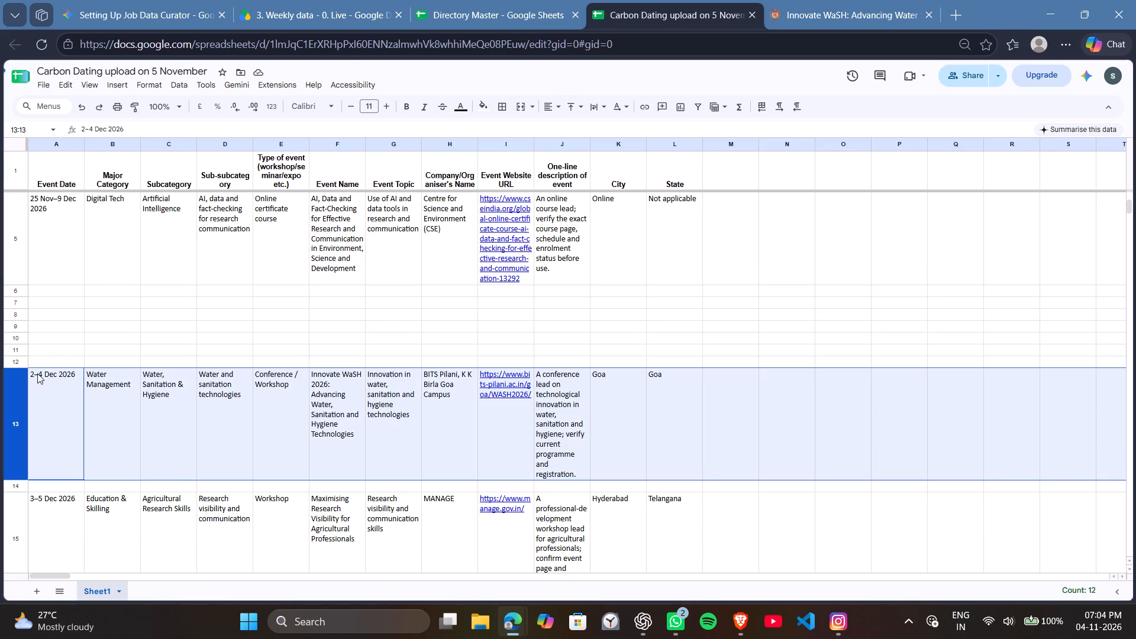
pyautogui.moveTo(18, 375); pyautogui.dragTo(14, 301)
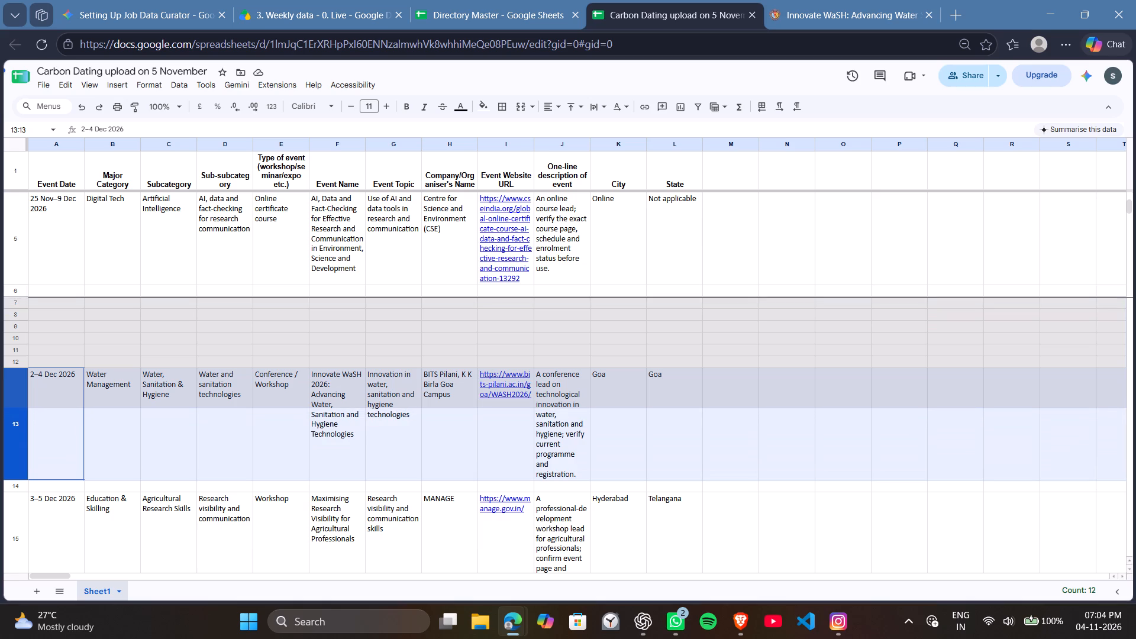
pyautogui.moveTo(14, 301); pyautogui.dragTo(13, 295)
pyautogui.click(35, 434)
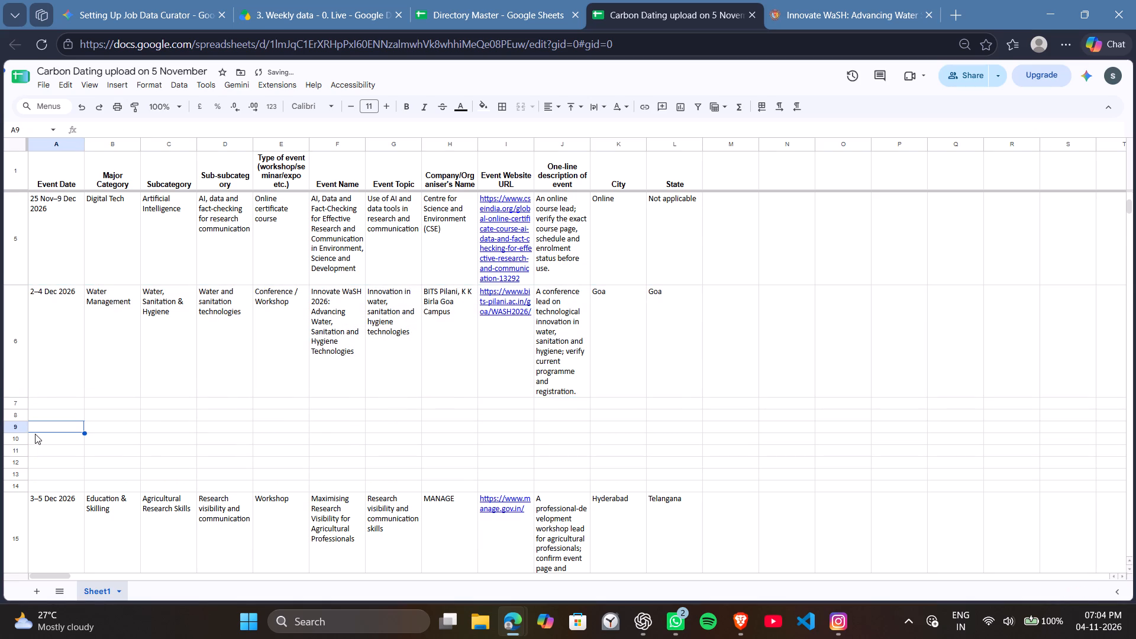
# Clear rows 15 to 18, the MANAGE and MANAGE-FISHub workshops, training programme and webinar dated 30 Nov to 16 Dec 2026.
pyautogui.scroll(-1, 35, 434)
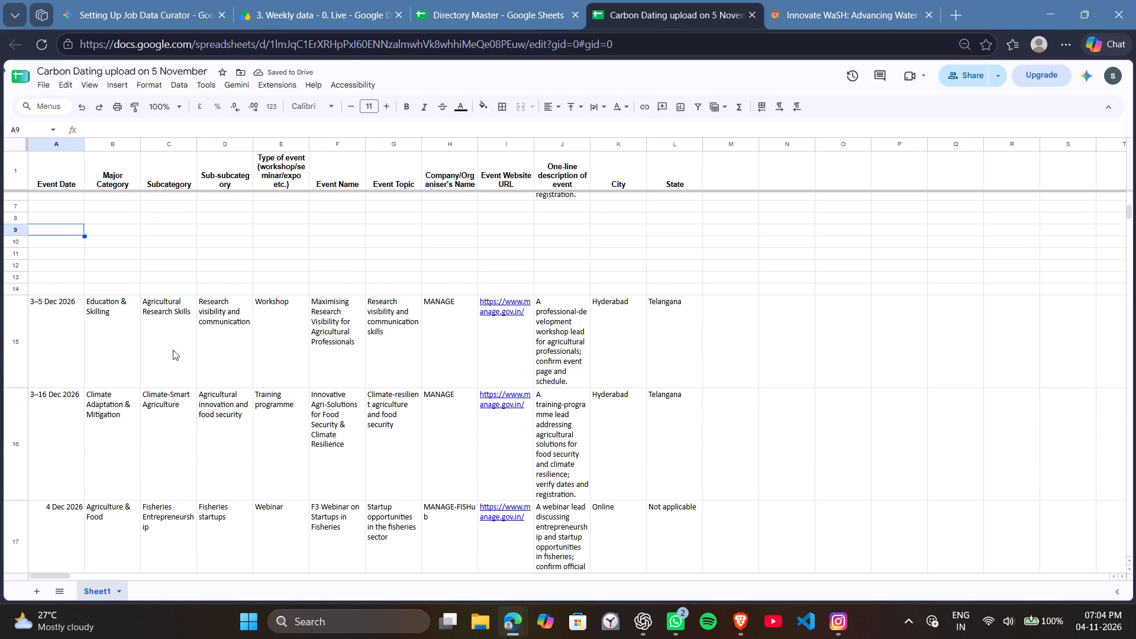
pyautogui.click(12, 328)
pyautogui.press('Delete')
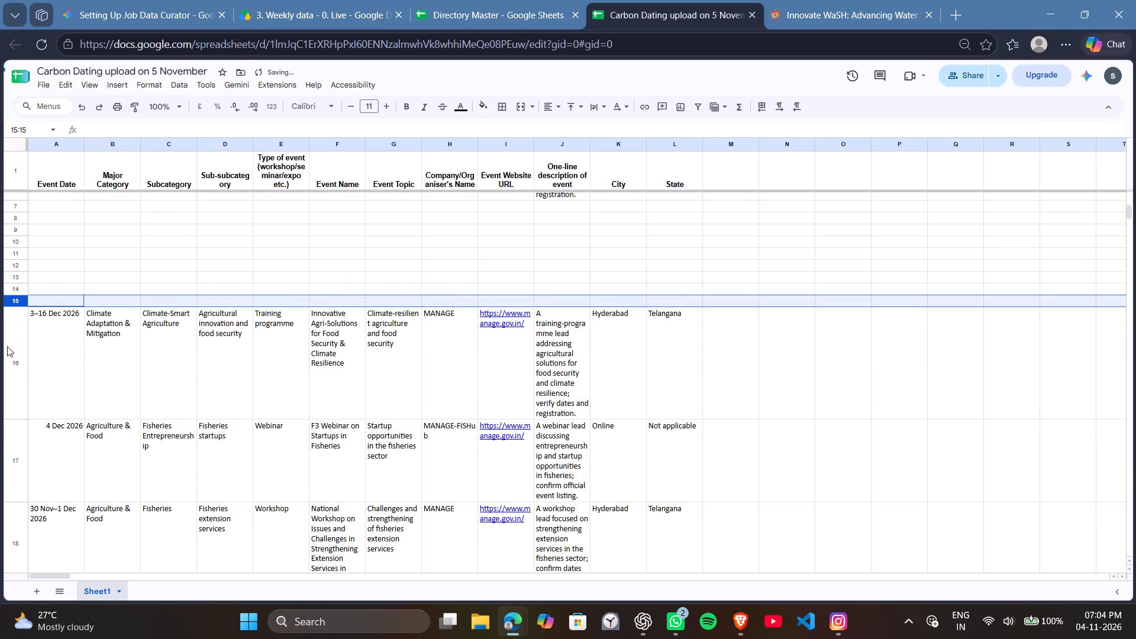
pyautogui.click(9, 366)
pyautogui.press('Delete')
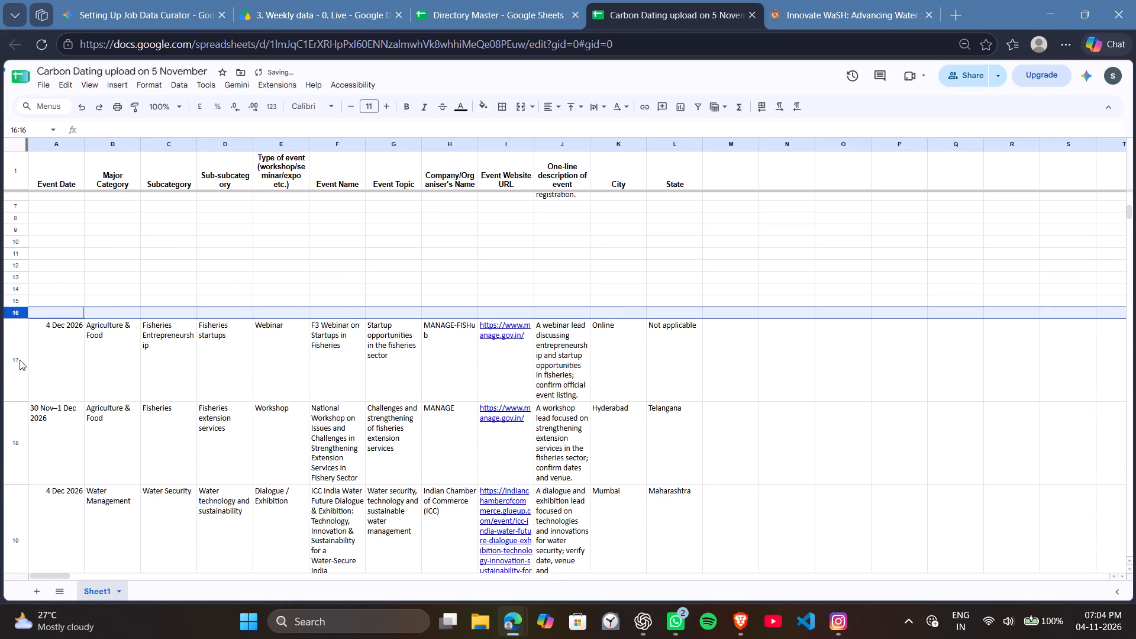
pyautogui.moveTo(21, 346); pyautogui.dragTo(15, 348)
pyautogui.press('Delete')
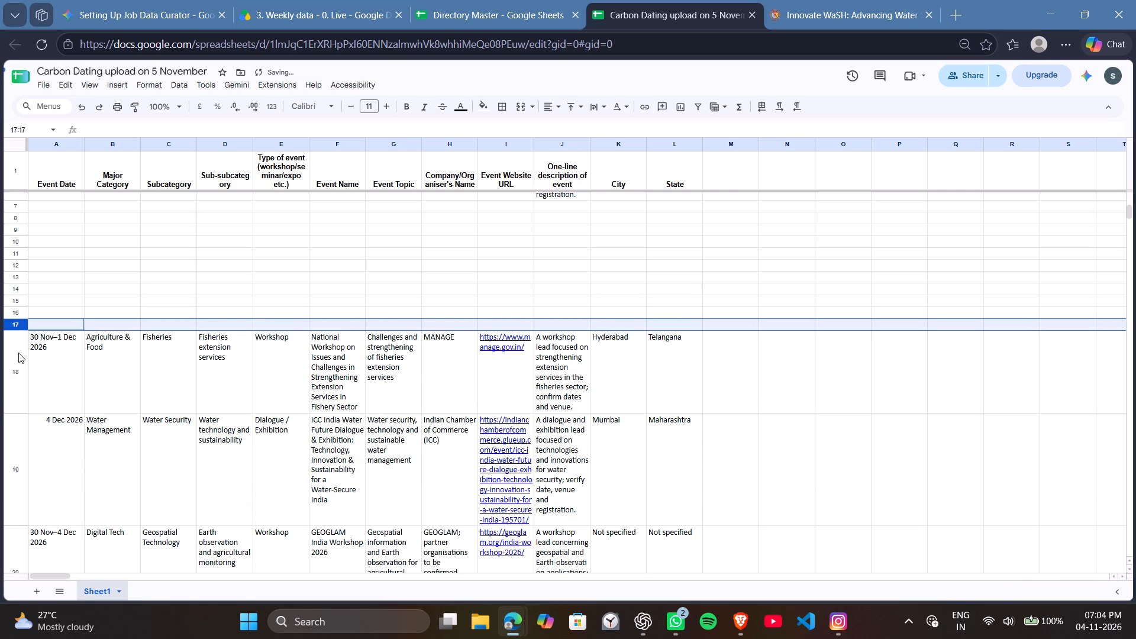
pyautogui.click(21, 355)
pyautogui.press('Delete')
# Clear rows 24 to 28, the MANAGE training programmes and webinars dated 4 to 17 Nov 2026.
pyautogui.scroll(-1, 498, 448)
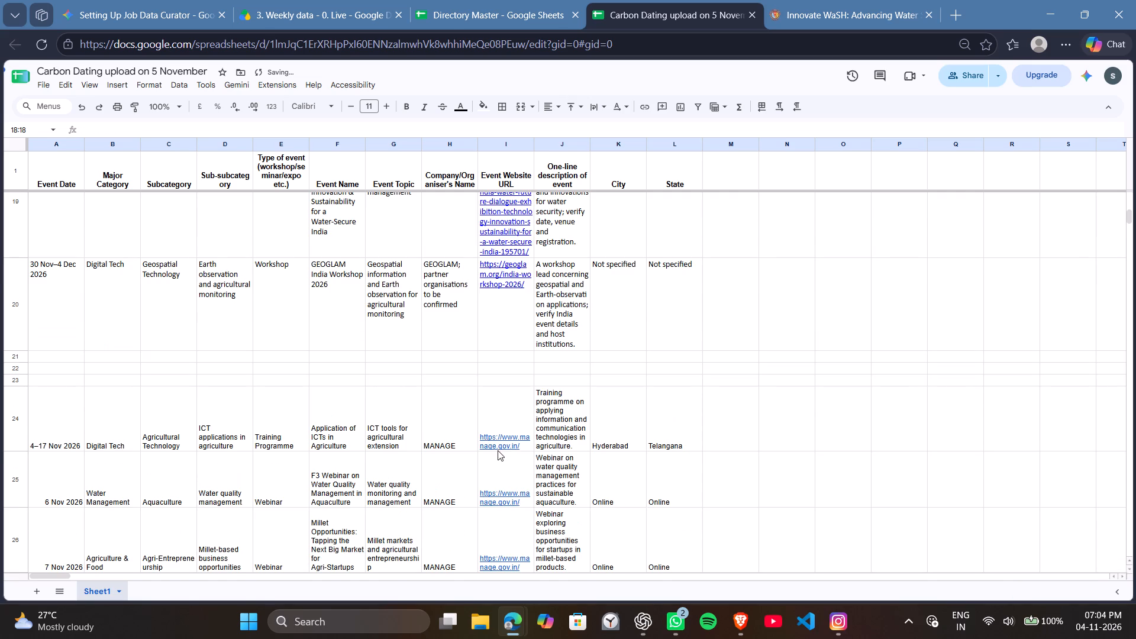
pyautogui.click(22, 414)
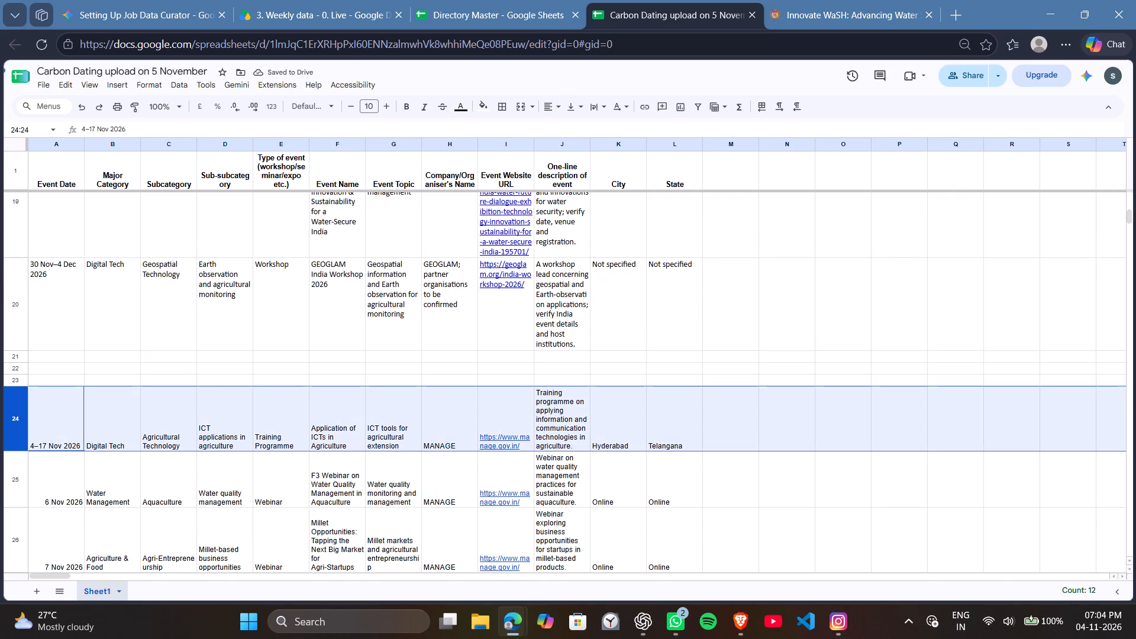
pyautogui.press('Delete')
pyautogui.click(22, 428)
pyautogui.press('Delete')
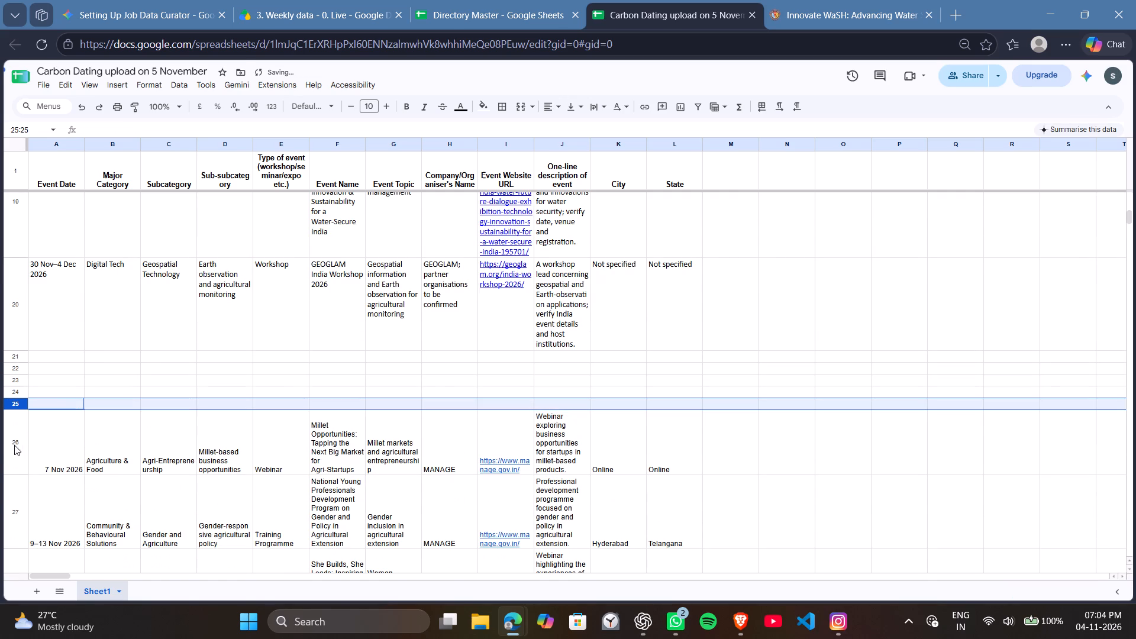
pyautogui.click(14, 445)
pyautogui.press('Delete')
pyautogui.click(15, 454)
pyautogui.press('Delete')
pyautogui.click(22, 475)
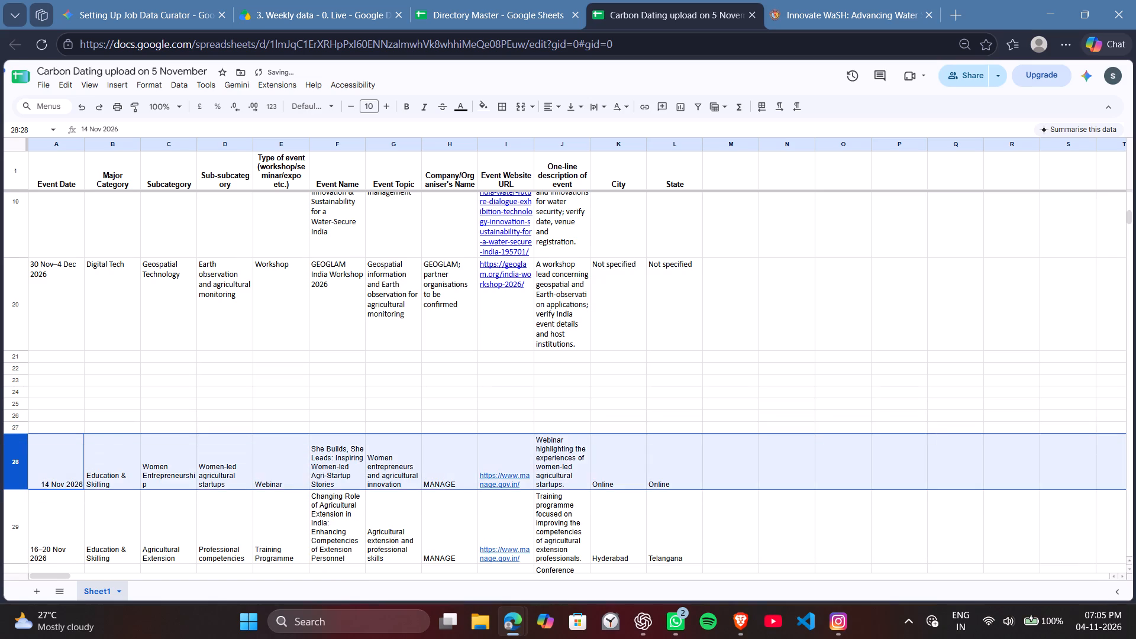
pyautogui.press('Delete')
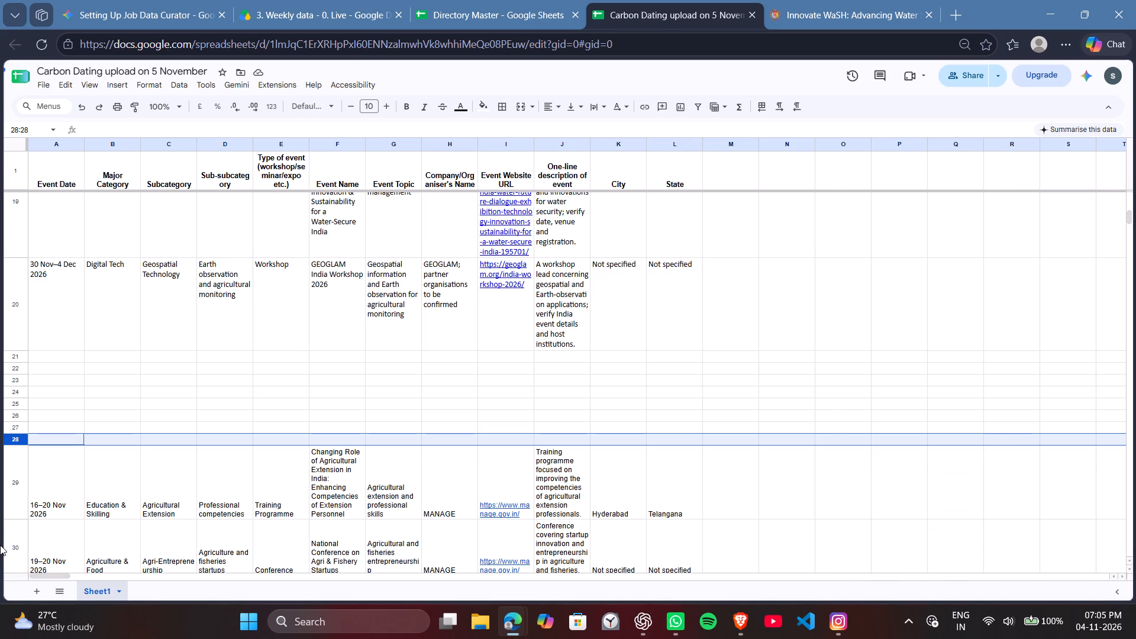
# Clear rows 29 to 33, the MANAGE training programmes, conference and webinars dated 16 to 27 Nov 2026.
pyautogui.click(16, 476)
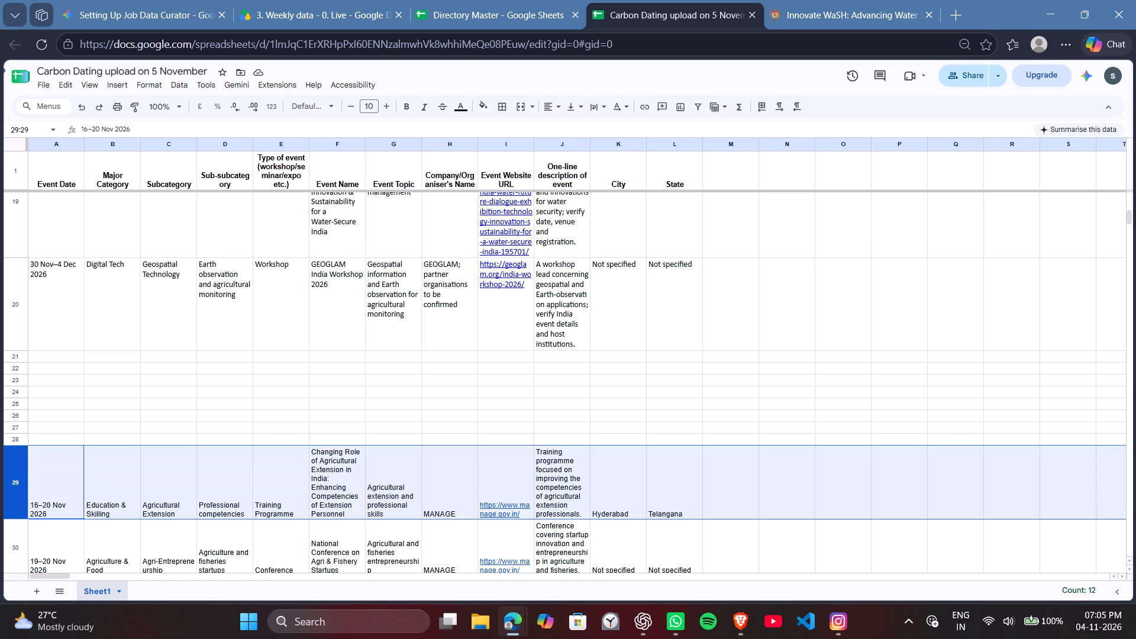
pyautogui.press('Delete')
pyautogui.scroll(-1, 18, 477)
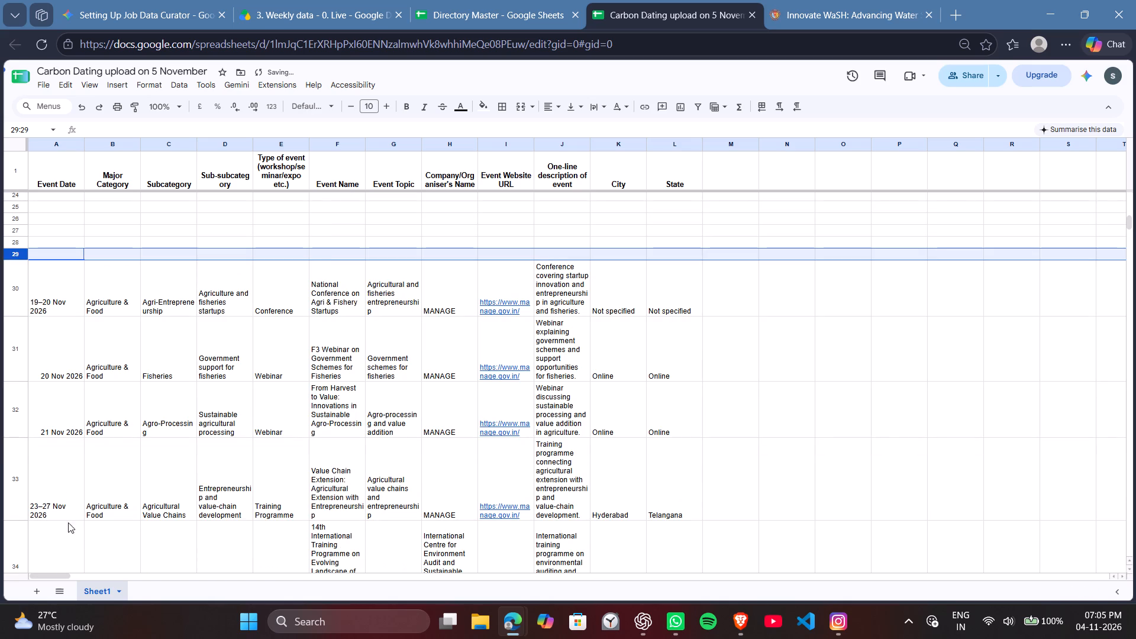
pyautogui.click(14, 486)
pyautogui.press('Delete')
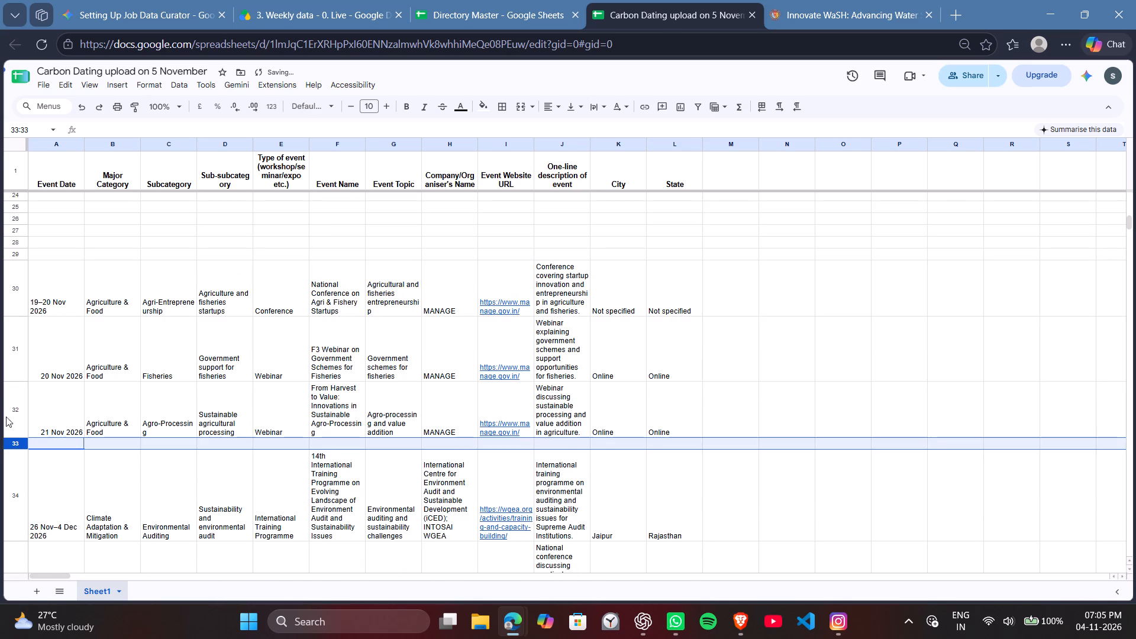
pyautogui.click(6, 417)
pyautogui.press('Delete')
pyautogui.click(7, 352)
pyautogui.press('Delete')
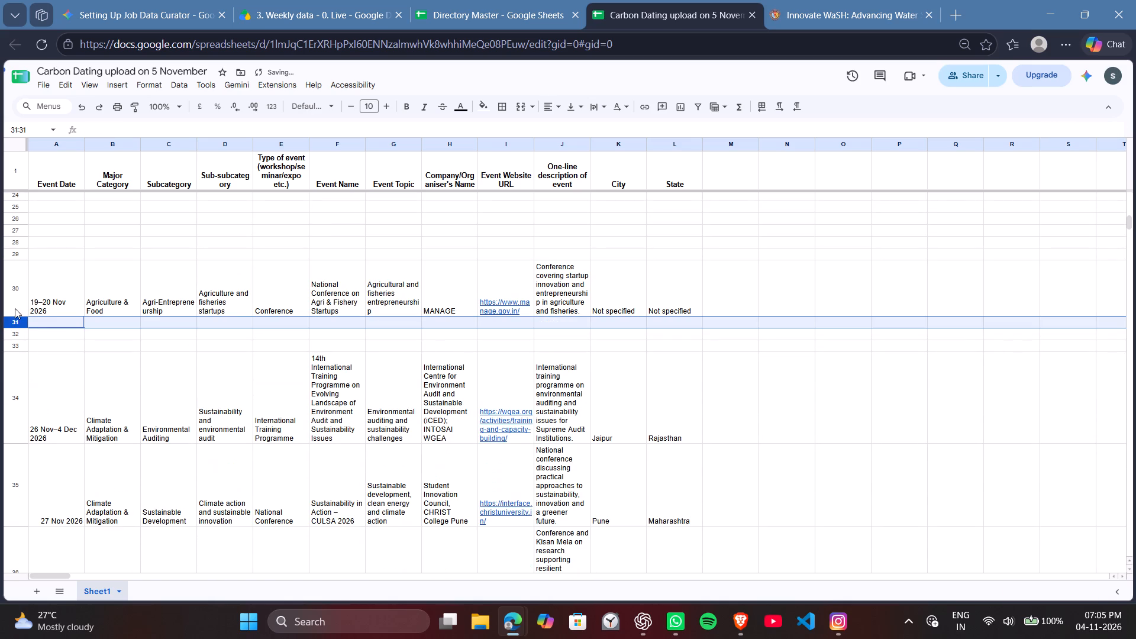
pyautogui.click(15, 308)
pyautogui.press('Delete')
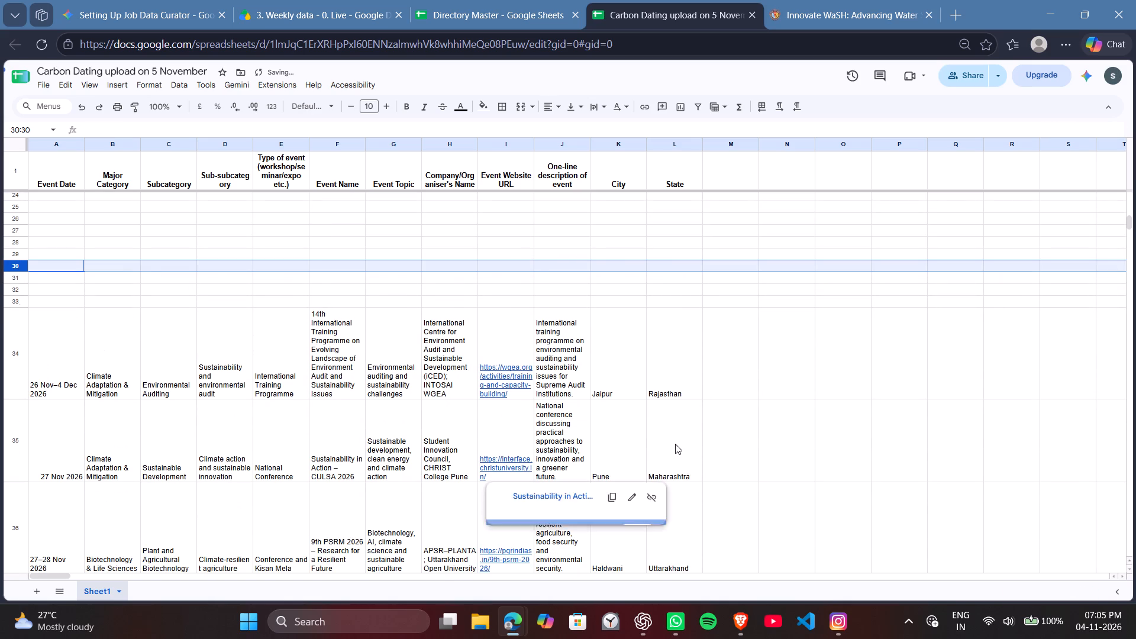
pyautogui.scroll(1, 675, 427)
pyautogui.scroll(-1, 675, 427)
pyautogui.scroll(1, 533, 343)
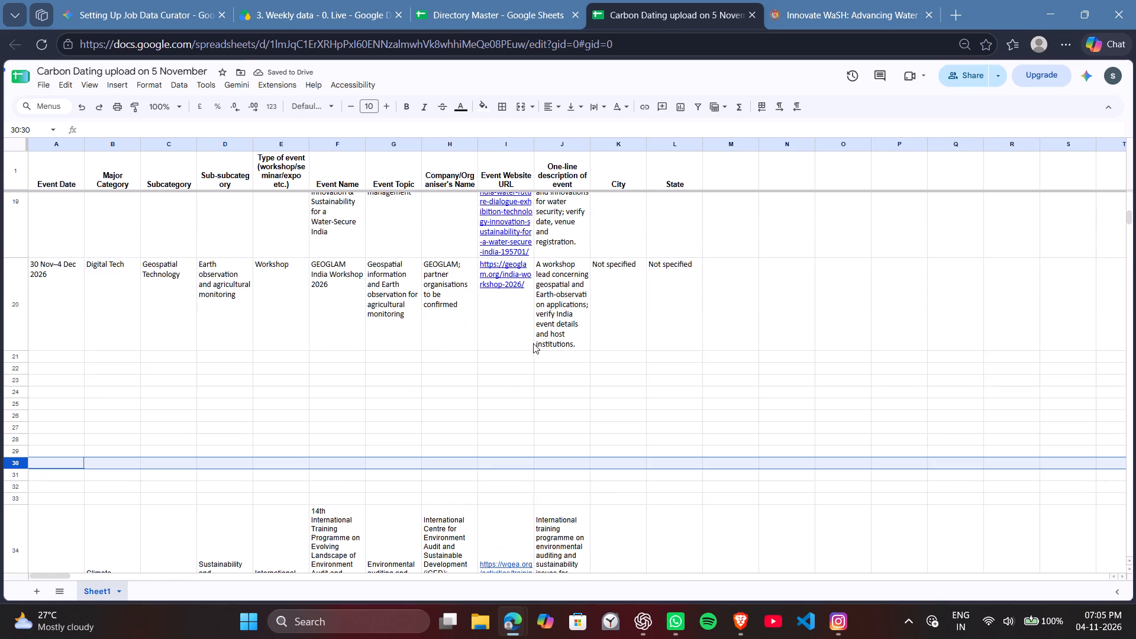
# Shorten the organiser's name of GEOGLAM India Workshop 2026 in row 20 to "GEOGLAM;".
pyautogui.click(450, 300)
pyautogui.moveTo(235, 130); pyautogui.dragTo(176, 126)
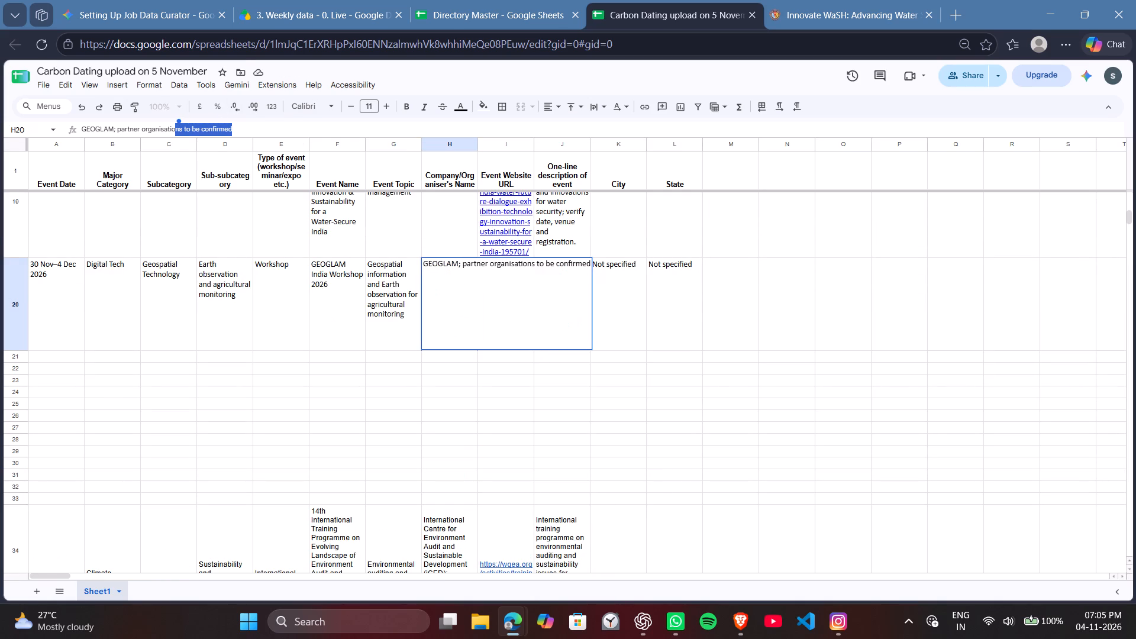
pyautogui.moveTo(176, 126); pyautogui.dragTo(115, 124)
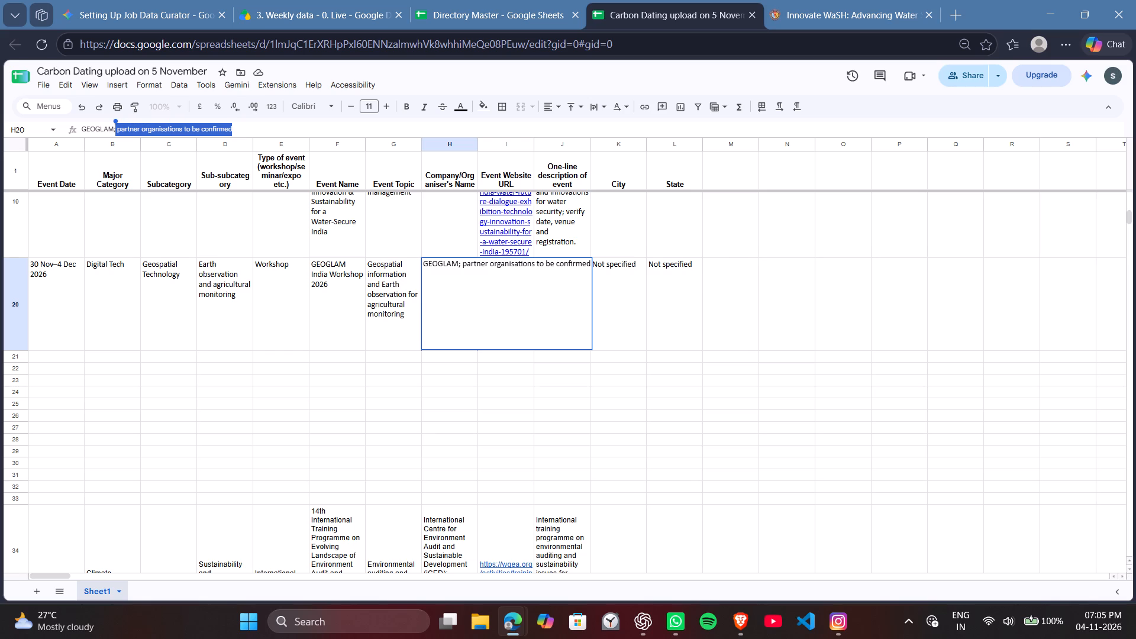
pyautogui.press('BackSpace')
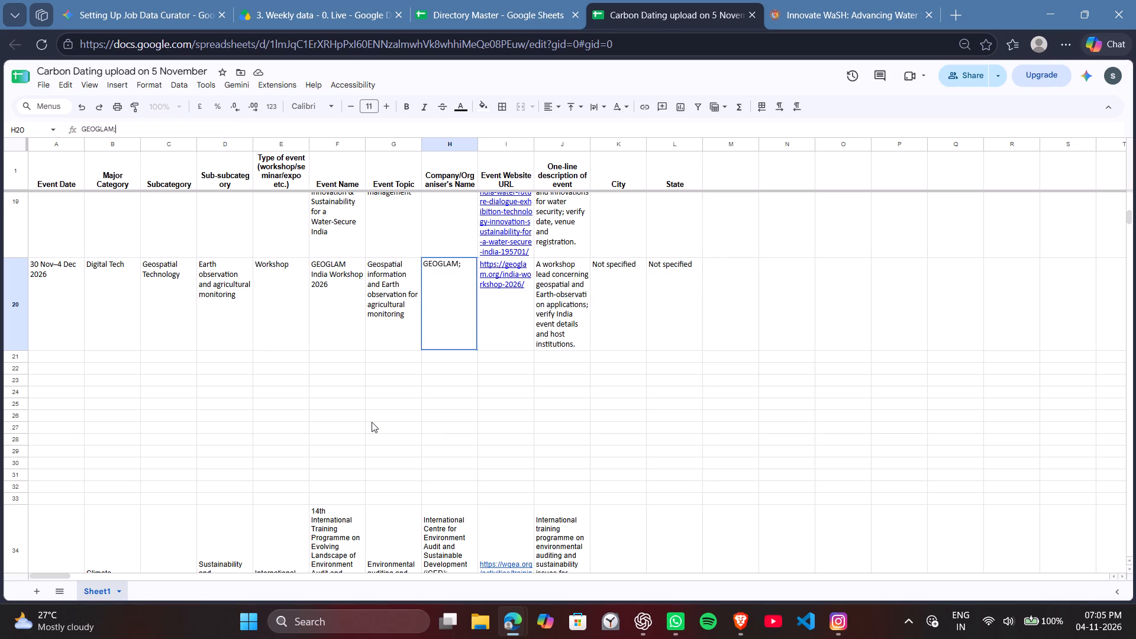
pyautogui.click(372, 422)
# Open the event website from row 34, the 14th International Training Programme in Jaipur, and close the Innovate WaSH page.
pyautogui.scroll(2, 428, 416)
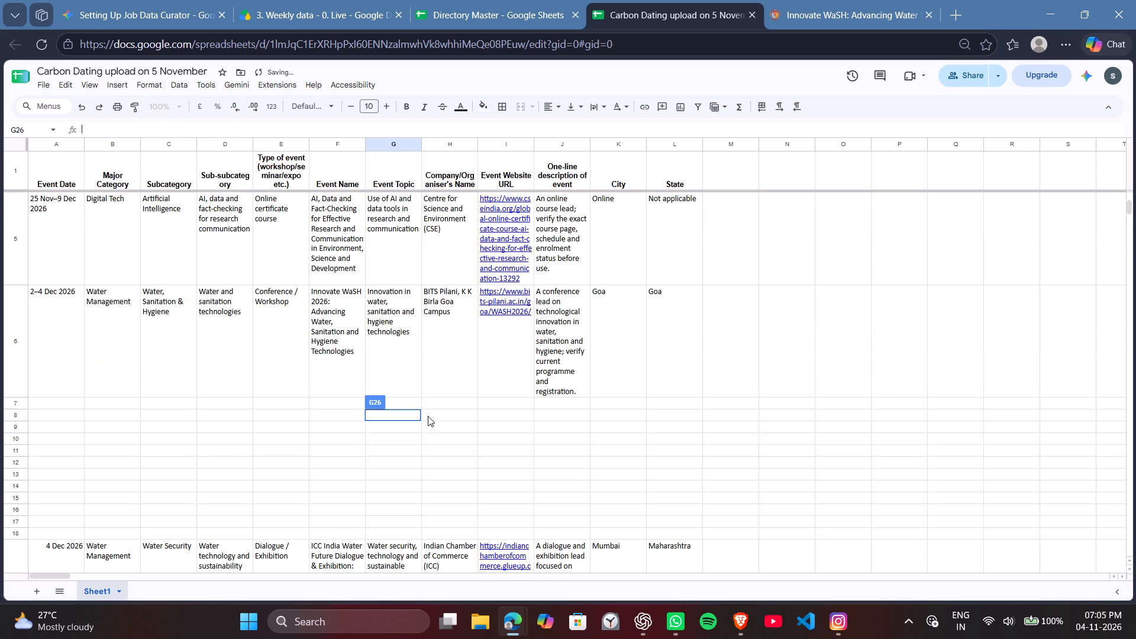
pyautogui.scroll(3, 444, 411)
pyautogui.scroll(-3, 444, 411)
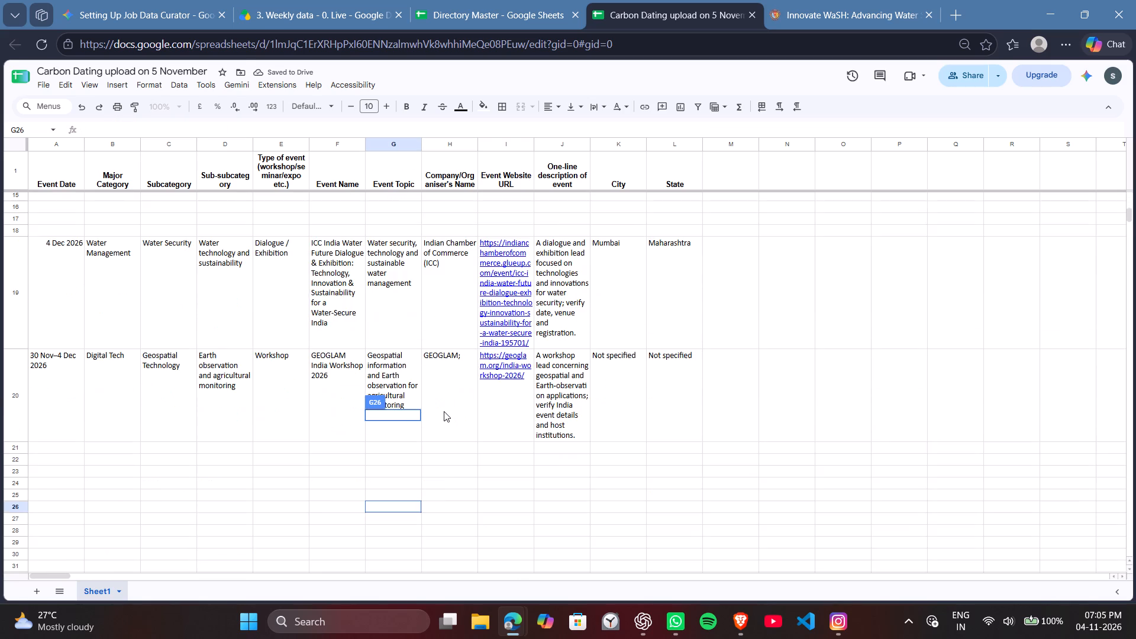
pyautogui.scroll(-1, 444, 411)
pyautogui.click(573, 390)
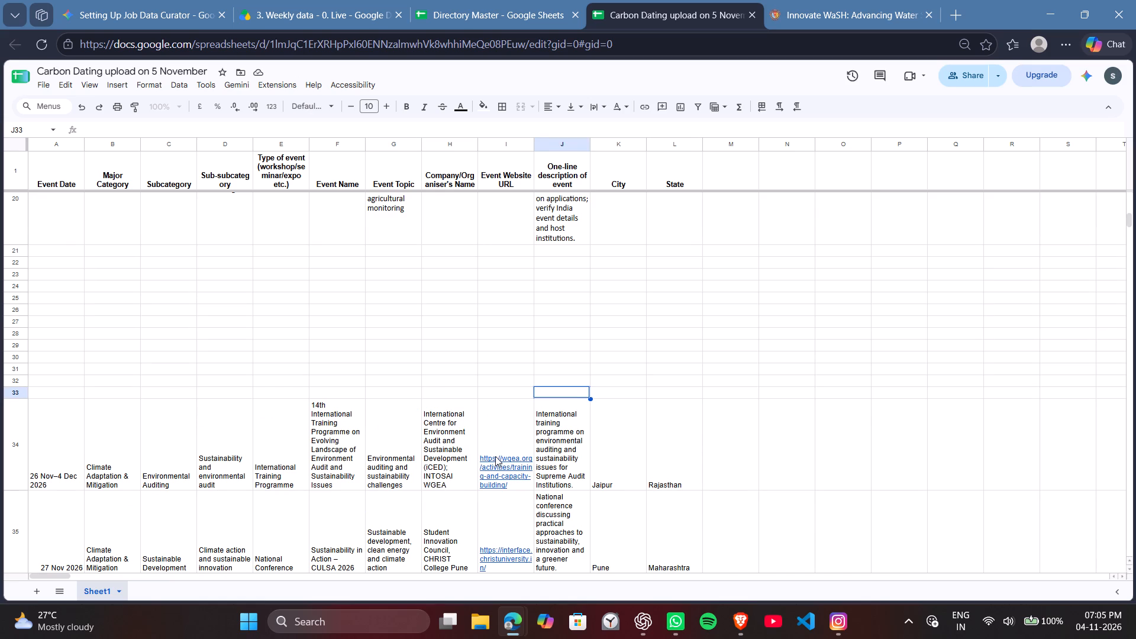
pyautogui.click(495, 456)
pyautogui.click(548, 506)
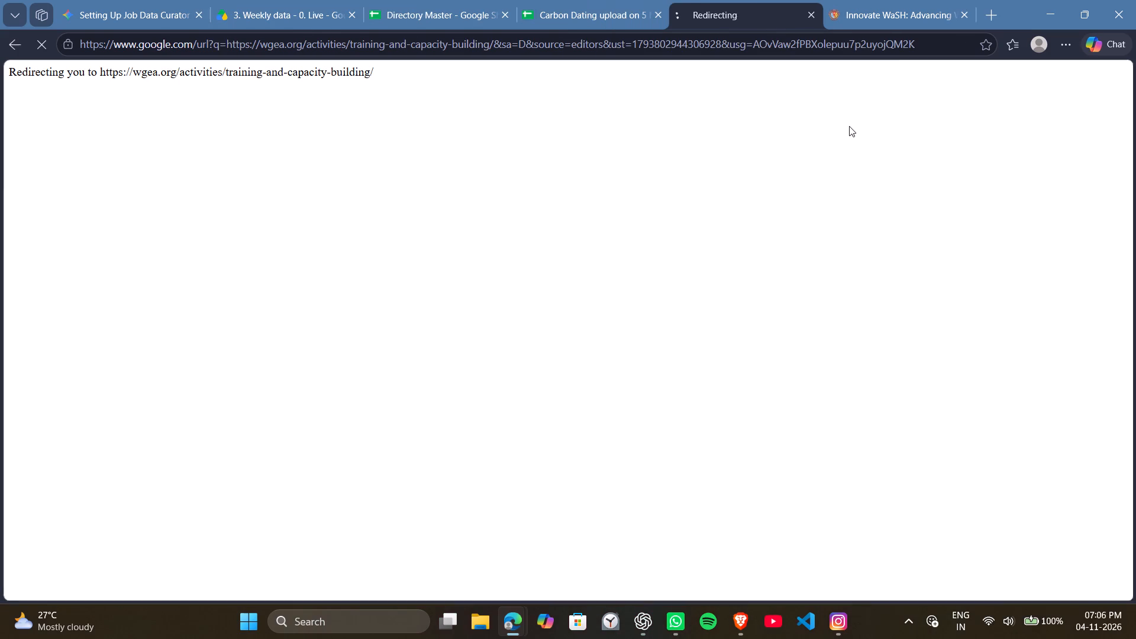
pyautogui.click(967, 17)
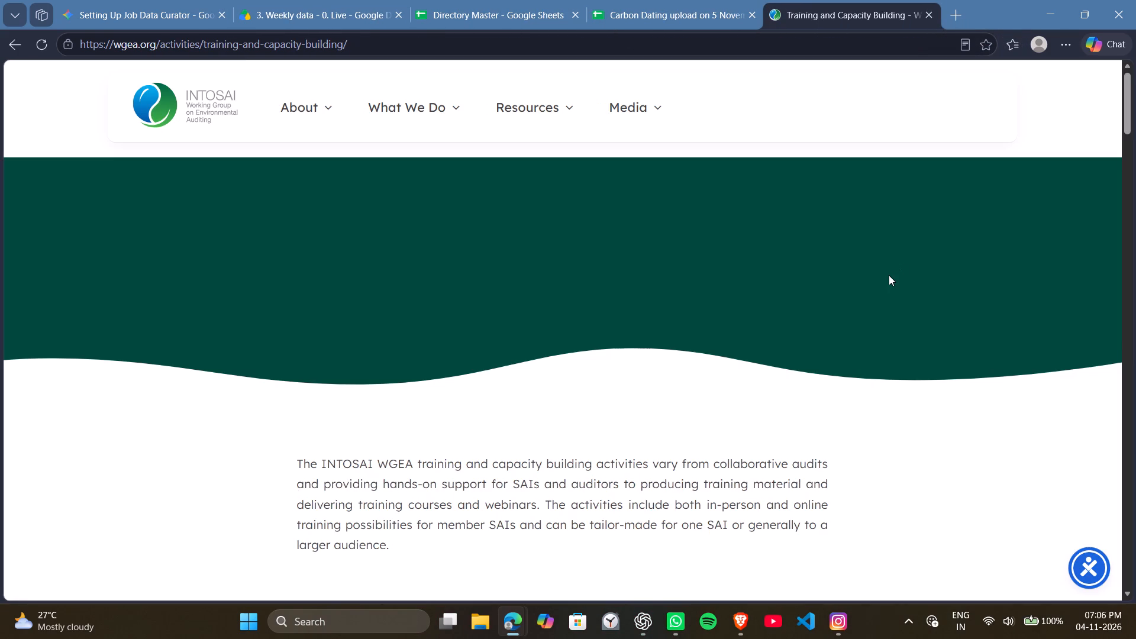
# Reject all cookies on the INTOSAI WGEA Training and Capacity Building page.
pyautogui.scroll(-2, 889, 275)
pyautogui.scroll(1, 889, 275)
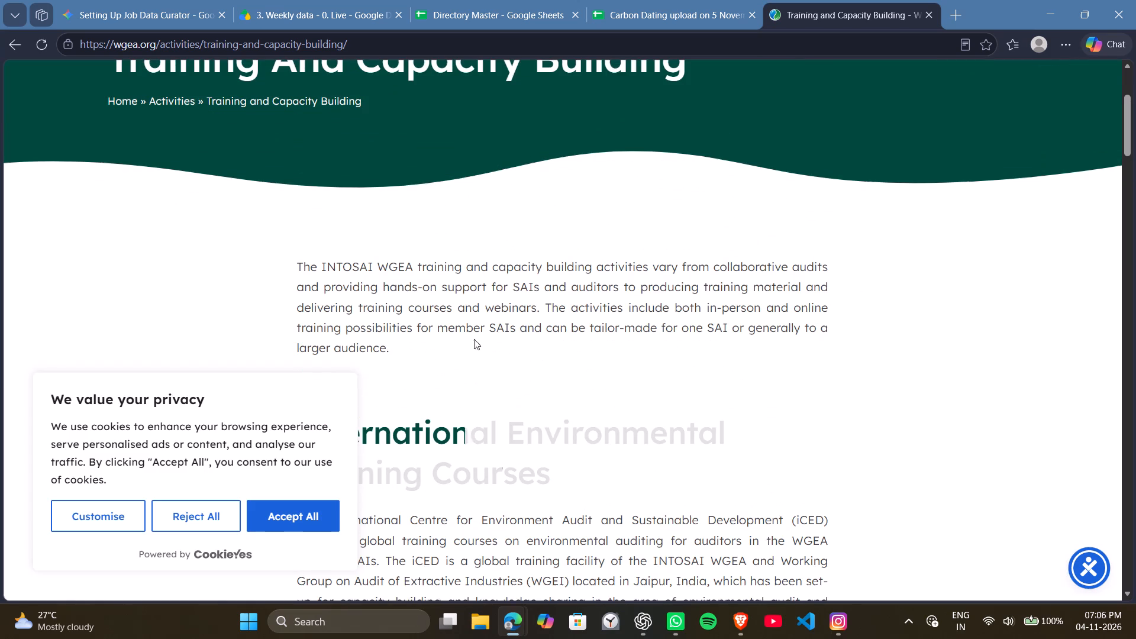
pyautogui.click(171, 512)
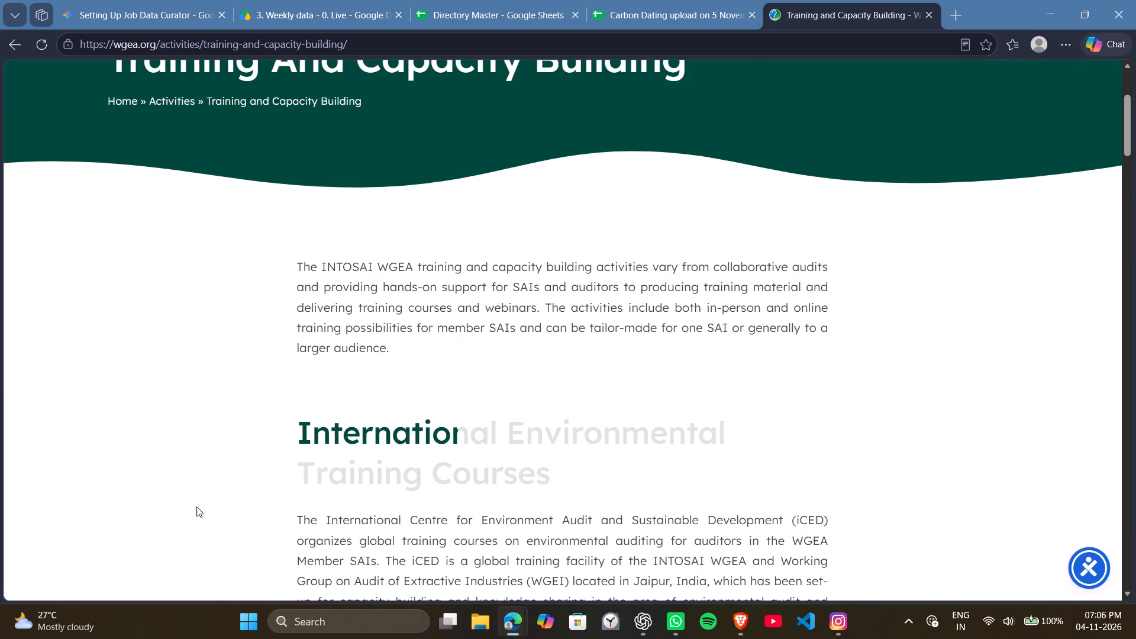
# Look through the WGEA page's international training course tables for the 14th International Training Programme listed in row 34.
pyautogui.scroll(-2, 708, 462)
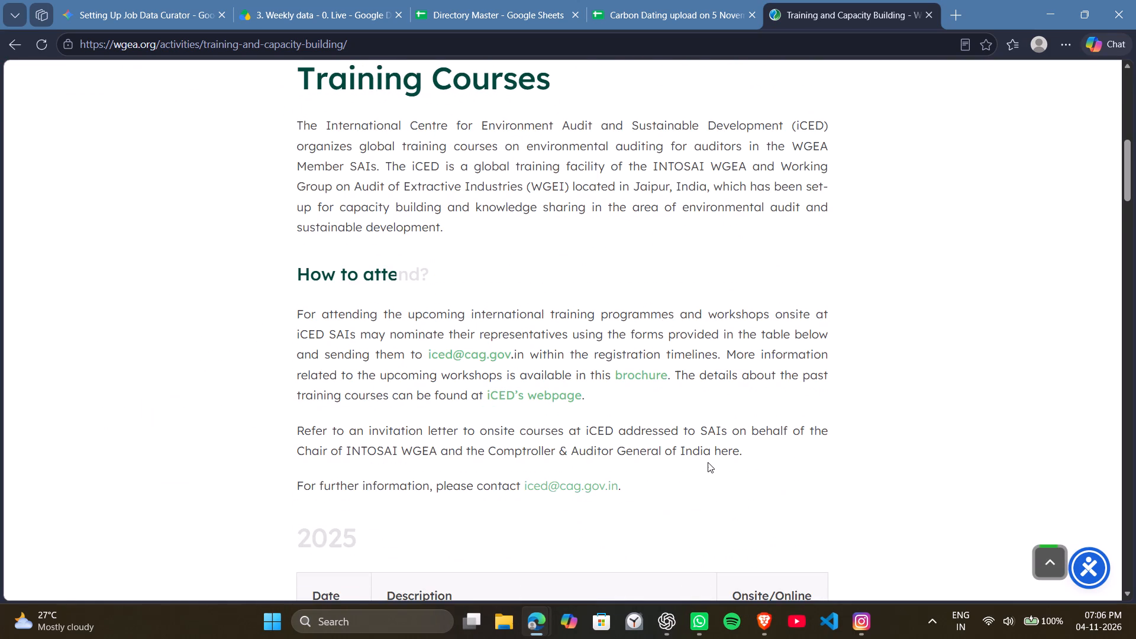
pyautogui.scroll(-2, 708, 462)
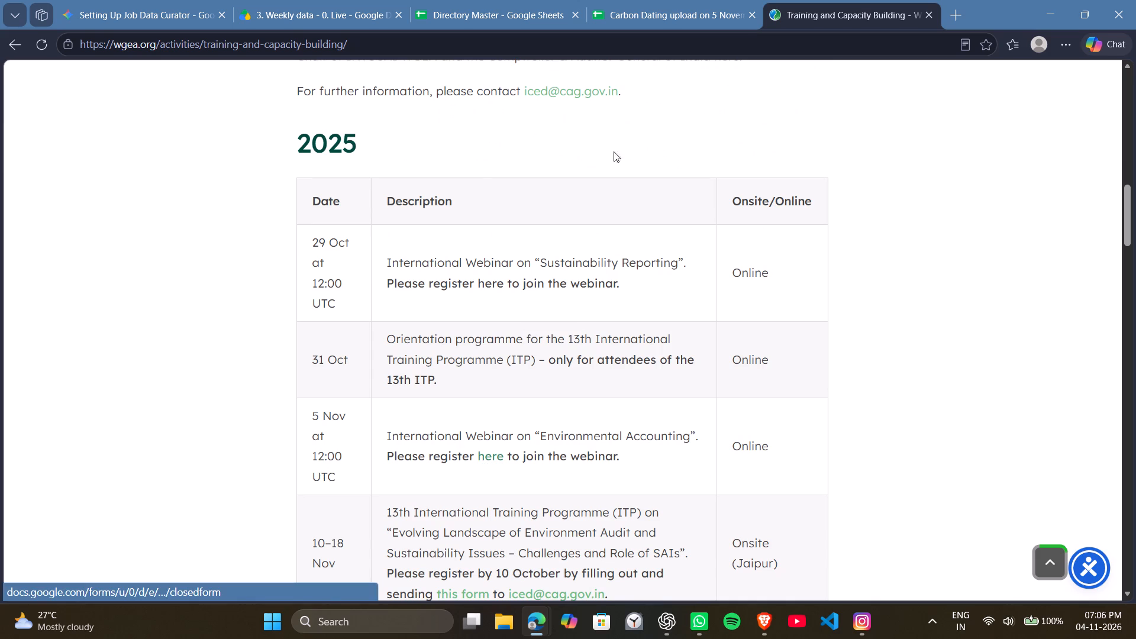
pyautogui.click(611, 0)
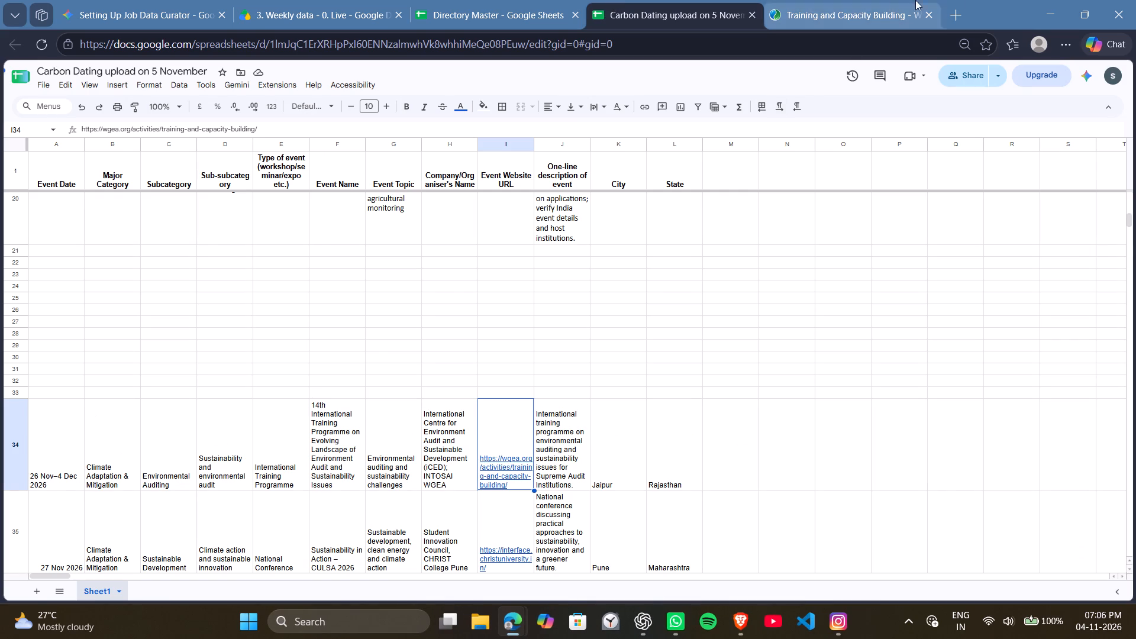
pyautogui.click(815, 0)
pyautogui.scroll(-1, 812, 320)
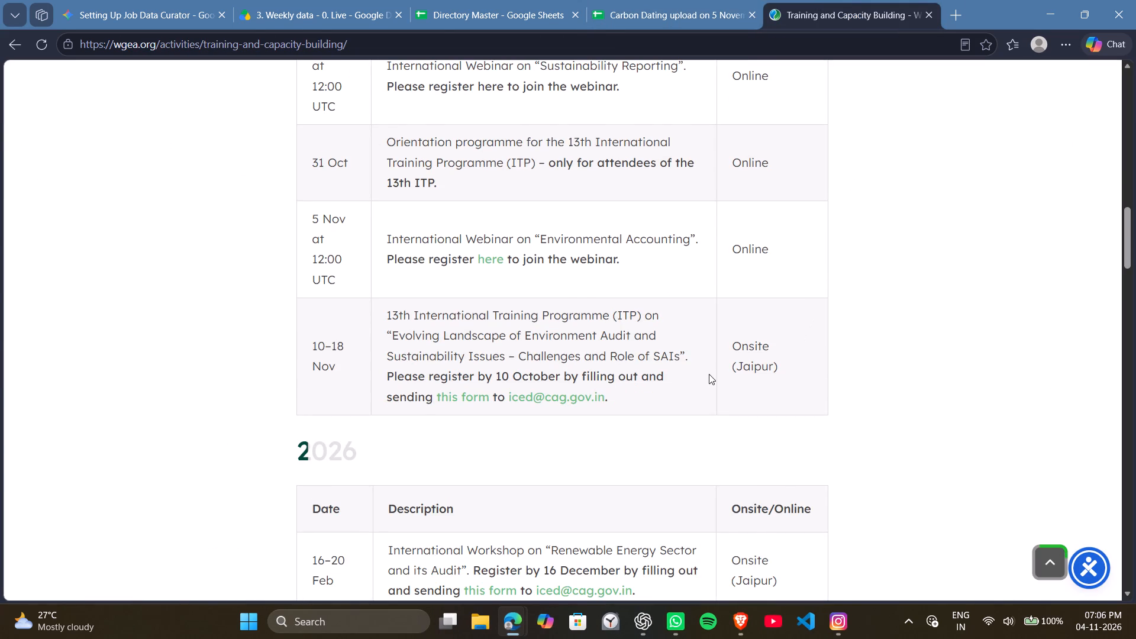
pyautogui.scroll(-1, 709, 374)
pyautogui.scroll(2, 709, 374)
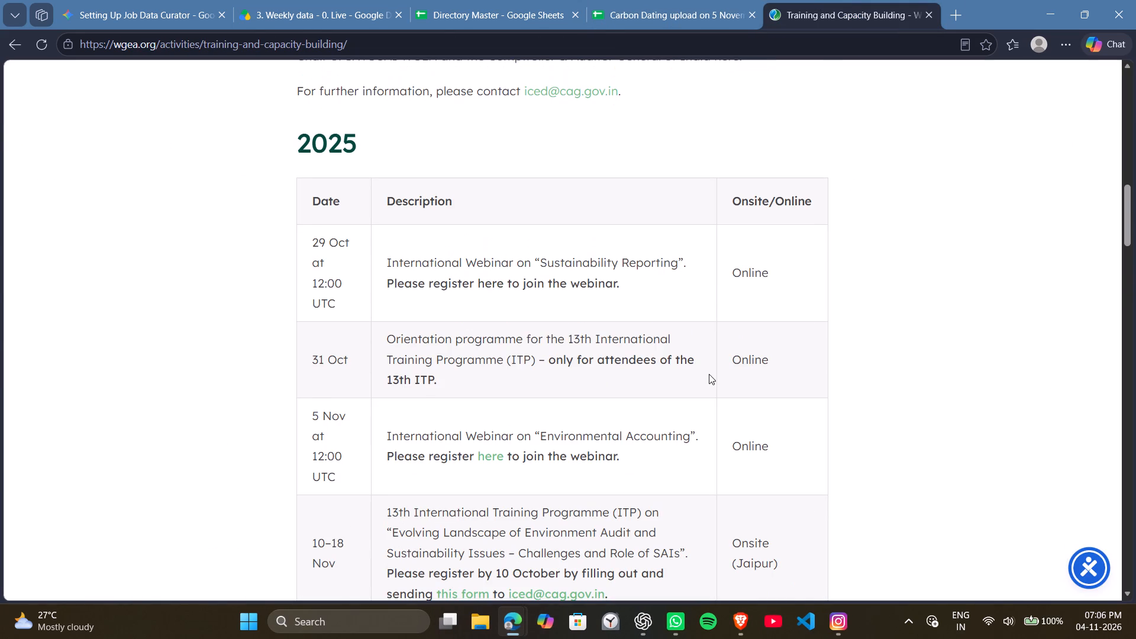
pyautogui.scroll(-2, 709, 374)
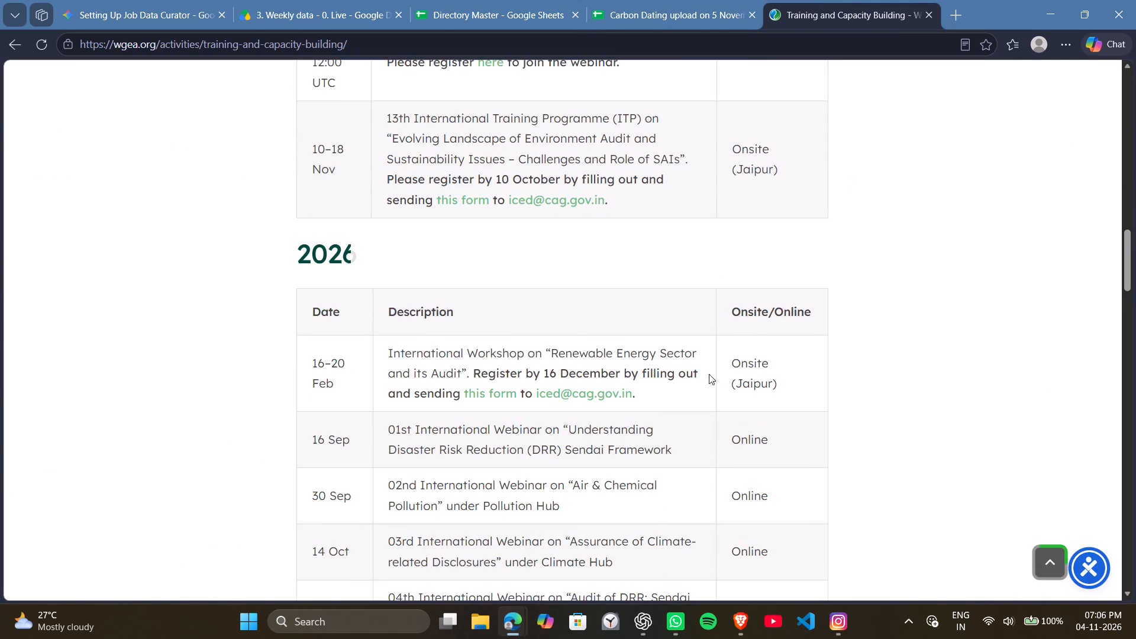
pyautogui.scroll(-2, 709, 374)
pyautogui.scroll(4, 709, 374)
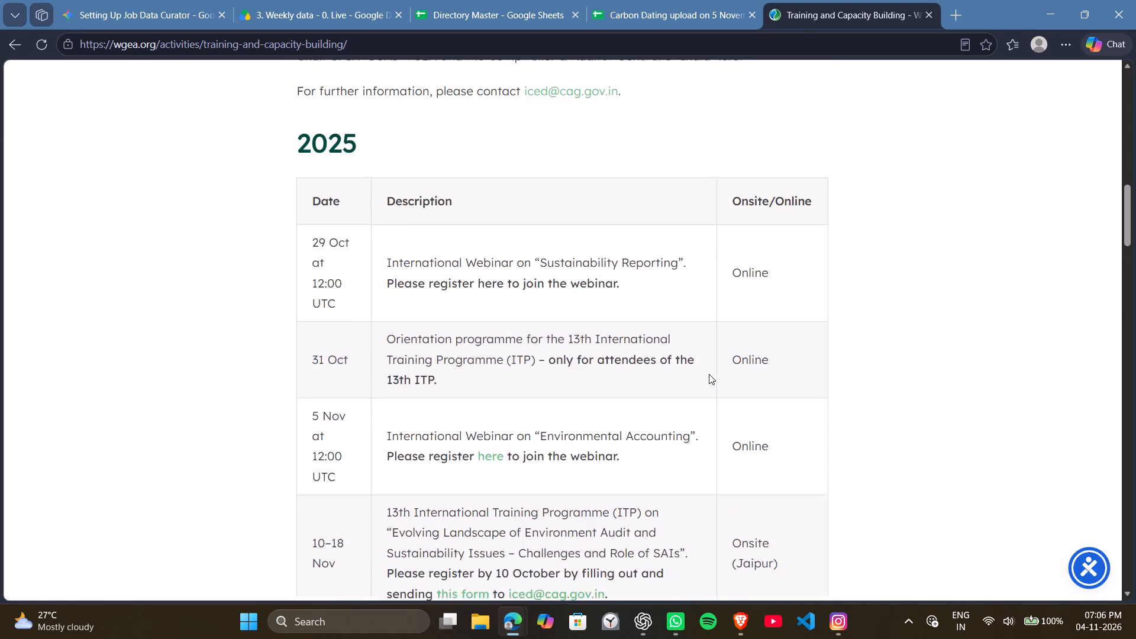
pyautogui.scroll(1, 709, 374)
pyautogui.scroll(-5, 709, 374)
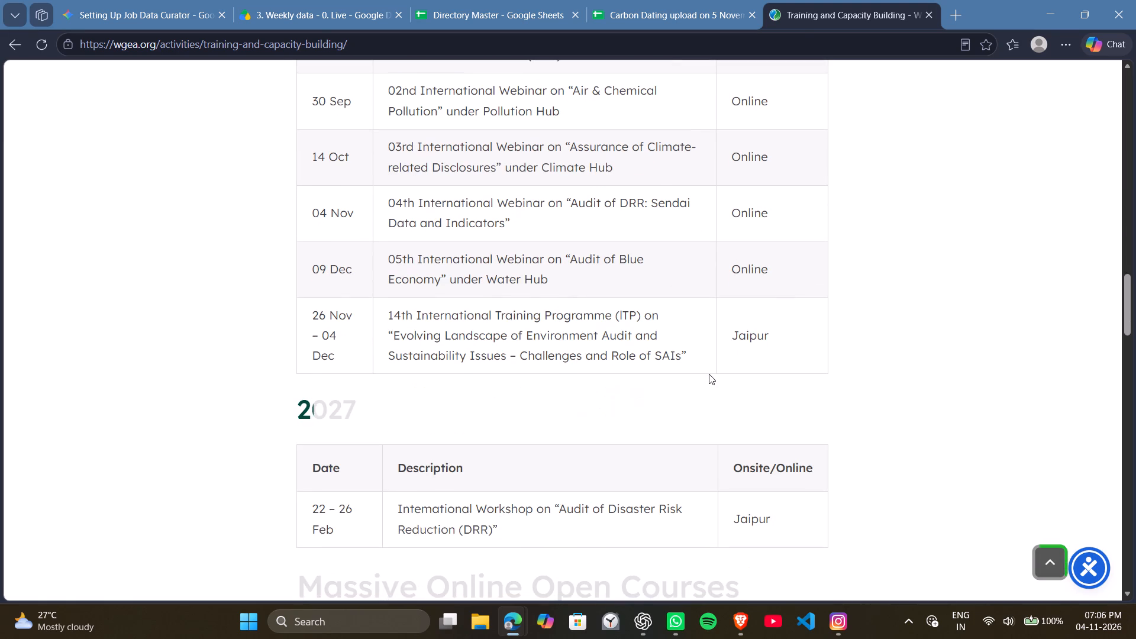
# Examine the 14th International Training Programme entry and the surrounding page sections for a link or registration details.
pyautogui.click(620, 337)
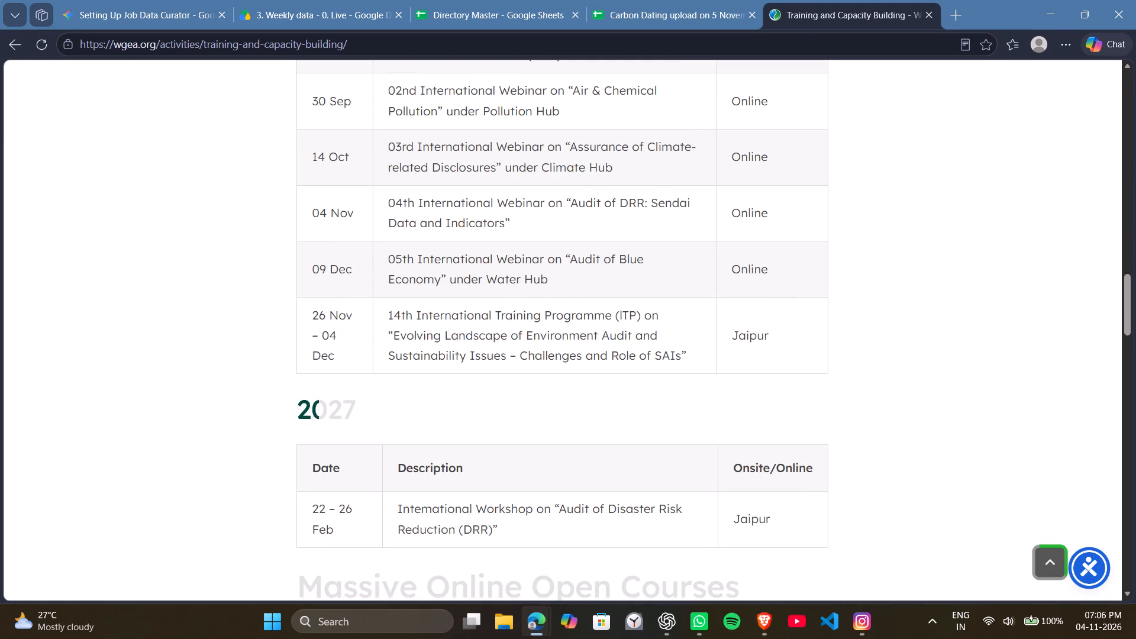
pyautogui.scroll(-4, 349, 350)
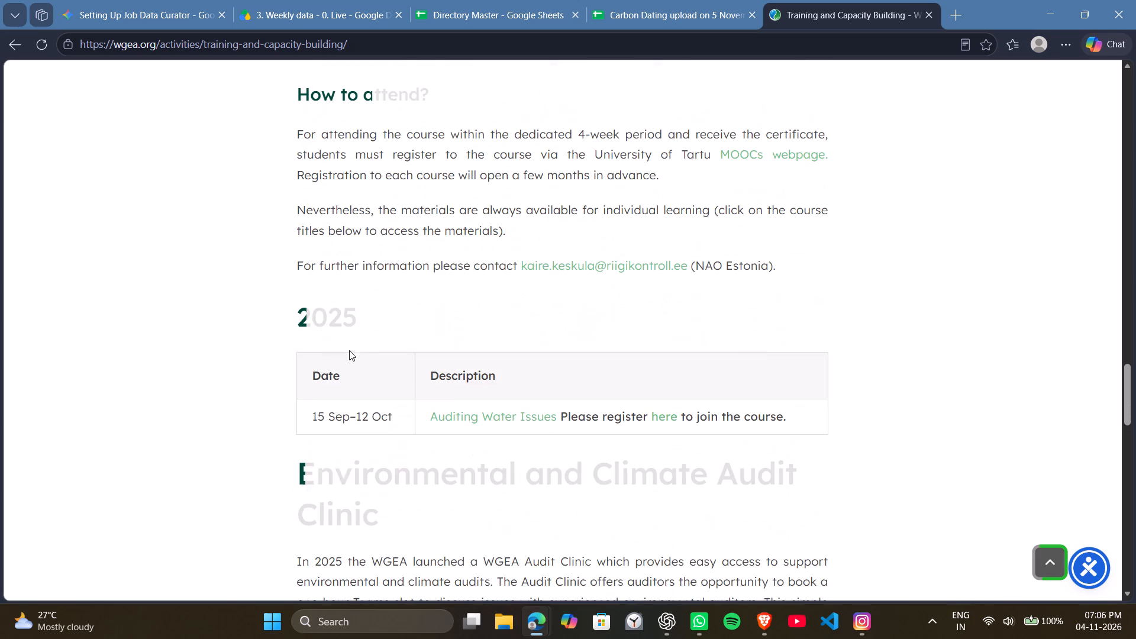
pyautogui.scroll(3, 349, 350)
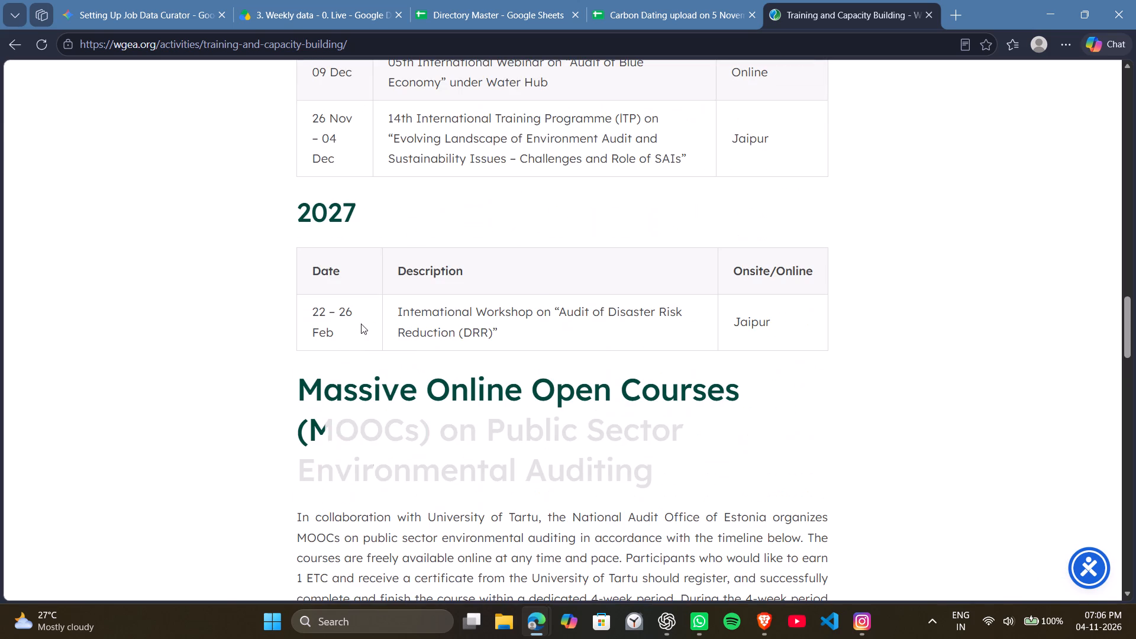
pyautogui.scroll(1, 364, 318)
pyautogui.click(694, 355)
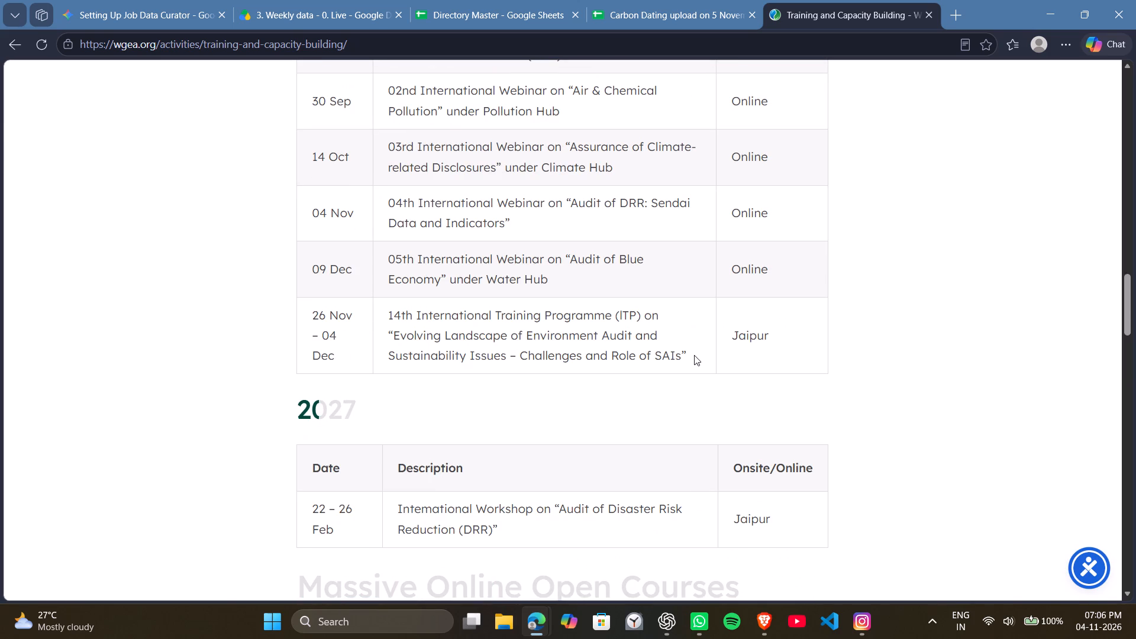
pyautogui.scroll(4, 680, 348)
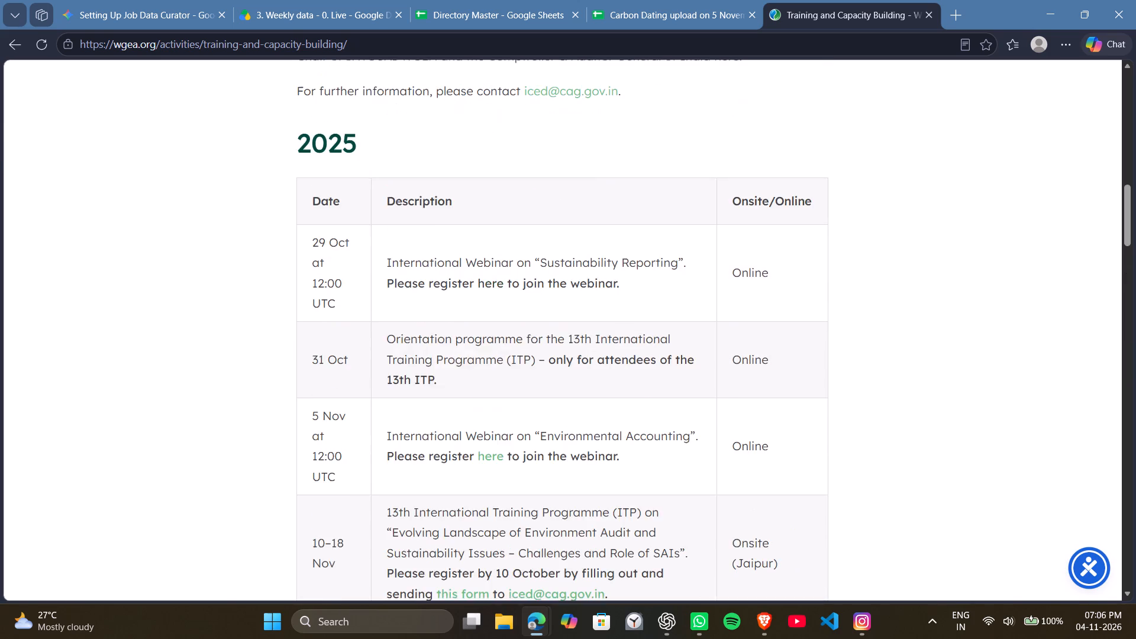
pyautogui.scroll(4, 680, 348)
pyautogui.scroll(-2, 680, 348)
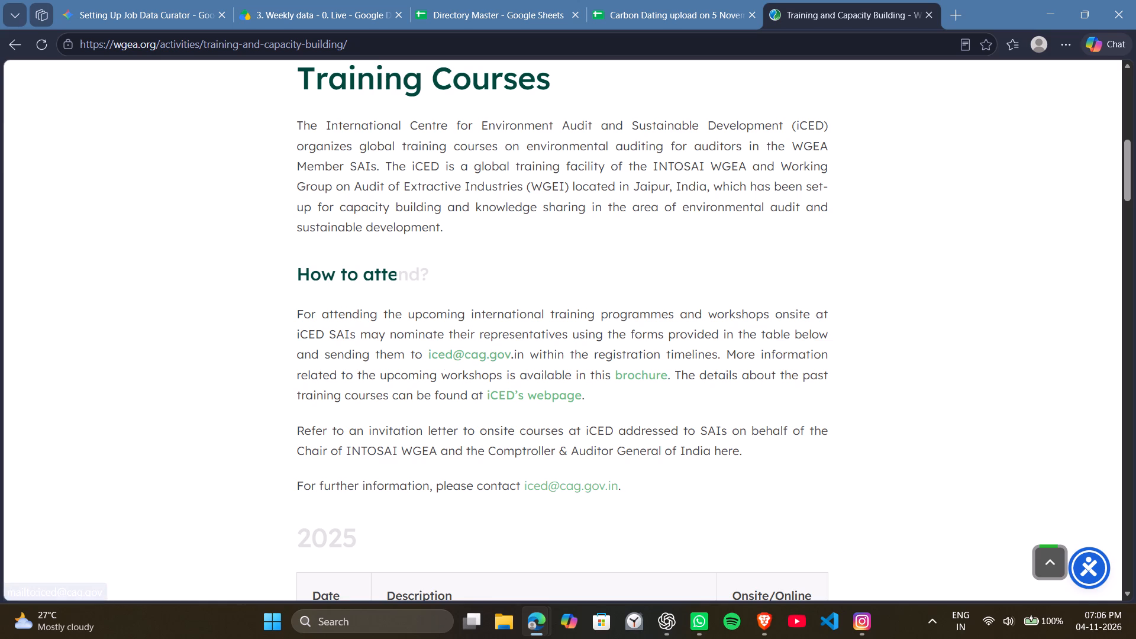
# Compare row 34 of the Carbon Dating sheet with the WGEA page's 2026 training table and attendance instructions.
pyautogui.click(682, 0)
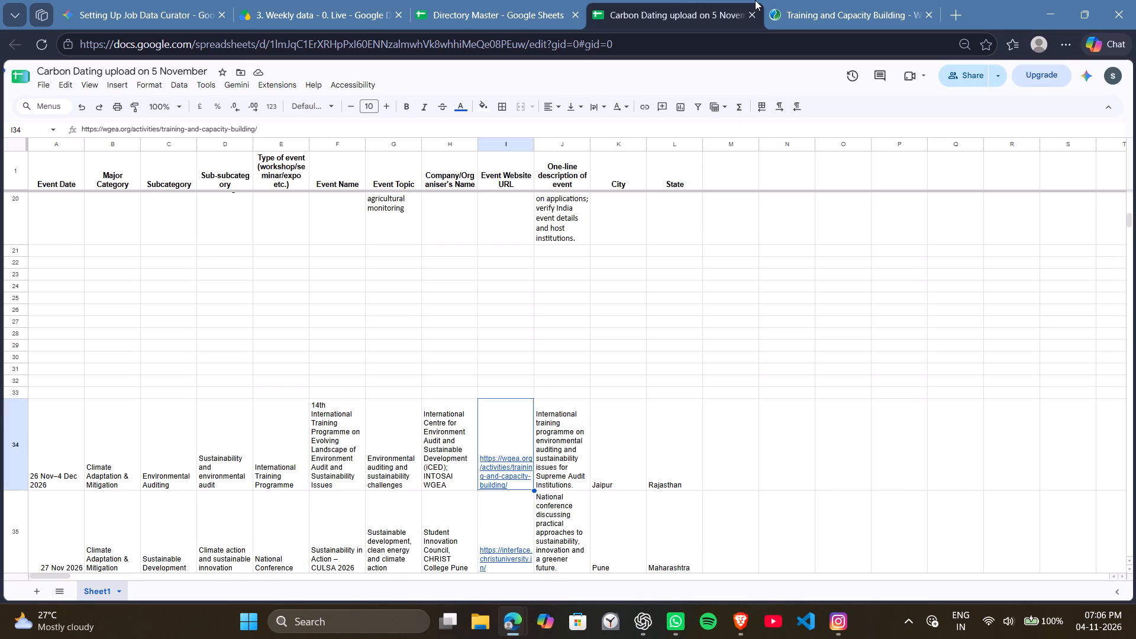
pyautogui.click(801, 3)
pyautogui.scroll(-5, 661, 273)
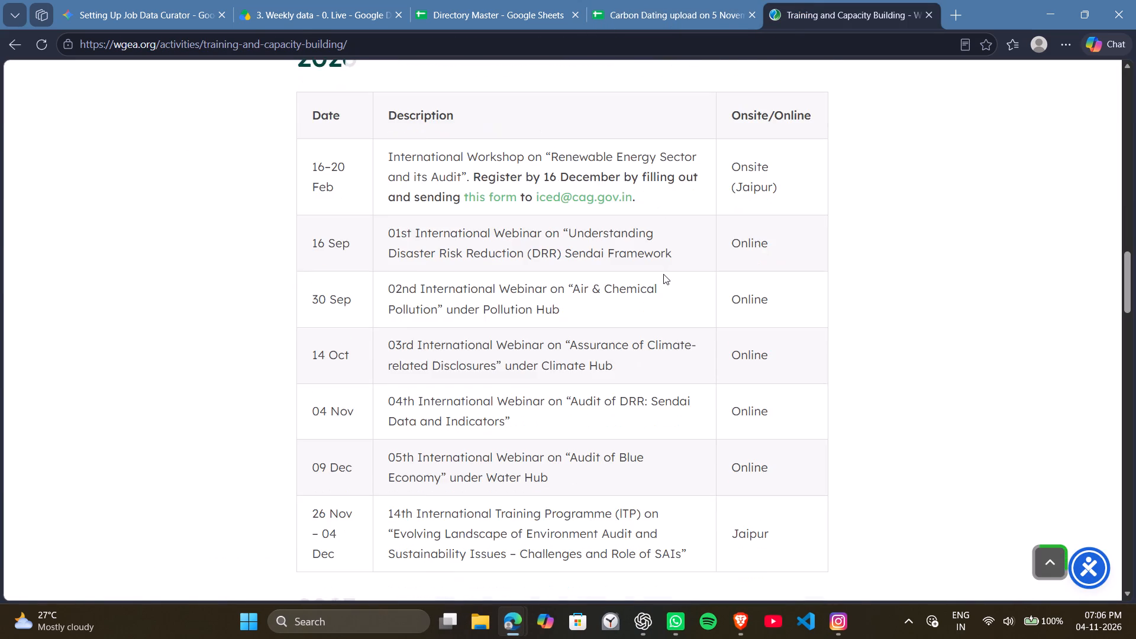
pyautogui.scroll(-1, 663, 274)
pyautogui.scroll(3, 674, 314)
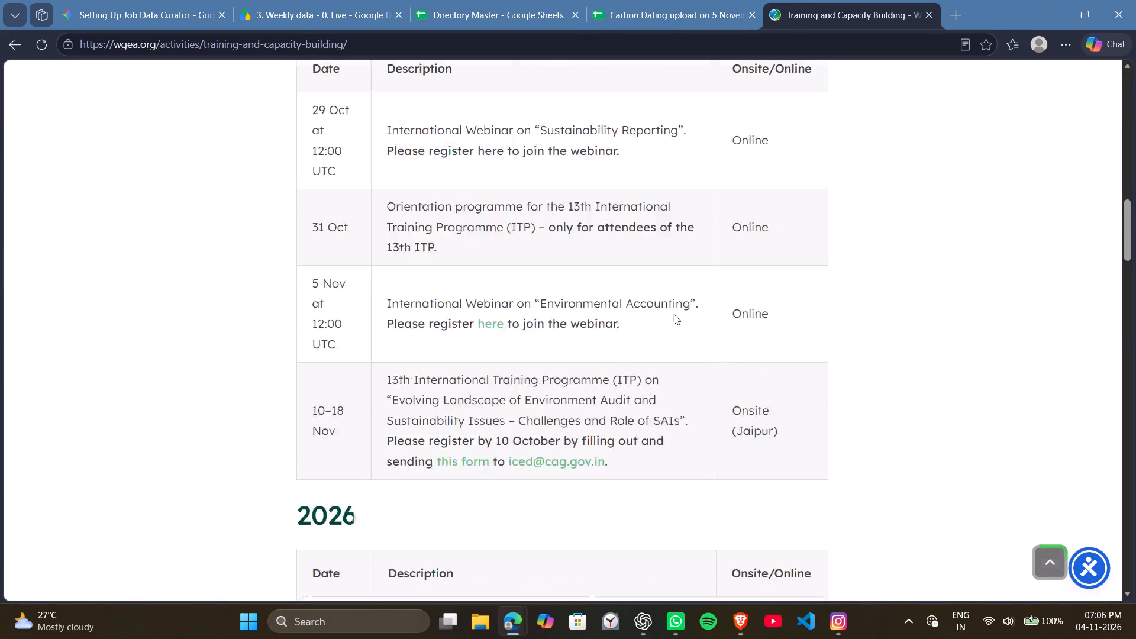
pyautogui.scroll(2, 674, 314)
pyautogui.click(647, 0)
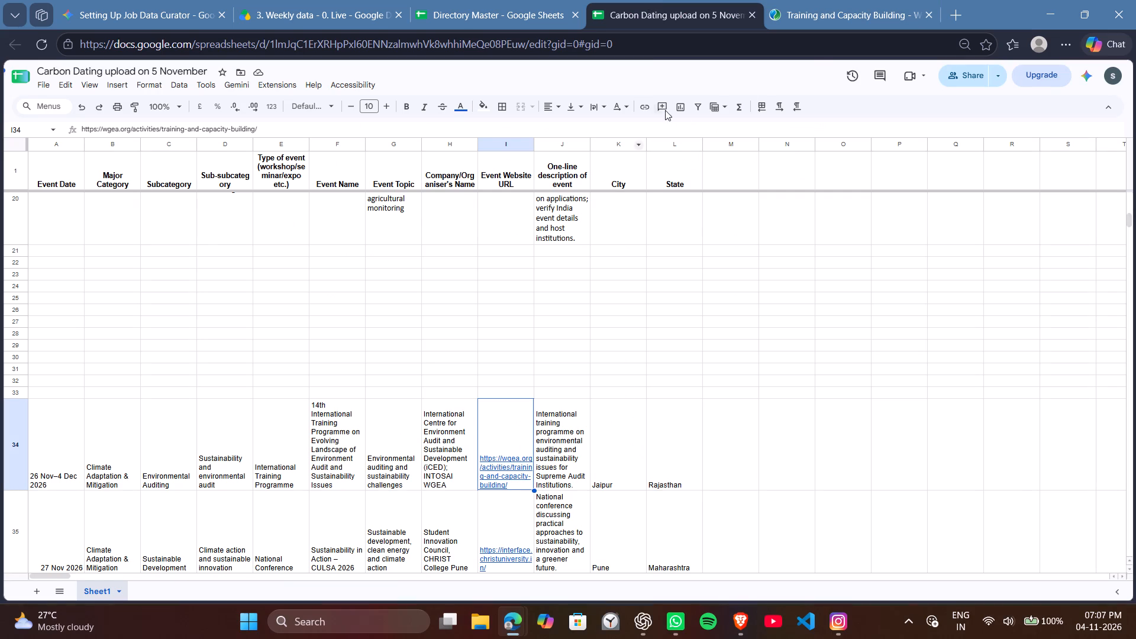
pyautogui.click(814, 7)
pyautogui.scroll(1, 598, 328)
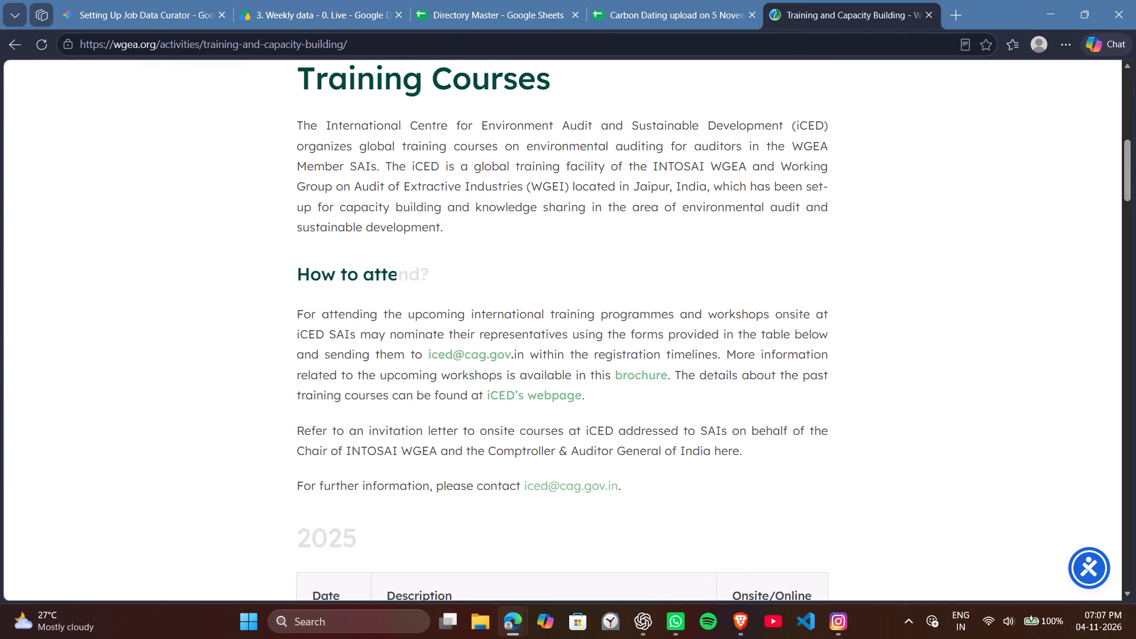
# Replace the event website URL in row 34 with the iCED contact email from the WGEA page's "How to attend?" section.
pyautogui.moveTo(509, 357); pyautogui.dragTo(429, 354)
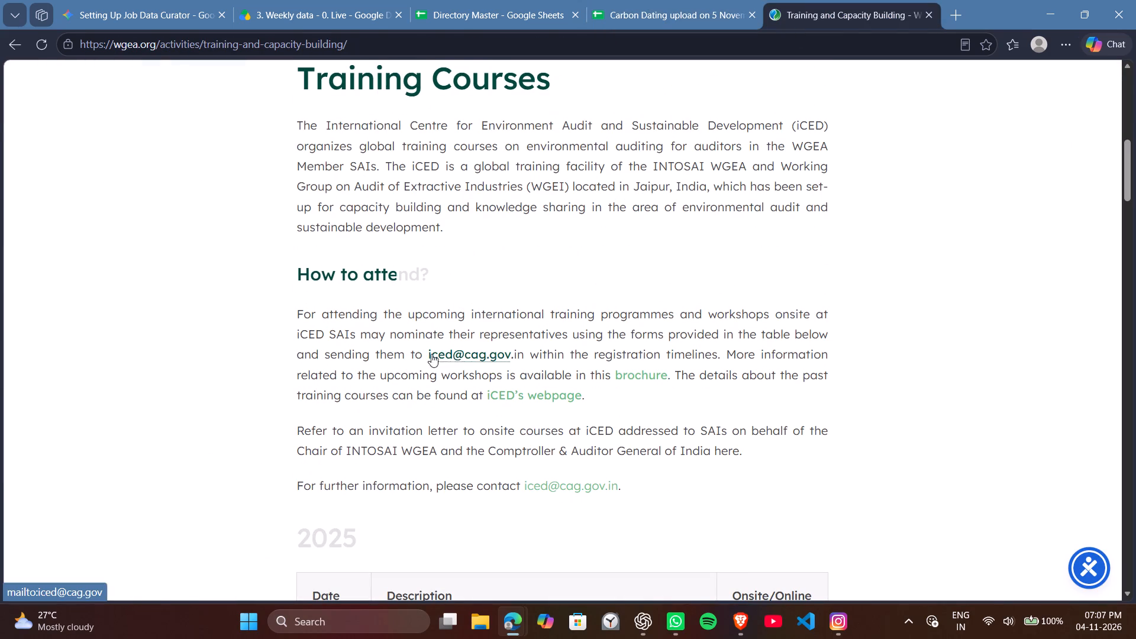
pyautogui.moveTo(516, 352); pyautogui.dragTo(433, 351)
pyautogui.click(499, 350)
pyautogui.click(525, 358)
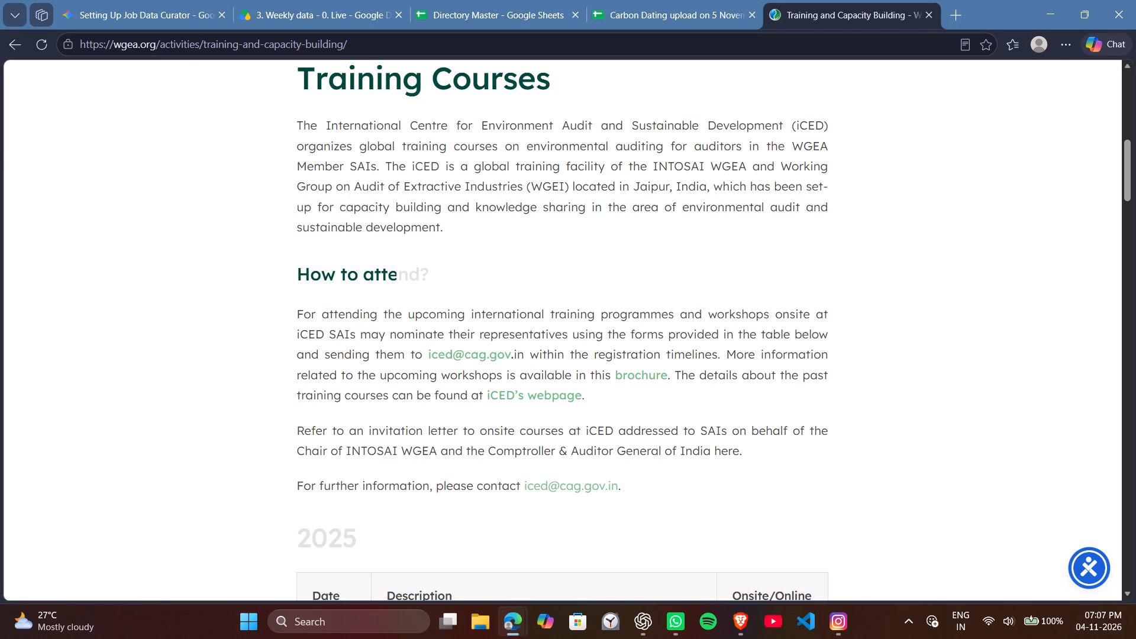
pyautogui.moveTo(525, 355); pyautogui.dragTo(430, 355)
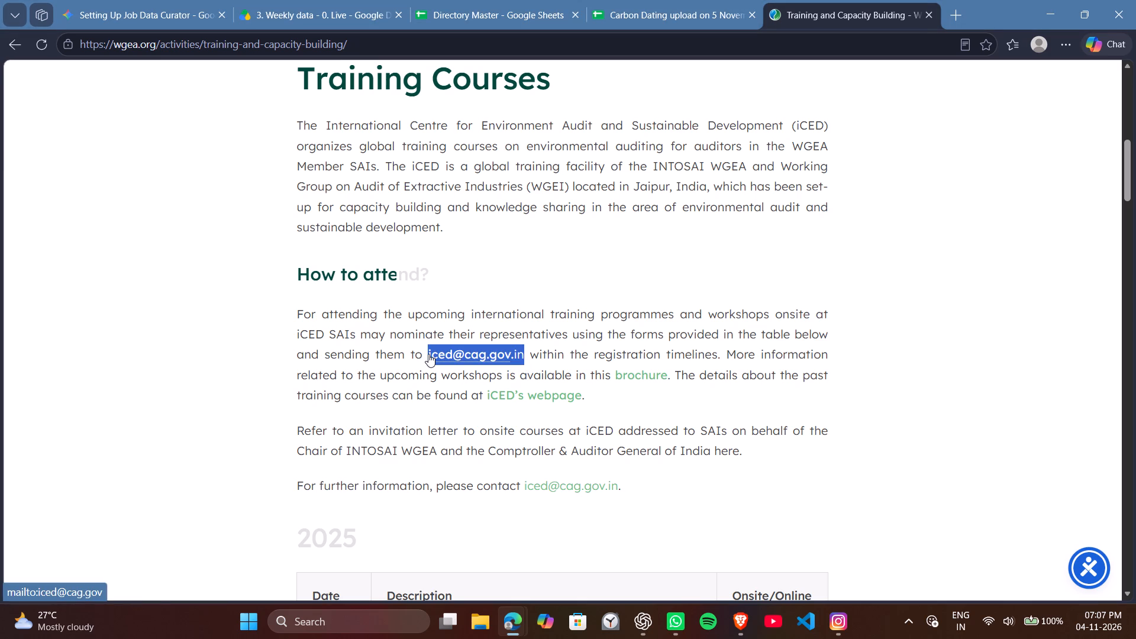
pyautogui.hotkey('ctrl', 'c')
pyautogui.click(619, 0)
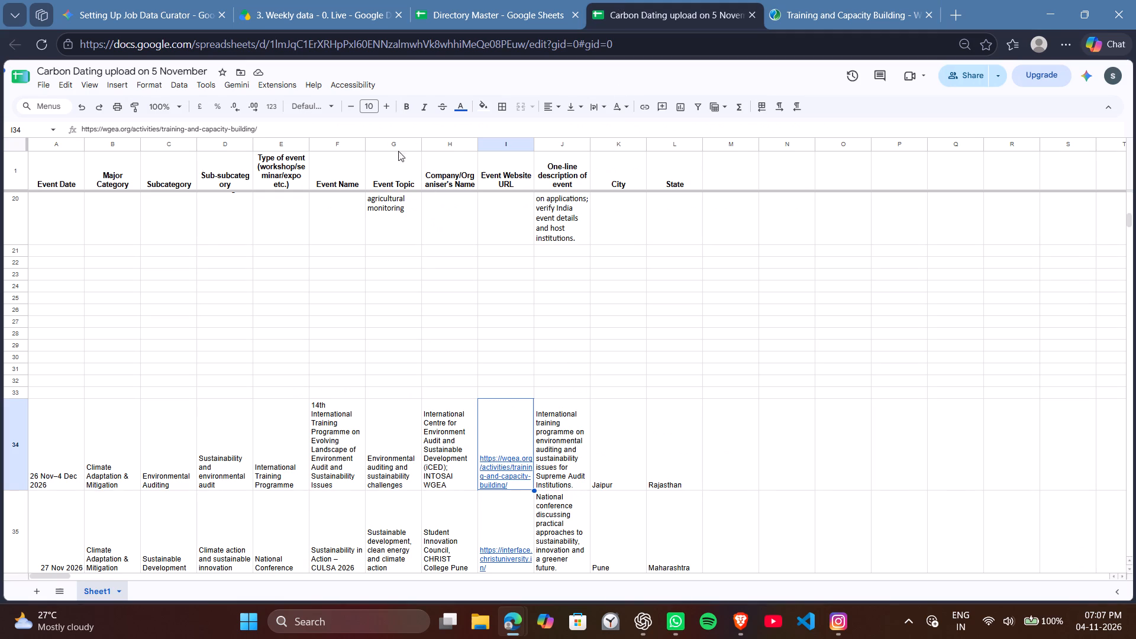
pyautogui.moveTo(283, 128); pyautogui.dragTo(64, 135)
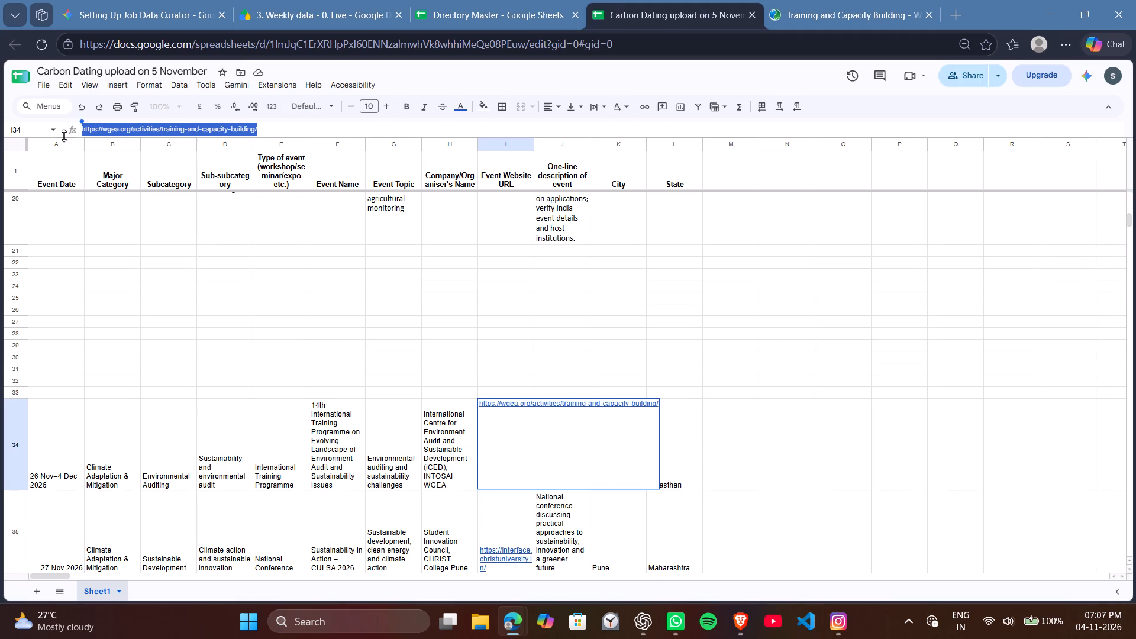
pyautogui.press('BackSpace')
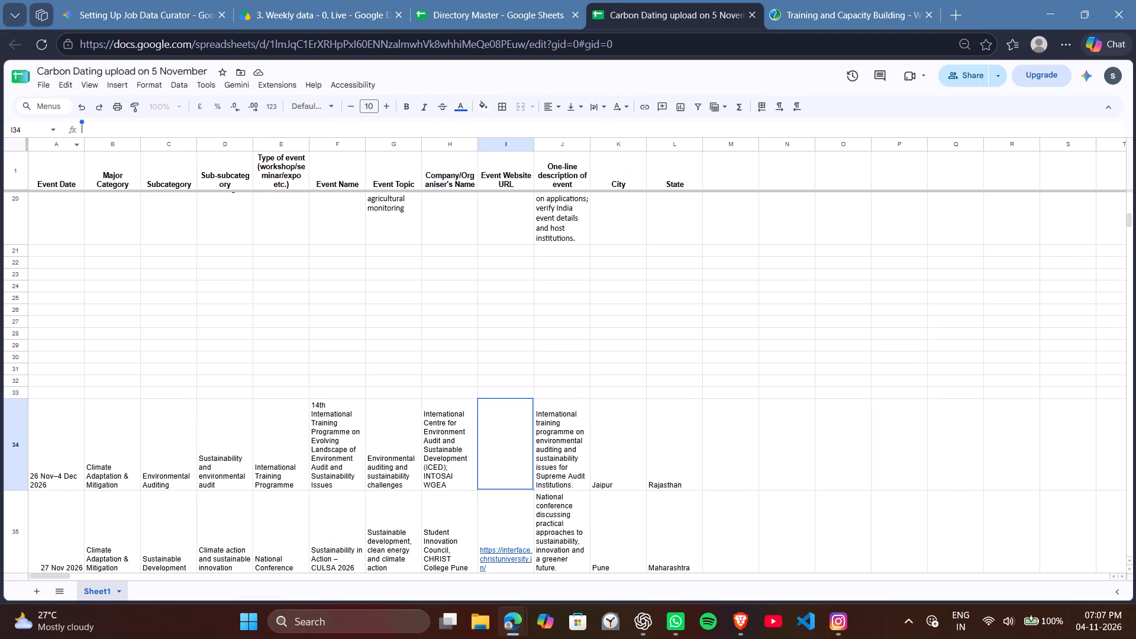
pyautogui.hotkey('ctrl', 'v')
# Link row 34's Event Website URL cell to the iCED contact email and remove the duplicated address text.
pyautogui.hotkey('ctrl', 'k')
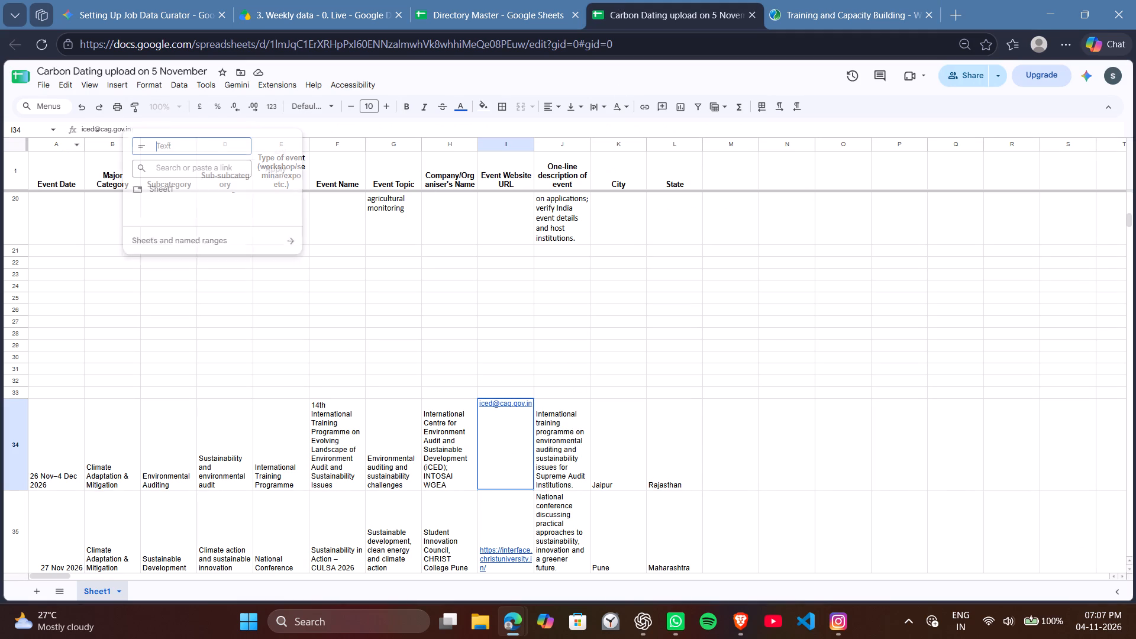
pyautogui.click(171, 169)
pyautogui.hotkey('ctrl', 'v')
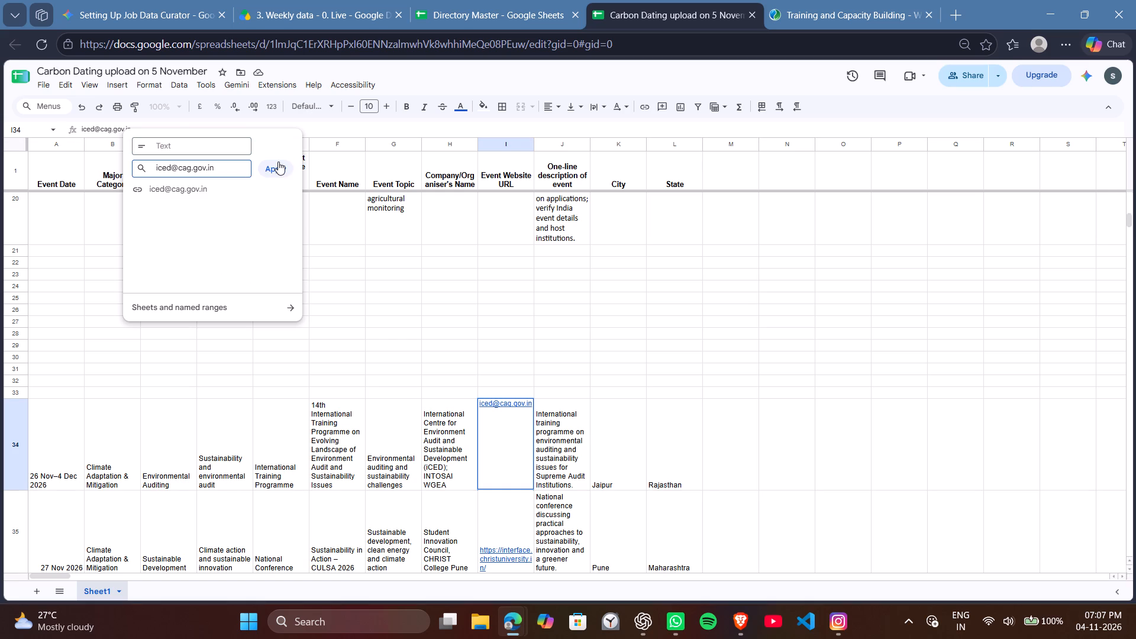
pyautogui.click(278, 162)
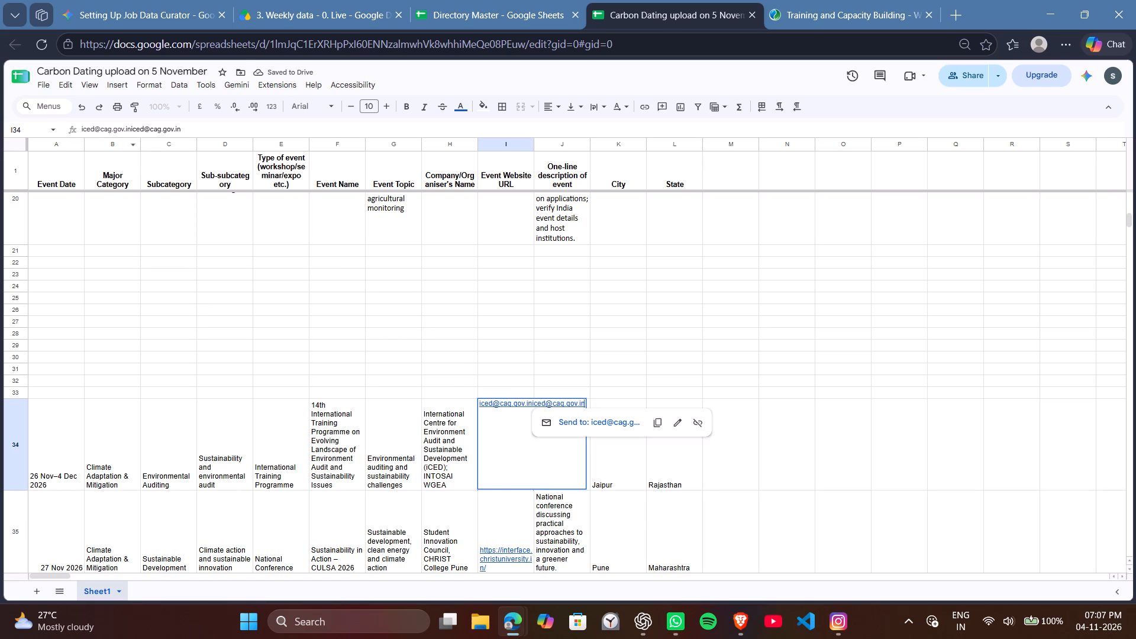
pyautogui.moveTo(131, 129); pyautogui.dragTo(37, 124)
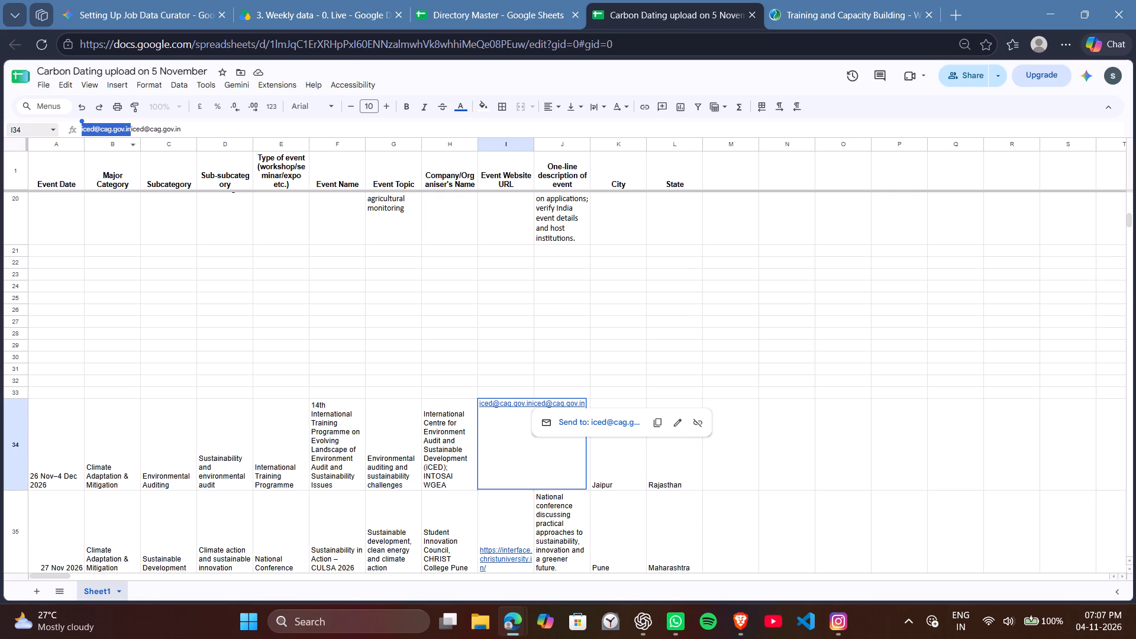
pyautogui.press('BackSpace')
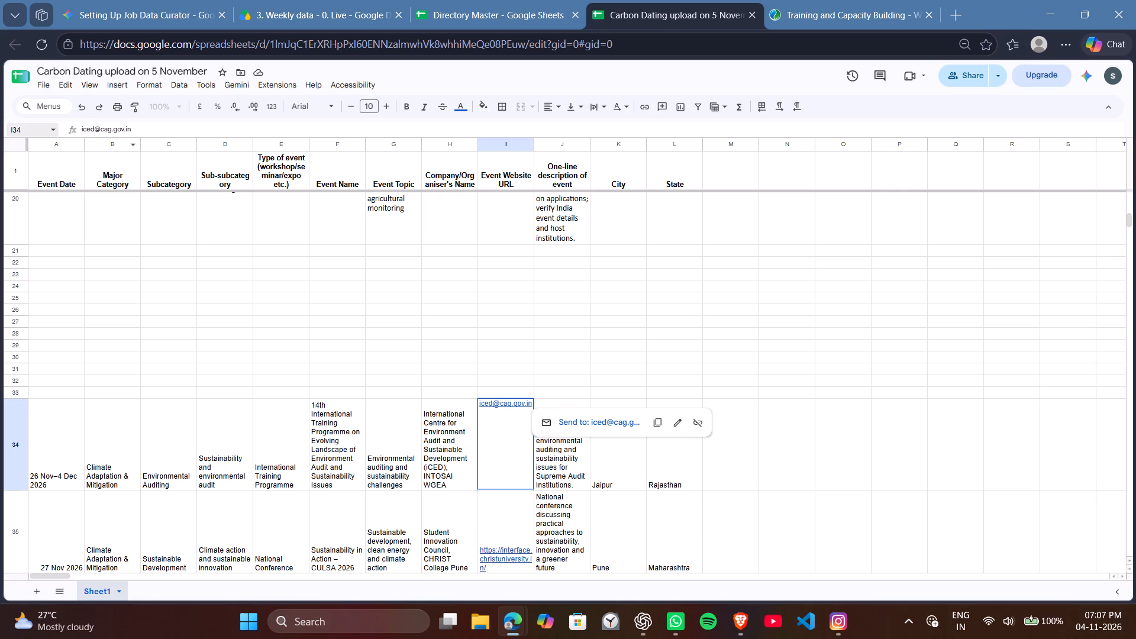
pyautogui.click(780, 7)
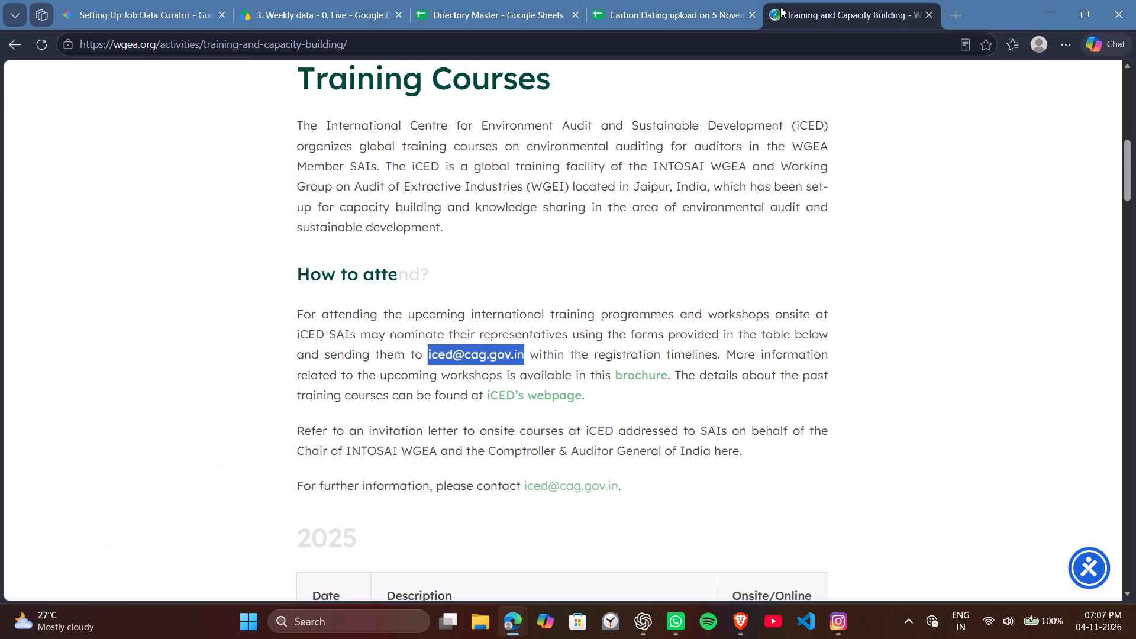
pyautogui.click(711, 2)
pyautogui.click(715, 211)
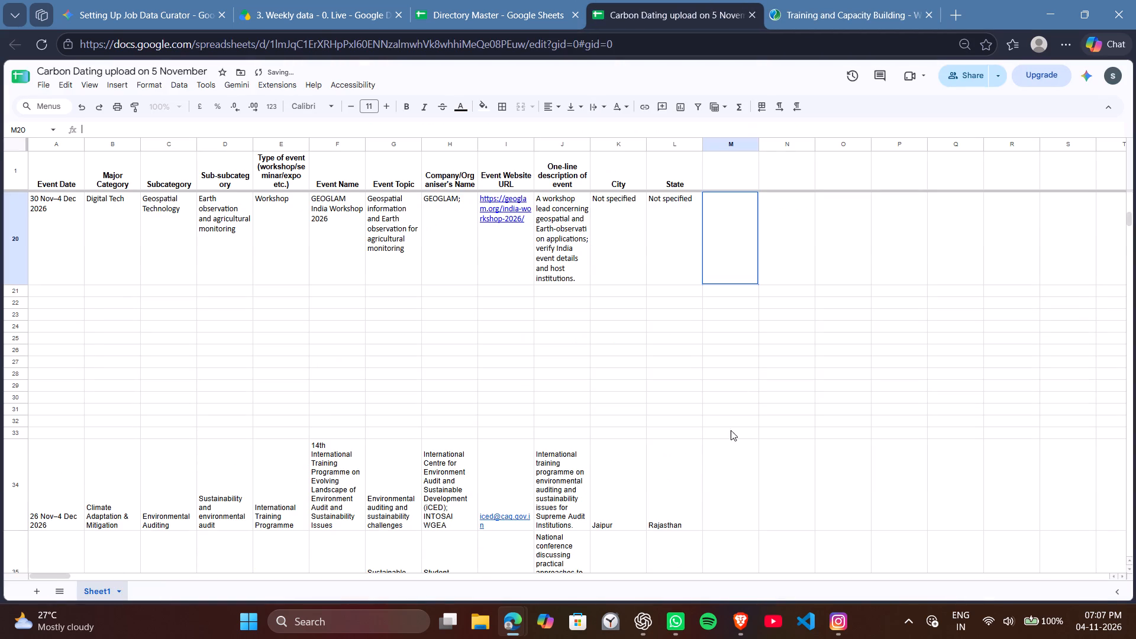
# Review the event entries above and below row 34 of the Carbon Dating sheet, down to the MANAGE listings.
pyautogui.click(11, 471)
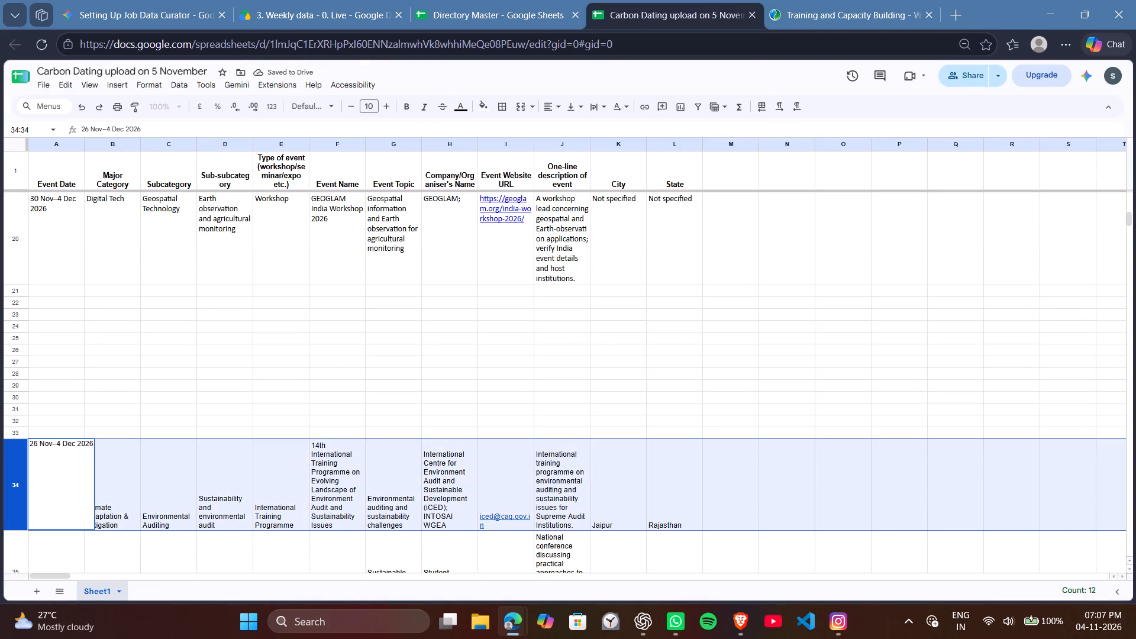
pyautogui.scroll(2, 83, 392)
pyautogui.scroll(-1, 83, 392)
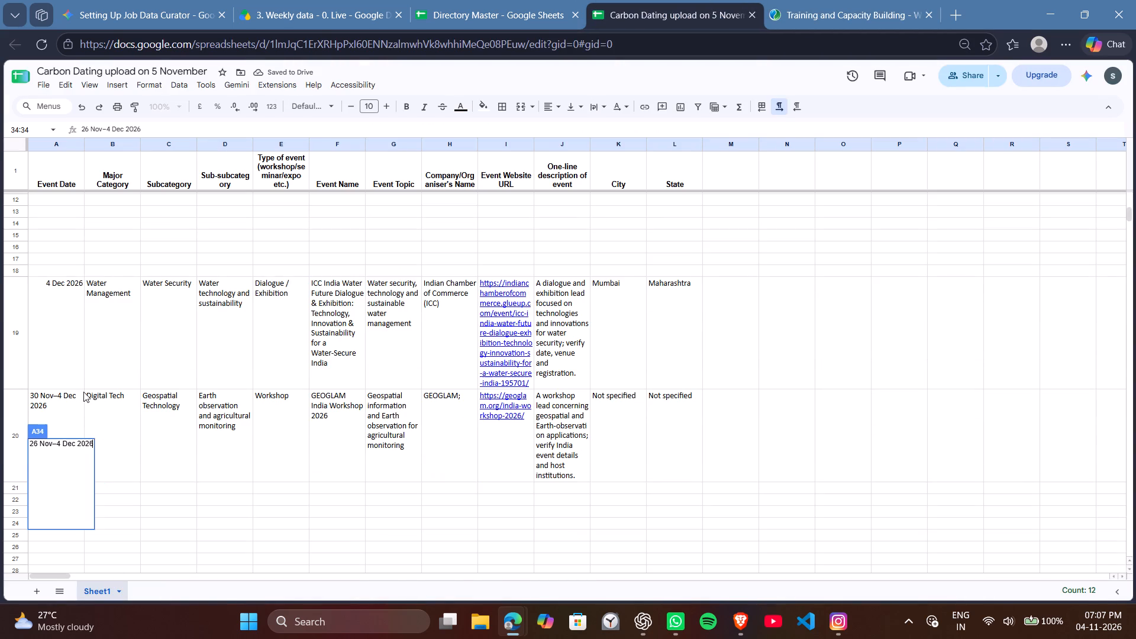
pyautogui.scroll(1, 337, 467)
pyautogui.scroll(-3, 337, 467)
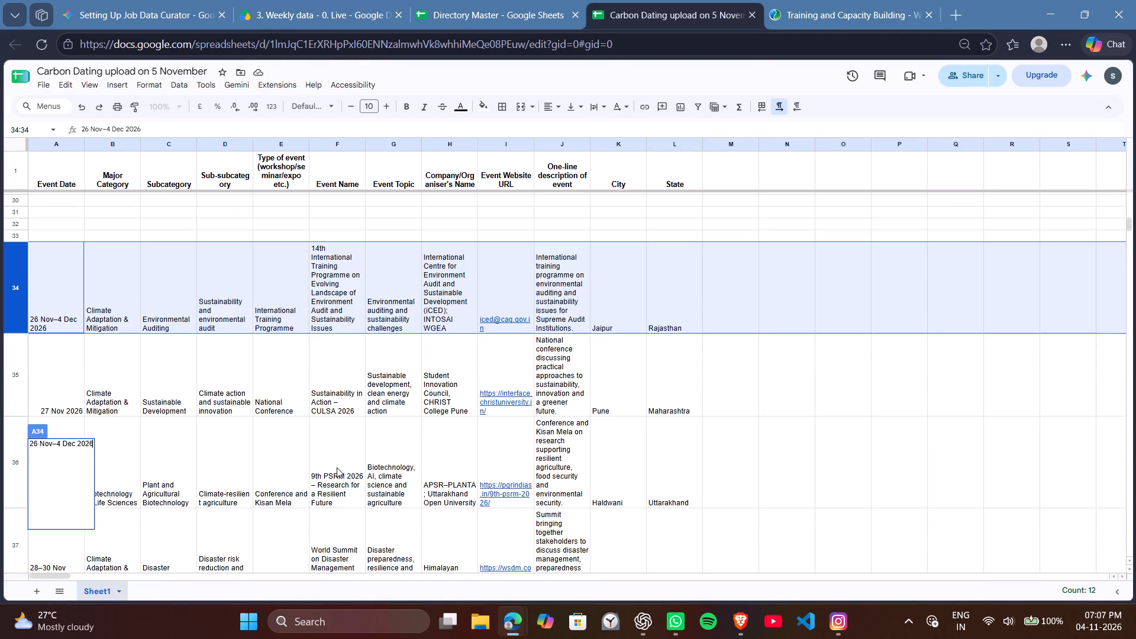
pyautogui.scroll(-1, 427, 462)
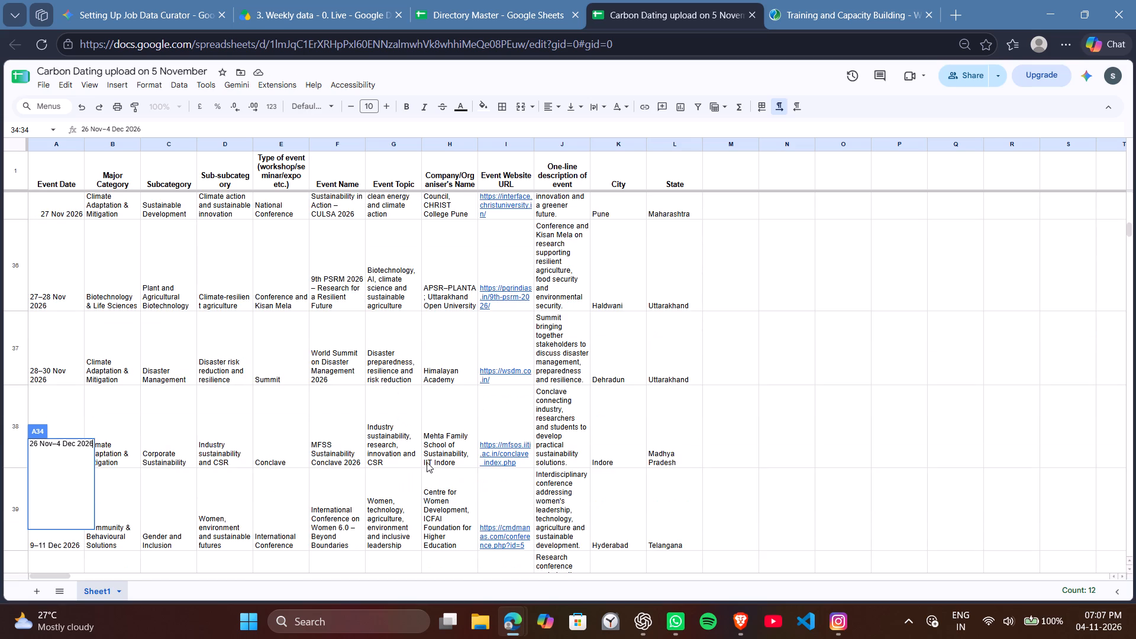
pyautogui.scroll(-2, 427, 462)
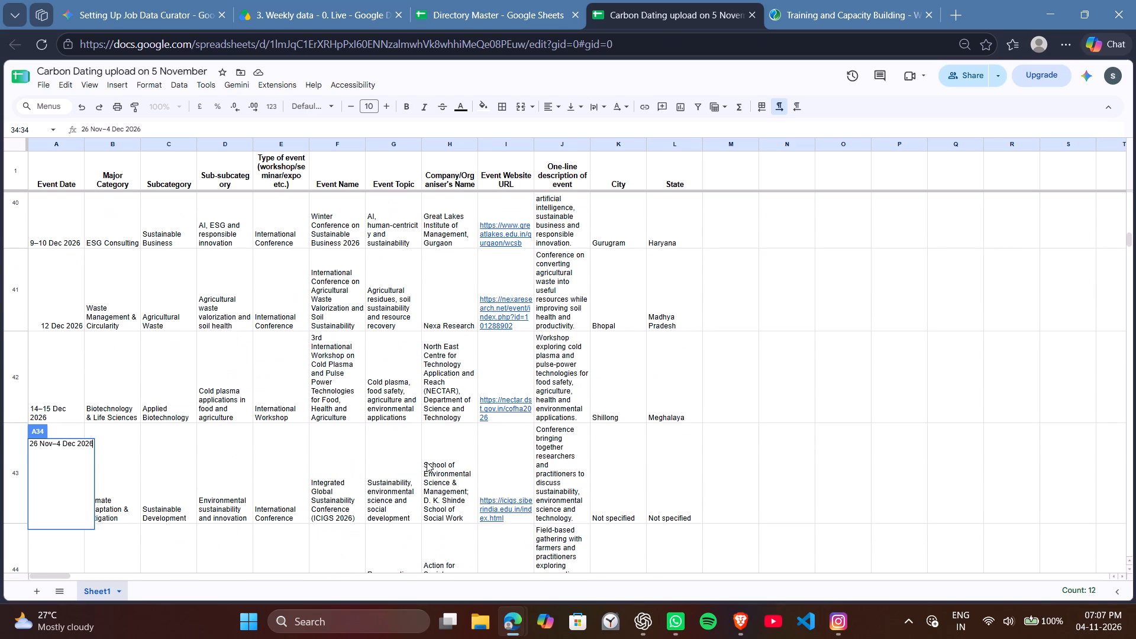
pyautogui.scroll(-2, 427, 462)
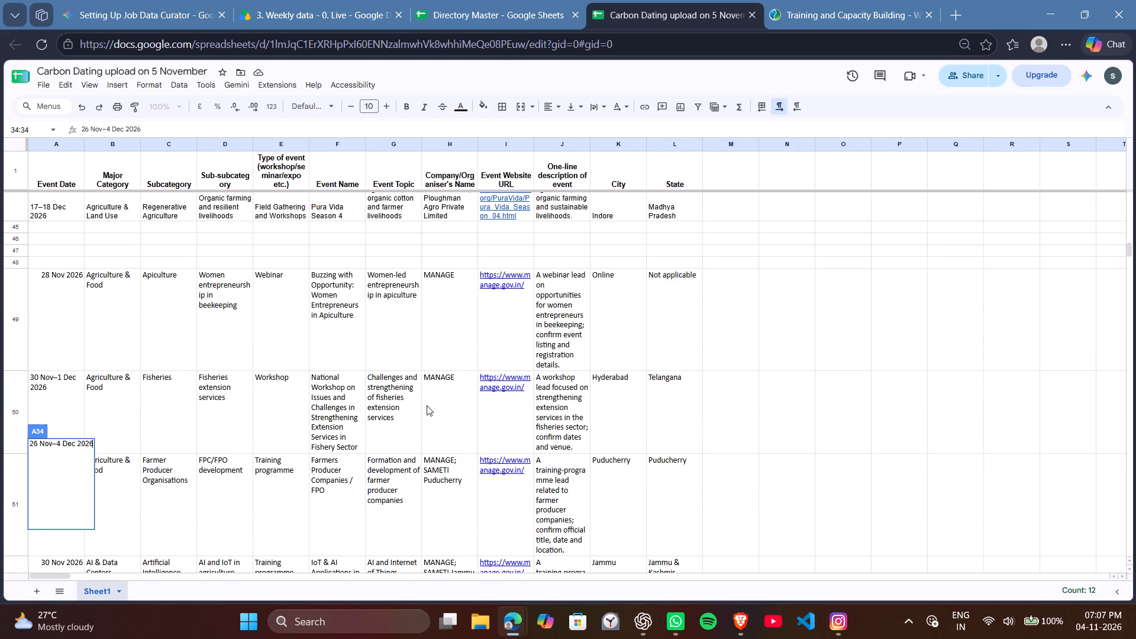
# Clear the MANAGE entries in rows 56, 55 and 54: the two incubation programmes and the Ludhiana gender training.
pyautogui.scroll(-2, 427, 405)
pyautogui.scroll(-1, 455, 508)
pyautogui.moveTo(442, 417); pyautogui.dragTo(432, 385)
pyautogui.click(36, 425)
pyautogui.click(0, 417)
pyautogui.moveTo(0, 405); pyautogui.dragTo(6, 330)
pyautogui.click(11, 472)
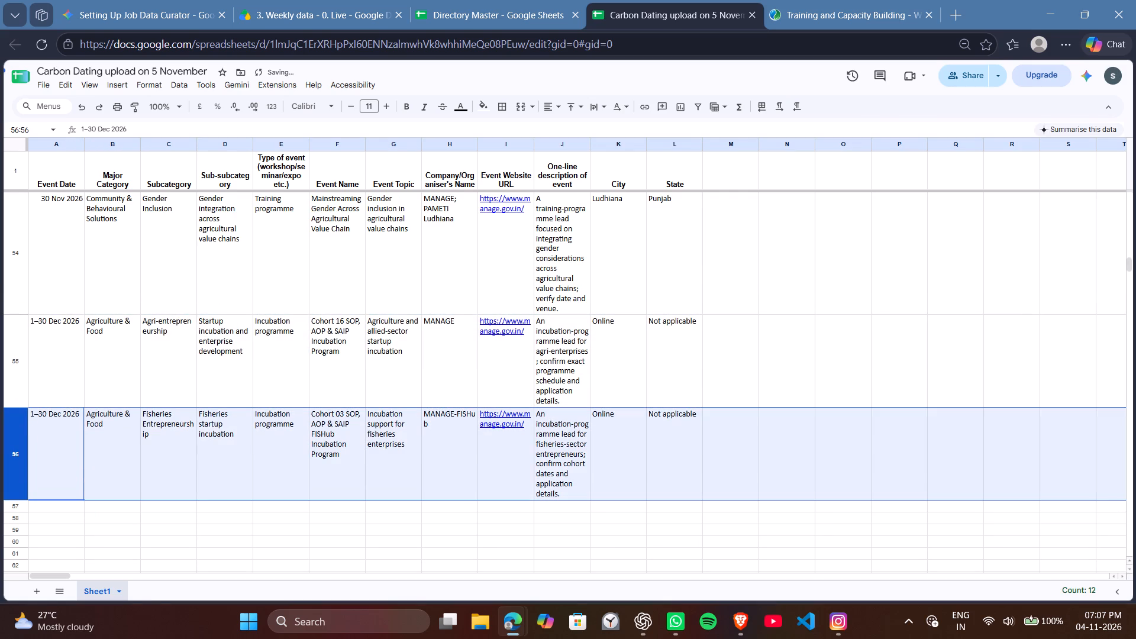
pyautogui.press('Delete')
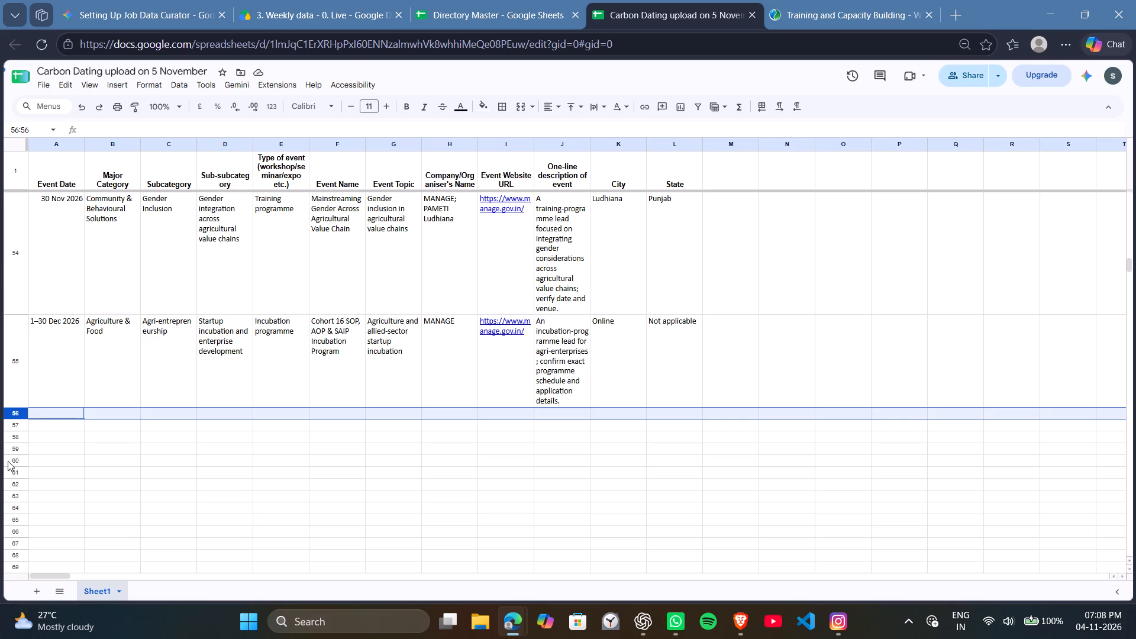
pyautogui.click(24, 346)
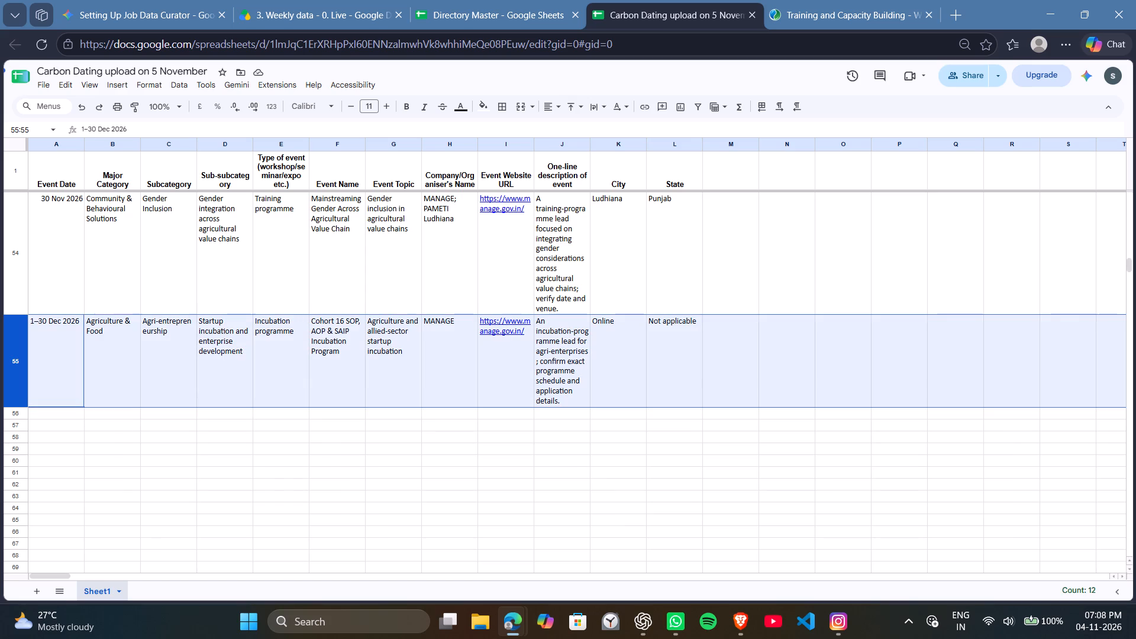
pyautogui.press('Delete')
pyautogui.click(11, 263)
pyautogui.press('Delete')
# Clear the remaining MANAGE webinar, workshop and training entries in rows 49 to 53.
pyautogui.scroll(1, 34, 283)
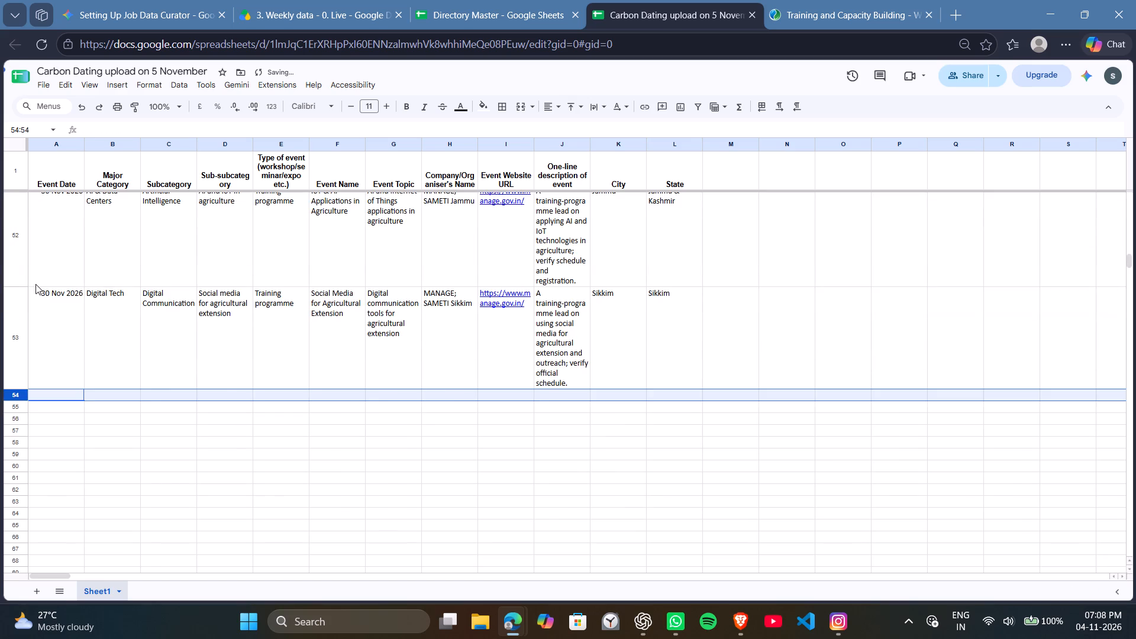
pyautogui.scroll(2, 64, 316)
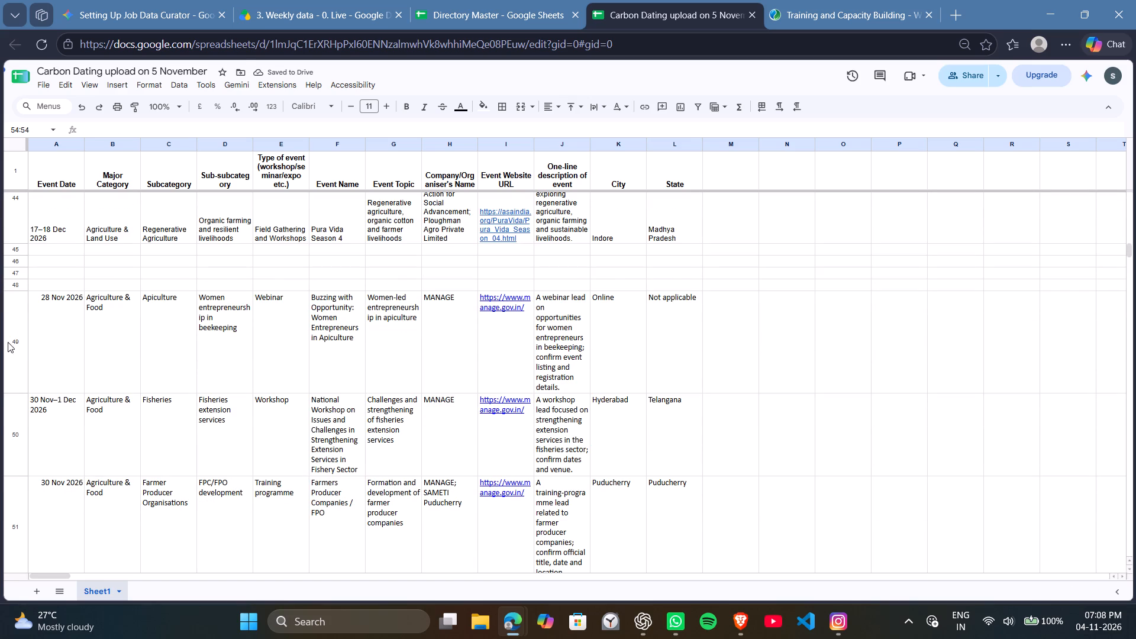
pyautogui.click(8, 342)
pyautogui.press('Delete')
pyautogui.click(22, 349)
pyautogui.press('Delete')
pyautogui.click(17, 377)
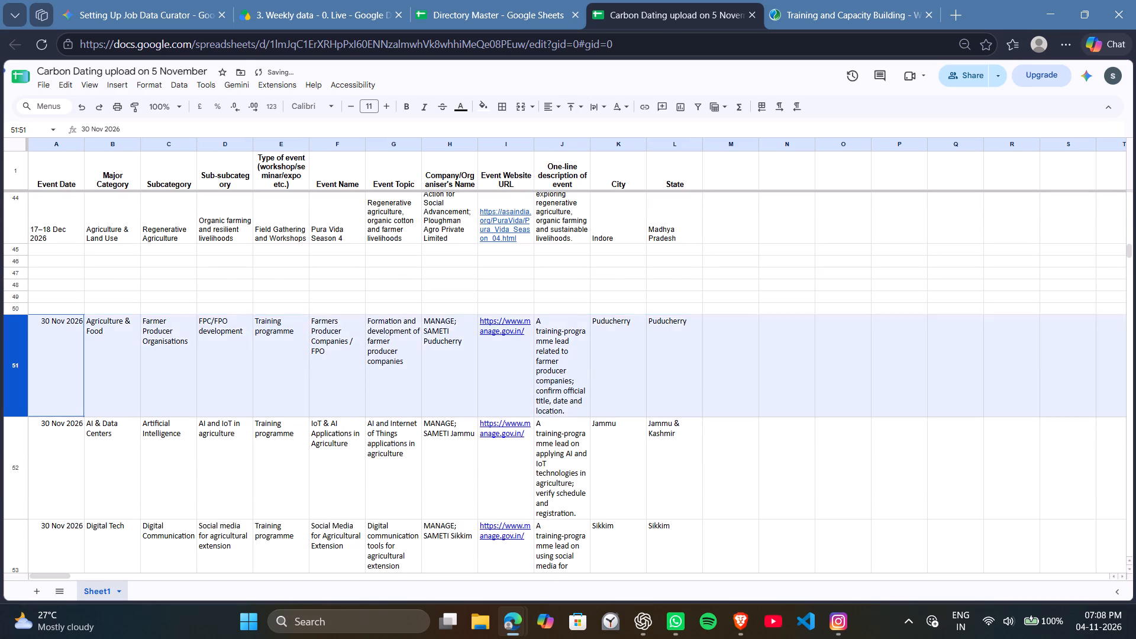
pyautogui.press('Delete')
pyautogui.click(25, 389)
pyautogui.press('Delete')
pyautogui.click(25, 389)
pyautogui.press('Delete')
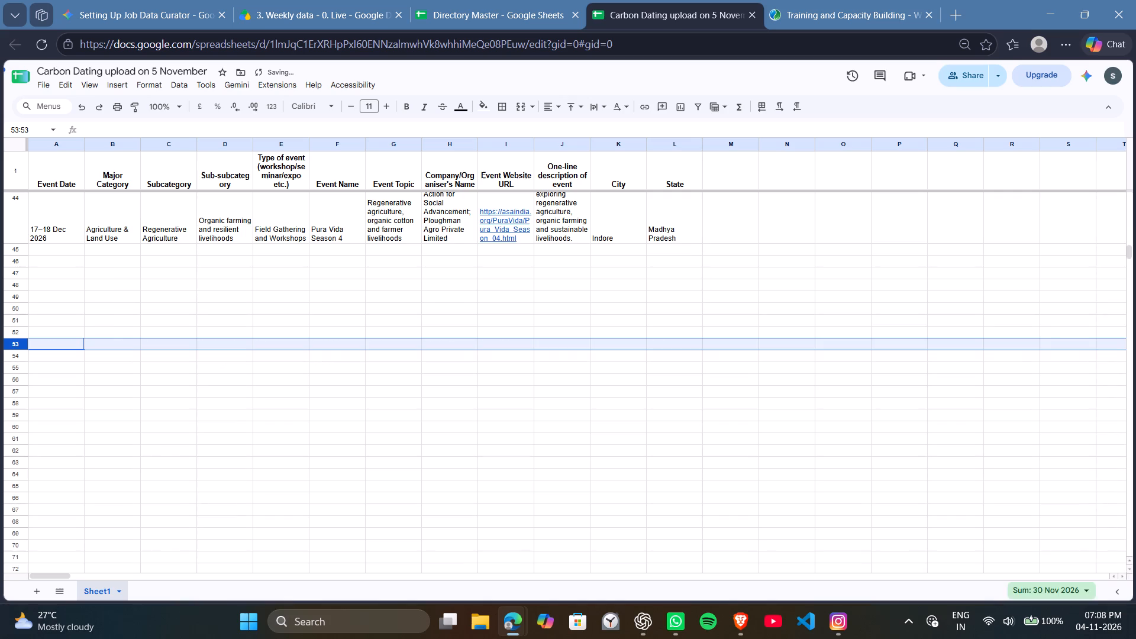
# Open the ICC India Water Future Dialogue & Exhibition website linked in row 19 and close the WGEA training page.
pyautogui.scroll(10, 460, 542)
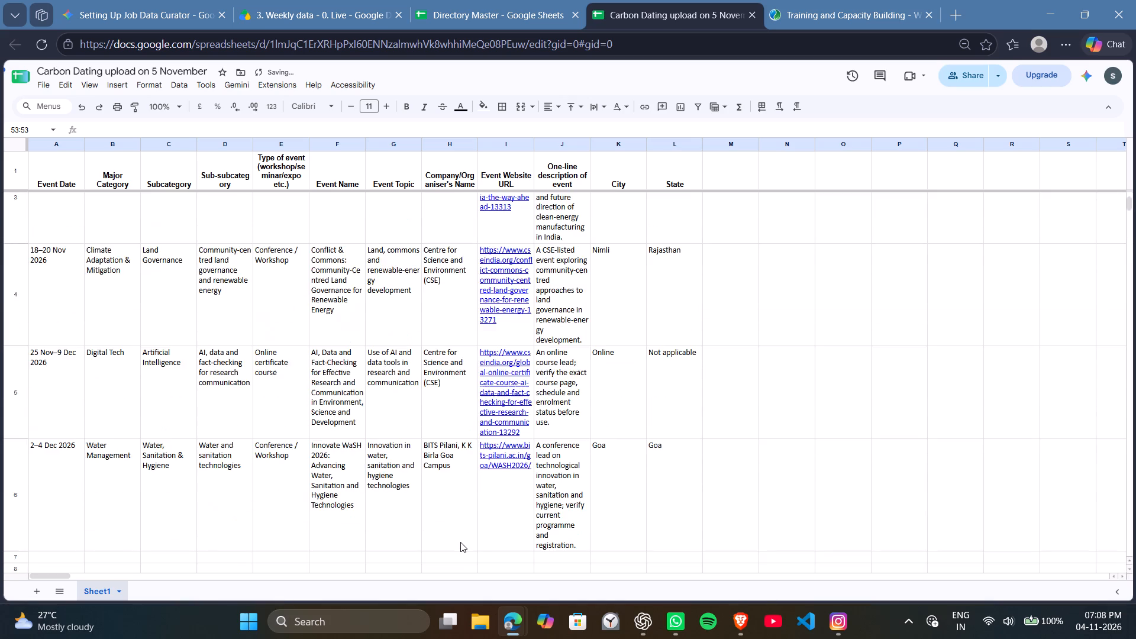
pyautogui.scroll(5, 460, 542)
pyautogui.scroll(-2, 460, 542)
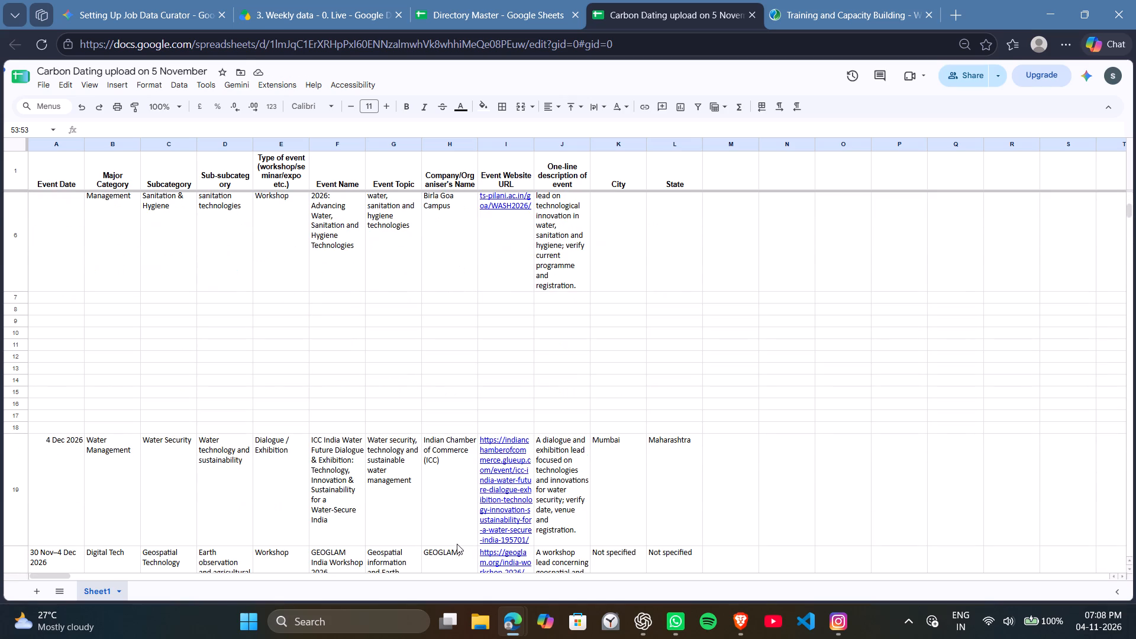
pyautogui.click(495, 443)
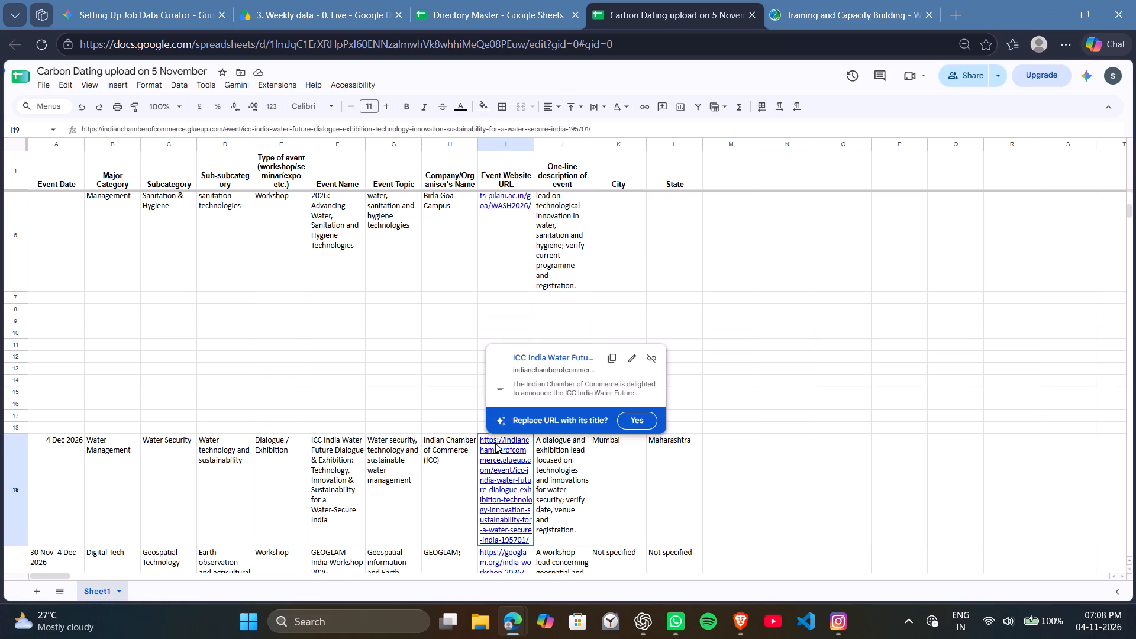
pyautogui.click(554, 357)
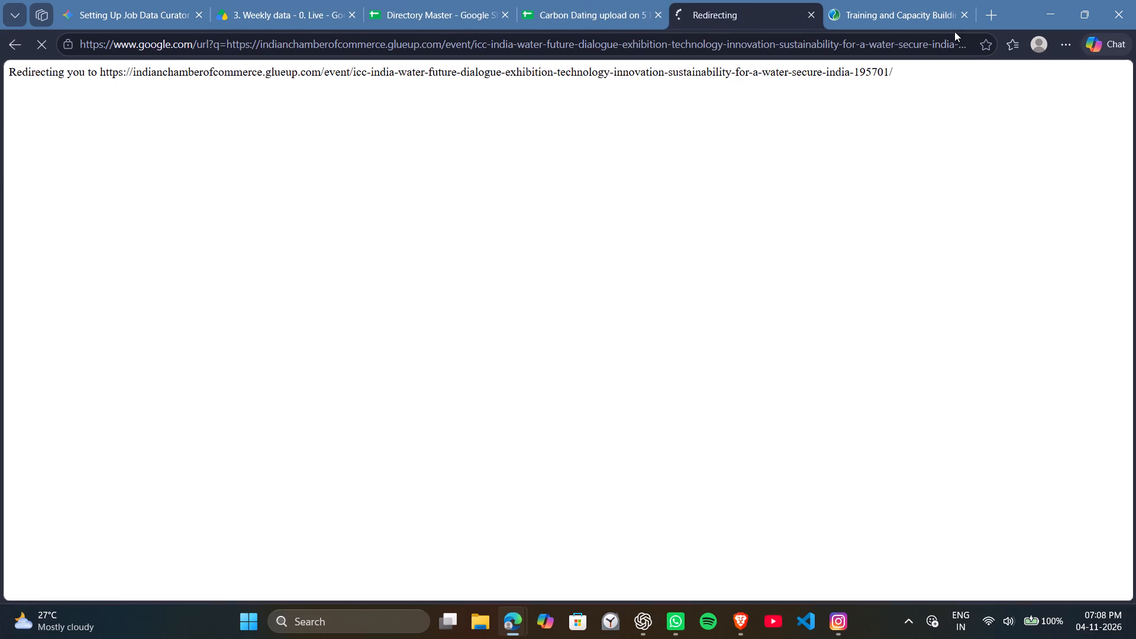
pyautogui.click(959, 16)
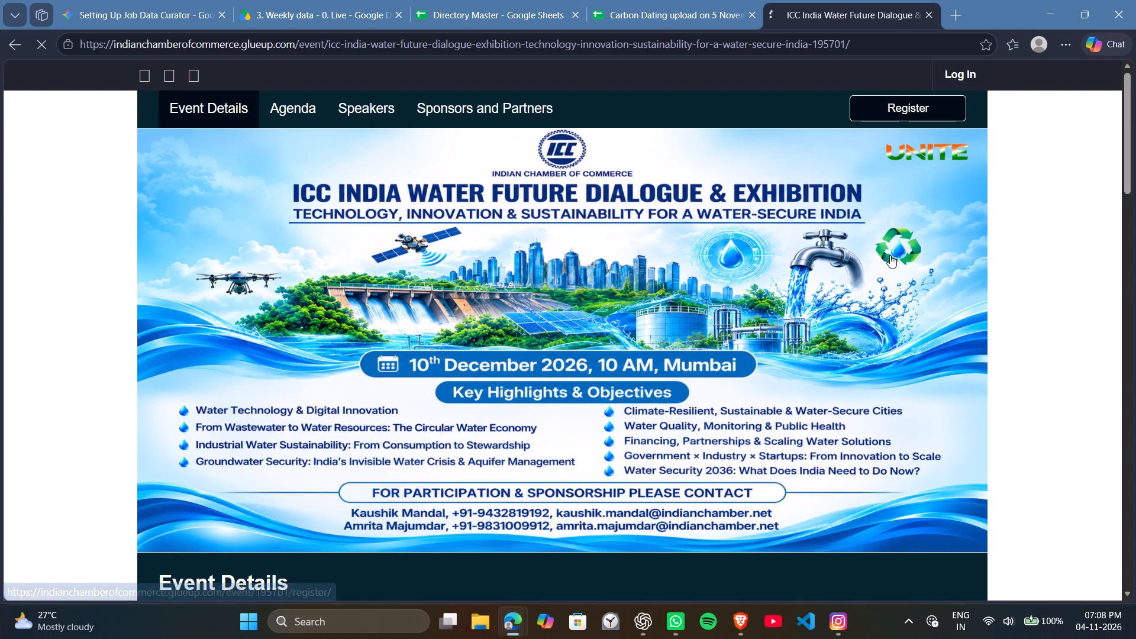
# Examine the ICC India Water Future event page's banner, event details and agenda for the date and venue.
pyautogui.scroll(2, 890, 255)
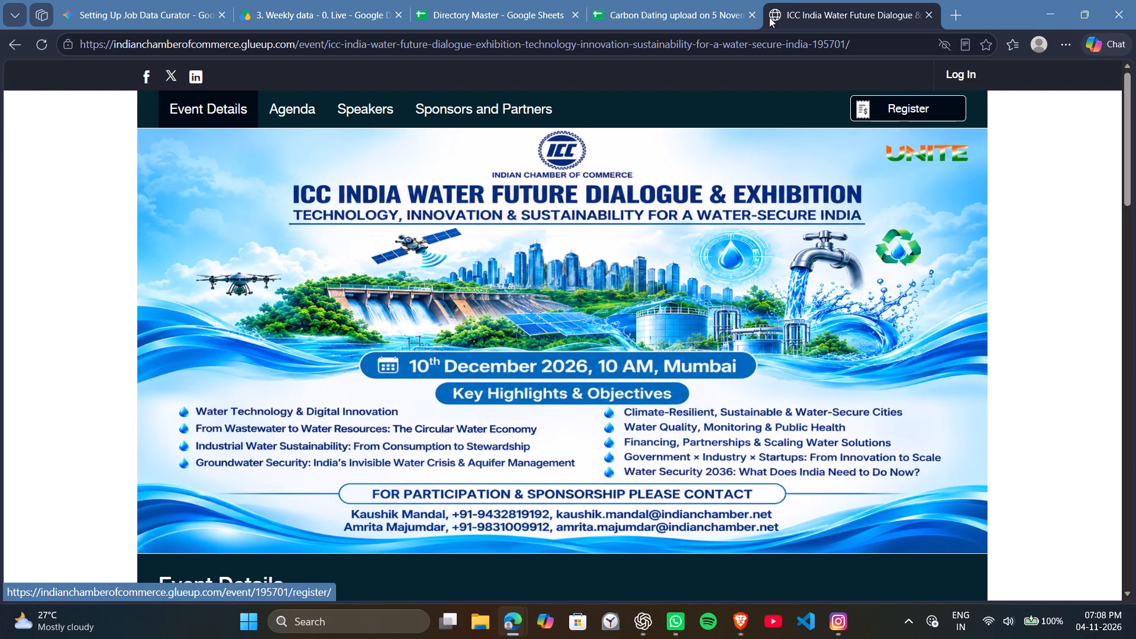
pyautogui.click(680, 1)
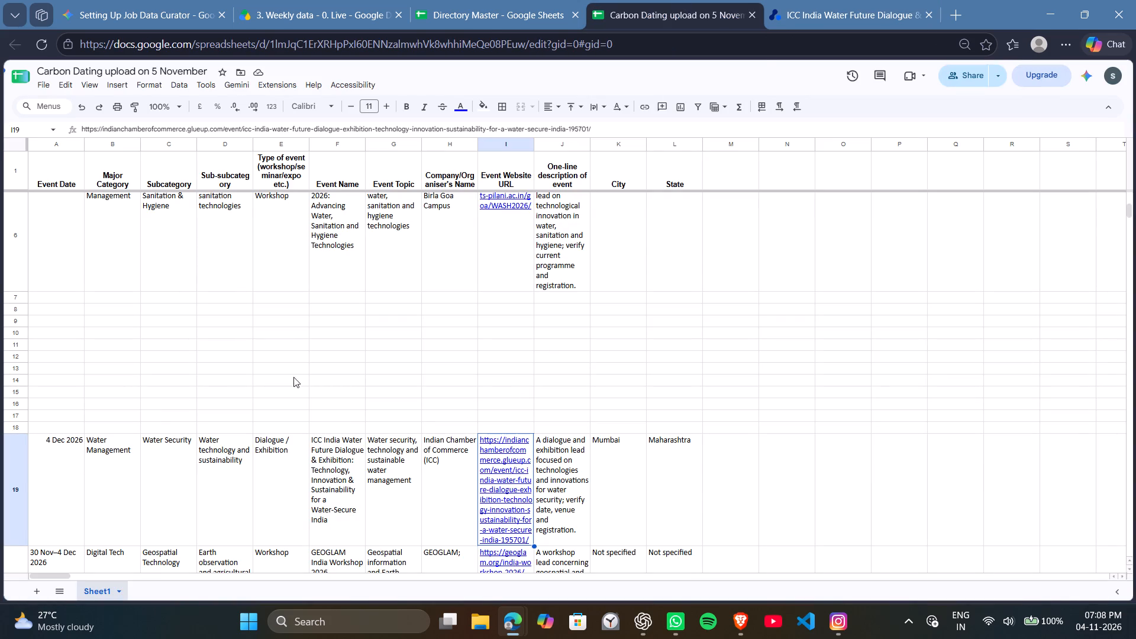
pyautogui.click(790, 12)
pyautogui.scroll(-2, 806, 371)
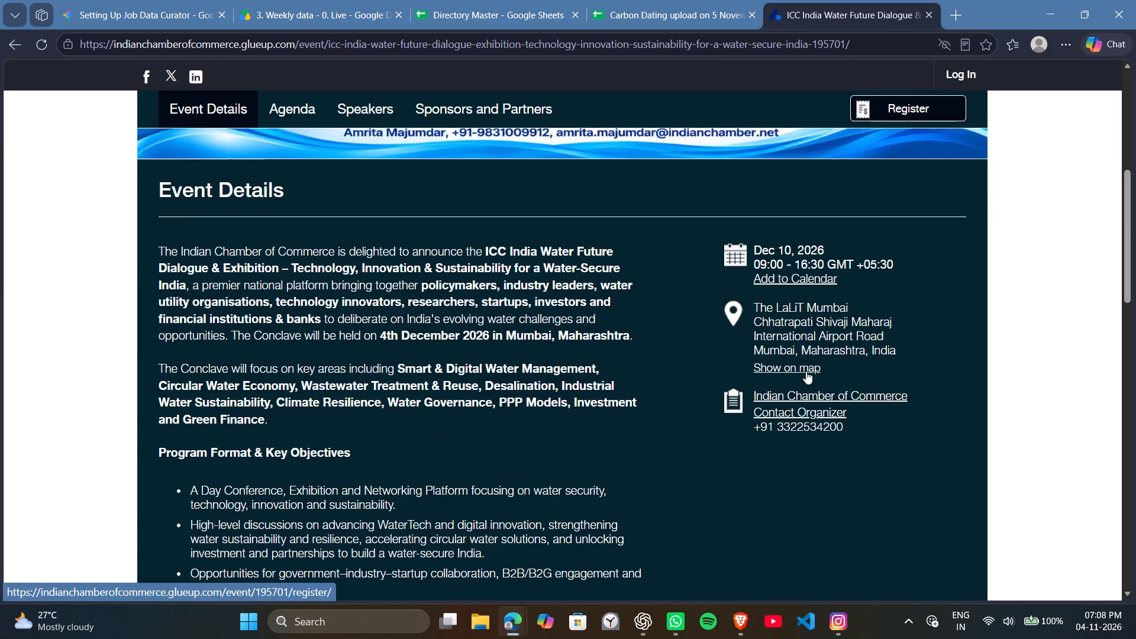
pyautogui.scroll(-3, 806, 371)
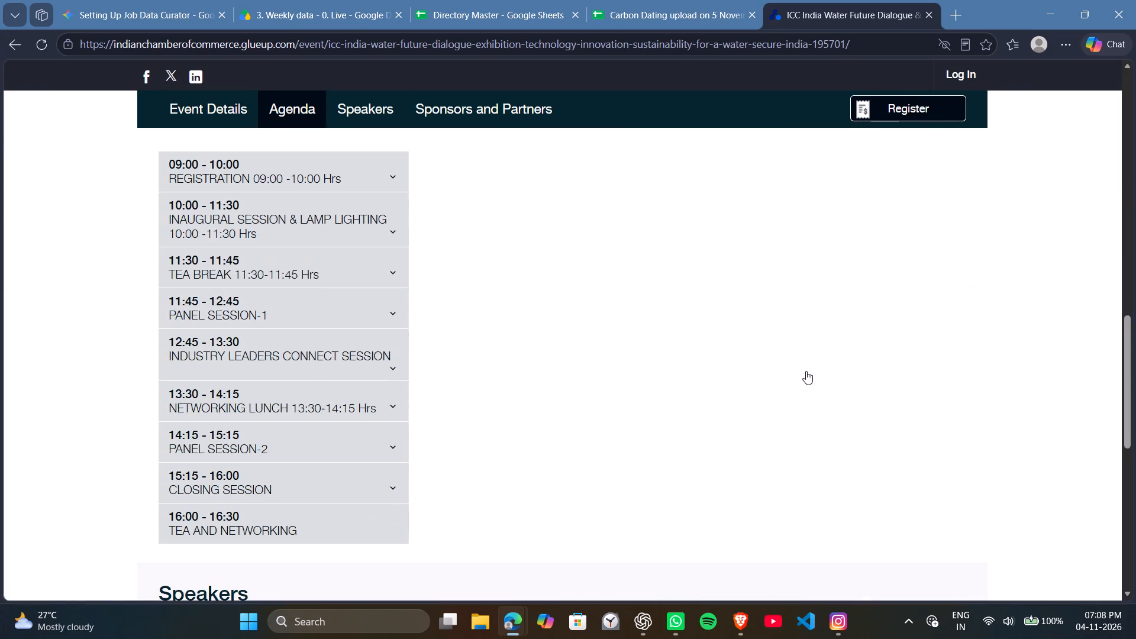
pyautogui.scroll(-2, 806, 371)
pyautogui.scroll(14, 806, 371)
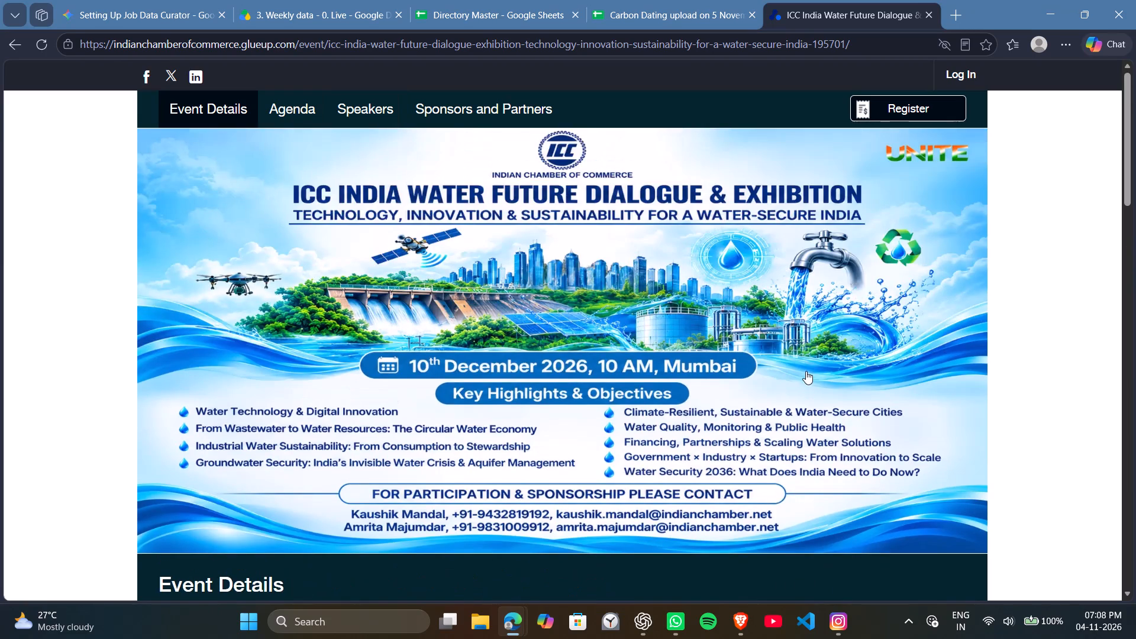
pyautogui.scroll(-11, 806, 371)
pyautogui.scroll(10, 806, 371)
pyautogui.scroll(-3, 806, 371)
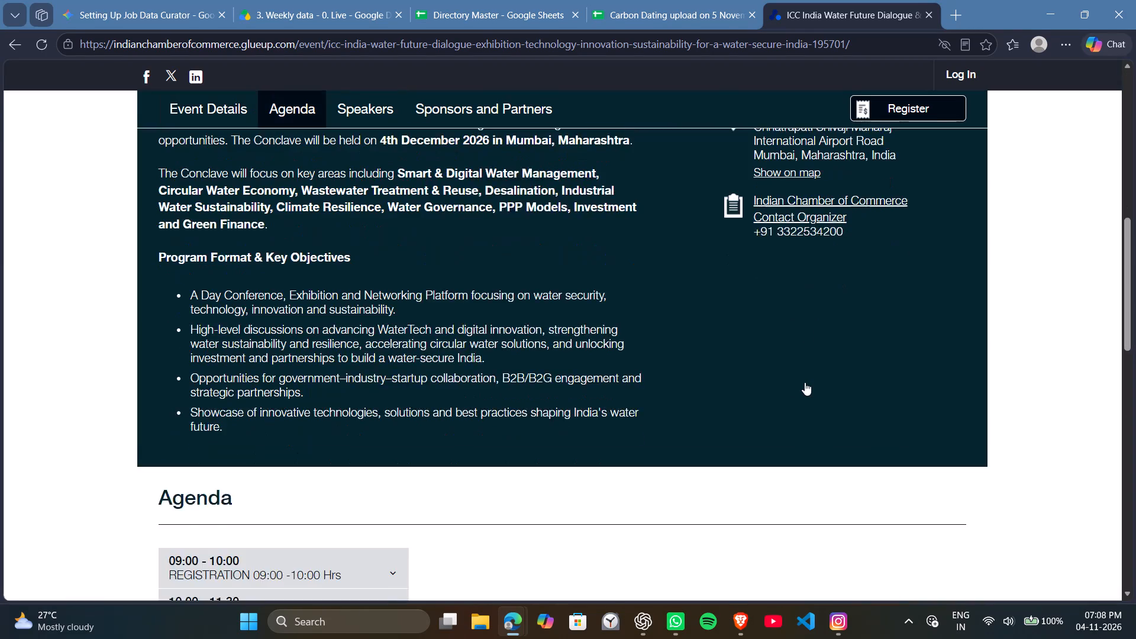
pyautogui.scroll(6, 805, 382)
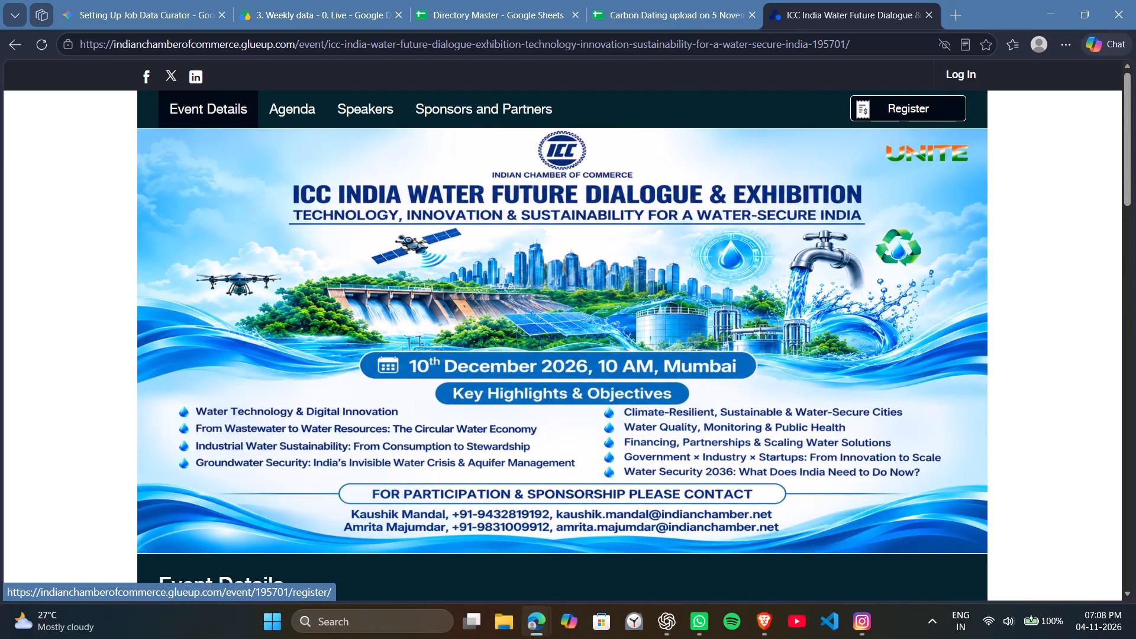
# Compare row 19's event date and city with those on the ICC India Water Future event page.
pyautogui.click(685, 4)
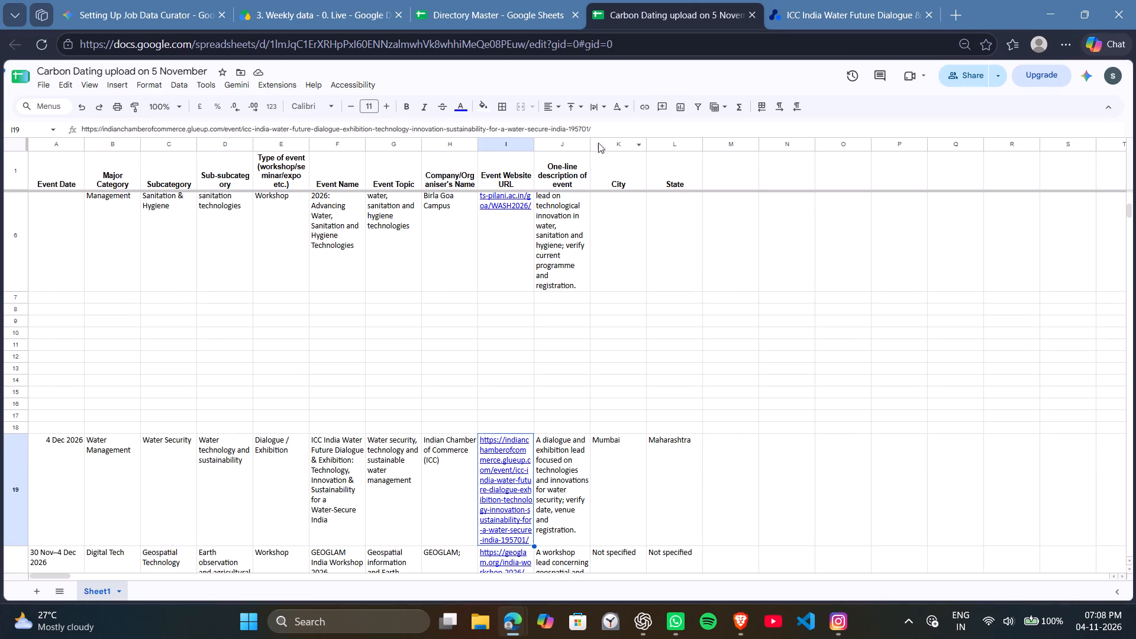
pyautogui.click(837, 26)
pyautogui.click(730, 0)
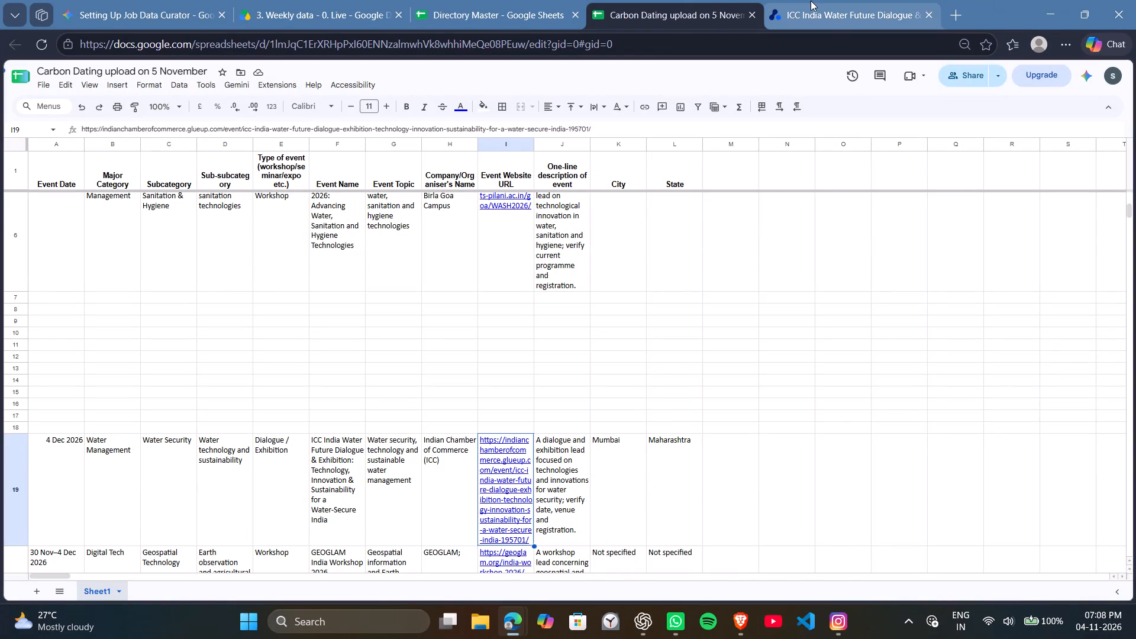
pyautogui.click(811, 1)
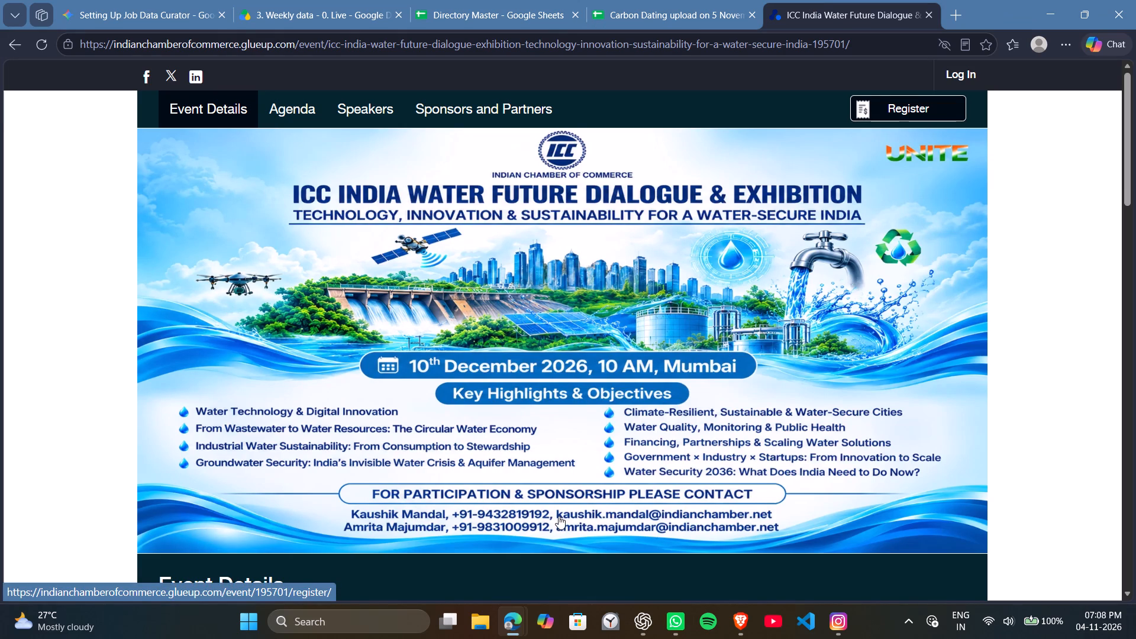
pyautogui.scroll(-2, 559, 516)
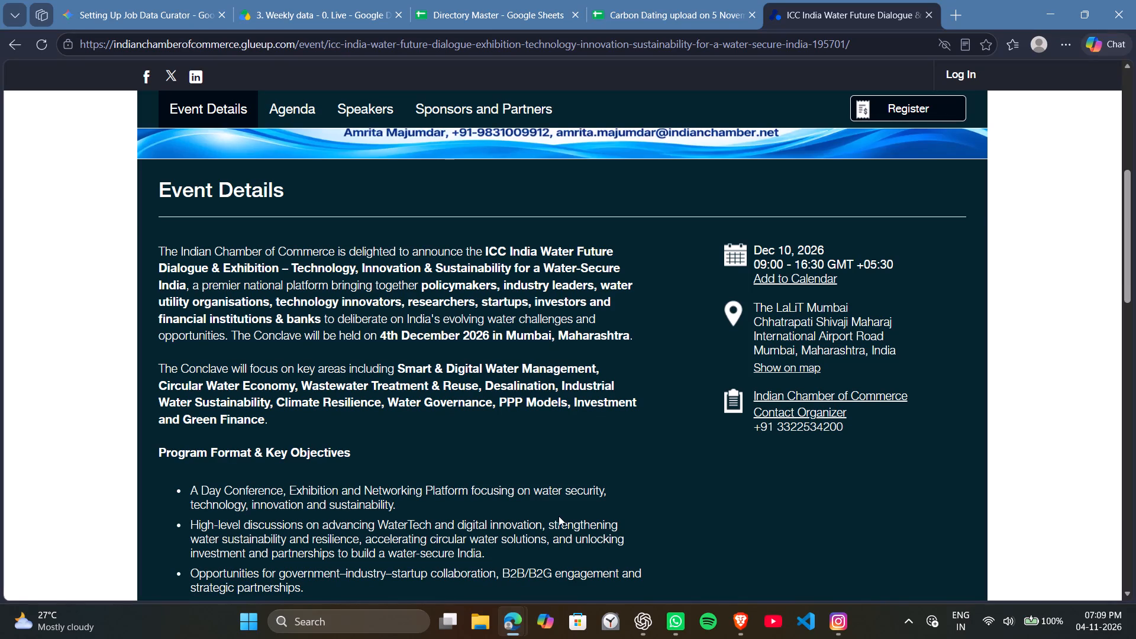
pyautogui.click(695, 0)
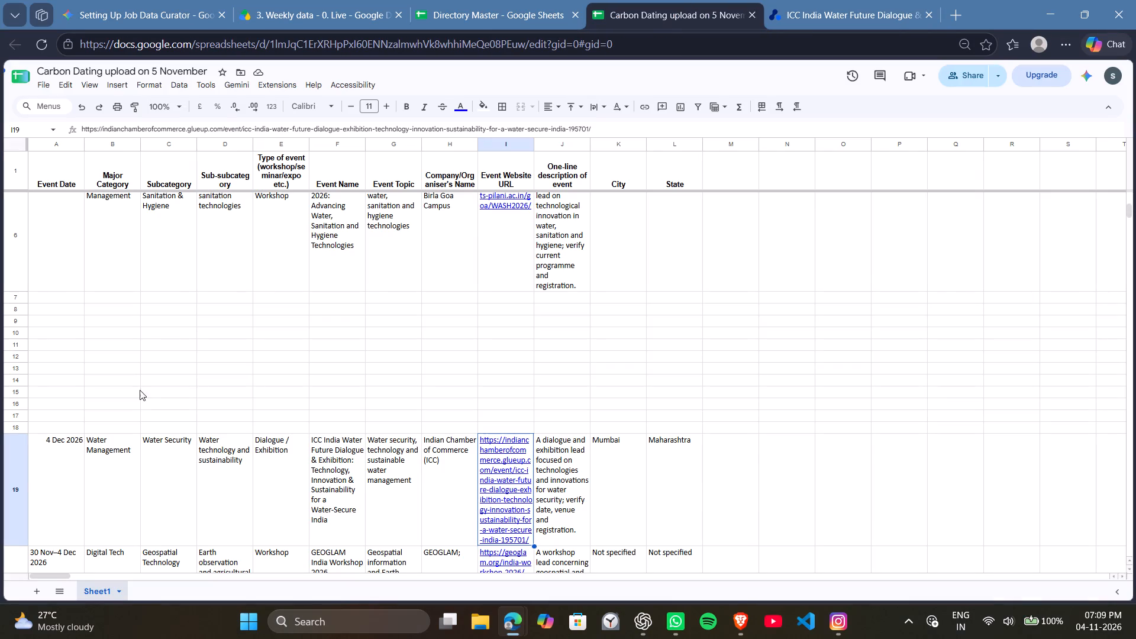
# Set the event date of the ICC India Water Future Dialogue in row 19 to 10 Dec 2026.
pyautogui.click(49, 444)
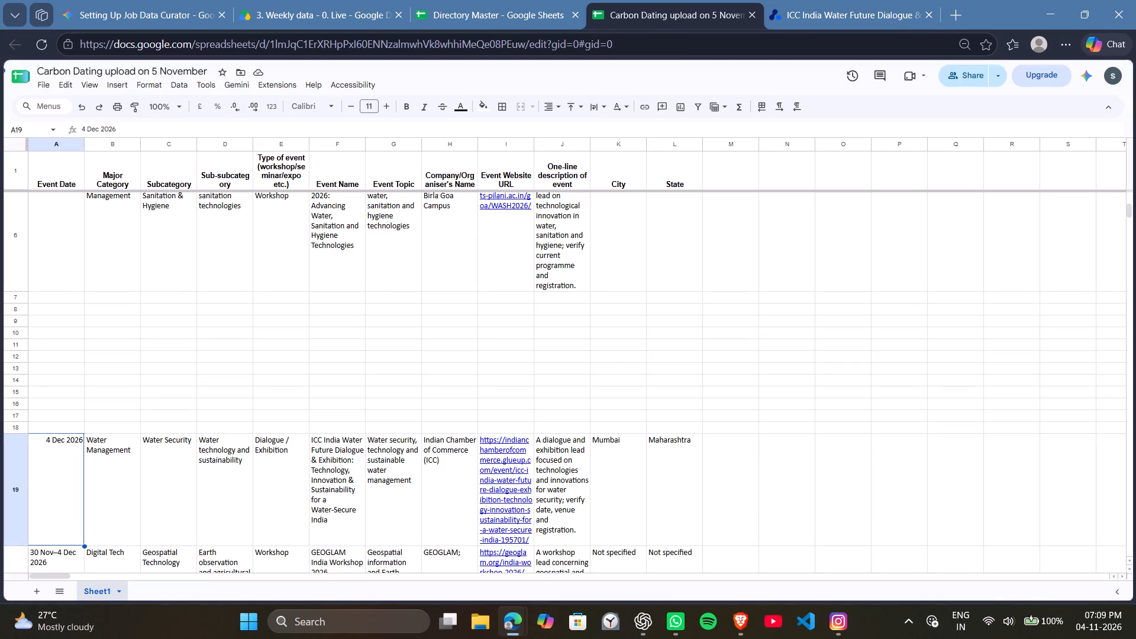
pyautogui.click(85, 128)
pyautogui.press('BackSpace')
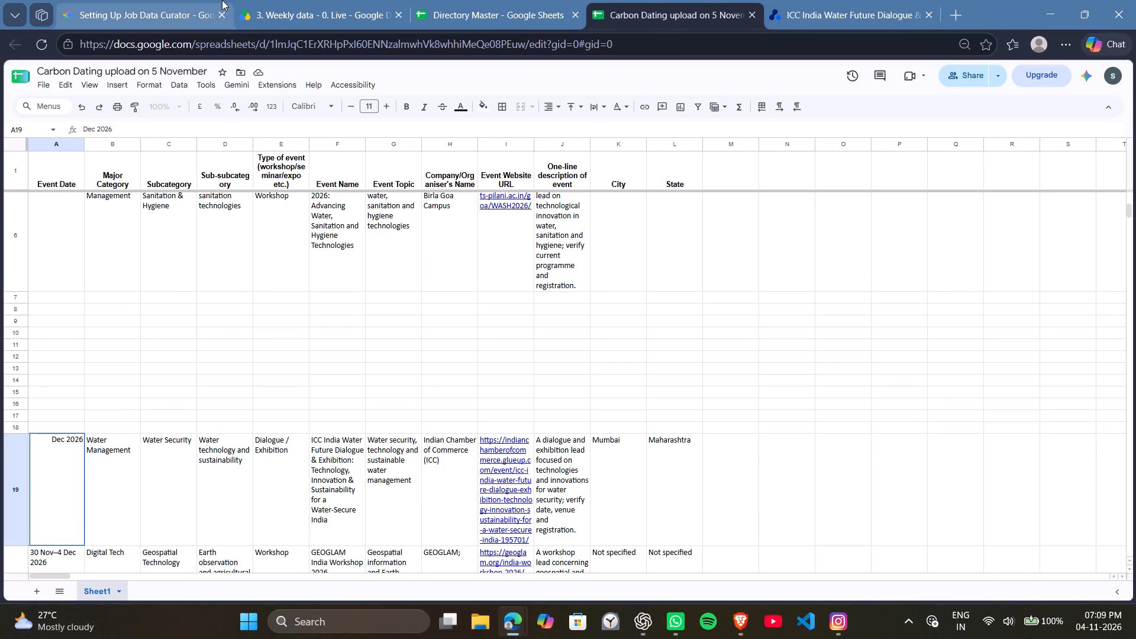
pyautogui.click(796, 0)
pyautogui.scroll(1, 630, 222)
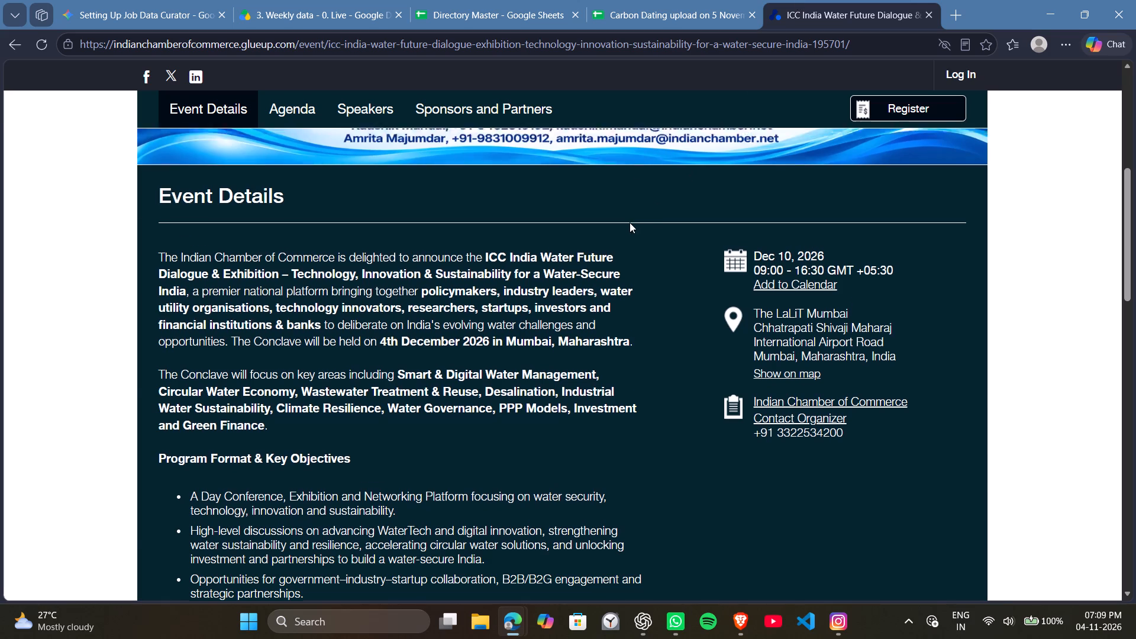
pyautogui.scroll(1, 630, 222)
pyautogui.click(639, 0)
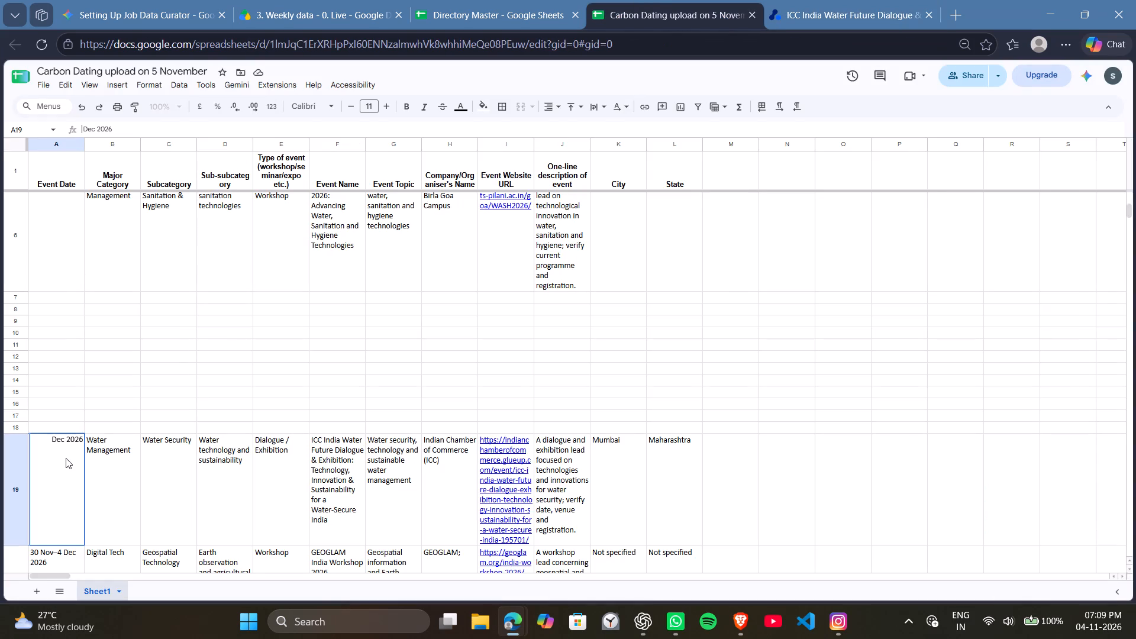
pyautogui.write('10')
pyautogui.press('Return')
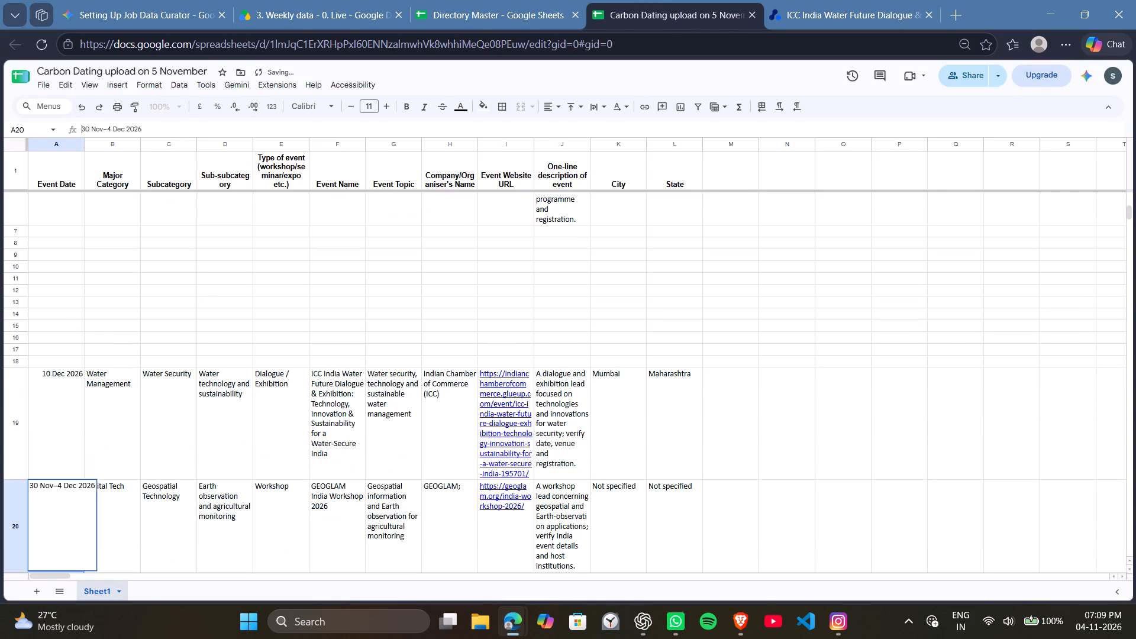
# Set the event type of the ICC India Water Future Dialogue in row 19 to Exhibition.
pyautogui.click(270, 392)
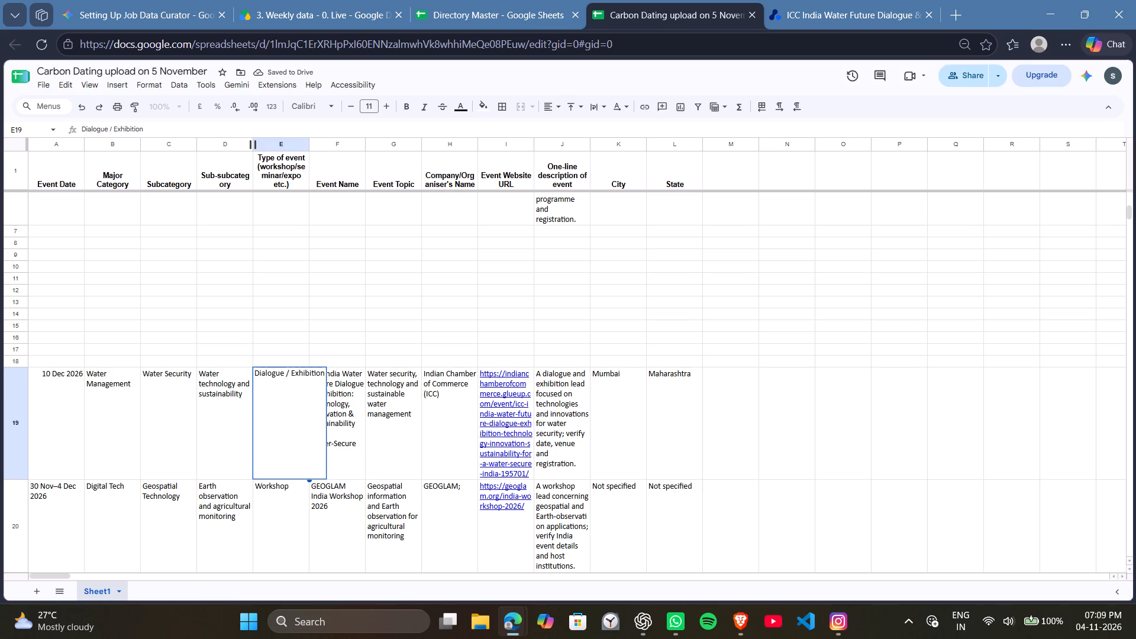
pyautogui.moveTo(114, 131); pyautogui.dragTo(67, 131)
pyautogui.press('BackSpace')
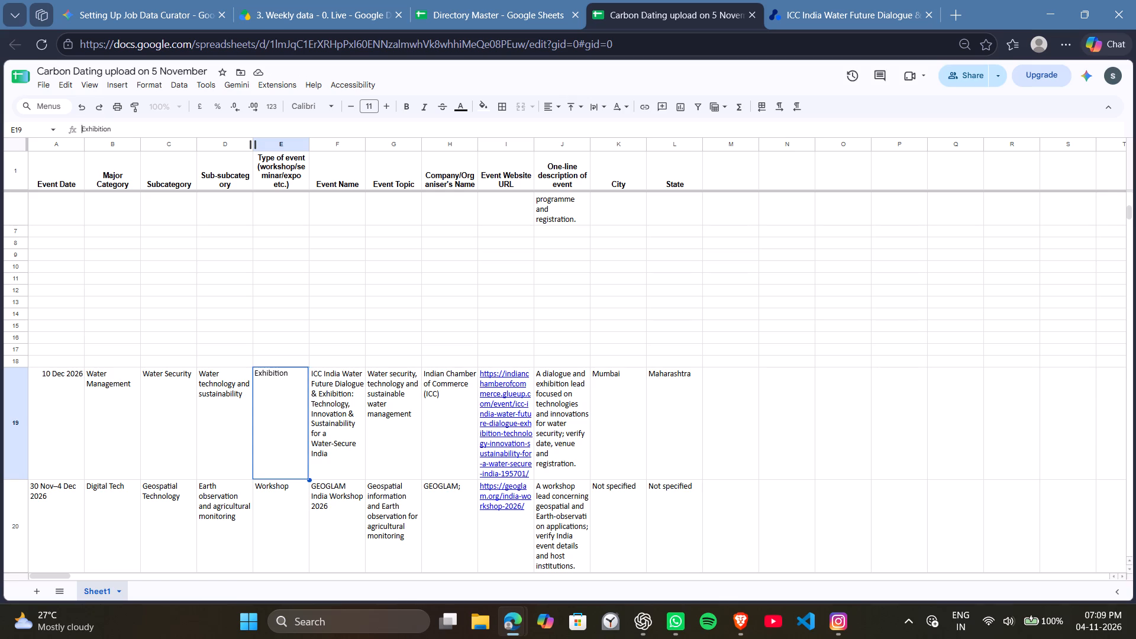
pyautogui.click(694, 432)
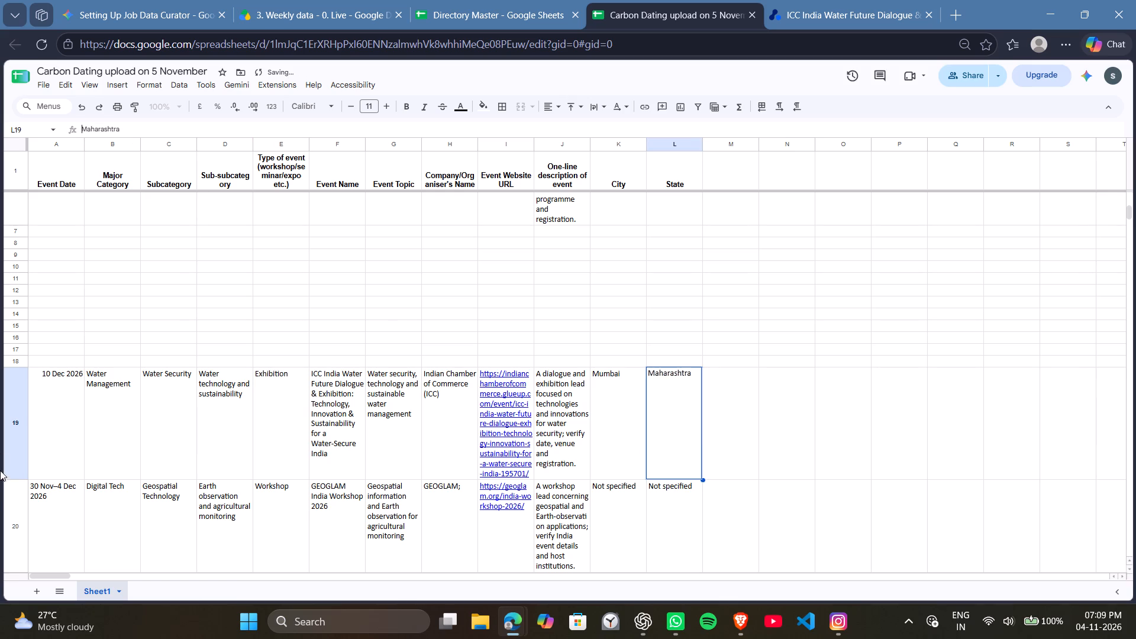
# Move the ICC India Water Future Dialogue from row 19 up to row 8, among the verified events.
pyautogui.click(11, 422)
pyautogui.moveTo(13, 377); pyautogui.dragTo(14, 315)
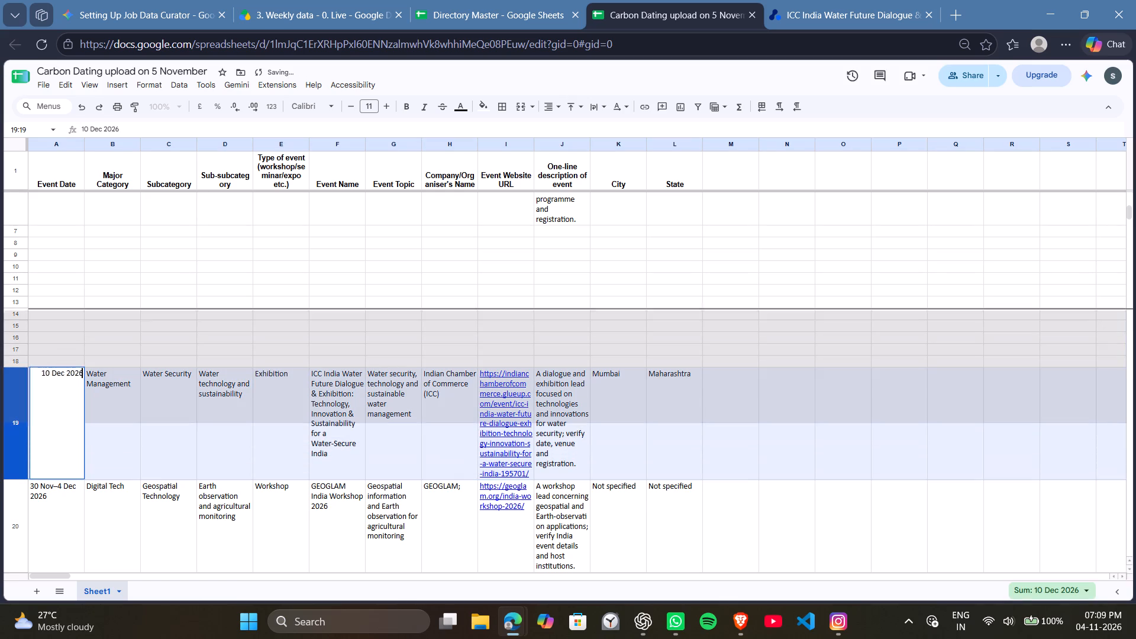
pyautogui.moveTo(14, 315); pyautogui.dragTo(8, 243)
pyautogui.scroll(1, 57, 380)
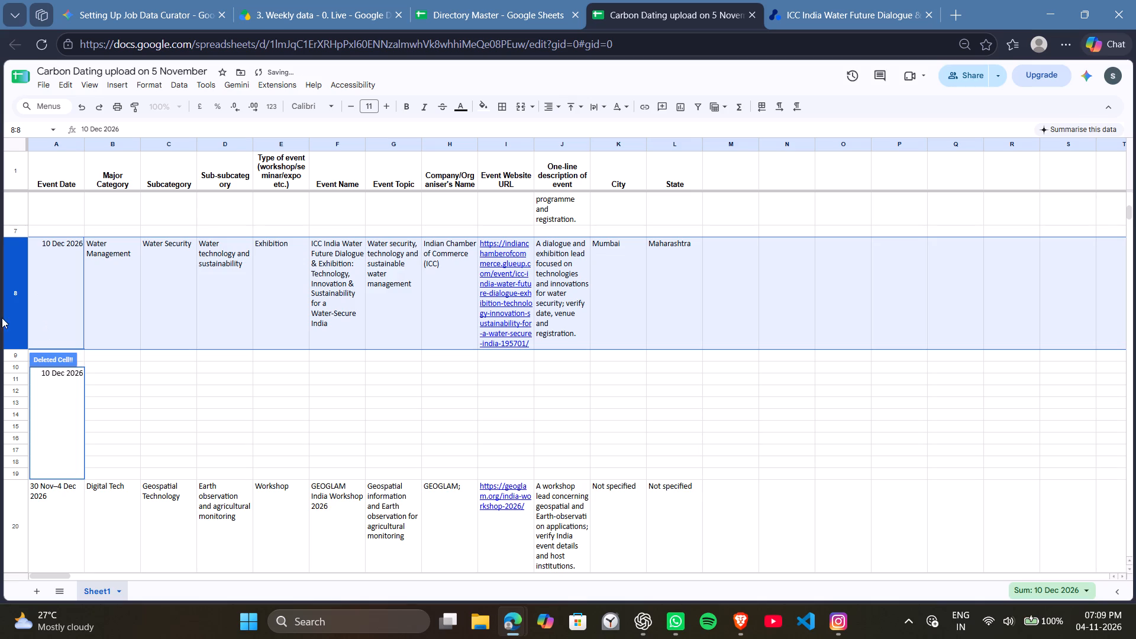
pyautogui.click(14, 305)
pyautogui.click(198, 415)
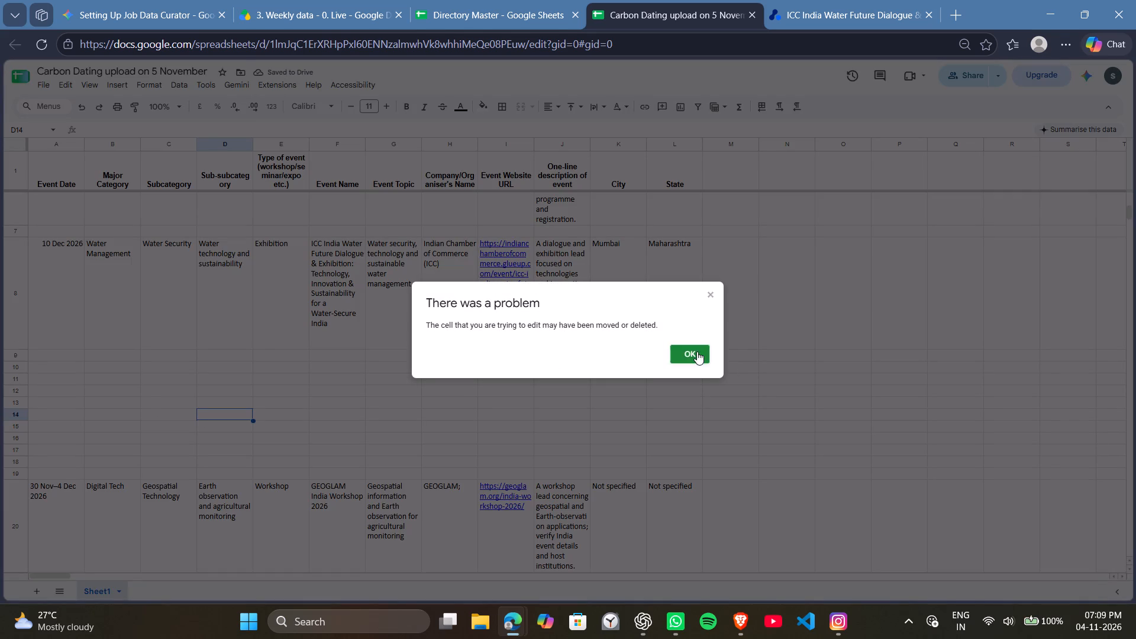
pyautogui.click(697, 351)
# Delete the empty row 7 directly above the ICC India Water Future Dialogue entry.
pyautogui.click(14, 228)
pyautogui.click(17, 233)
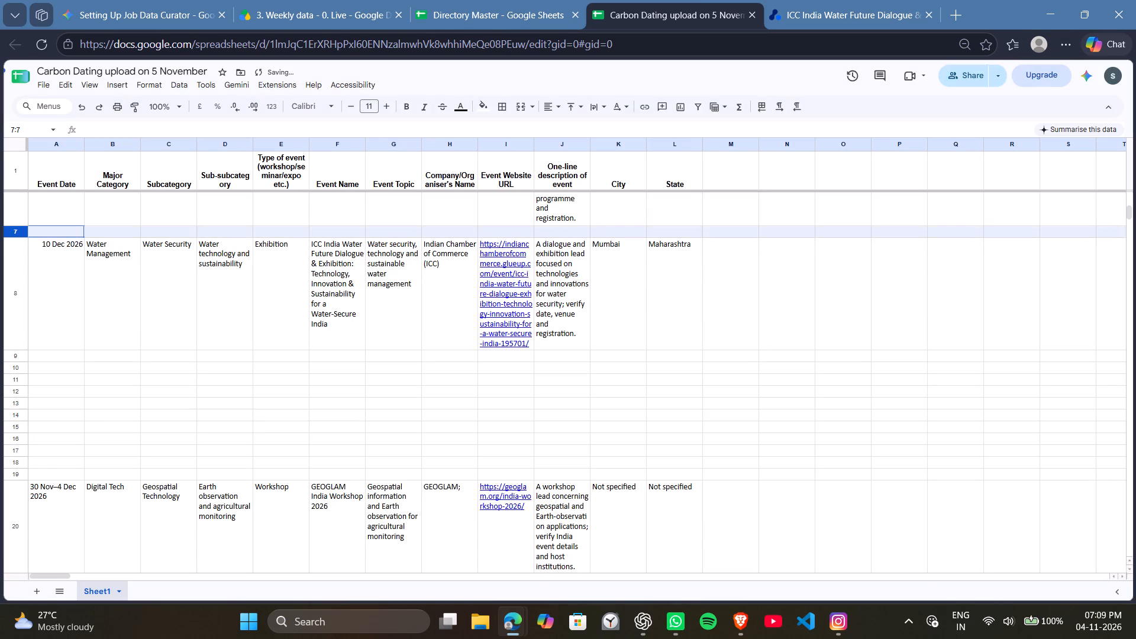
pyautogui.rightClick(17, 233)
pyautogui.click(66, 353)
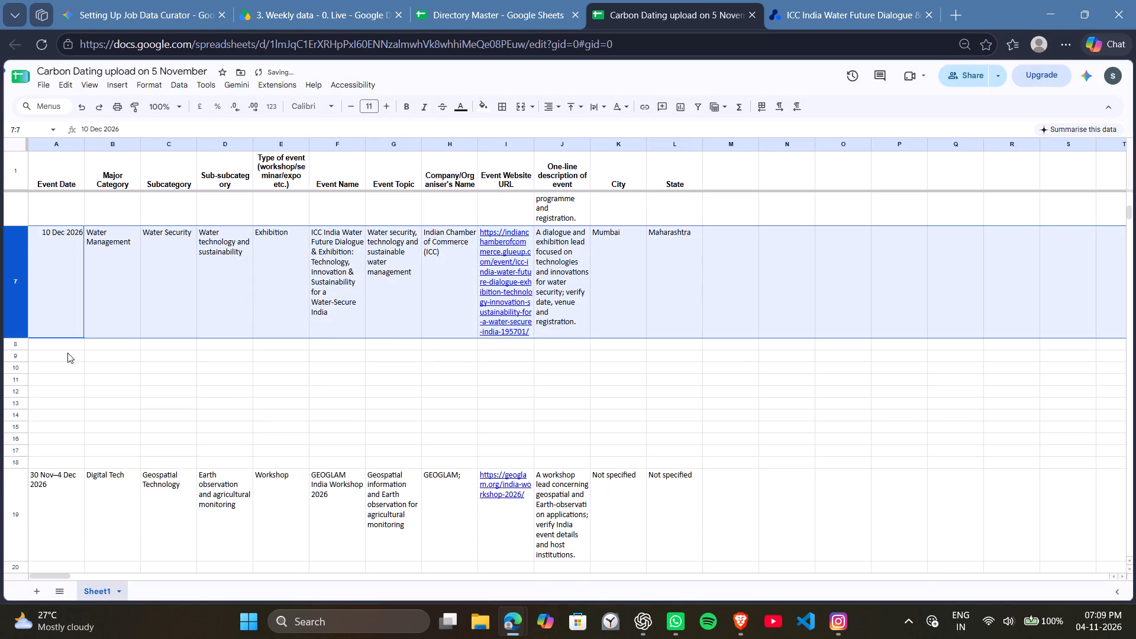
# Open the GEOGLAM India Workshop 2026 website linked in row 19, close the ICC page, and check the workshop's dates and venue.
pyautogui.scroll(1, 476, 393)
pyautogui.scroll(-1, 476, 393)
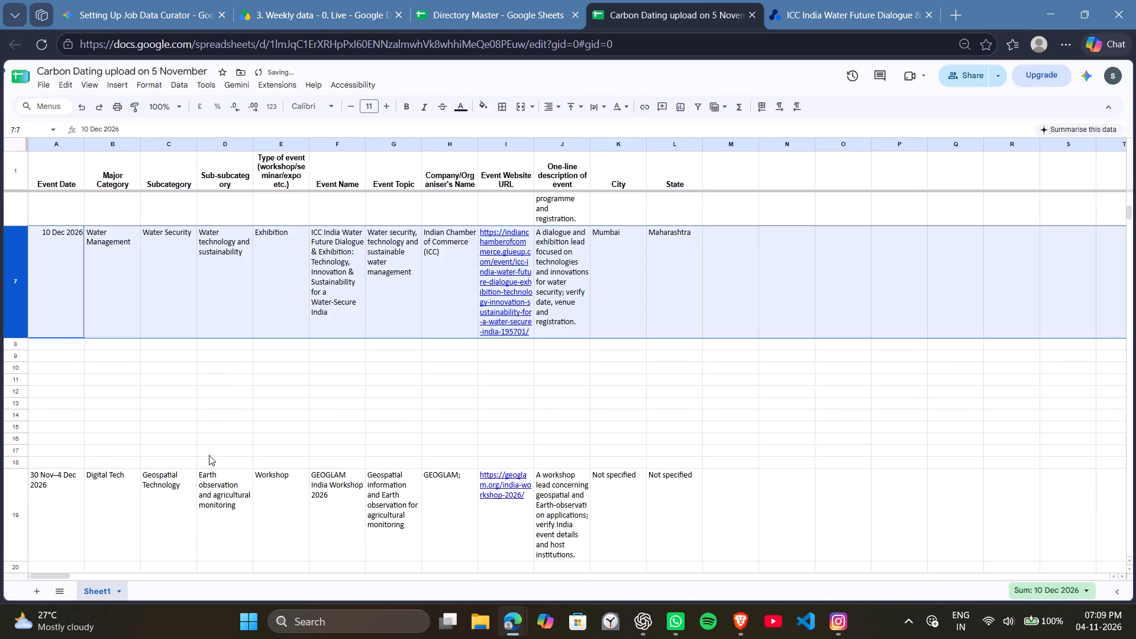
pyautogui.scroll(-1, 191, 430)
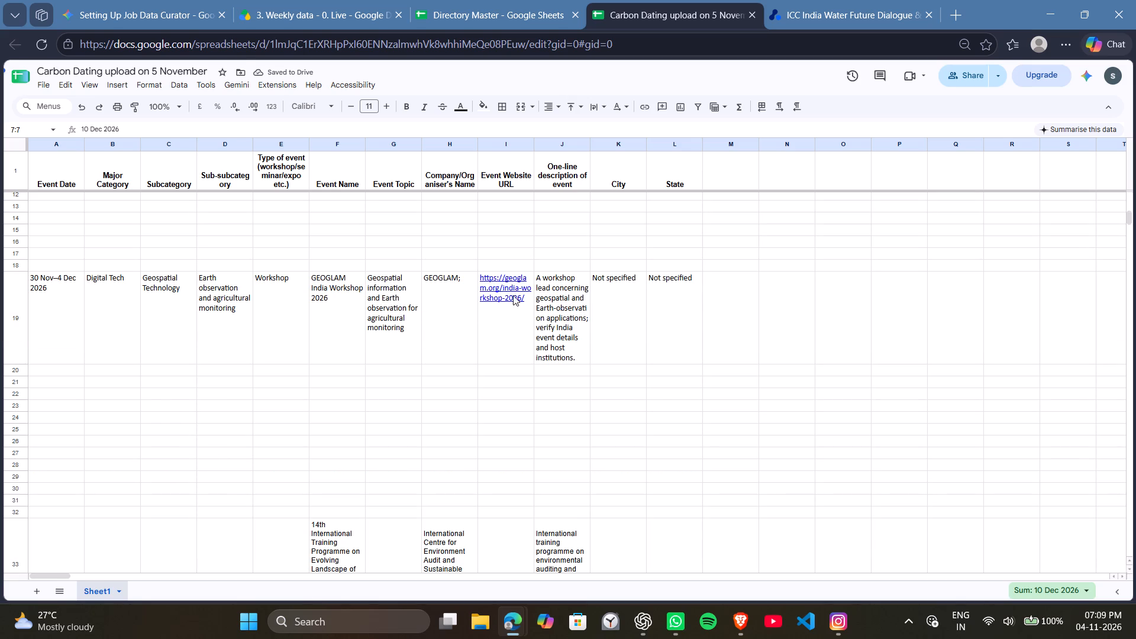
pyautogui.click(513, 295)
pyautogui.click(540, 377)
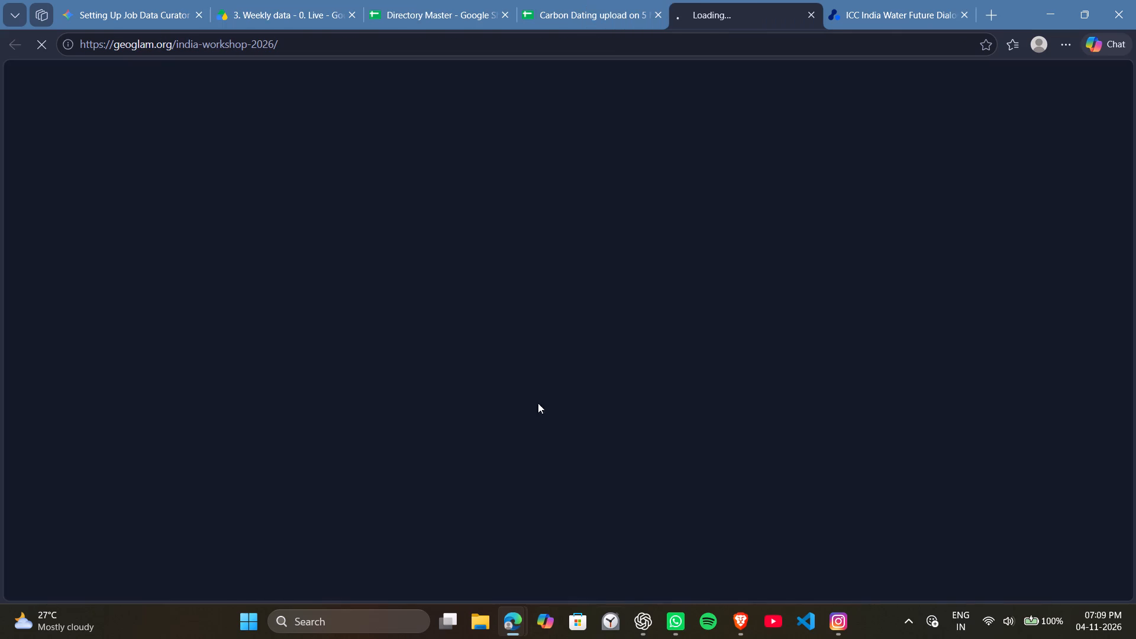
pyautogui.click(962, 12)
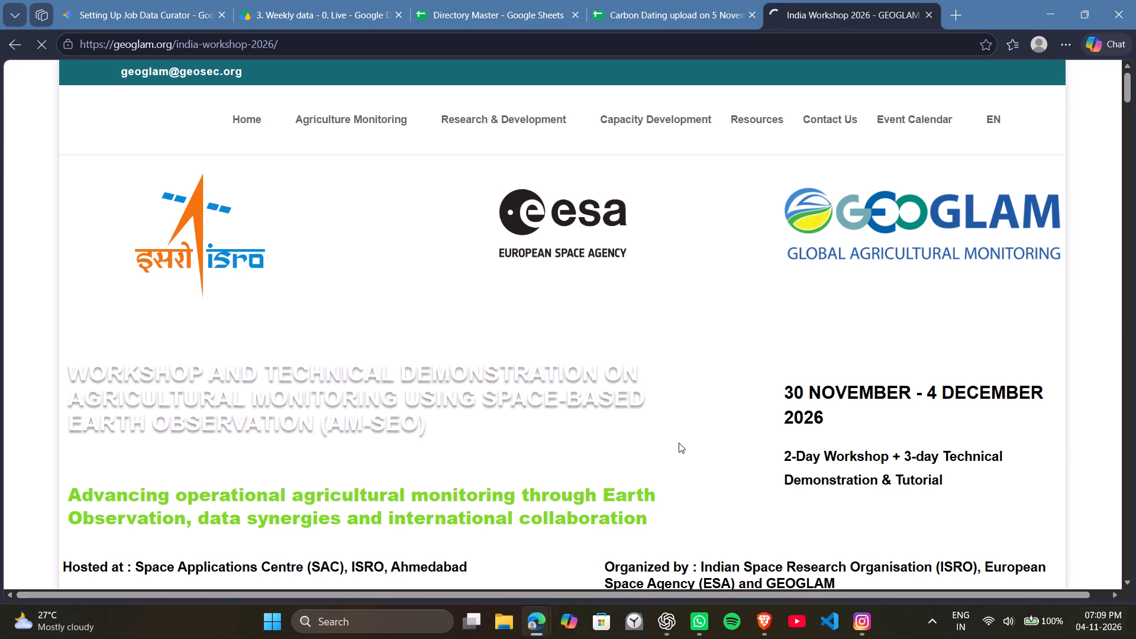
pyautogui.scroll(-2, 701, 366)
pyautogui.scroll(3, 701, 366)
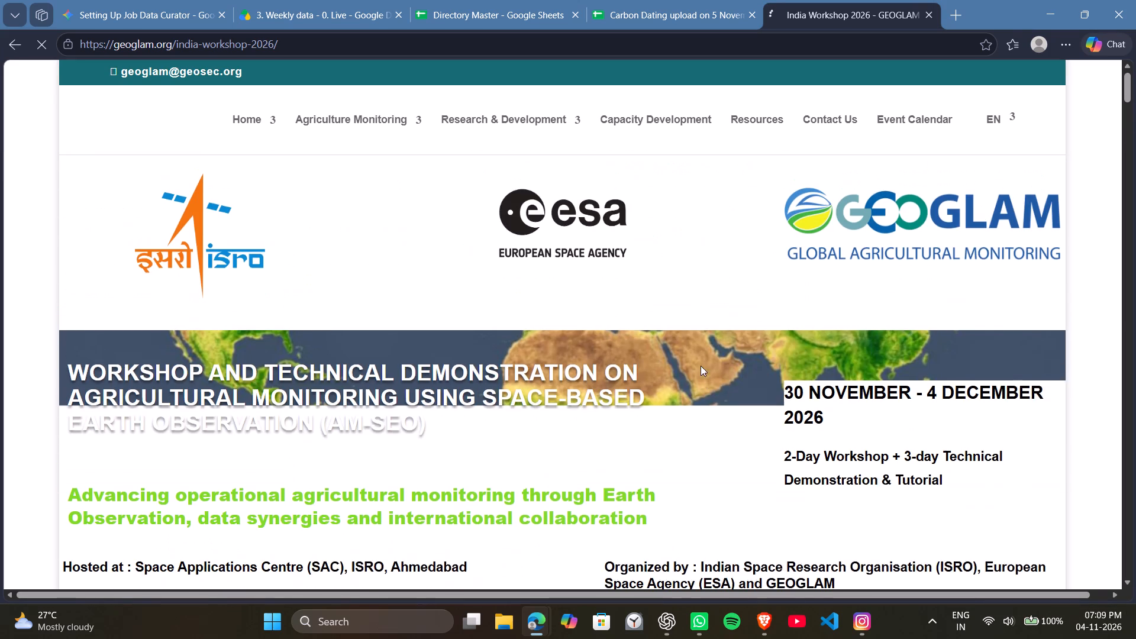
# Move the GEOGLAM India Workshop from row 19 up to row 4, directly below Clean Energy Manufacturing in India.
pyautogui.click(643, 3)
pyautogui.click(16, 288)
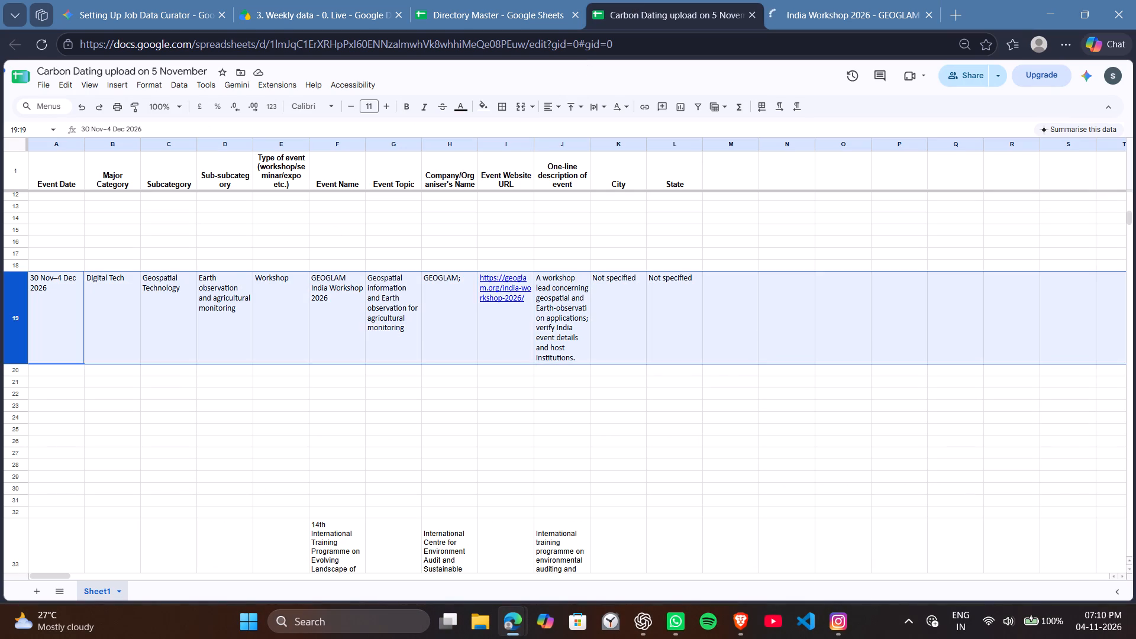
pyautogui.moveTo(16, 288); pyautogui.dragTo(20, 476)
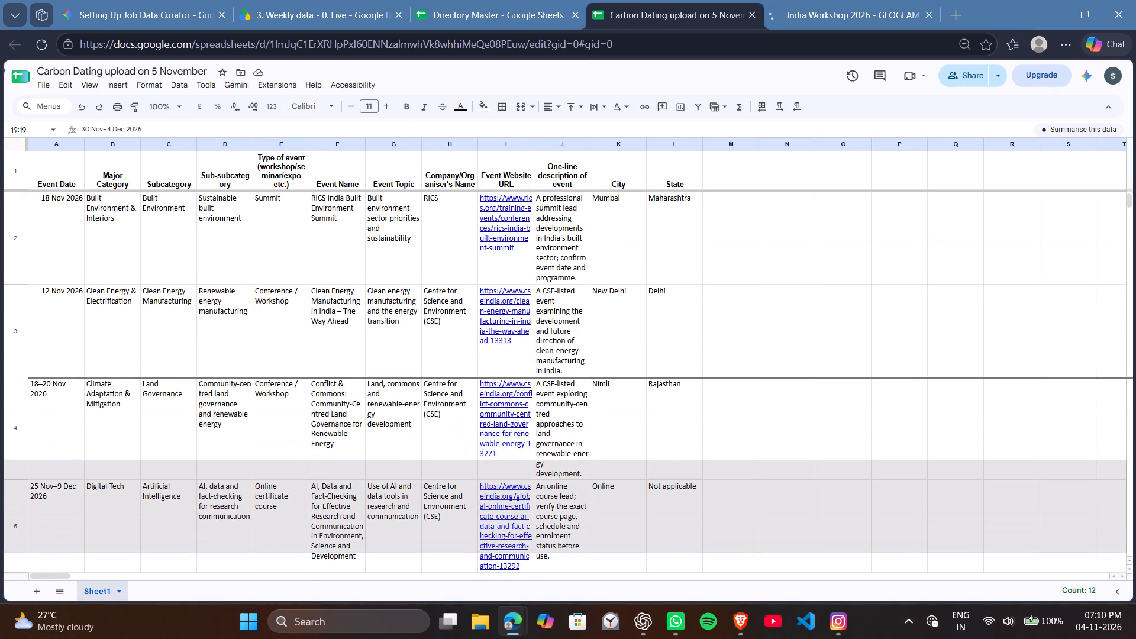
# Move the 14th International Training Programme from row 33 up to row 4, directly above the GEOGLAM India Workshop.
pyautogui.scroll(-3, 83, 475)
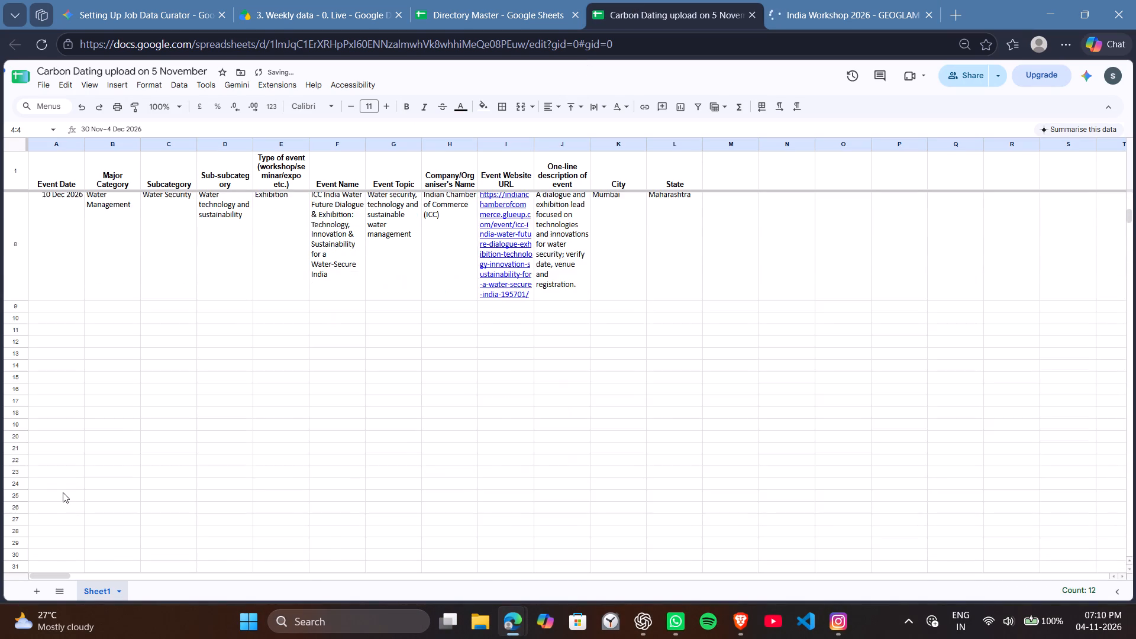
pyautogui.scroll(-2, 63, 492)
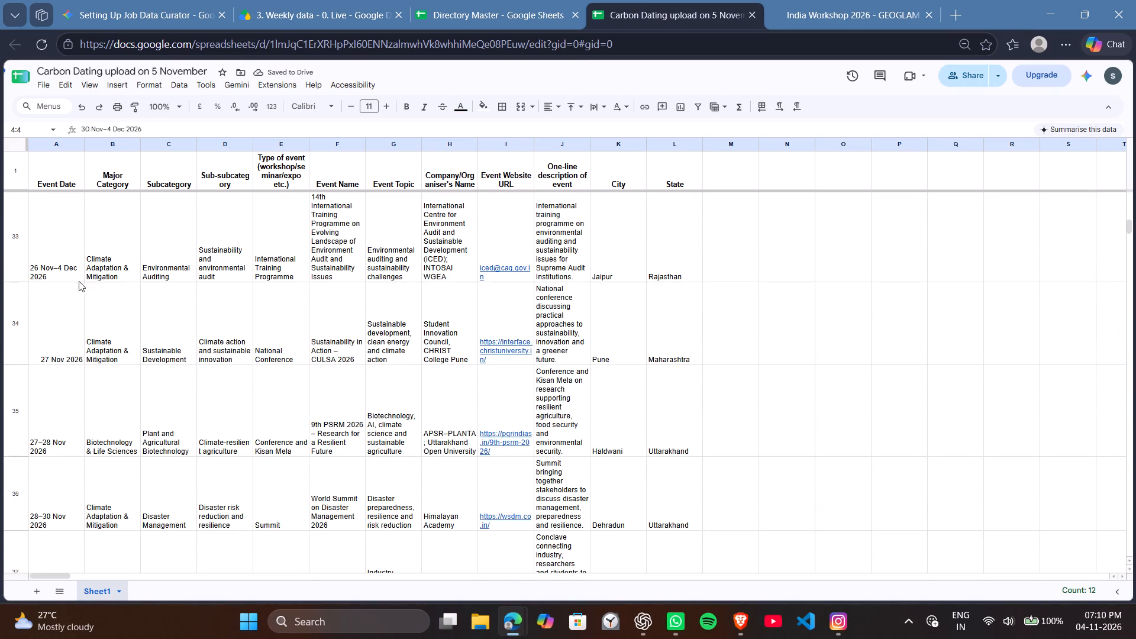
pyautogui.scroll(1, 309, 305)
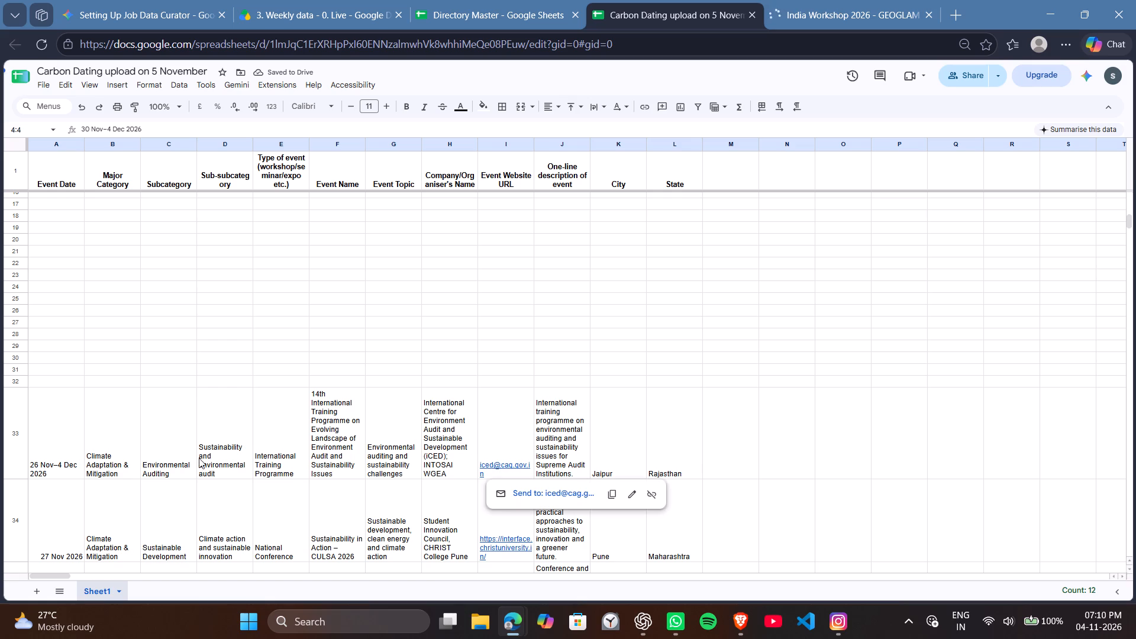
pyautogui.click(15, 451)
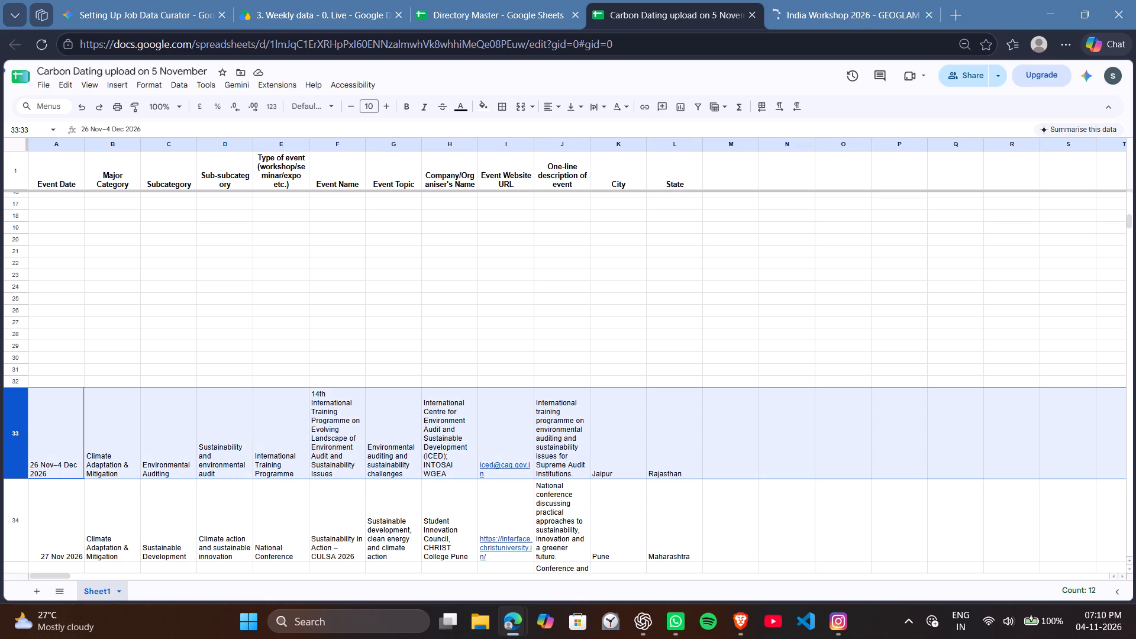
pyautogui.moveTo(20, 396); pyautogui.dragTo(57, 467)
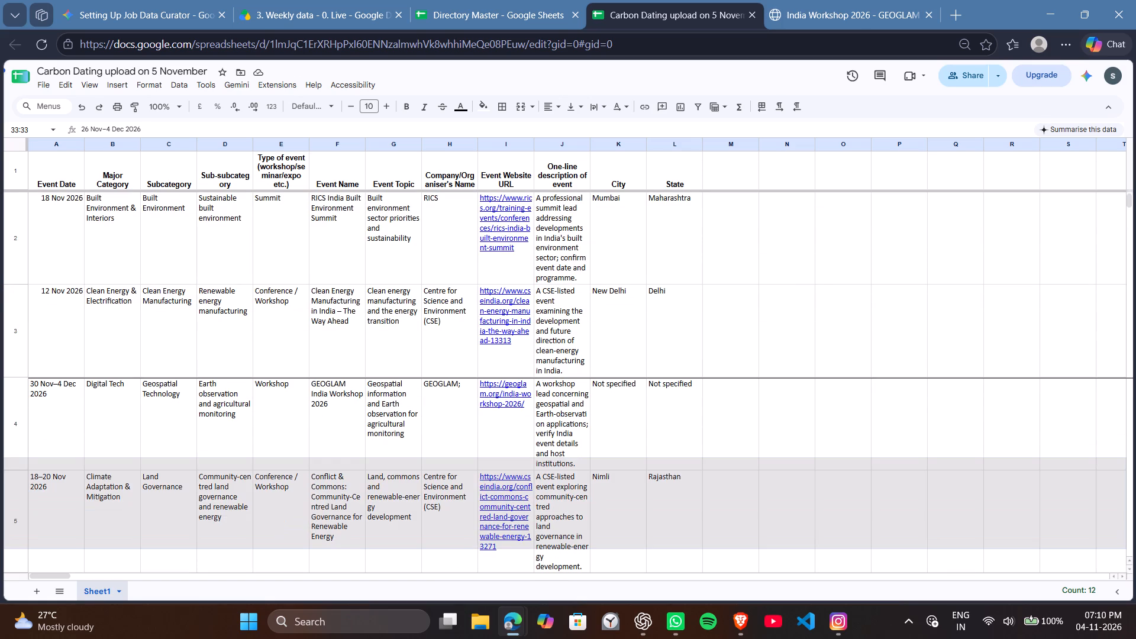
pyautogui.moveTo(57, 467); pyautogui.dragTo(56, 470)
# Open the Sustainability in Action – CULSA 2026 website linked in row 34 and close the GEOGLAM workshop page.
pyautogui.scroll(-3, 370, 499)
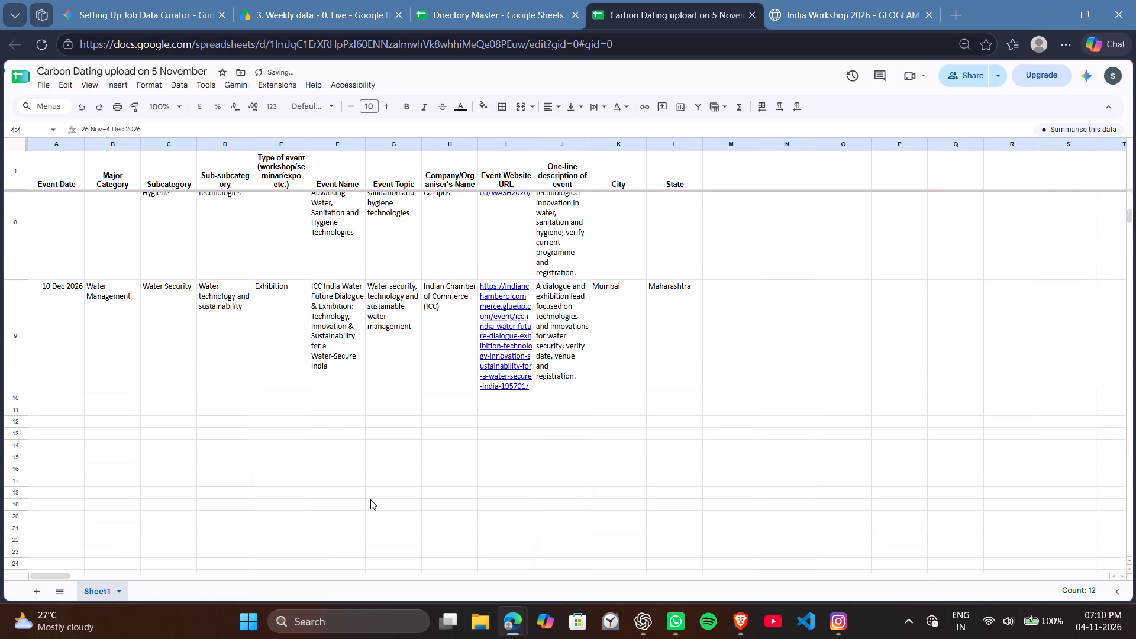
pyautogui.scroll(-2, 370, 499)
pyautogui.click(493, 346)
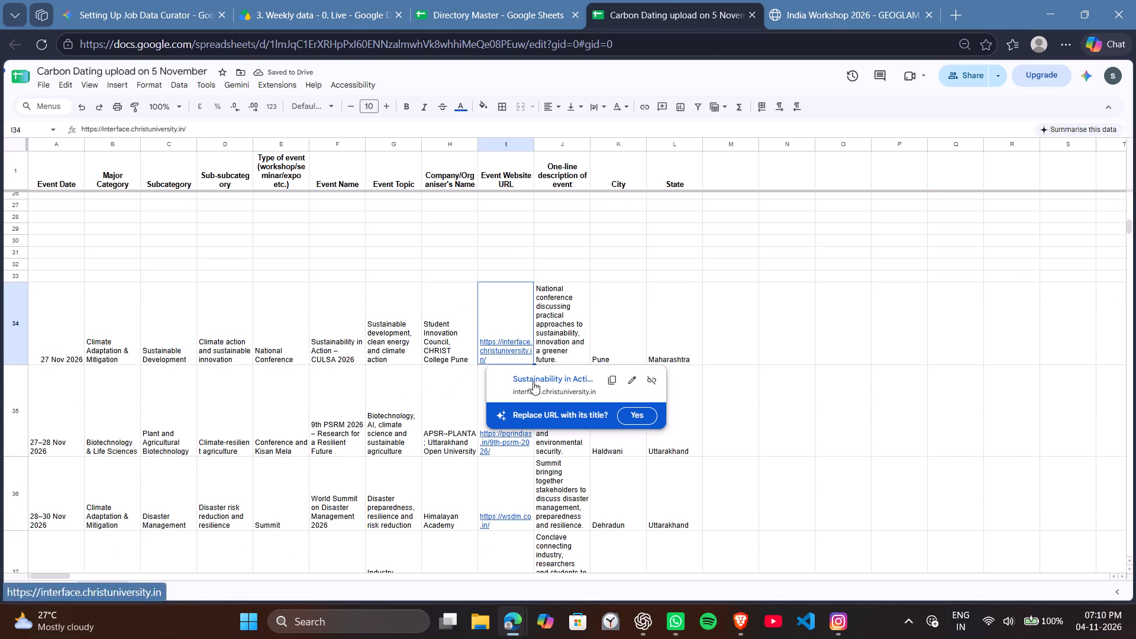
pyautogui.click(533, 382)
pyautogui.click(964, 17)
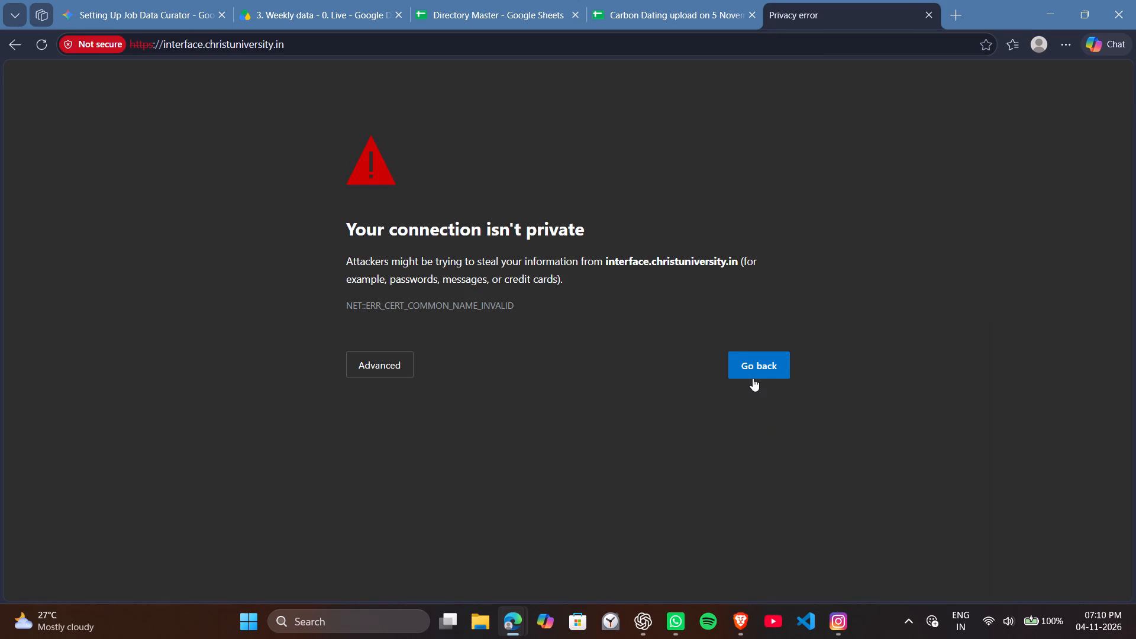
# Continue to interface.christuniversity.in despite its invalid certificate to reach the CULSA 2026 conference page.
pyautogui.click(364, 369)
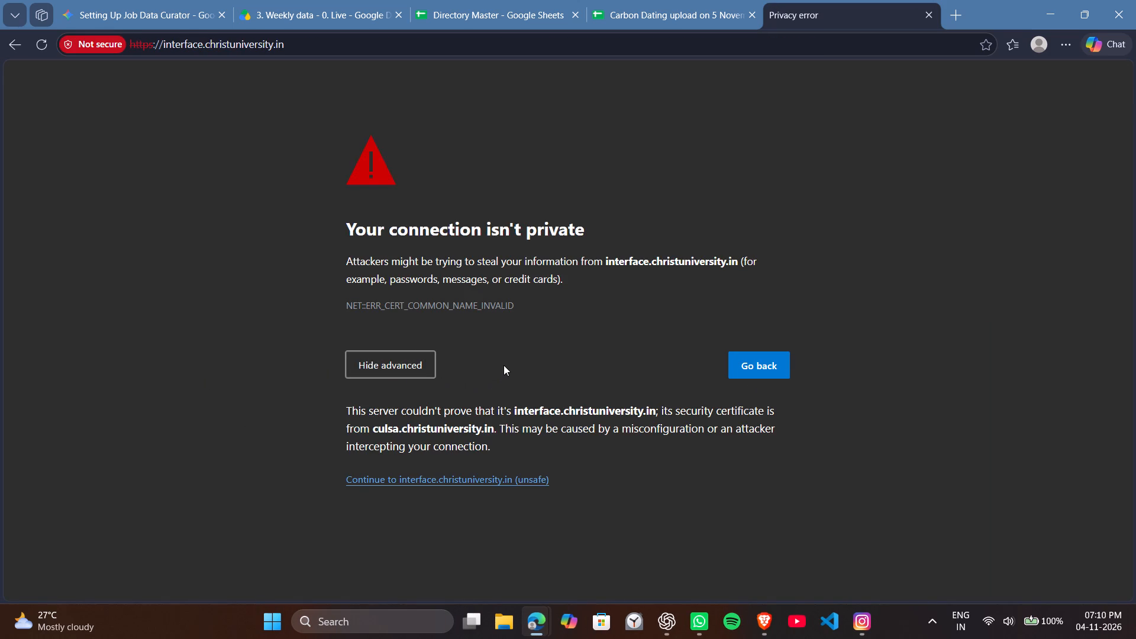
pyautogui.click(433, 486)
pyautogui.click(438, 483)
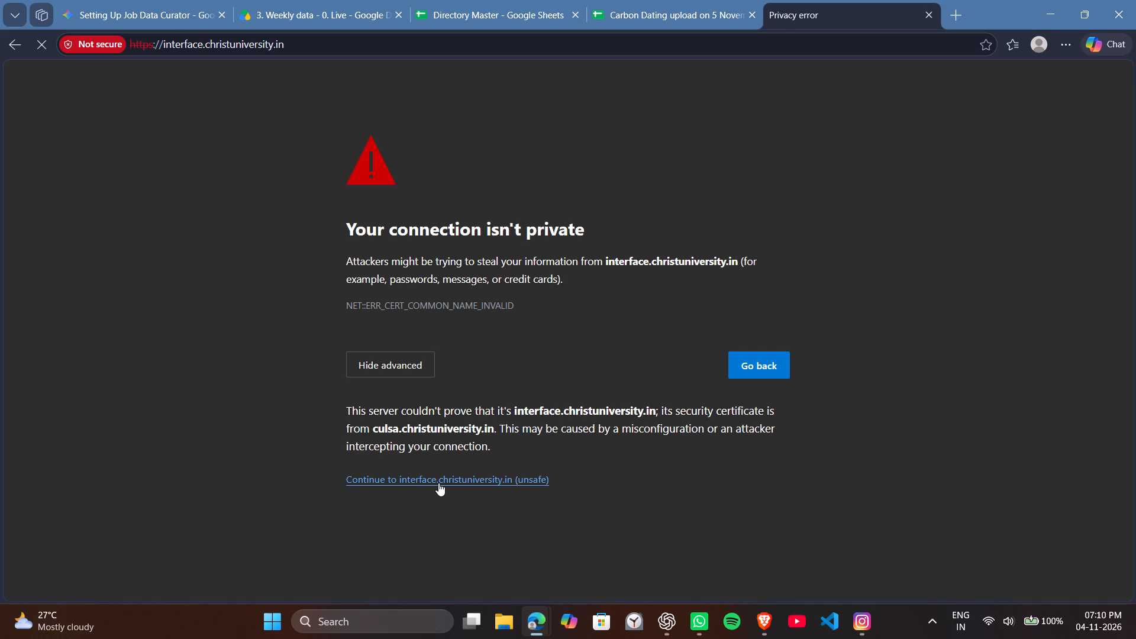
pyautogui.click(446, 478)
pyautogui.tripleClick(446, 478)
pyautogui.tripleClick(446, 478)
pyautogui.click(395, 469)
pyautogui.tripleClick(398, 476)
pyautogui.doubleClick(398, 476)
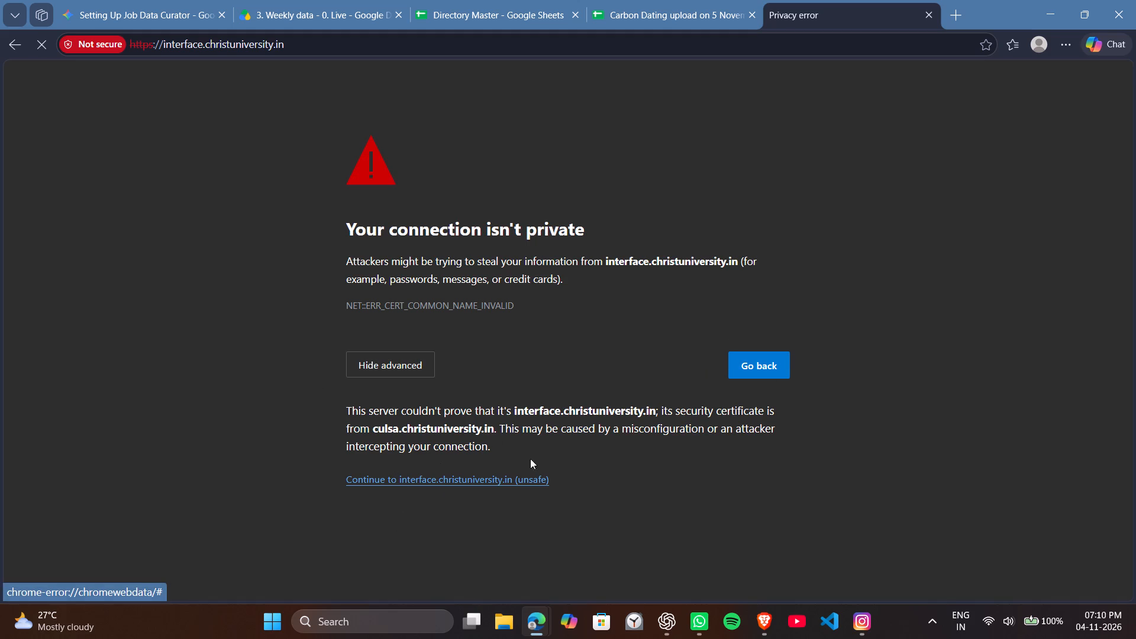
pyautogui.tripleClick(536, 480)
pyautogui.click(533, 480)
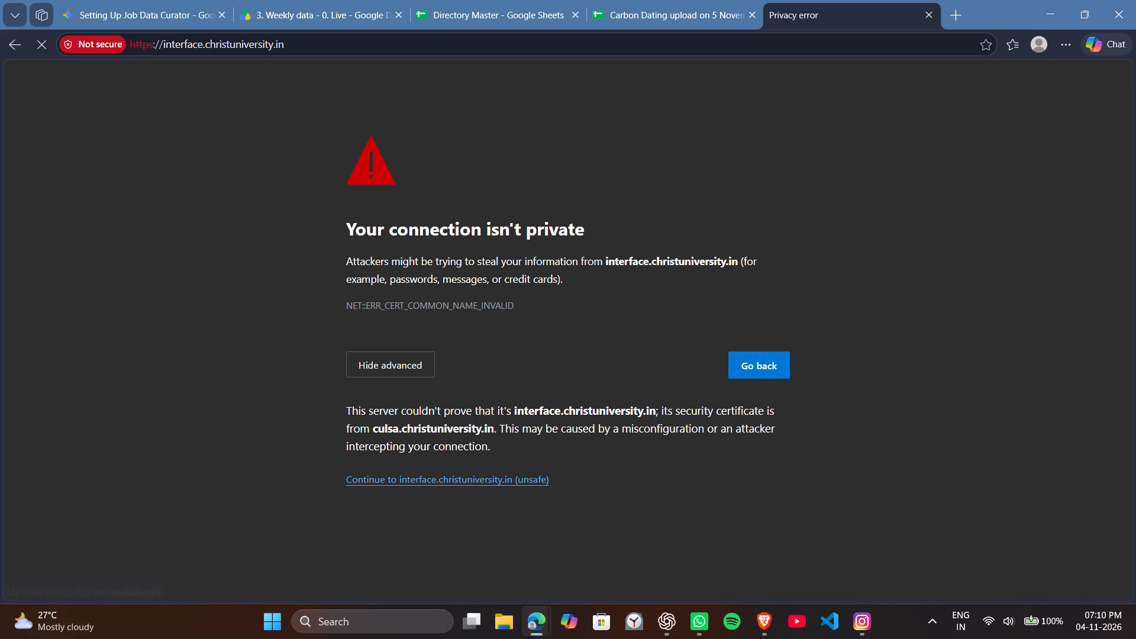
pyautogui.moveTo(498, 431); pyautogui.dragTo(379, 441)
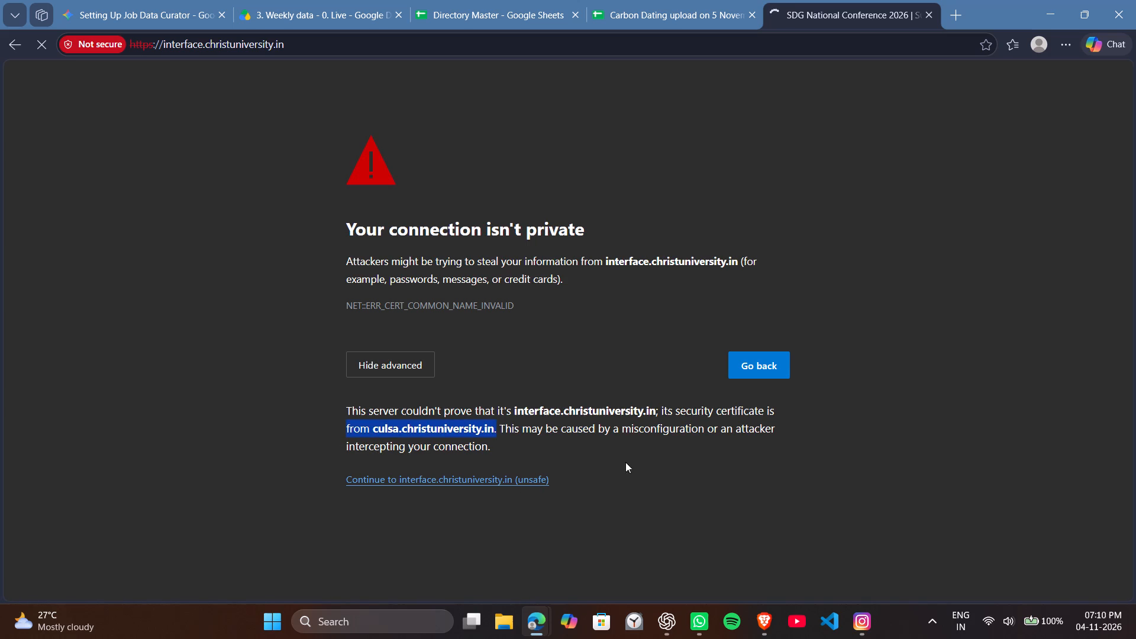
pyautogui.click(786, 430)
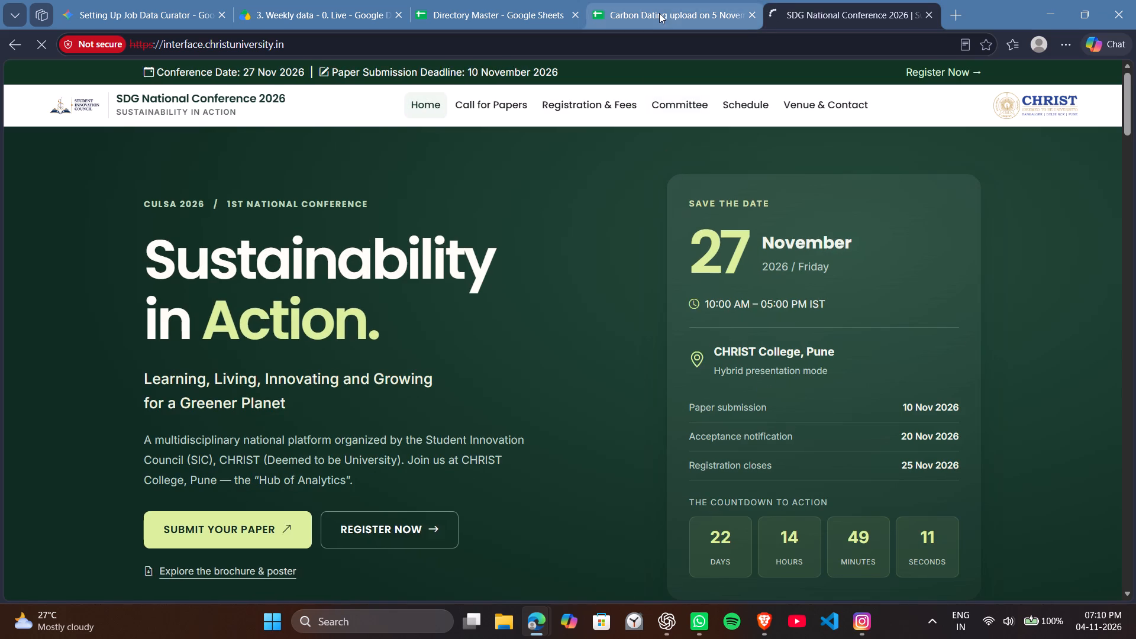
# Compare row 34's event date and city with those on the CULSA 2026 conference page.
pyautogui.click(659, 13)
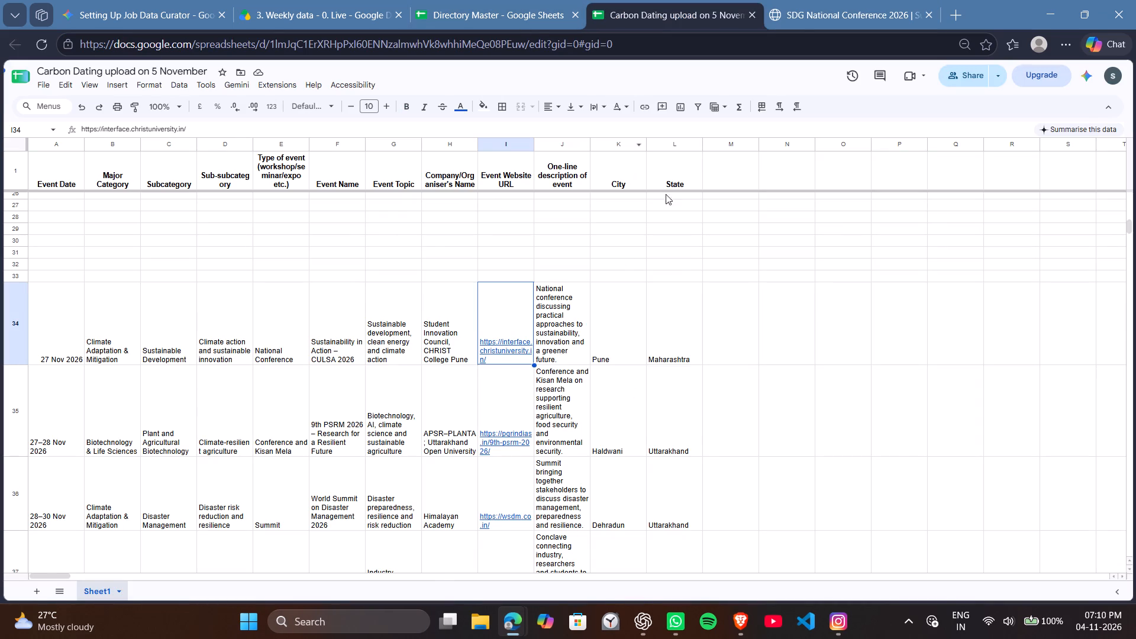
pyautogui.click(807, 5)
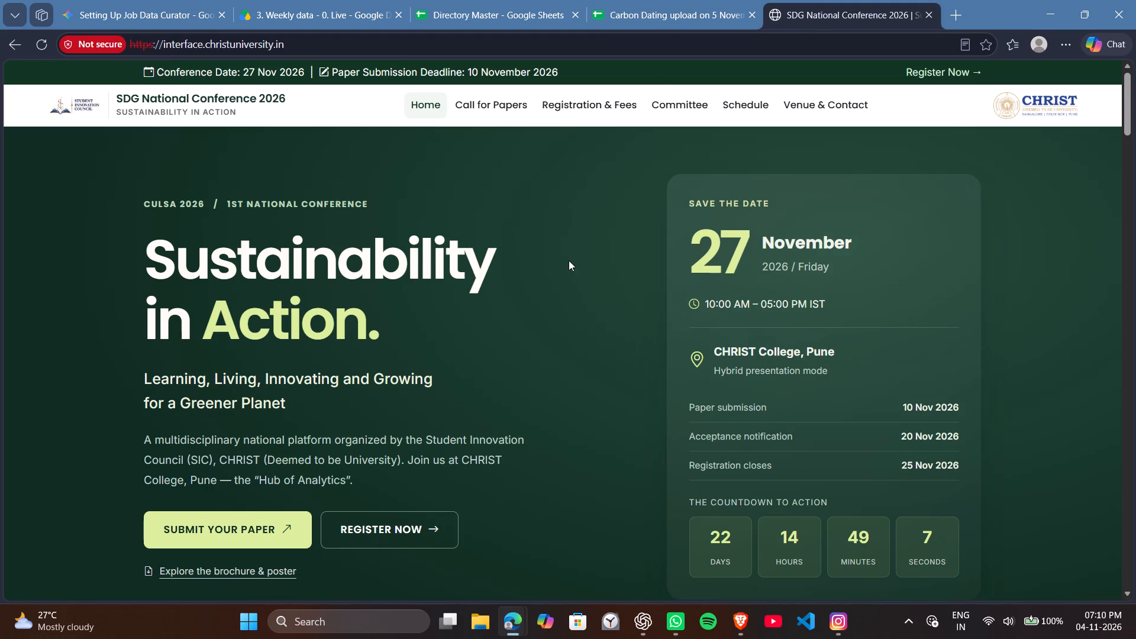
pyautogui.click(670, 14)
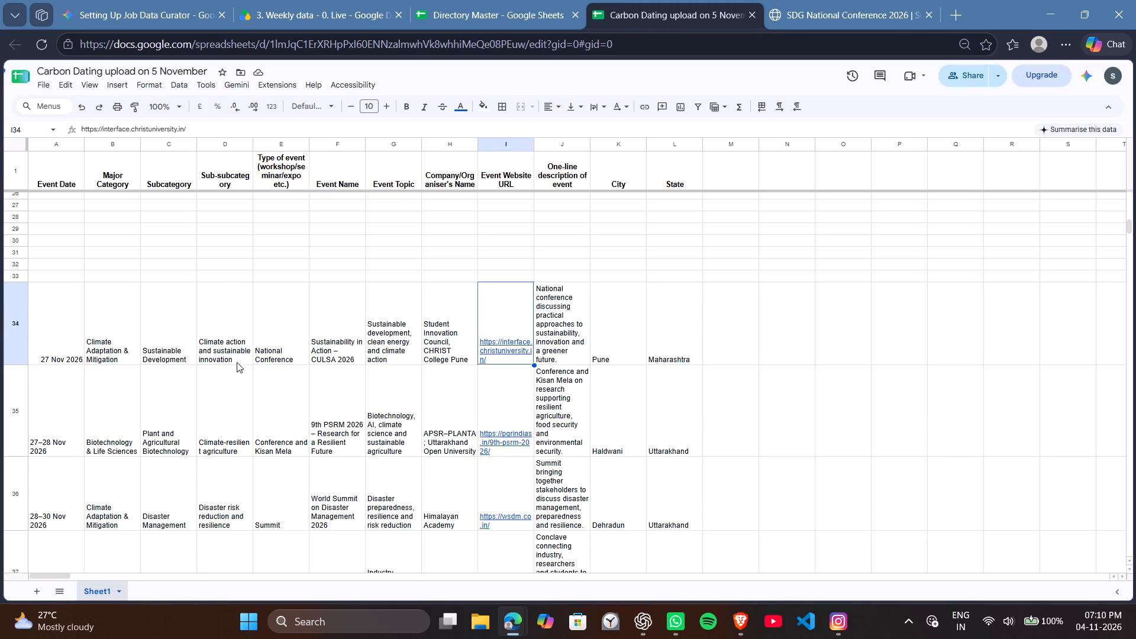
# Move the Sustainability in Action – CULSA 2026 row from row 34 up to row 9, directly above the ICC India Water Future Dialogue.
pyautogui.click(21, 328)
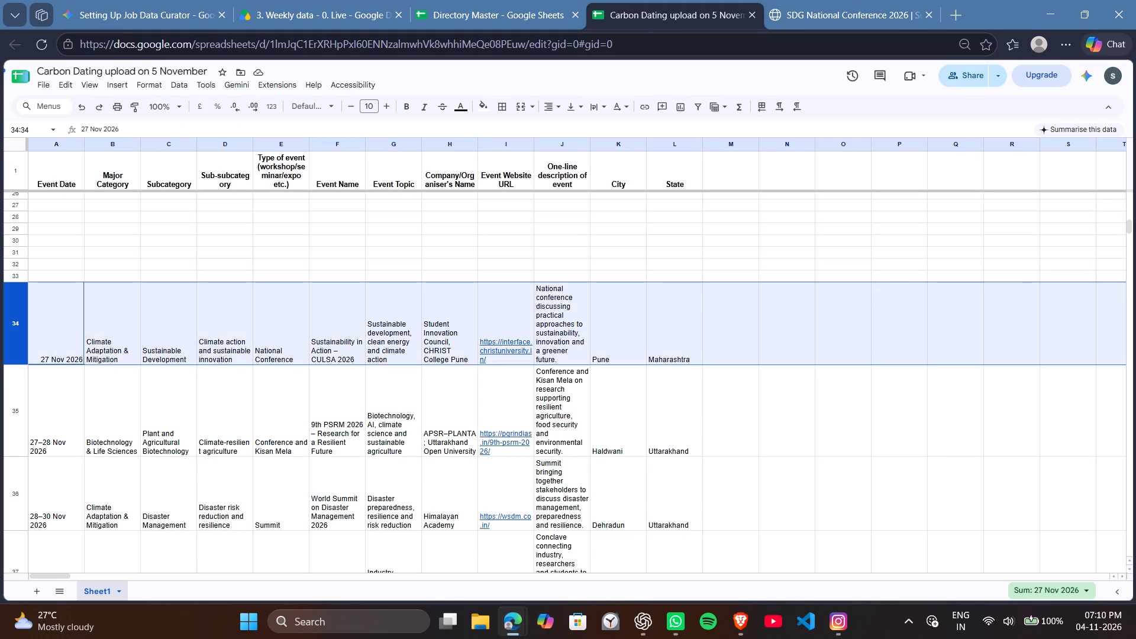
pyautogui.moveTo(14, 291); pyautogui.dragTo(76, 163)
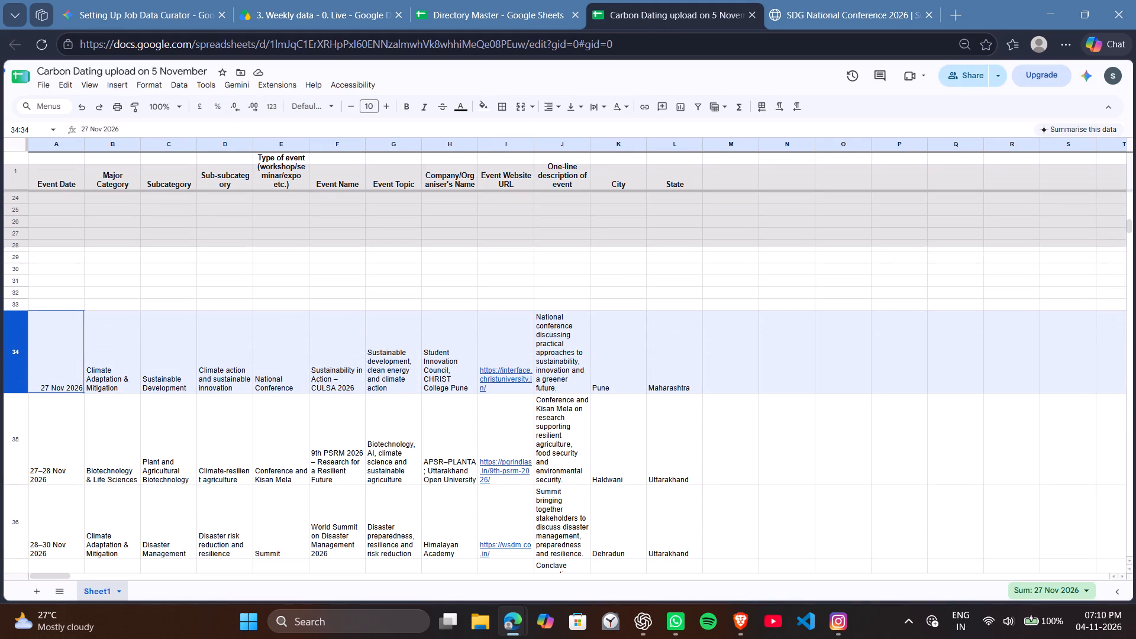
pyautogui.moveTo(76, 163); pyautogui.dragTo(0, 441)
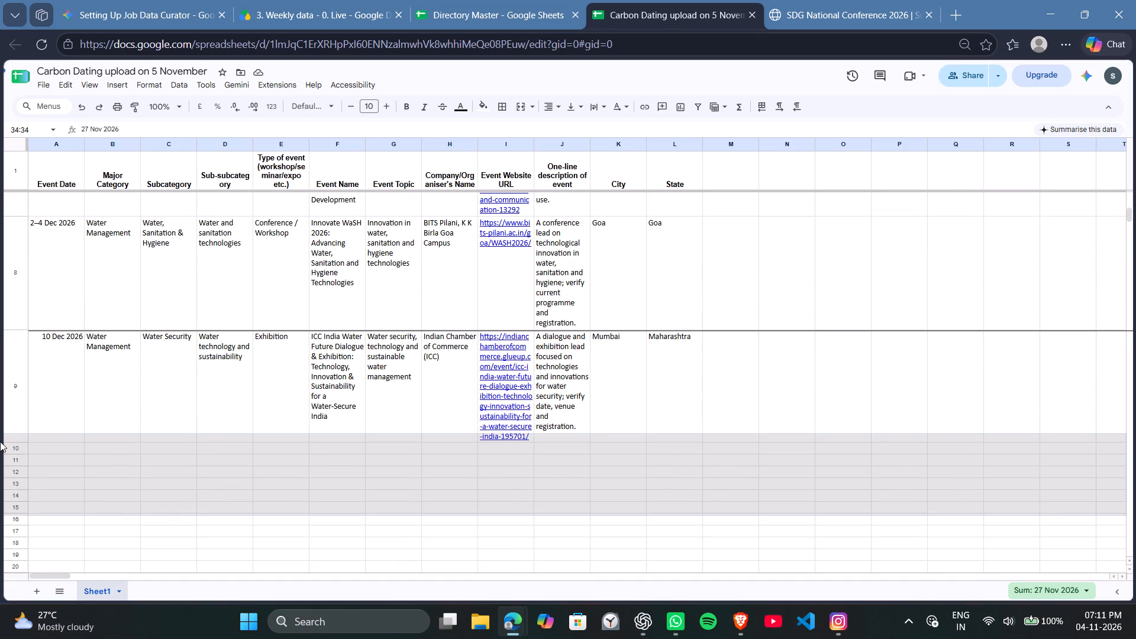
pyautogui.scroll(-3, 83, 471)
pyautogui.scroll(1, 83, 471)
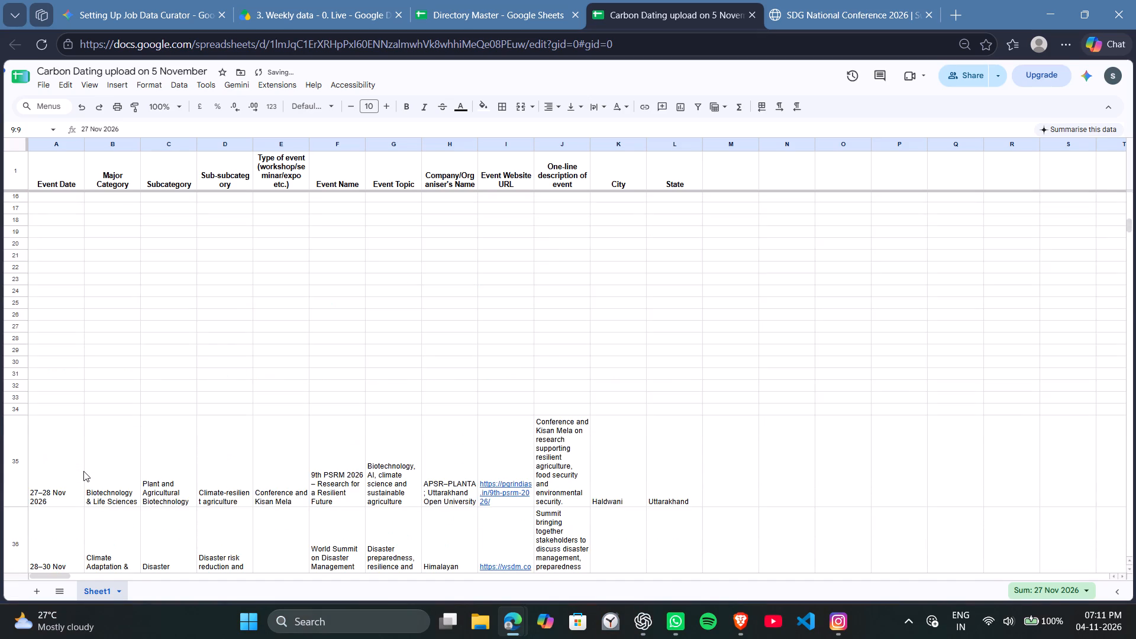
# Open the 9th PSRM 2026 website linked in row 35 and close the SDG National Conference page.
pyautogui.scroll(-1, 83, 471)
pyautogui.click(498, 298)
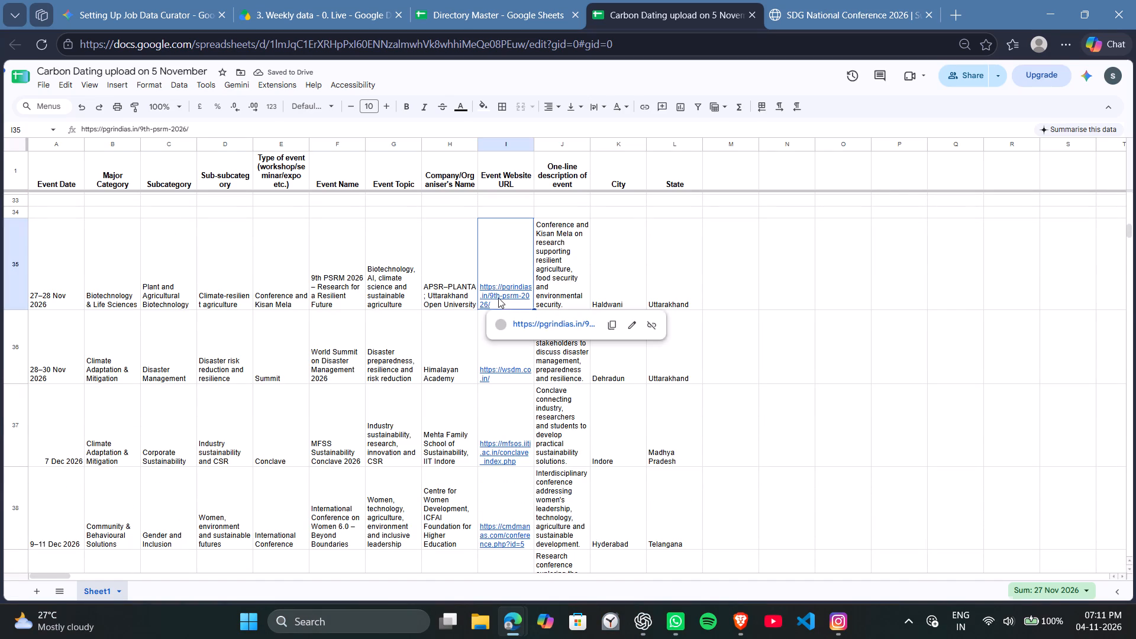
pyautogui.click(540, 322)
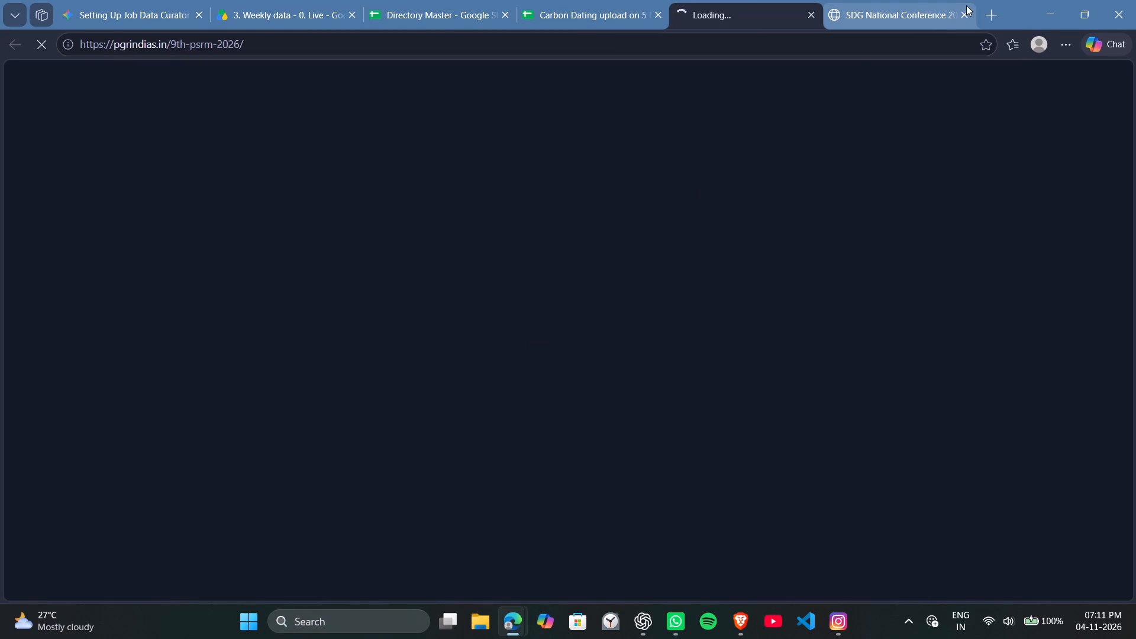
pyautogui.click(966, 13)
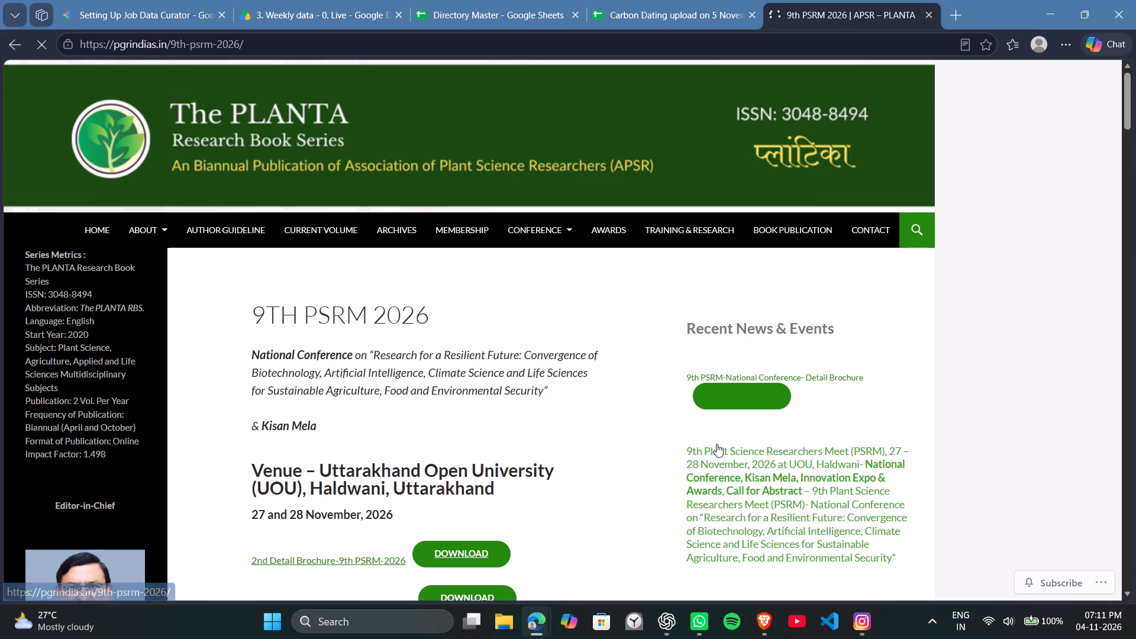
# Compare row 35's event date, venue and city with those on the 9th PSRM 2026 page.
pyautogui.click(611, 1)
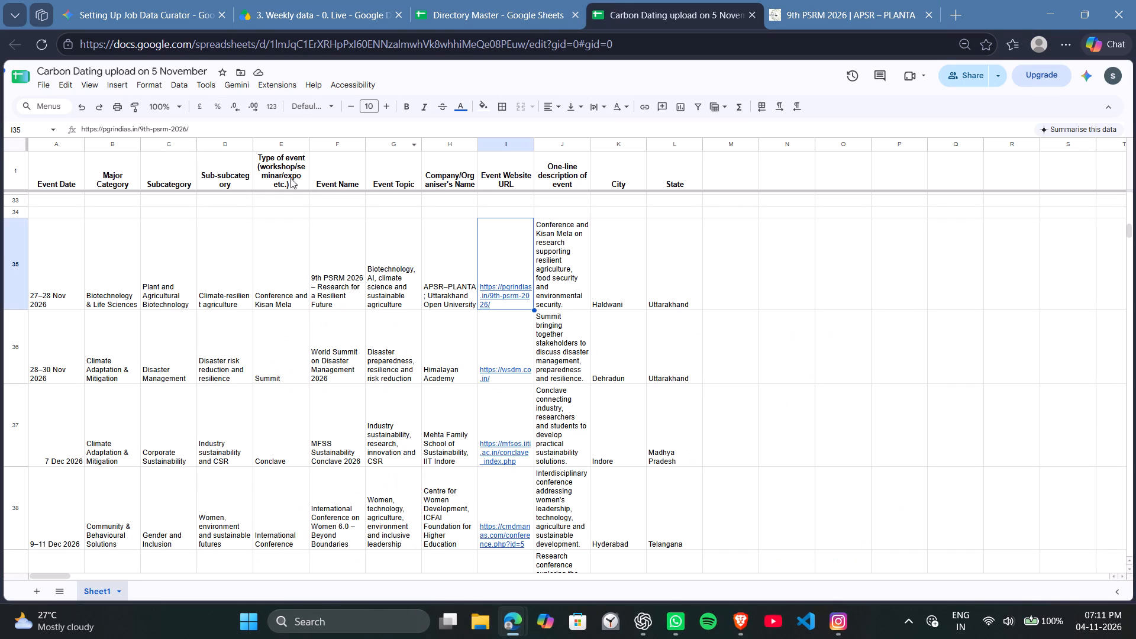
pyautogui.click(843, 4)
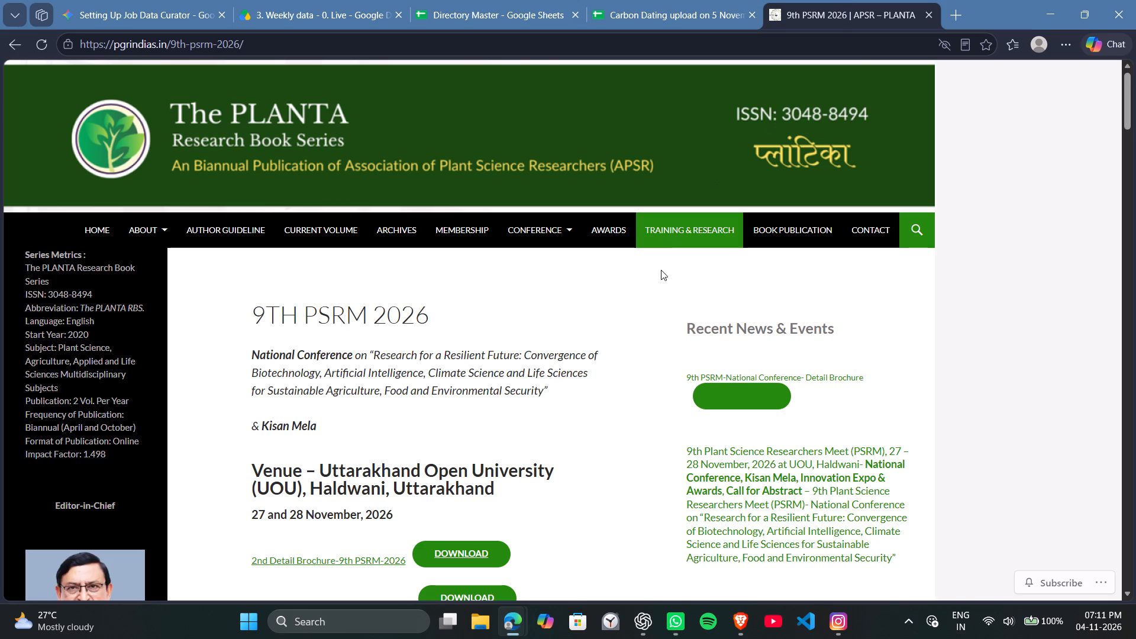
pyautogui.scroll(-2, 553, 338)
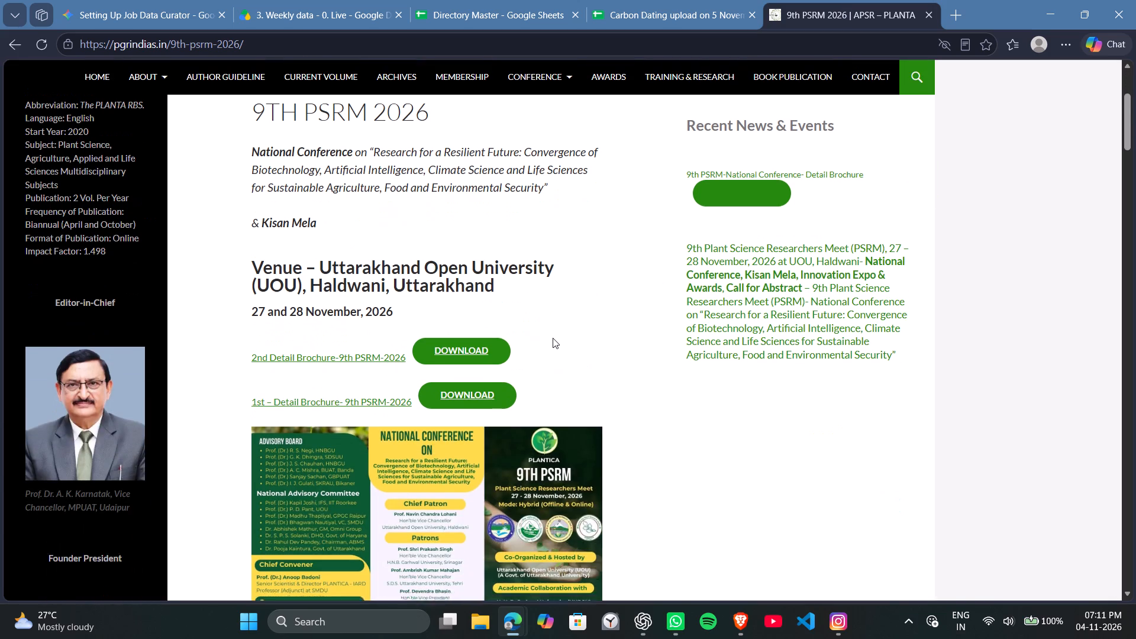
pyautogui.scroll(-3, 553, 338)
pyautogui.scroll(5, 553, 338)
pyautogui.scroll(-5, 553, 338)
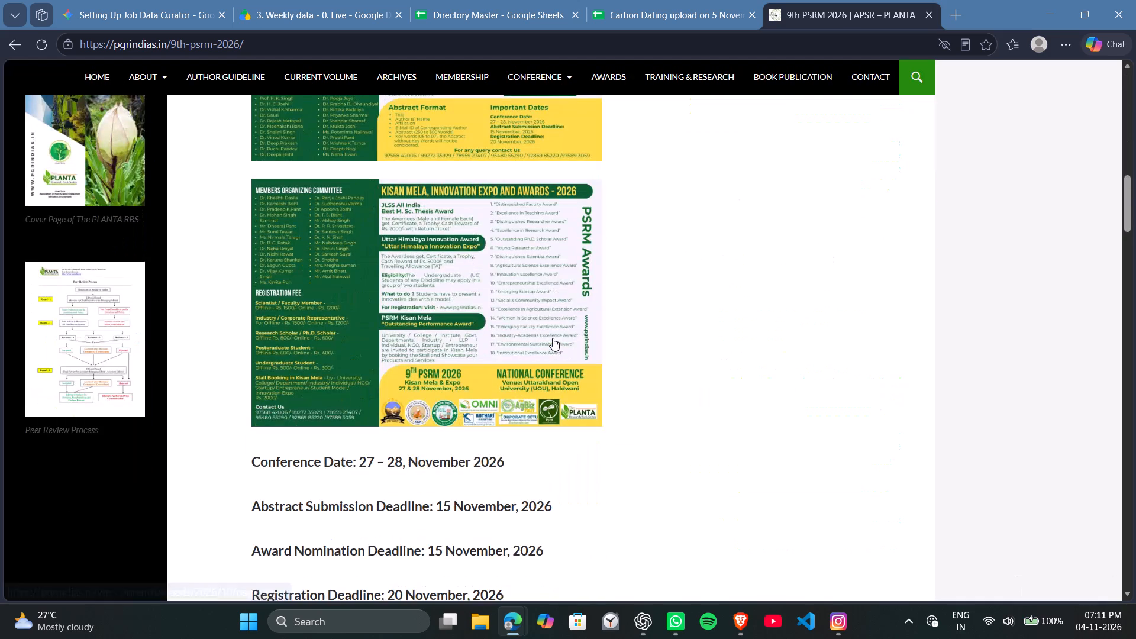
pyautogui.scroll(-1, 553, 338)
pyautogui.scroll(6, 553, 338)
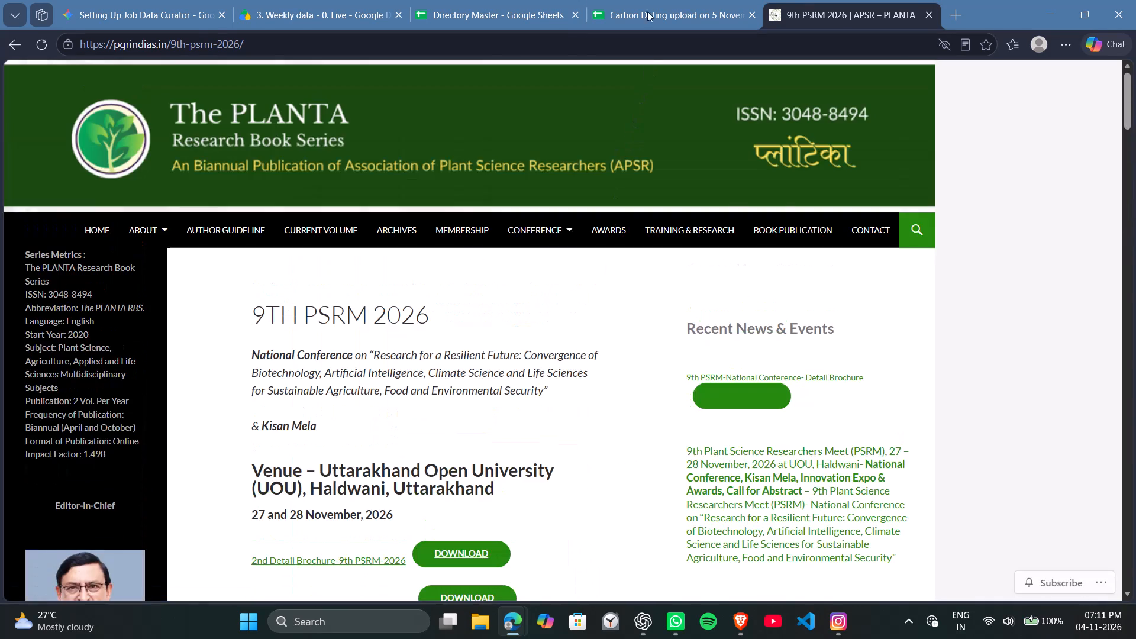
# Move the 9th PSRM 2026 row from row 35 up to row 4, directly above the 14th International Training Programme.
pyautogui.click(647, 8)
pyautogui.click(20, 266)
pyautogui.moveTo(9, 240); pyautogui.dragTo(10, 405)
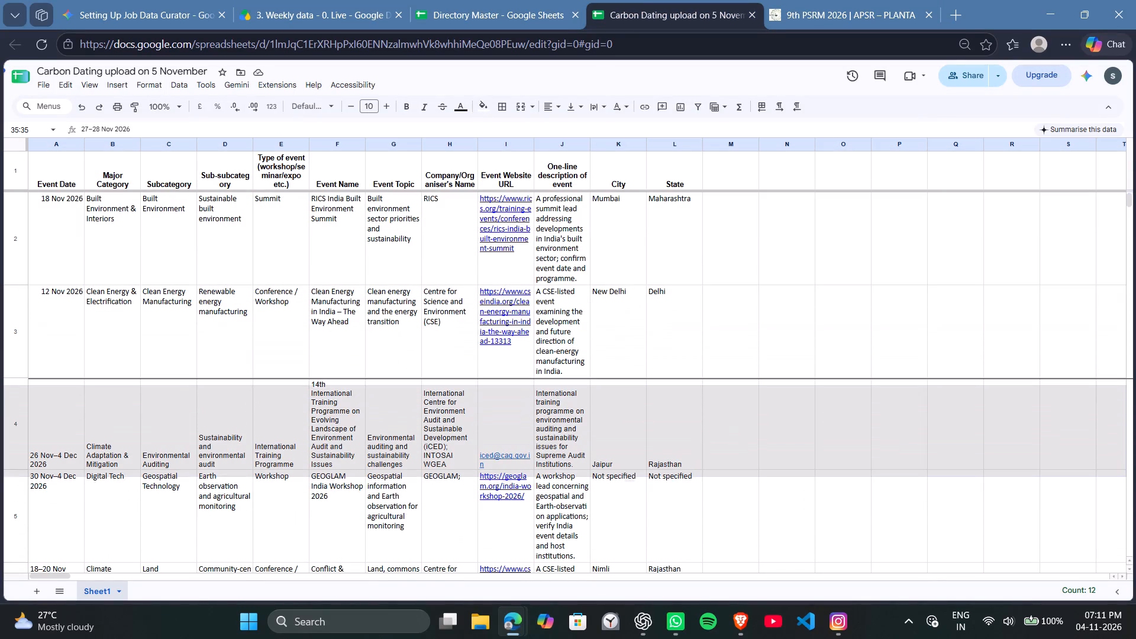
pyautogui.moveTo(10, 405); pyautogui.dragTo(10, 402)
# Open the World Summit on Disaster Management website linked in row 36 and close the 9th PSRM page.
pyautogui.scroll(-3, 410, 505)
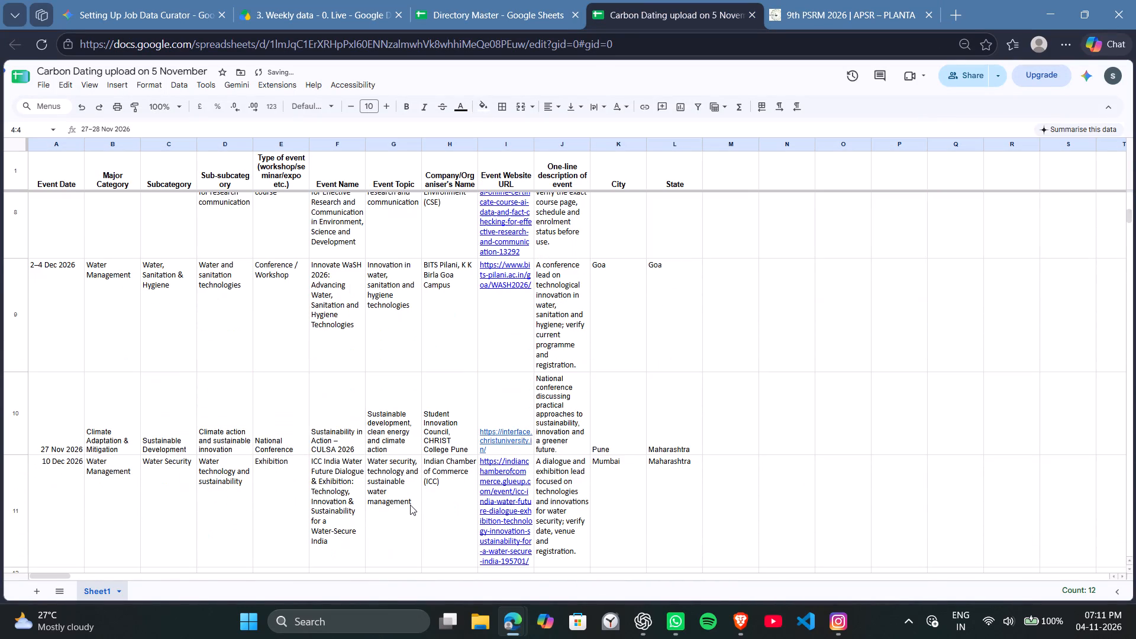
pyautogui.scroll(-1, 410, 505)
pyautogui.scroll(-1, 33, 494)
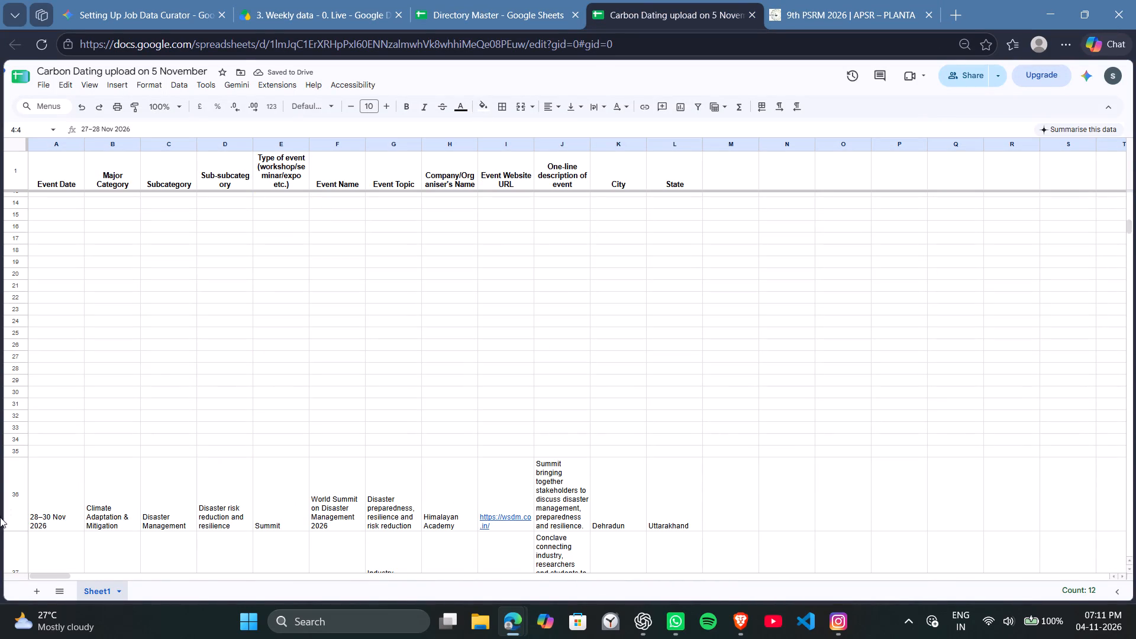
pyautogui.click(4, 487)
pyautogui.scroll(-1, 721, 441)
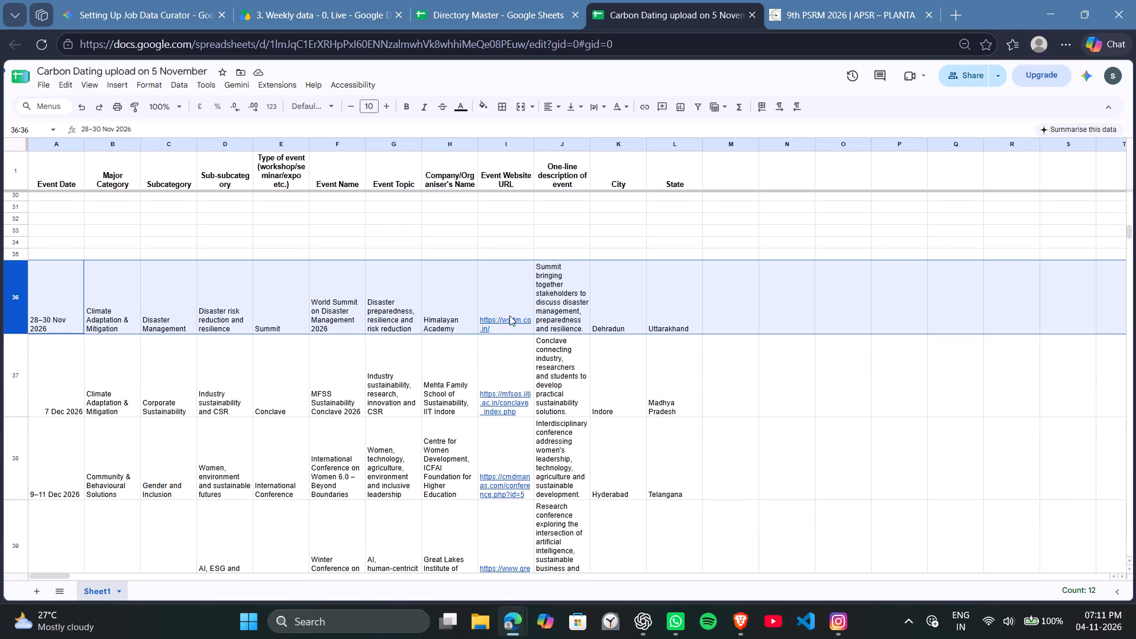
pyautogui.click(509, 319)
pyautogui.click(536, 353)
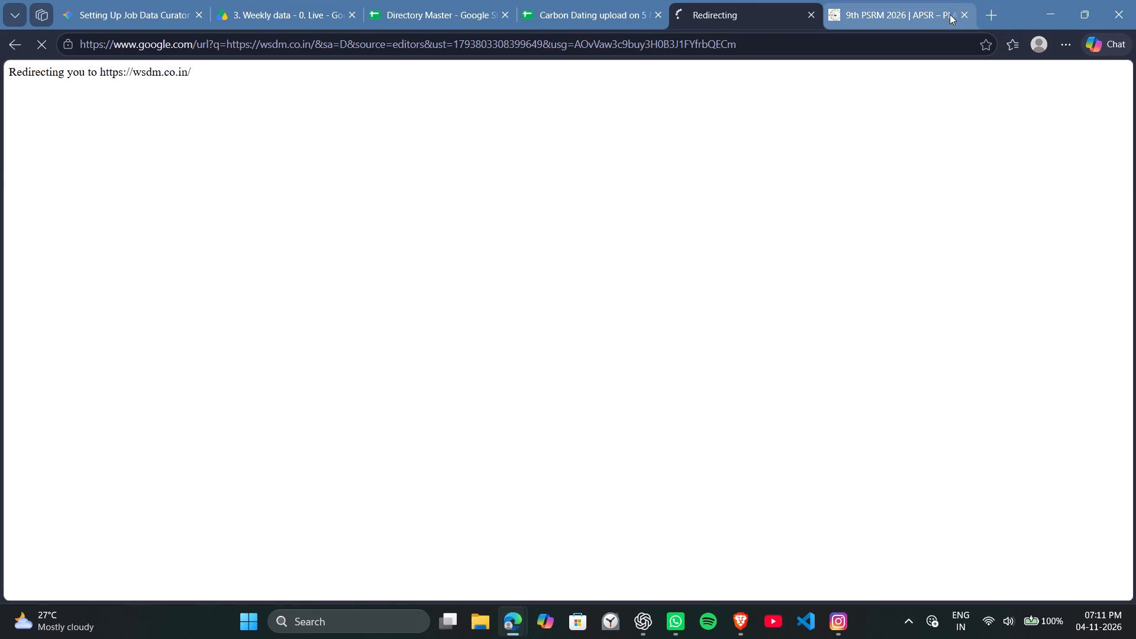
pyautogui.click(963, 14)
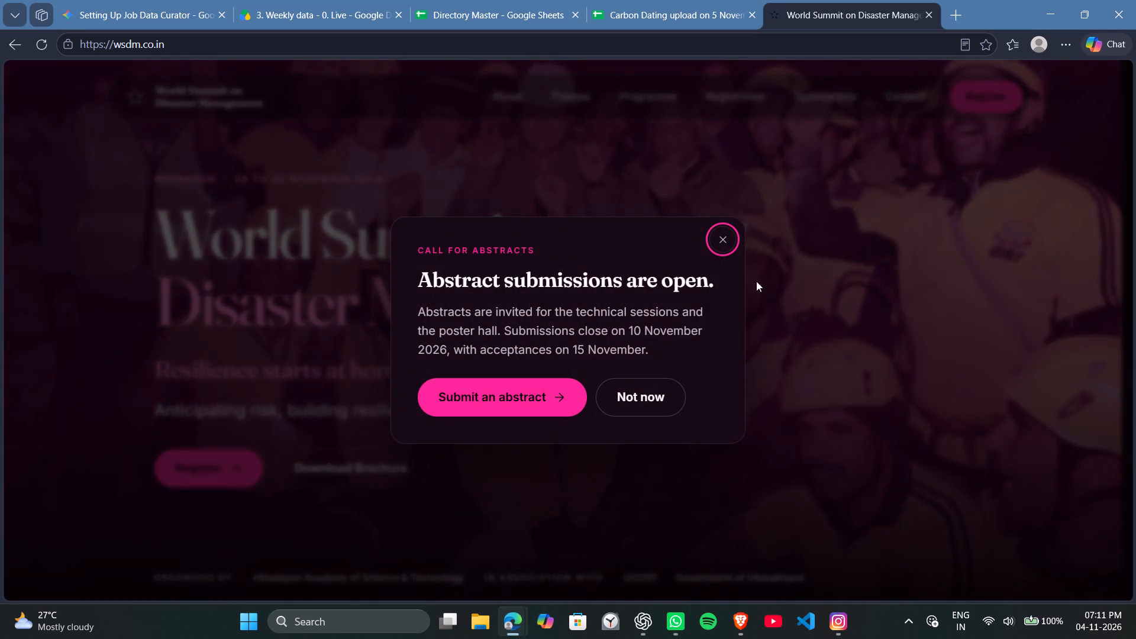
# Dismiss the call-for-abstracts notice and examine the World Summit on Disaster Management page for its date, city and organiser.
pyautogui.click(720, 246)
pyautogui.scroll(-2, 720, 246)
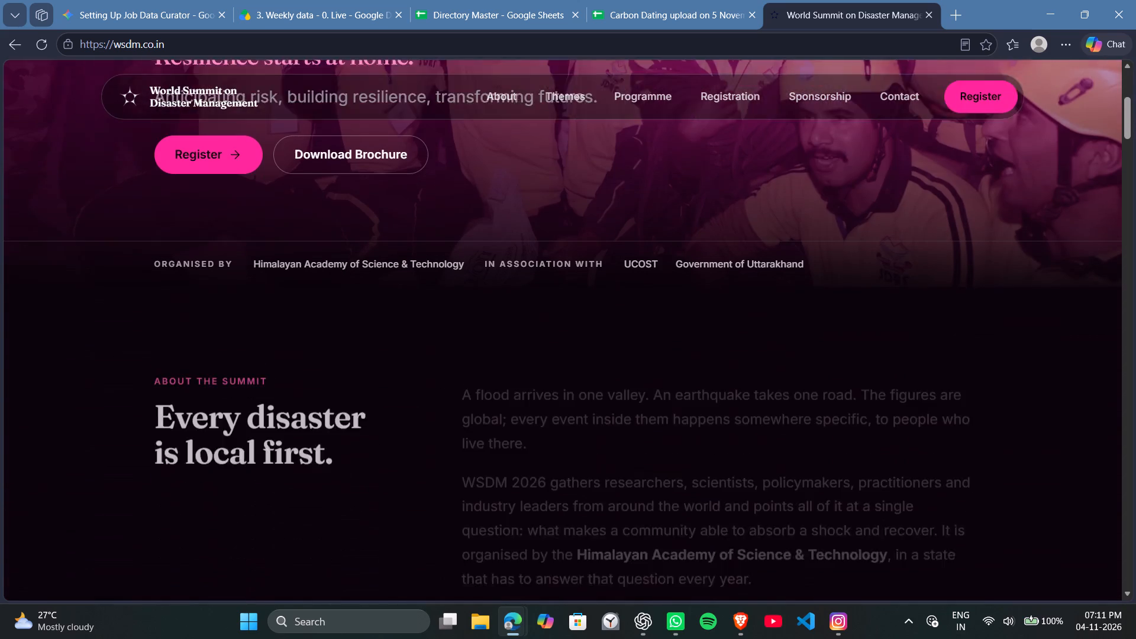
pyautogui.scroll(-2, 720, 246)
pyautogui.scroll(6, 720, 246)
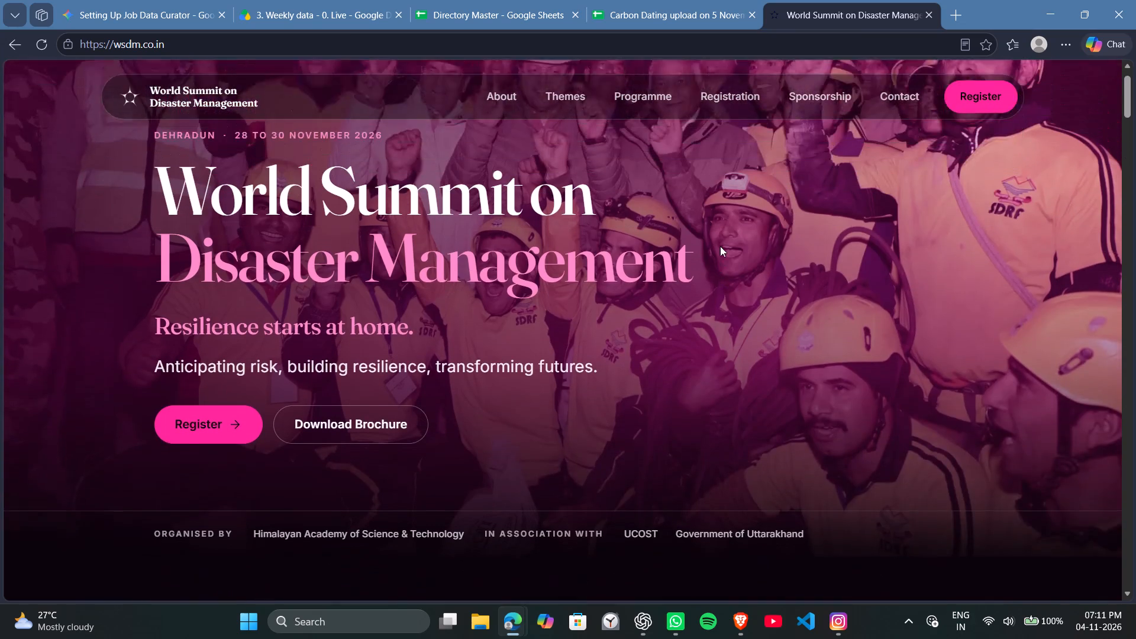
pyautogui.scroll(-3, 720, 246)
pyautogui.scroll(4, 720, 246)
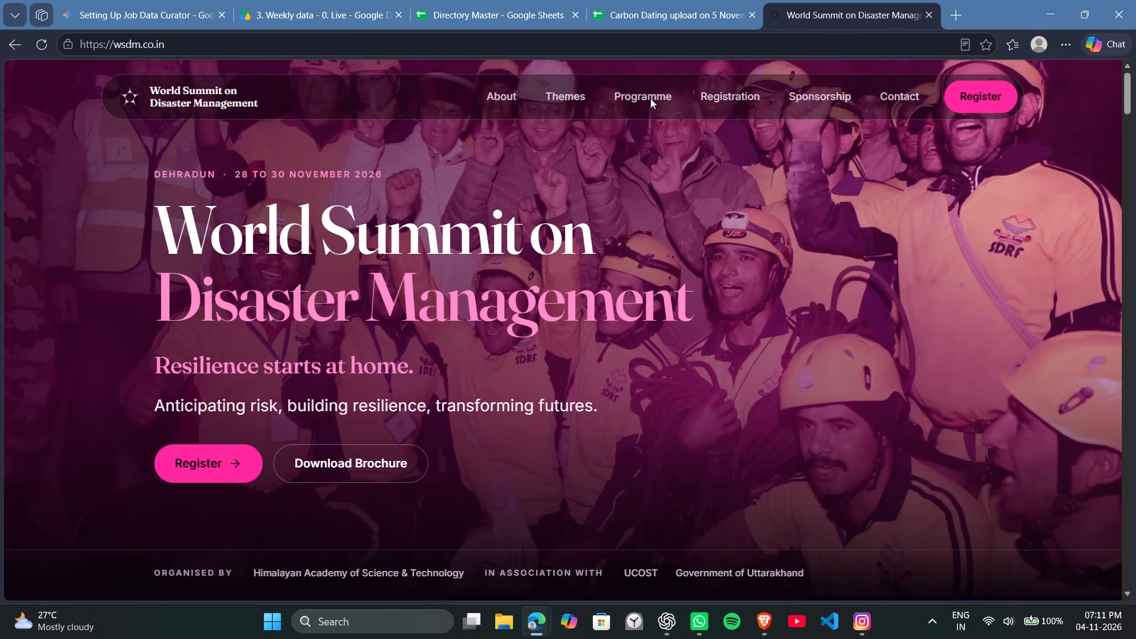
# Move the World Summit on Disaster Management row from row 36 up to row 3, directly above Clean Energy Manufacturing in India.
pyautogui.click(638, 11)
pyautogui.click(9, 300)
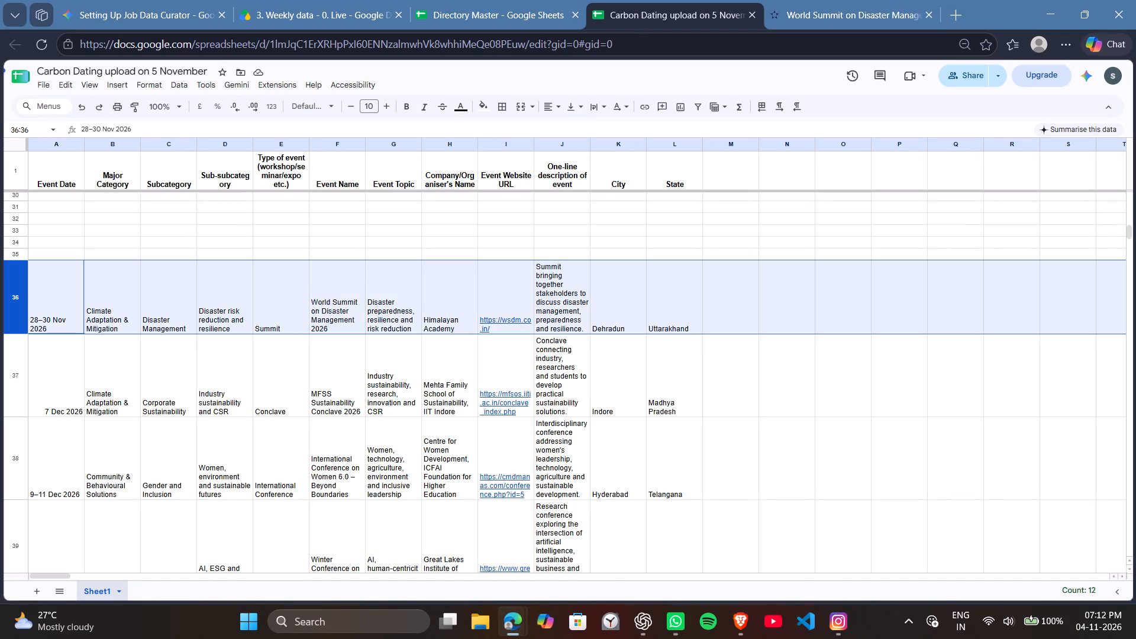
pyautogui.moveTo(10, 278); pyautogui.dragTo(27, 350)
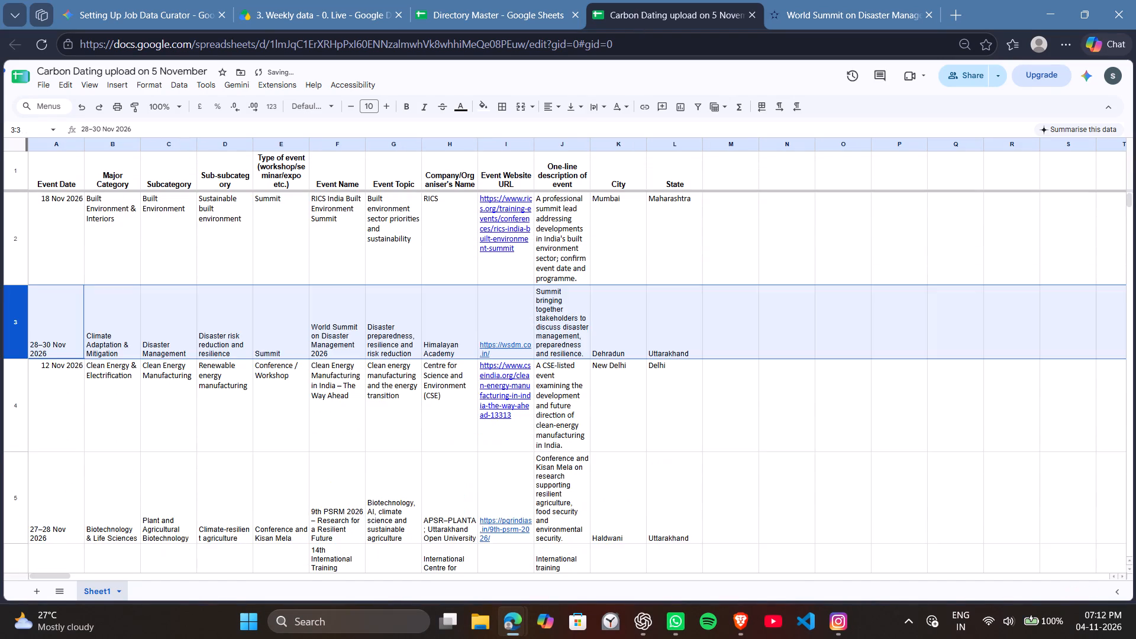
# Open the MFSS Sustainability Conclave 2026 website linked in row 37 and close the World Summit on Disaster Management page.
pyautogui.scroll(-6, 95, 355)
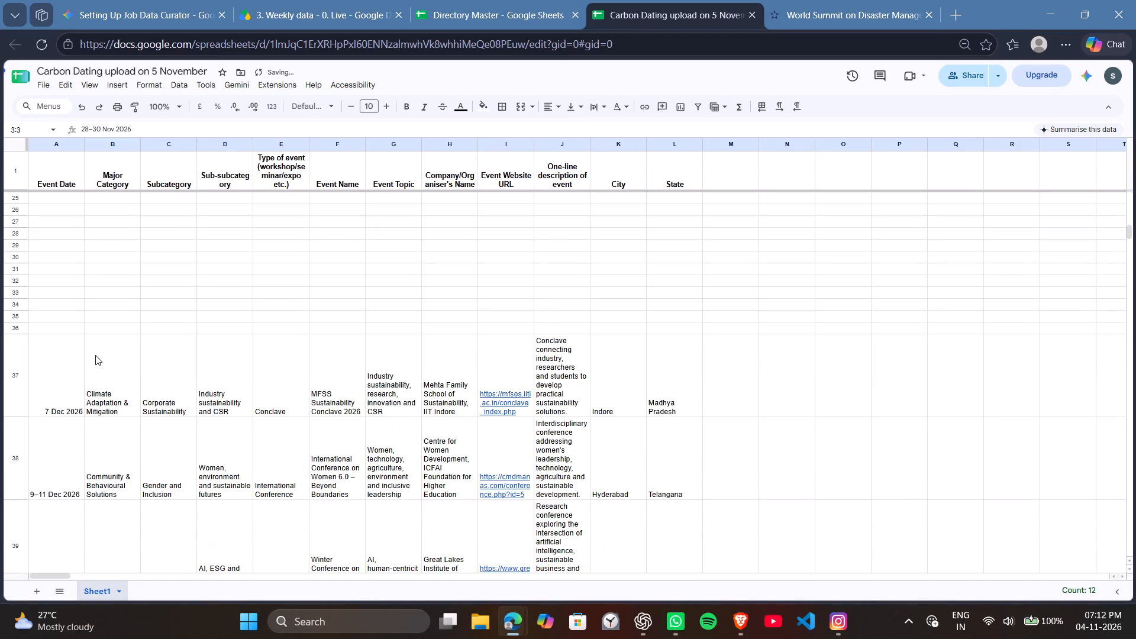
pyautogui.click(517, 396)
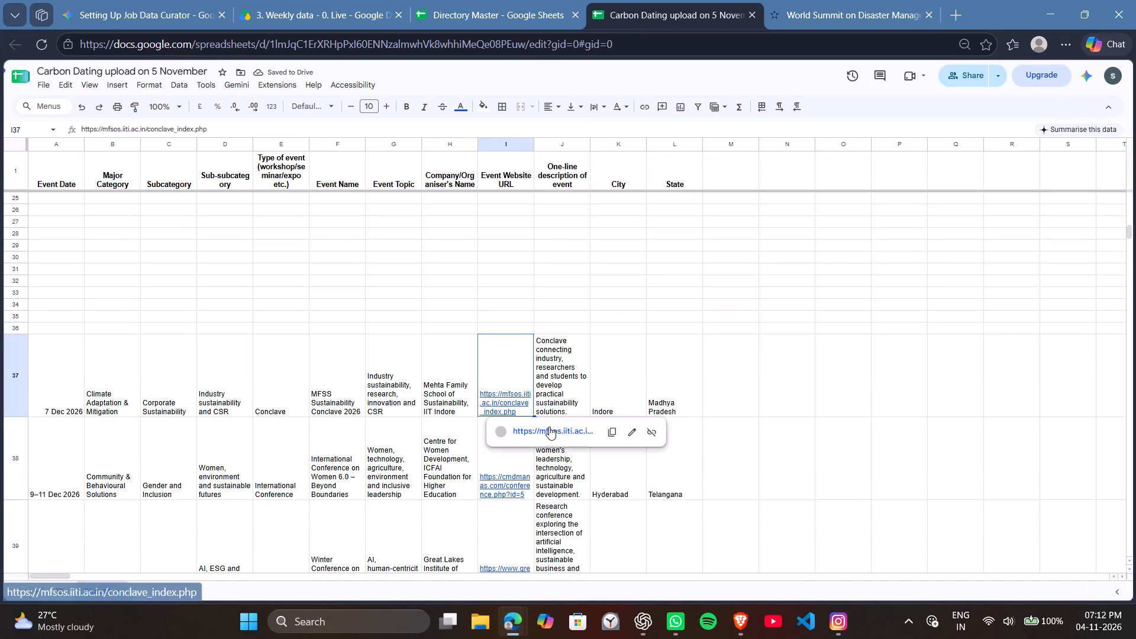
pyautogui.click(549, 427)
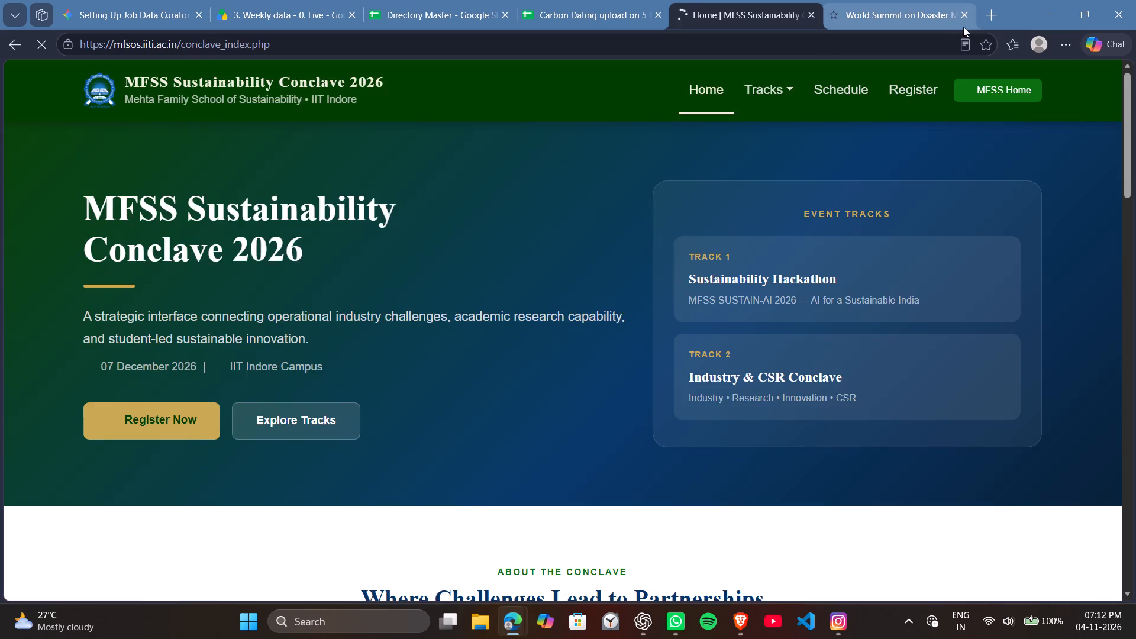
pyautogui.click(967, 20)
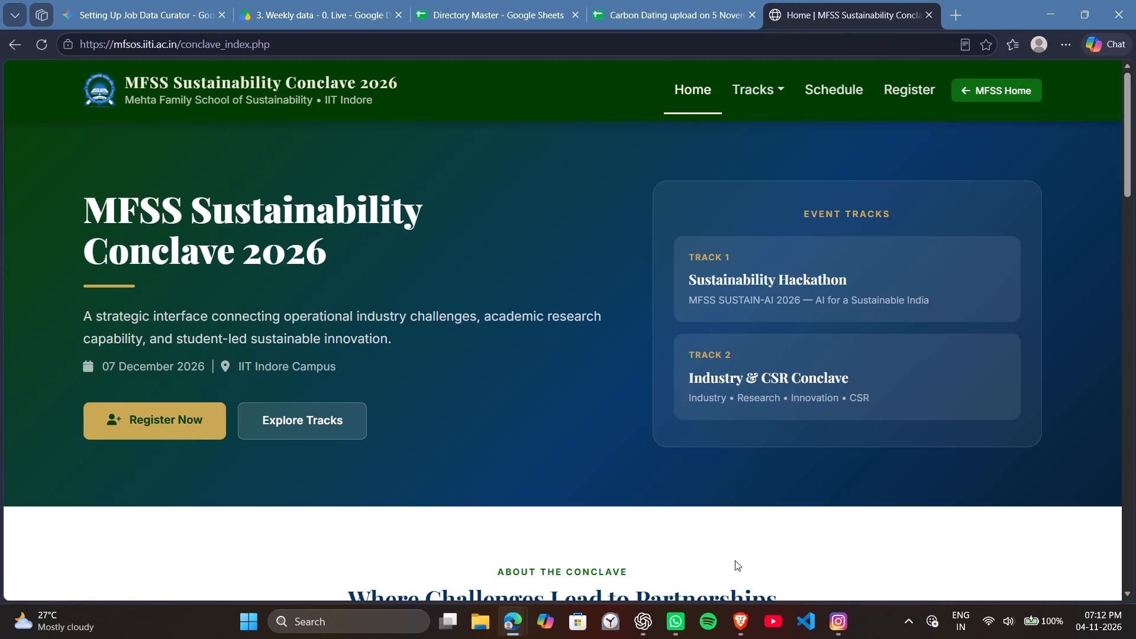
# Move the MFSS Sustainability Conclave 2026 row from row 37 up to row 9, directly above the AI, Data and Fact-Checking course.
pyautogui.click(673, 0)
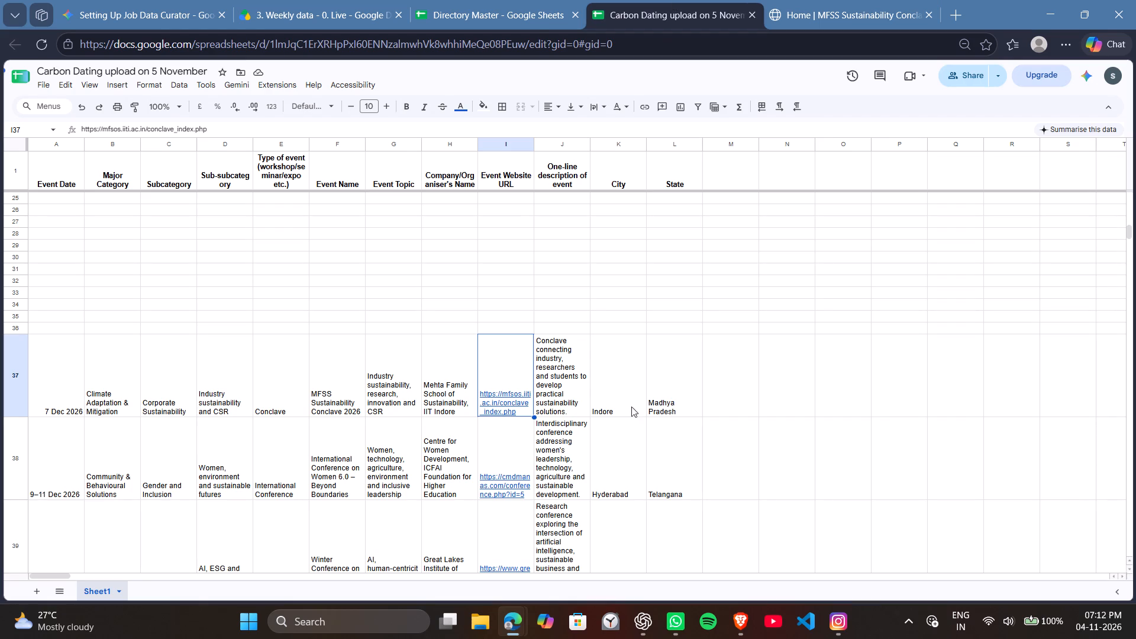
pyautogui.click(7, 377)
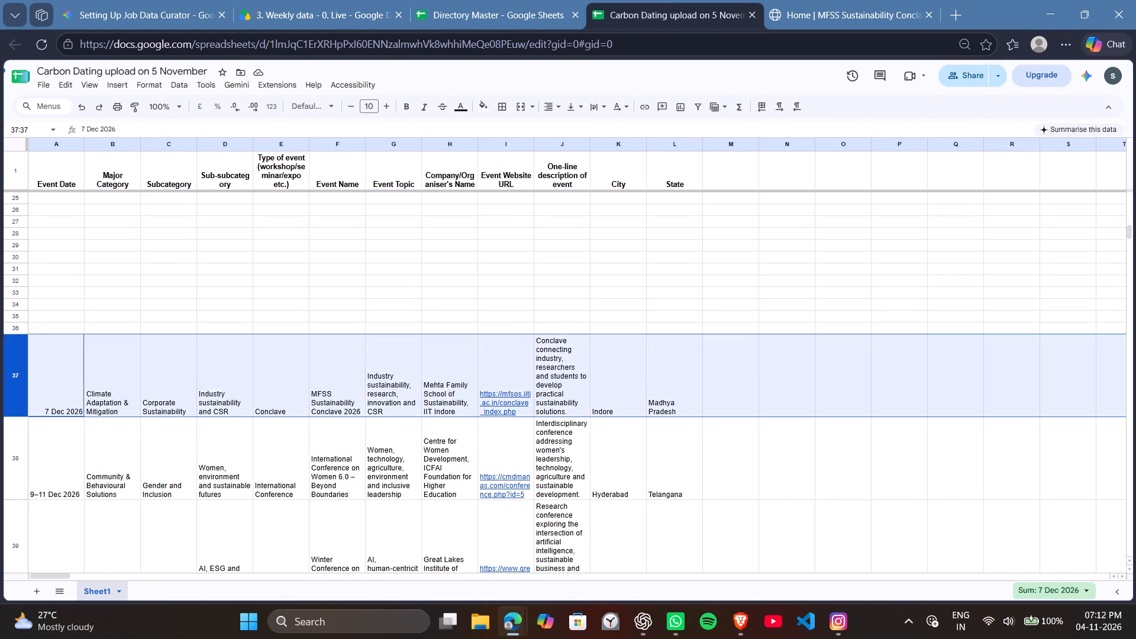
pyautogui.moveTo(14, 353); pyautogui.dragTo(21, 212)
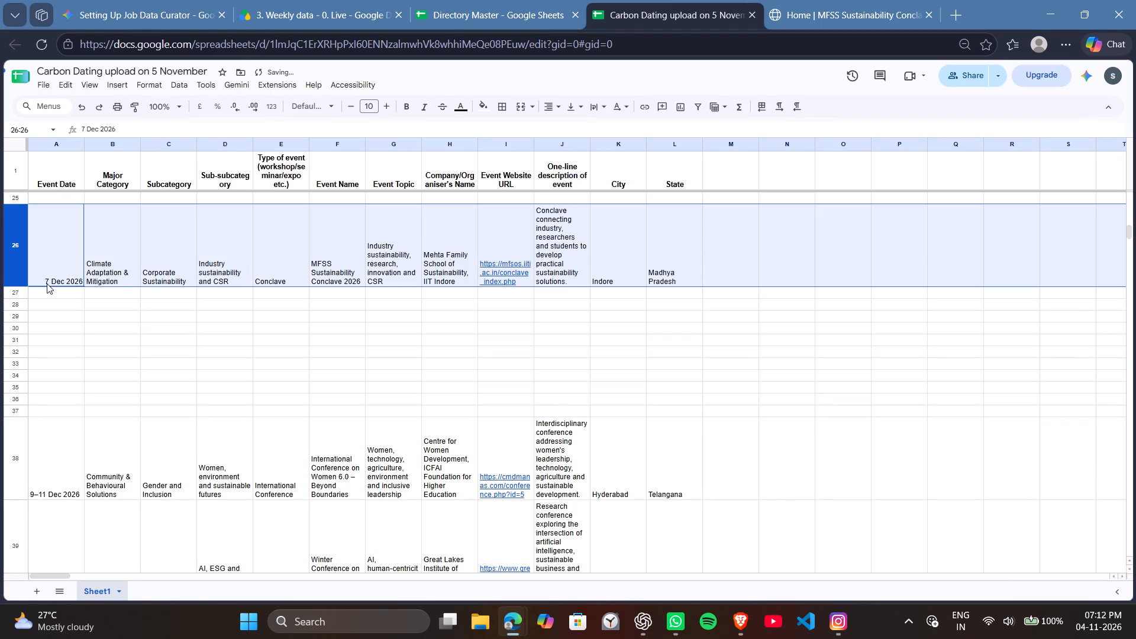
pyautogui.scroll(1, 41, 296)
pyautogui.click(2, 423)
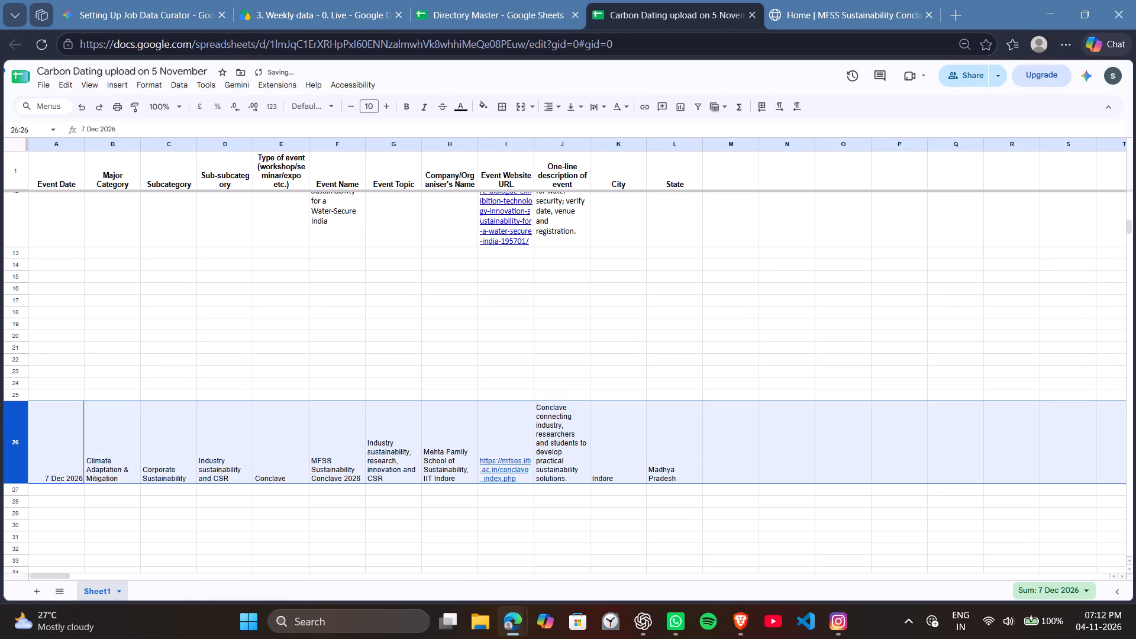
pyautogui.click(12, 425)
pyautogui.moveTo(13, 415); pyautogui.dragTo(18, 260)
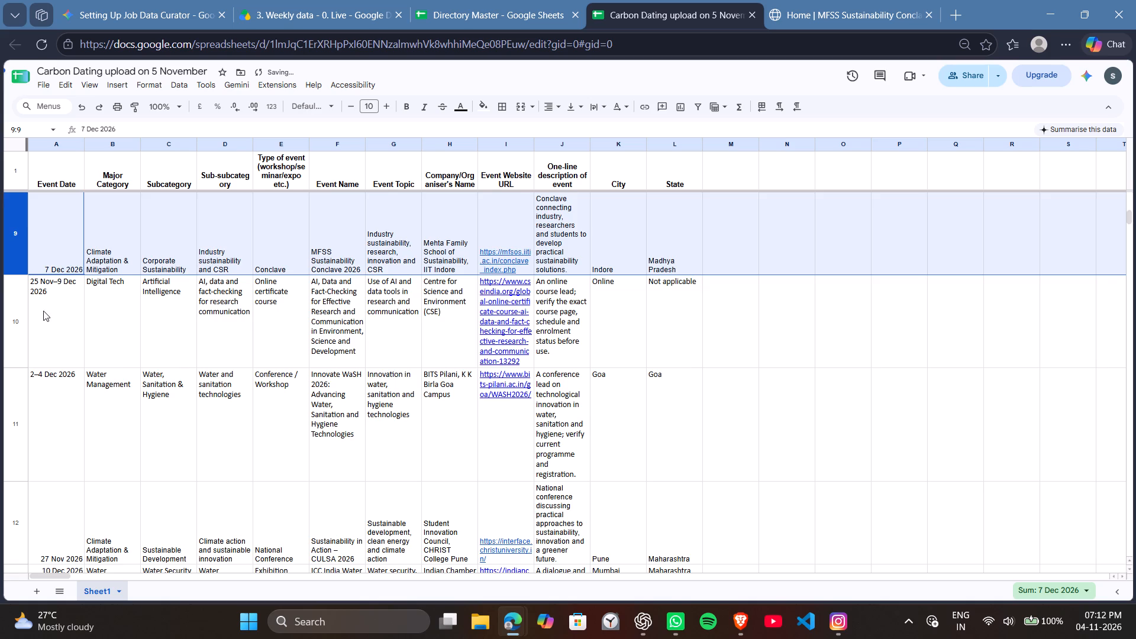
# Open the International Conference on Women 6.0 website linked in row 38 and close the MFSS Sustainability Conclave page.
pyautogui.scroll(-4, 43, 311)
pyautogui.scroll(1, 43, 311)
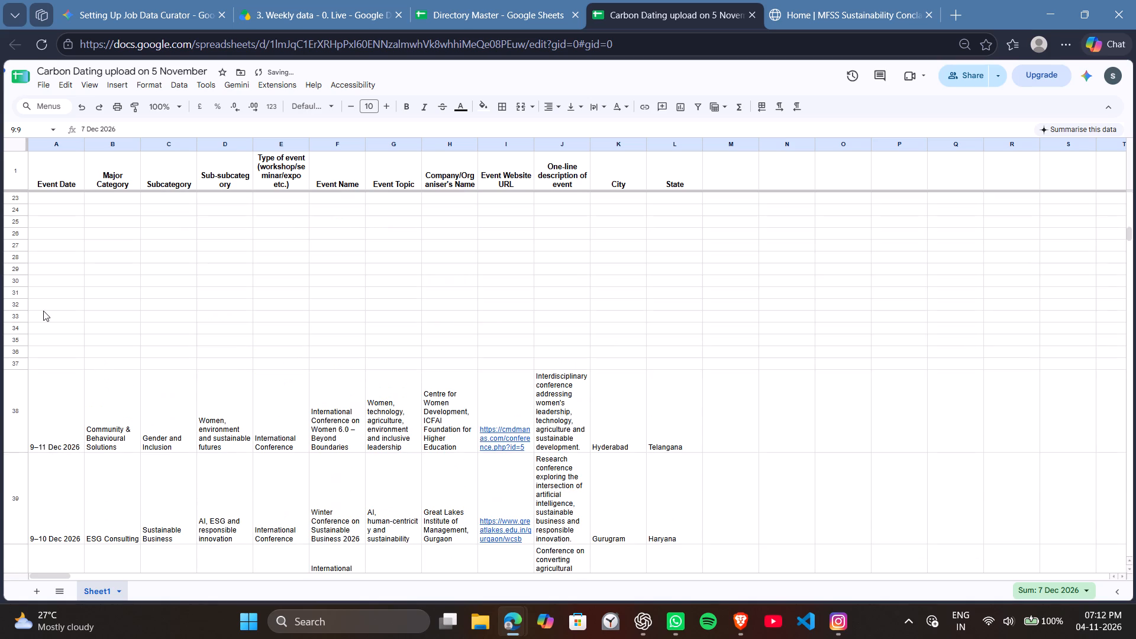
pyautogui.click(506, 430)
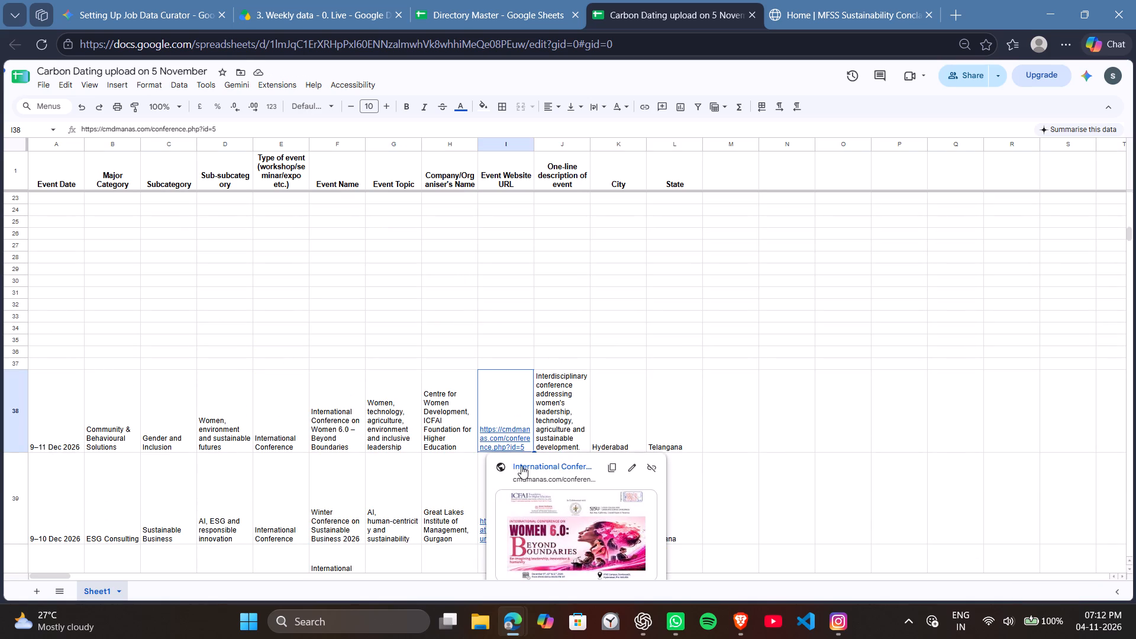
pyautogui.click(524, 466)
pyautogui.click(964, 13)
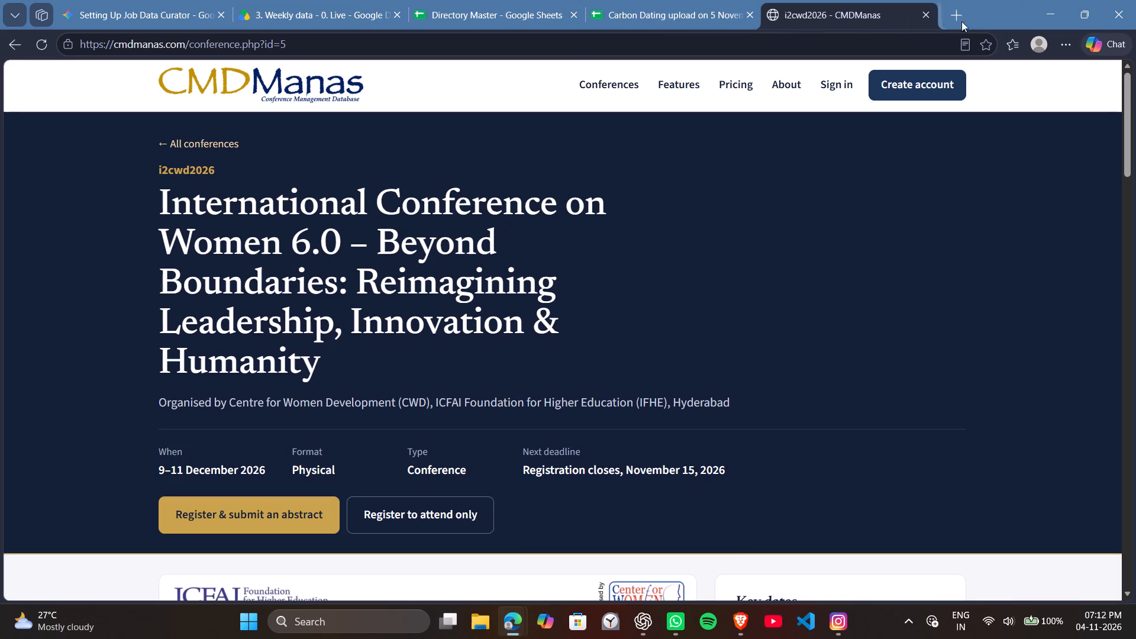
# Move the International Conference on Women 6.0 row from row 38 up to row 11, directly above Innovate WaSH 2026.
pyautogui.click(689, 14)
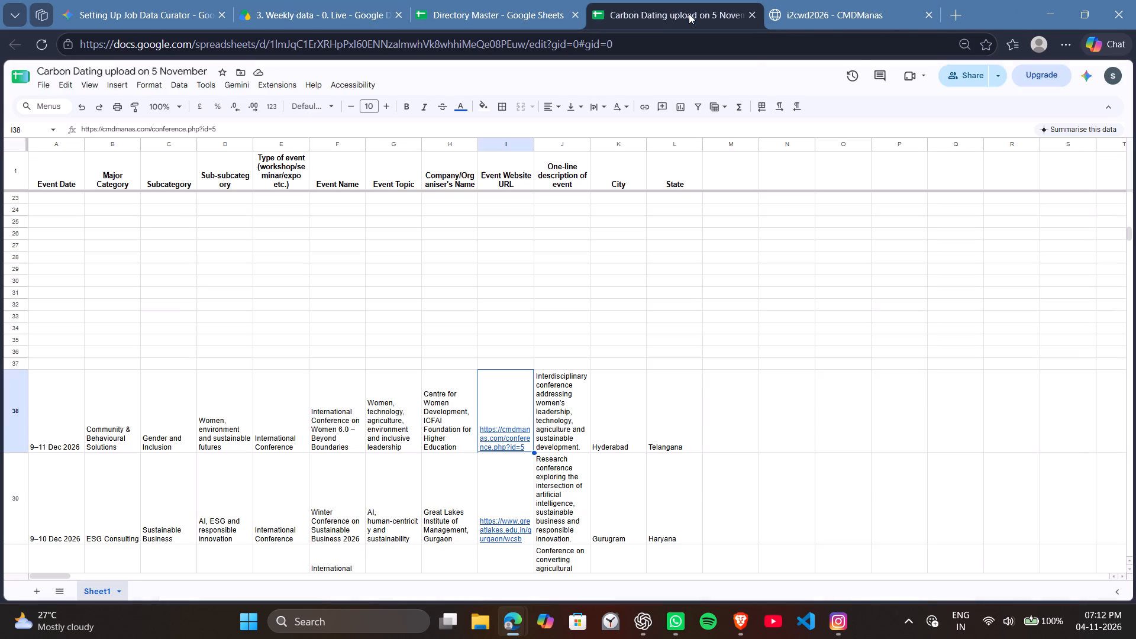
pyautogui.click(7, 411)
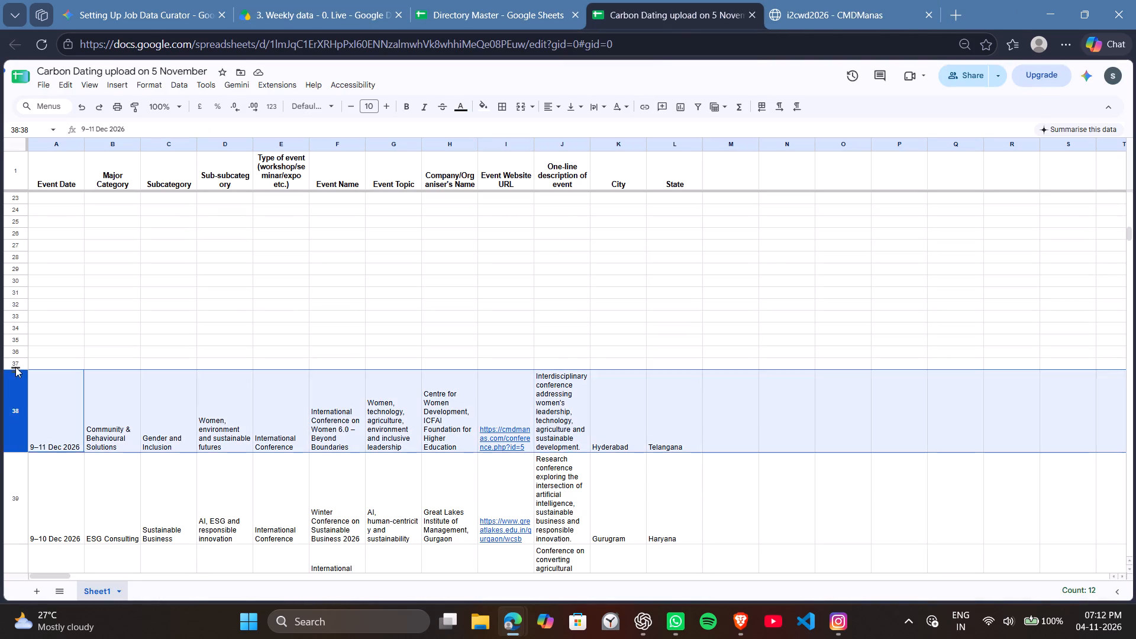
pyautogui.click(15, 365)
pyautogui.click(15, 391)
pyautogui.moveTo(27, 377); pyautogui.dragTo(21, 295)
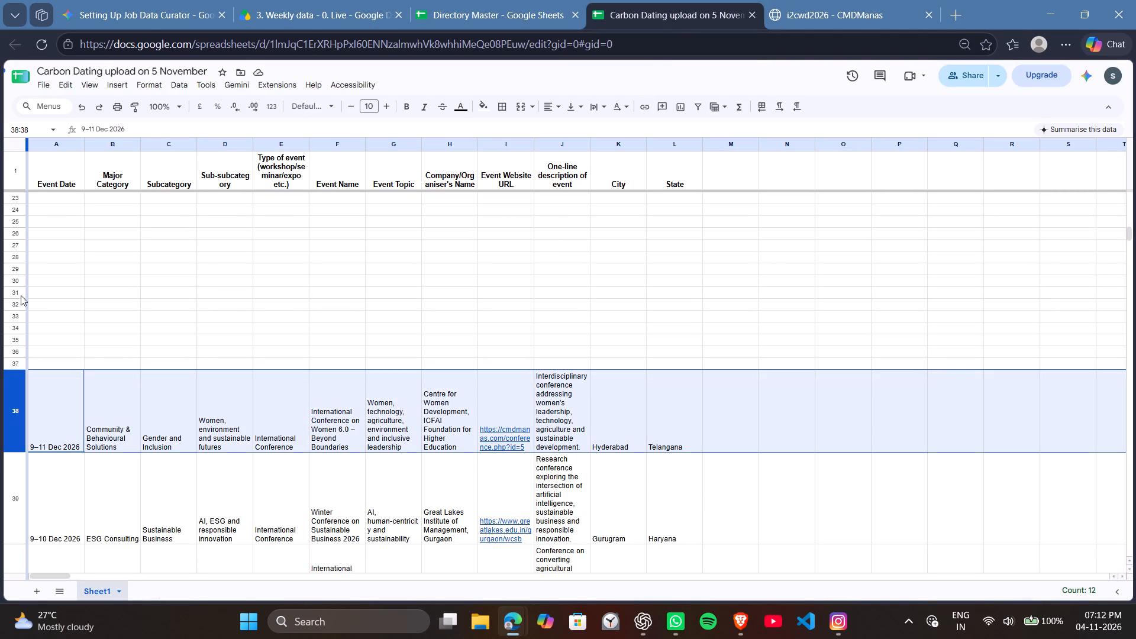
pyautogui.moveTo(21, 295); pyautogui.dragTo(27, 324)
pyautogui.click(15, 404)
pyautogui.moveTo(17, 374); pyautogui.dragTo(18, 296)
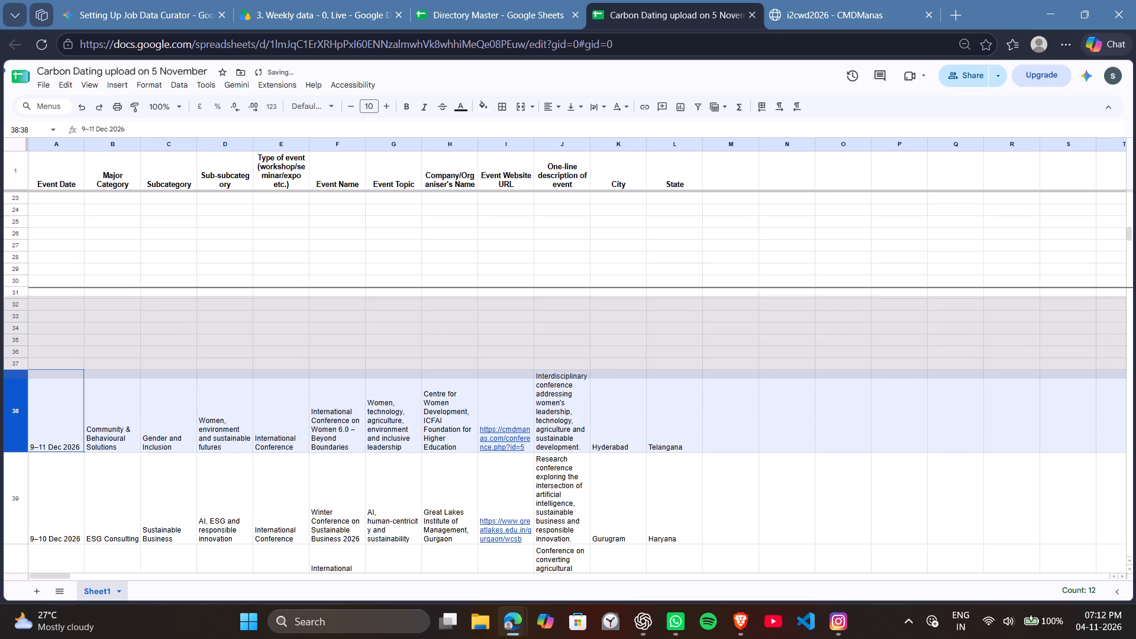
pyautogui.moveTo(18, 296); pyautogui.dragTo(13, 418)
# Open the Winter Conference on Sustainable Business website linked in row 39 to check its details, and close the Women 6.0 conference page.
pyautogui.scroll(-3, 13, 418)
pyautogui.scroll(3, 13, 418)
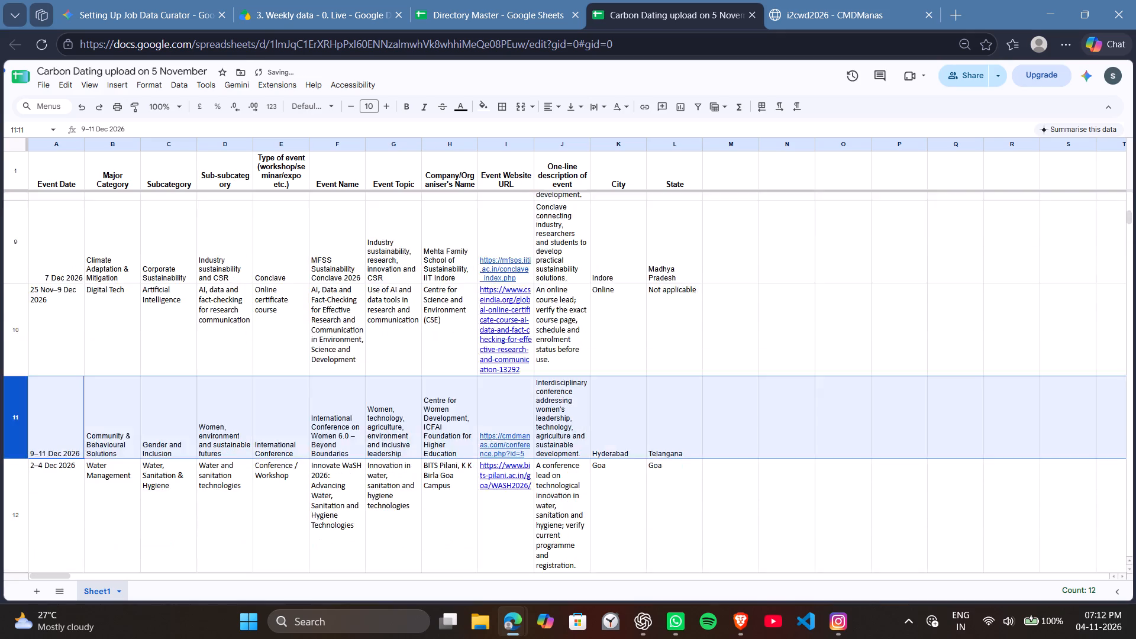
pyautogui.scroll(-4, 13, 418)
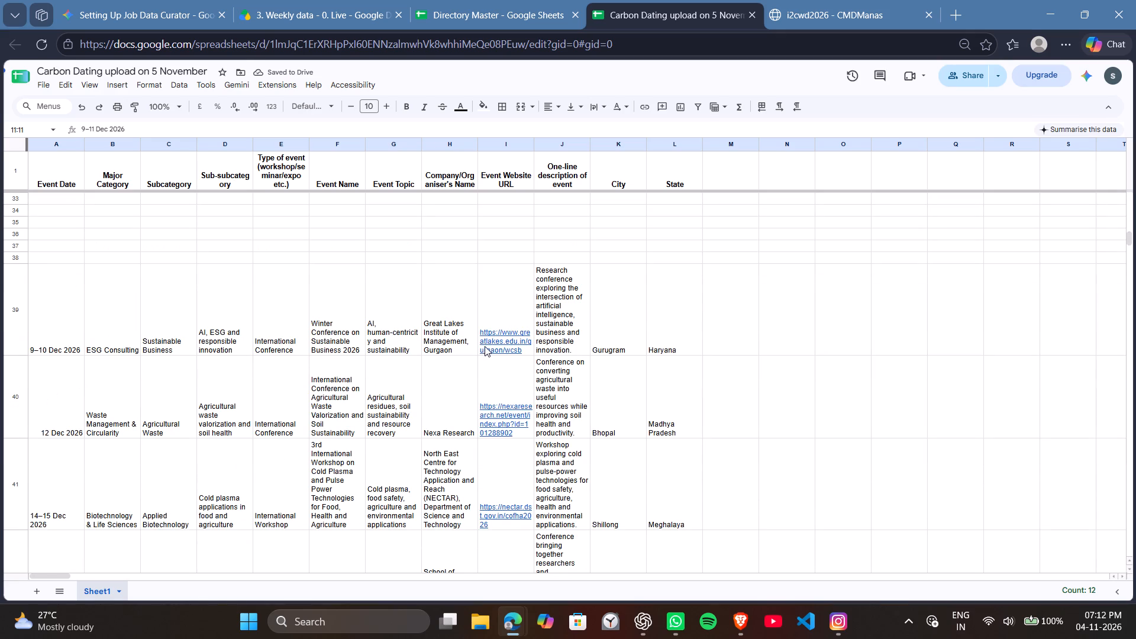
pyautogui.click(484, 347)
pyautogui.click(518, 370)
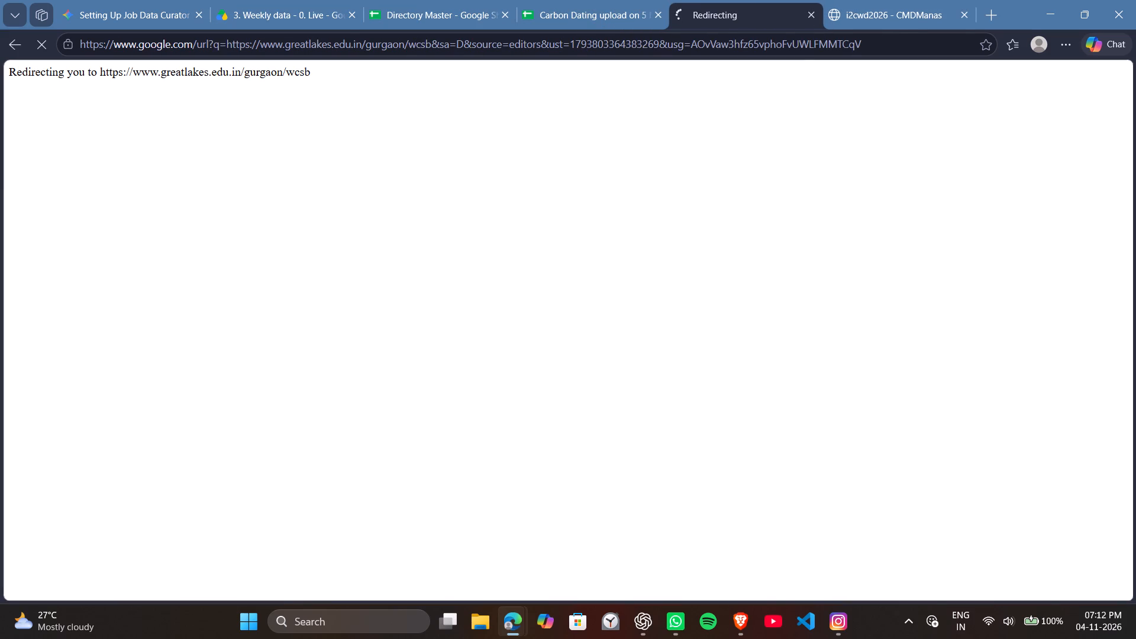
pyautogui.click(964, 18)
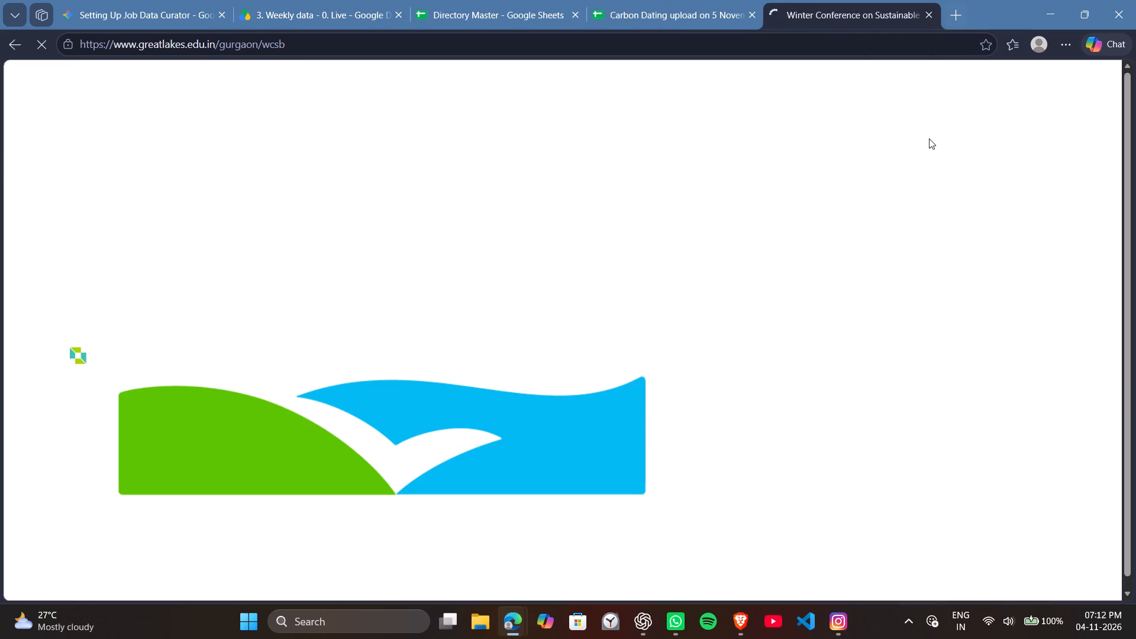
pyautogui.scroll(-1, 837, 393)
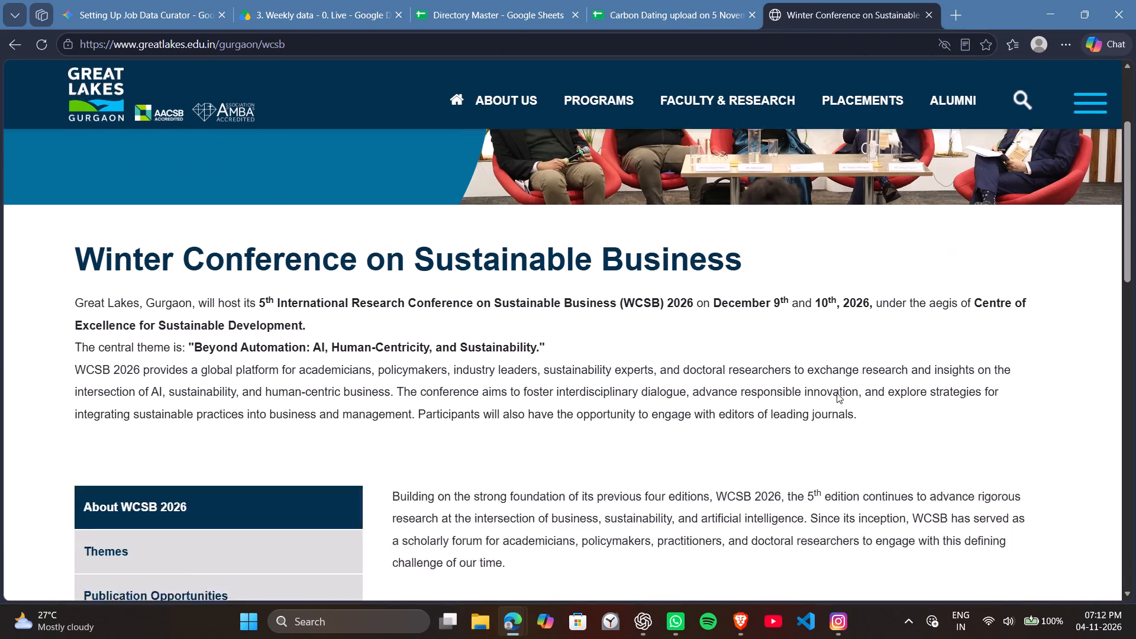
pyautogui.scroll(-1, 837, 393)
pyautogui.scroll(-1, 732, 401)
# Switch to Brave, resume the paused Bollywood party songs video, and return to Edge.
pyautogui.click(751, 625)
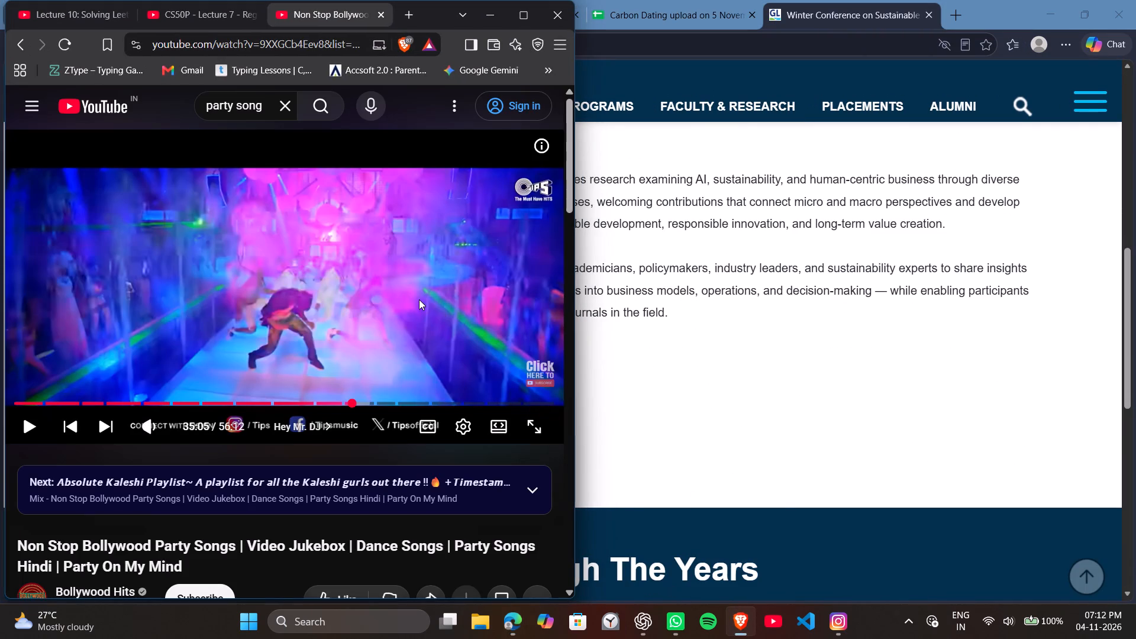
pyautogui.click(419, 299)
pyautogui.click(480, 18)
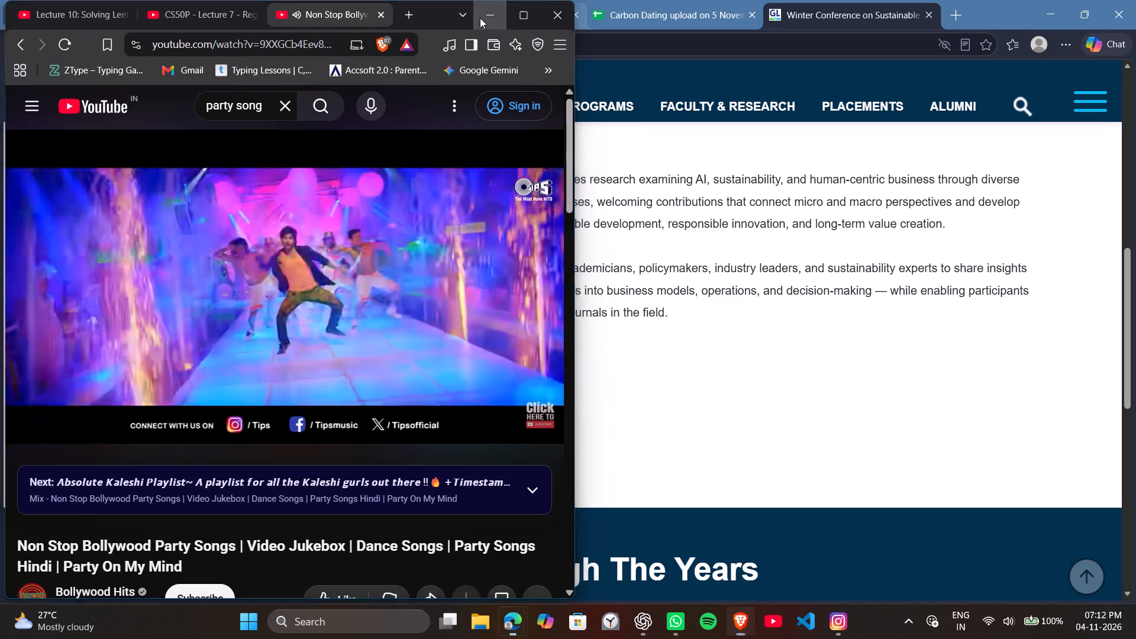
# Move the Winter Conference on Sustainable Business row from row 39 up to row 10, directly above the AI, Data and Fact-Checking course.
pyautogui.scroll(3, 670, 358)
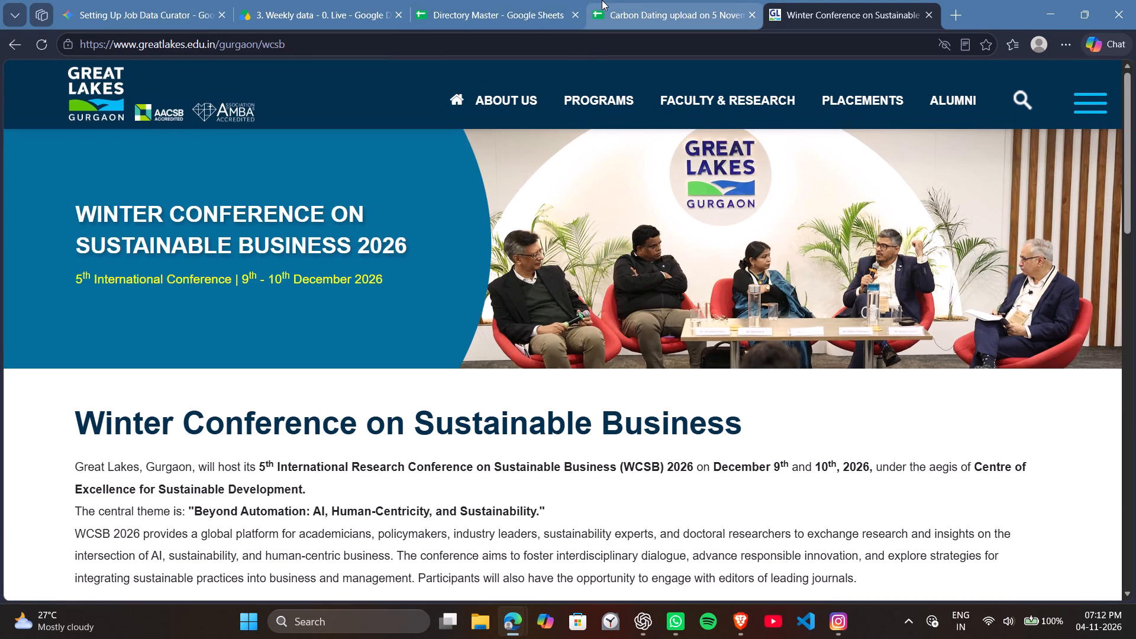
pyautogui.click(619, 4)
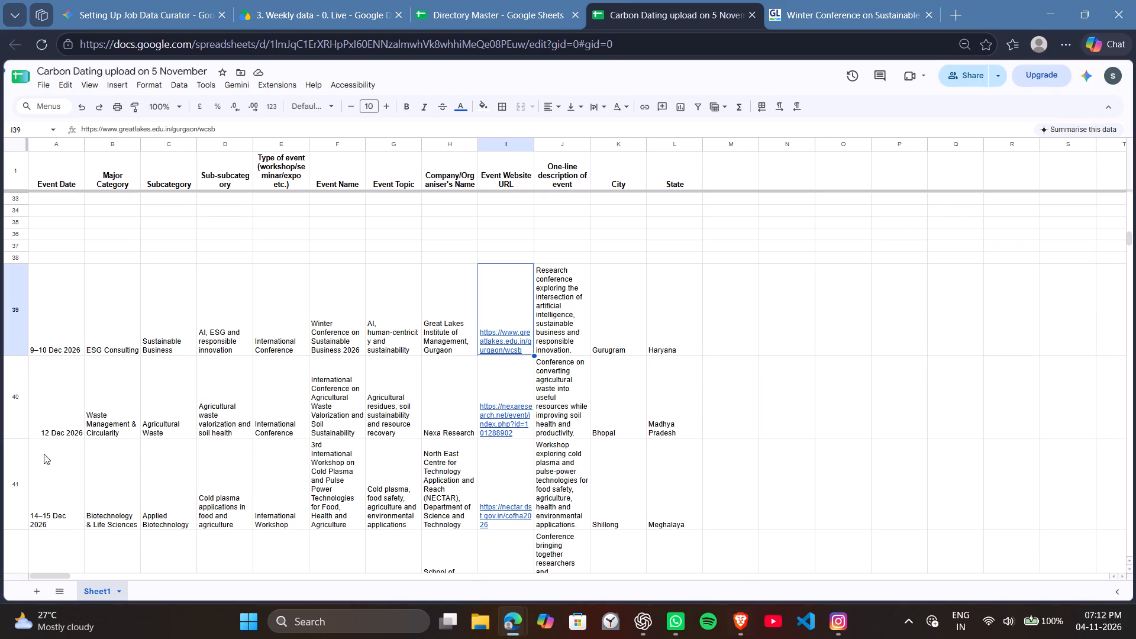
pyautogui.click(25, 317)
pyautogui.click(17, 307)
pyautogui.moveTo(8, 268); pyautogui.dragTo(14, 268)
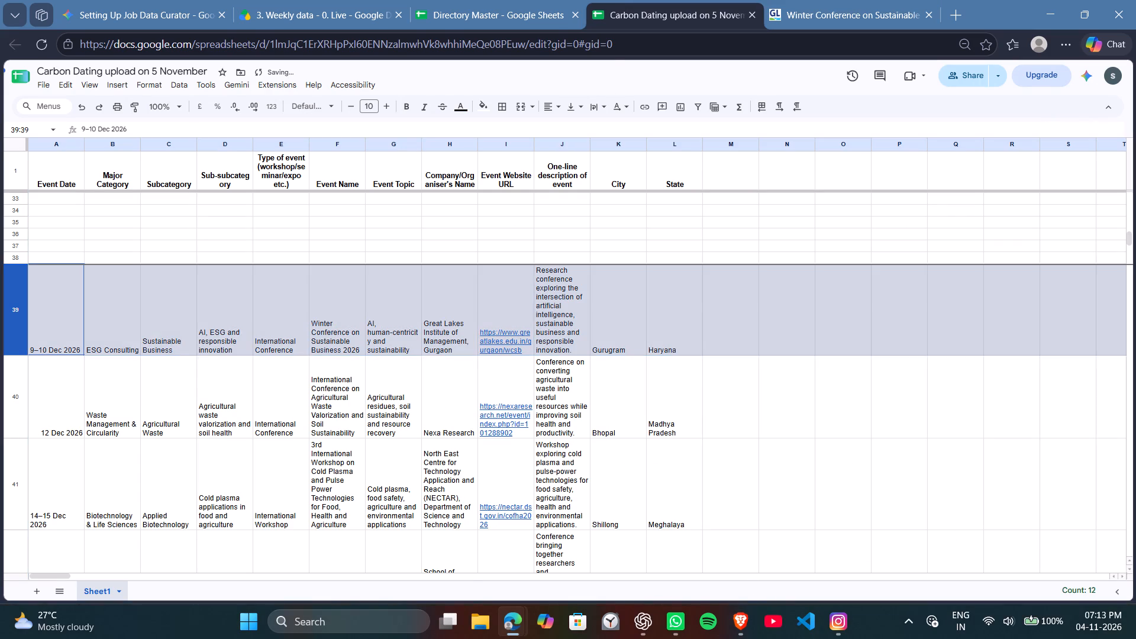
pyautogui.moveTo(14, 268); pyautogui.dragTo(48, 475)
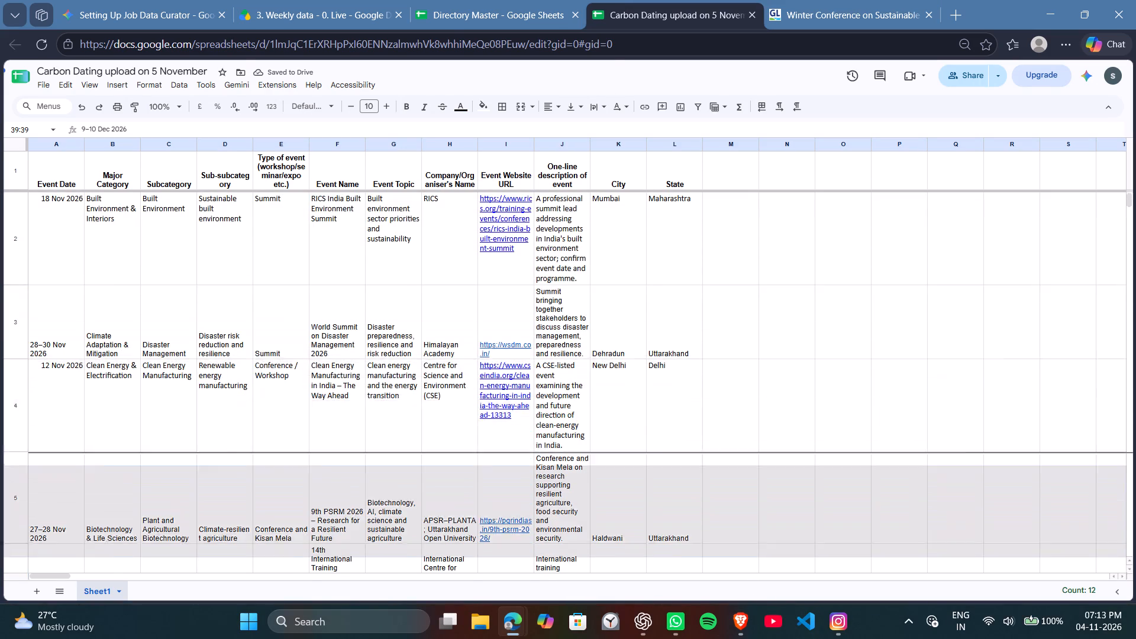
pyautogui.moveTo(48, 475); pyautogui.dragTo(41, 417)
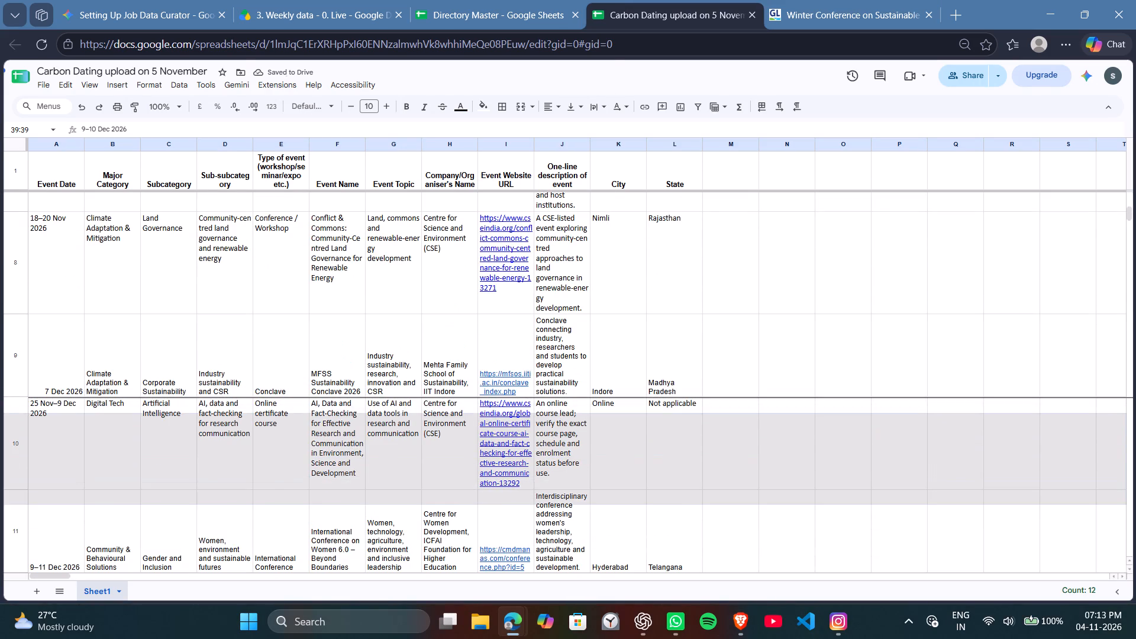
# Open the International Conference on Agricultural Waste Valorization and Soil Sustainability website linked in row 40.
pyautogui.scroll(-3, 465, 424)
pyautogui.scroll(-2, 156, 446)
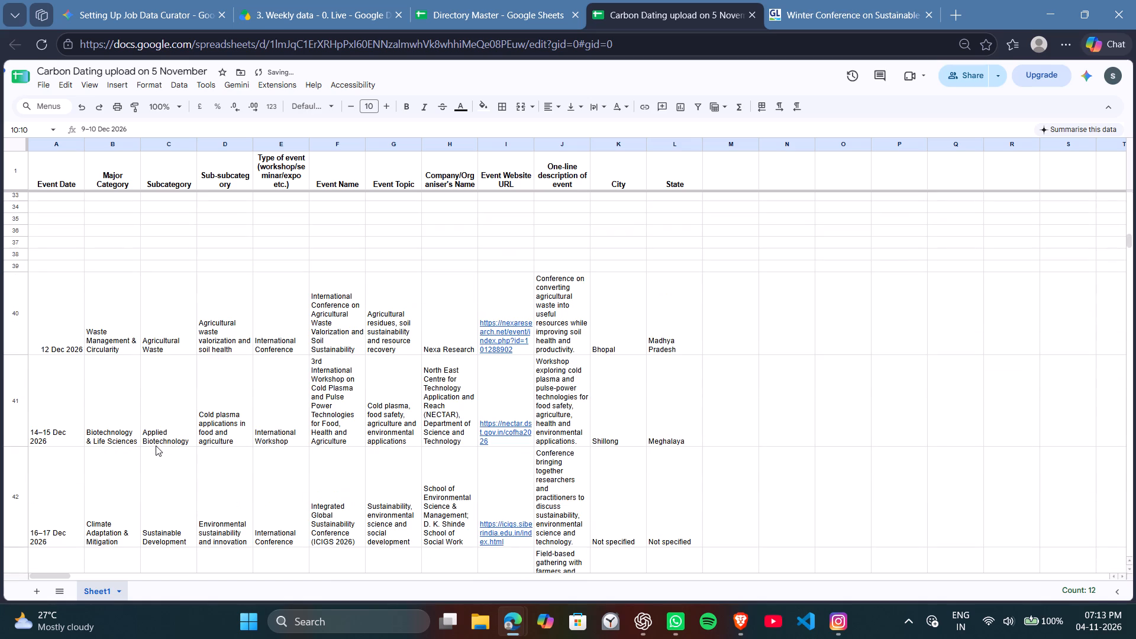
pyautogui.click(504, 325)
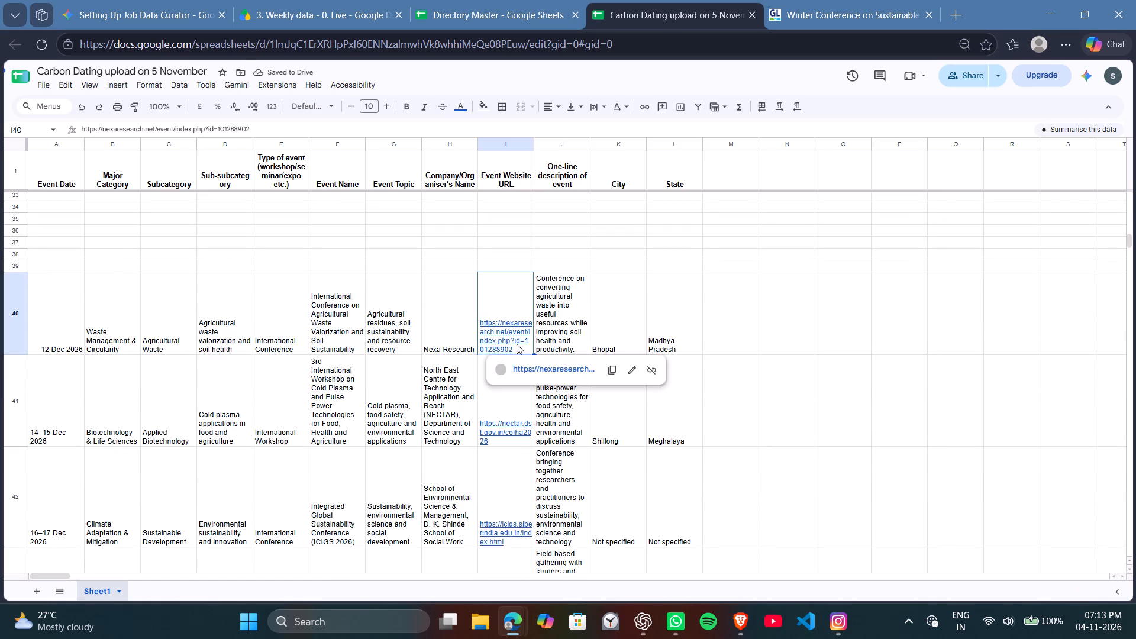
pyautogui.click(551, 370)
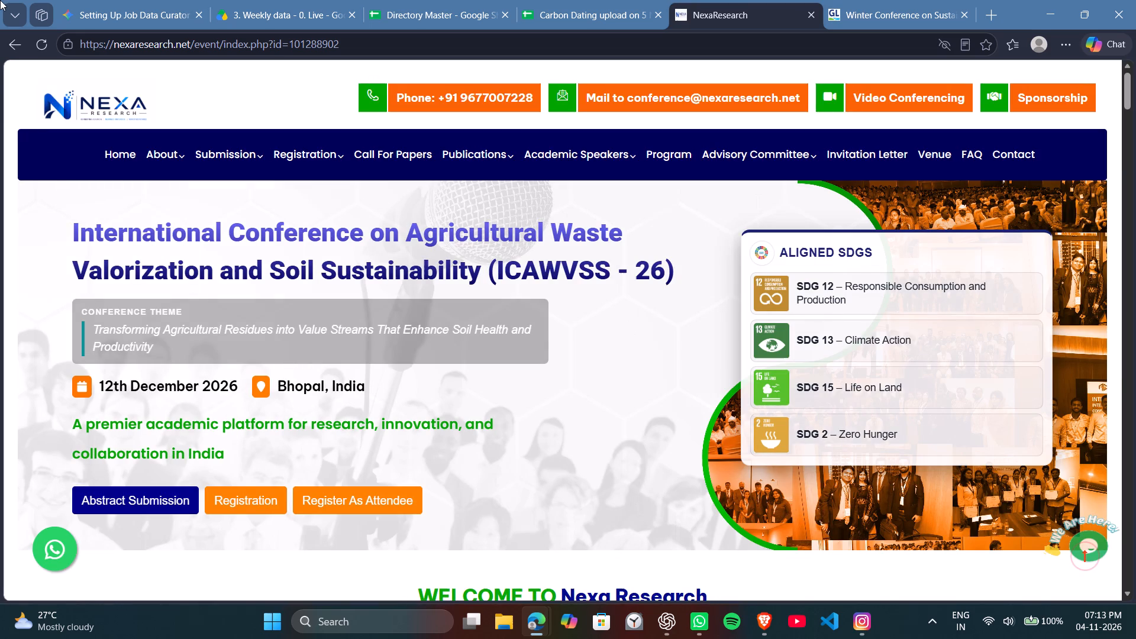
# Move the Agricultural Waste Valorization conference row from row 40 up to row 15, directly above the ICC India Water Future Dialogue.
pyautogui.click(559, 0)
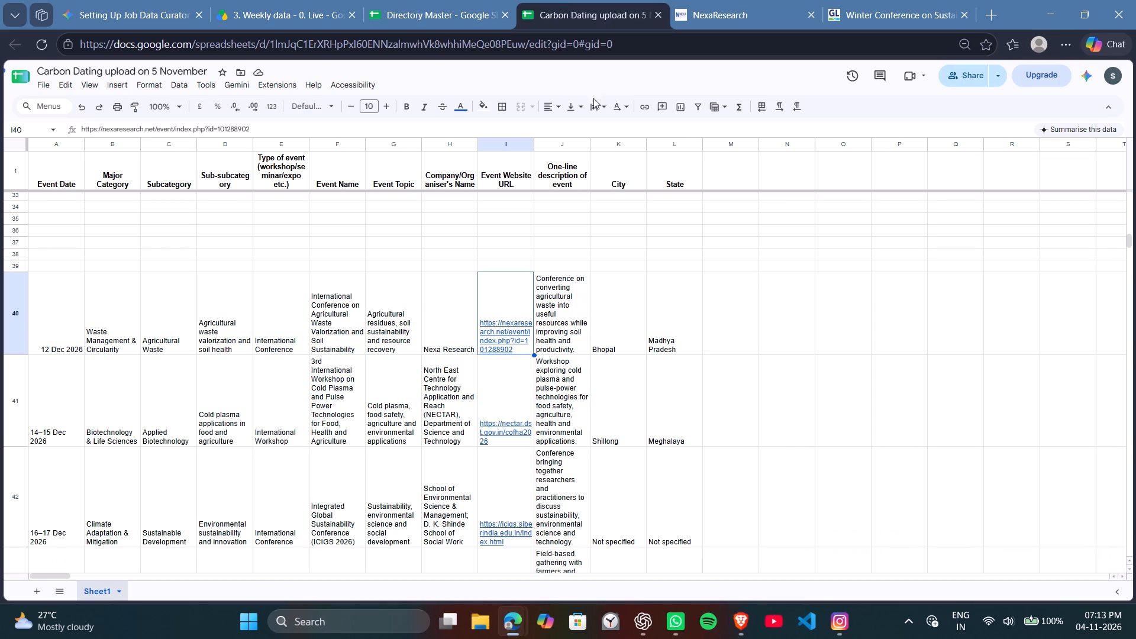
pyautogui.click(8, 309)
pyautogui.moveTo(9, 304); pyautogui.dragTo(9, 303)
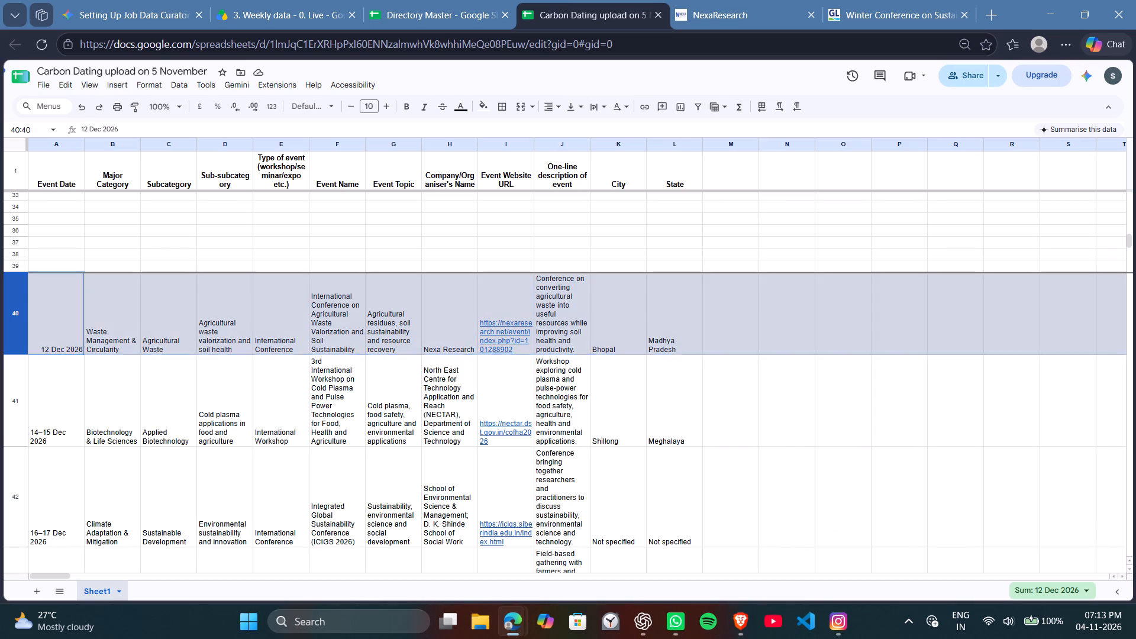
pyautogui.moveTo(9, 303); pyautogui.dragTo(9, 217)
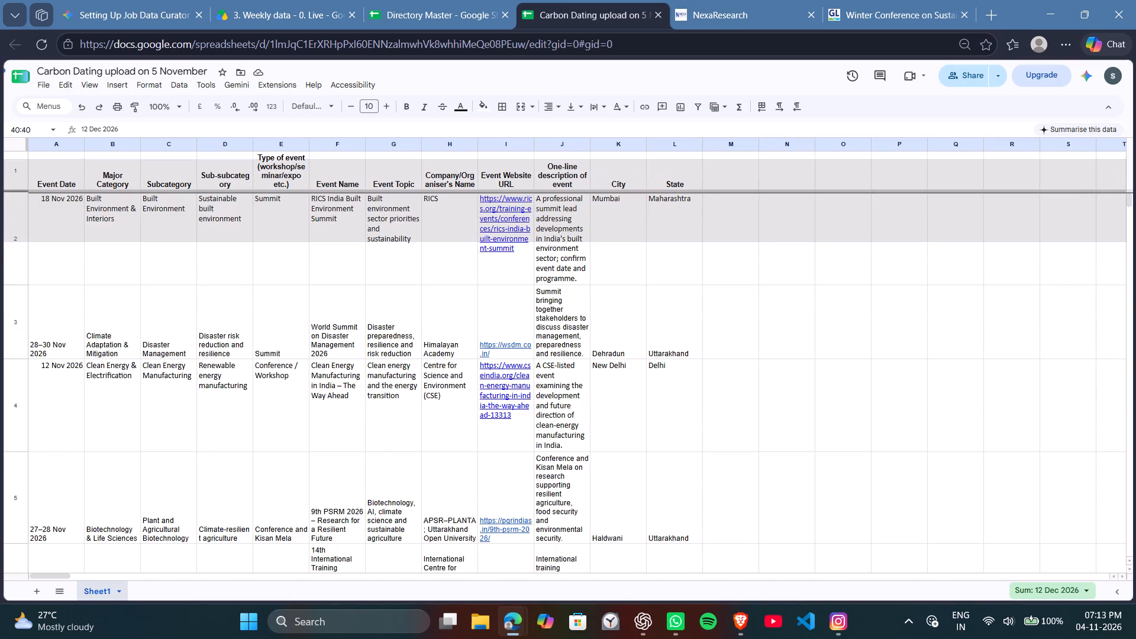
pyautogui.moveTo(9, 217); pyautogui.dragTo(0, 443)
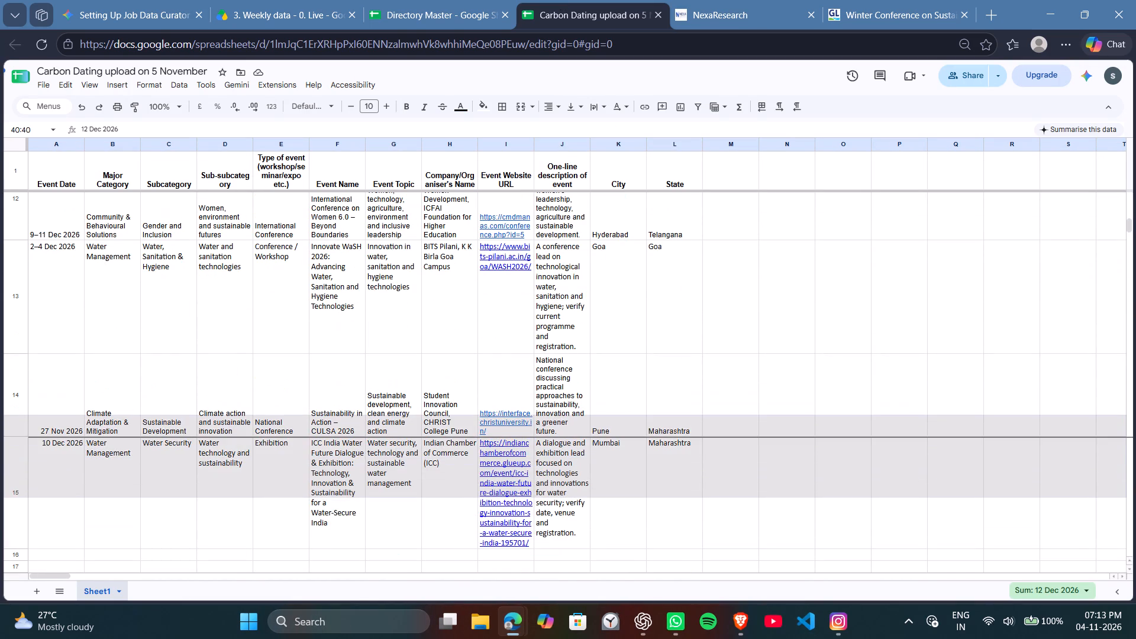
pyautogui.moveTo(0, 443); pyautogui.dragTo(0, 538)
# Open the Cold Plasma workshop website linked in row 41 to check its details, and close the Nexa Research and Winter Conference pages.
pyautogui.scroll(-1, 398, 374)
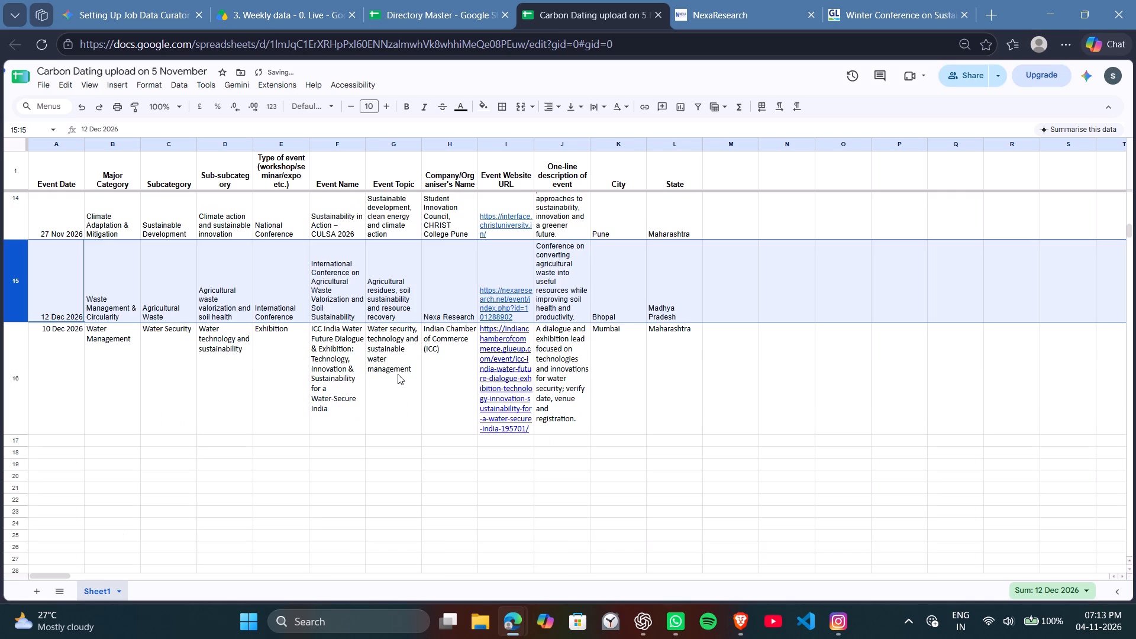
pyautogui.scroll(-2, 398, 374)
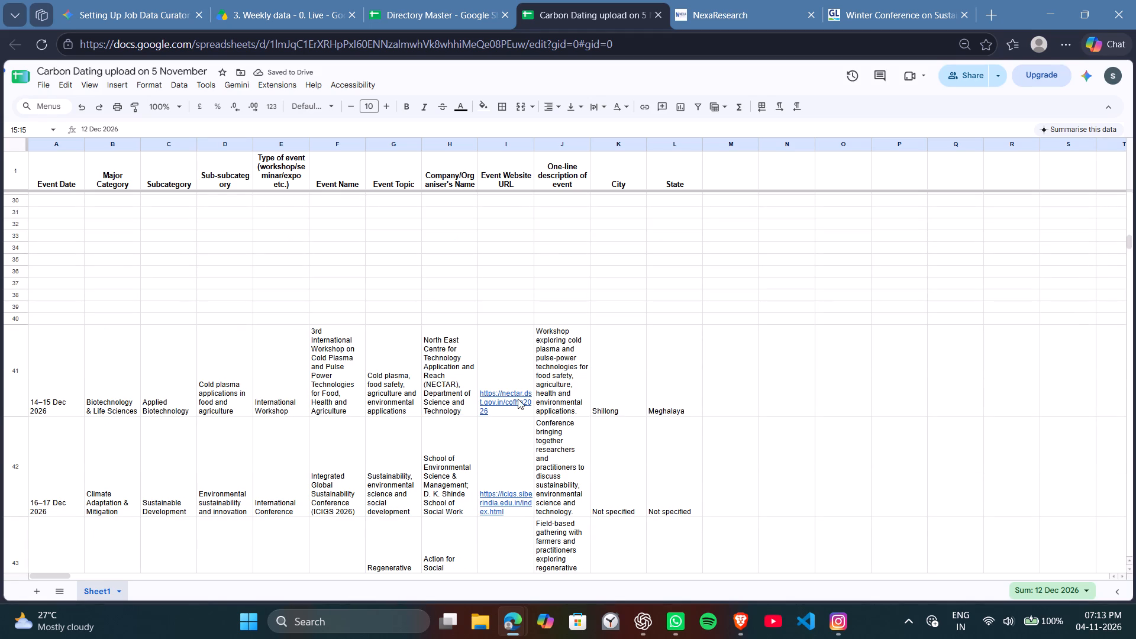
pyautogui.click(518, 399)
pyautogui.click(540, 431)
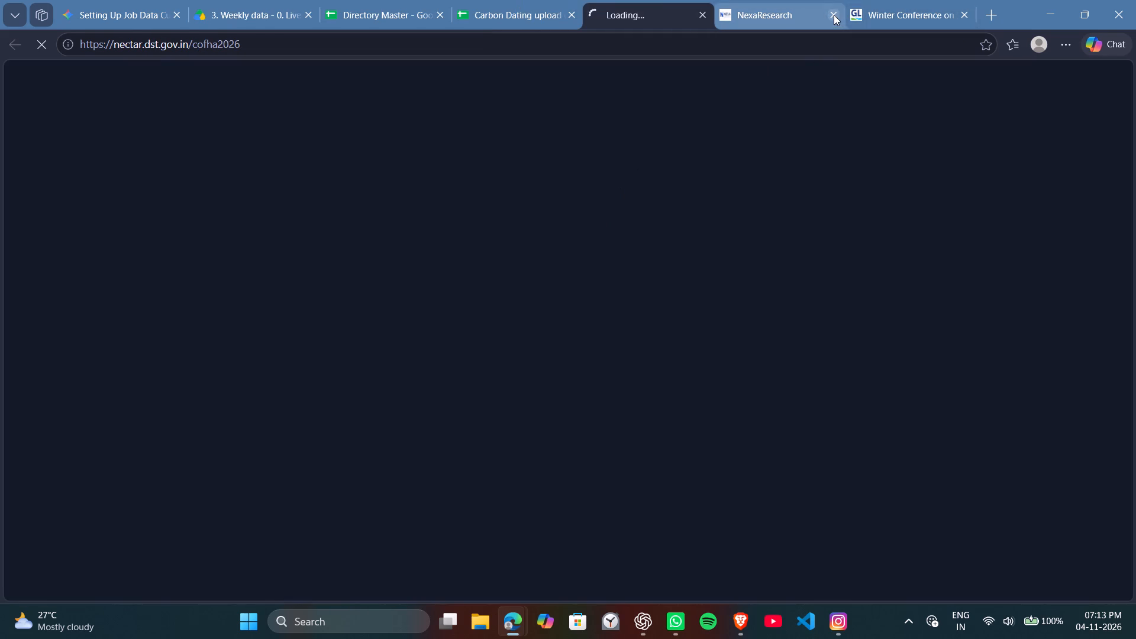
pyautogui.click(834, 15)
pyautogui.click(832, 15)
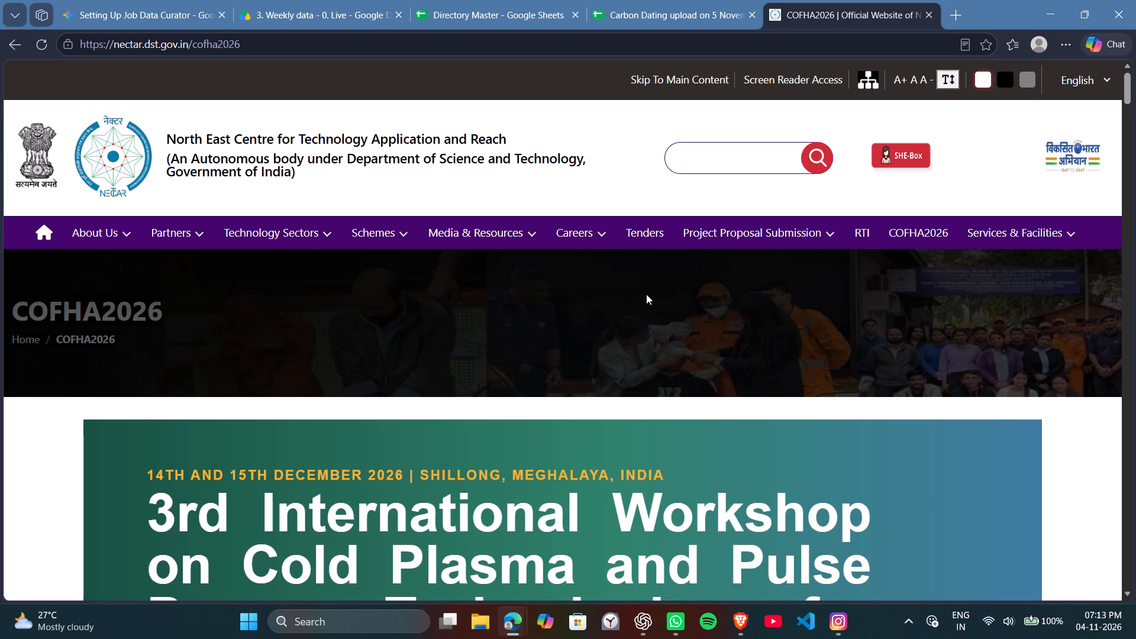
pyautogui.scroll(-1, 646, 294)
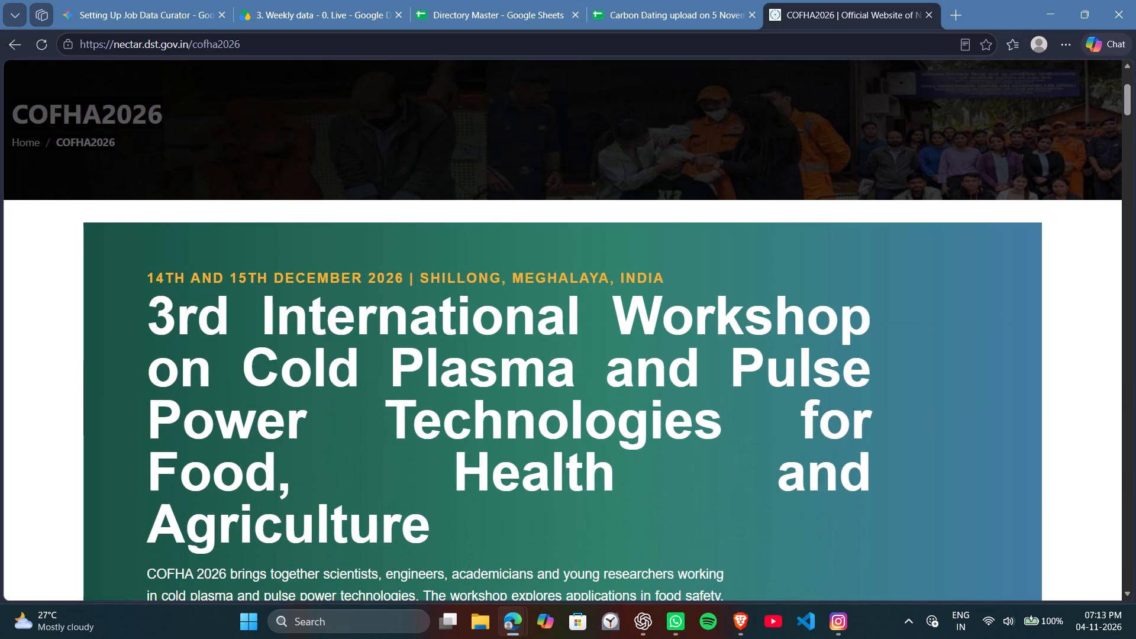
pyautogui.scroll(-1, 646, 294)
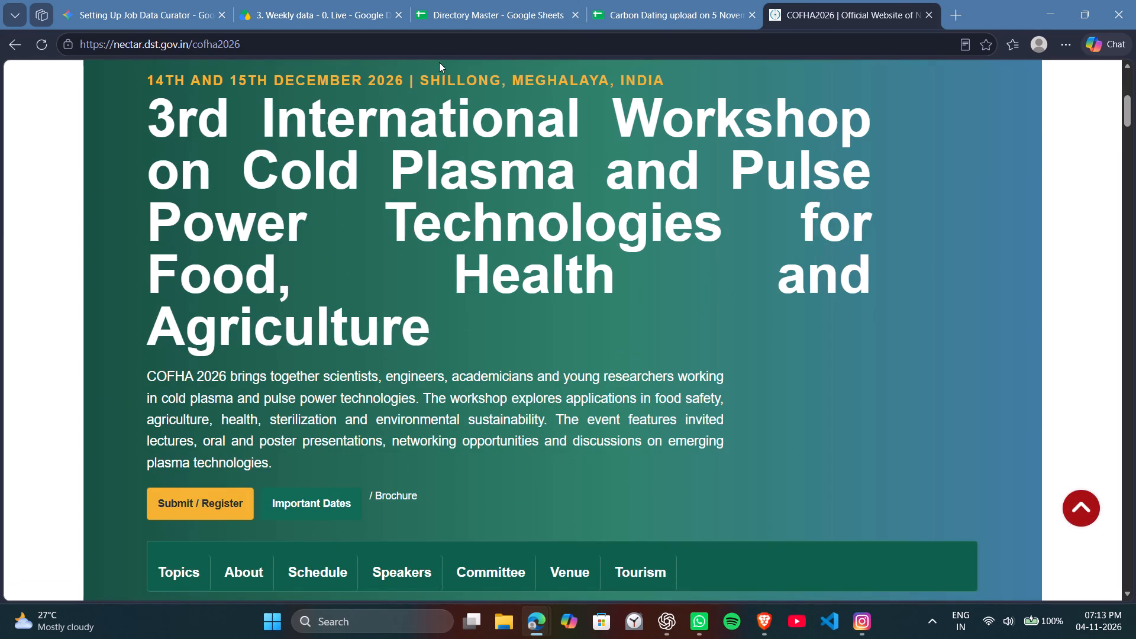
# Move the 3rd International Workshop on Cold Plasma row from row 41 up to row 16, directly above the ICC India Water Future Dialogue.
pyautogui.click(715, 4)
pyautogui.click(19, 369)
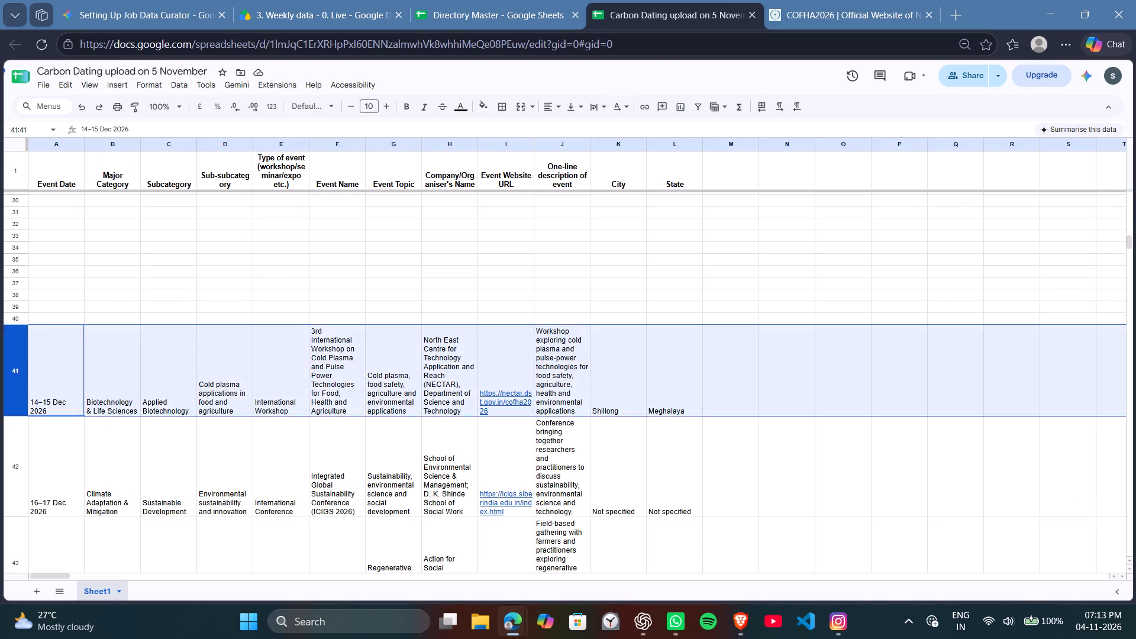
pyautogui.moveTo(11, 333); pyautogui.dragTo(7, 197)
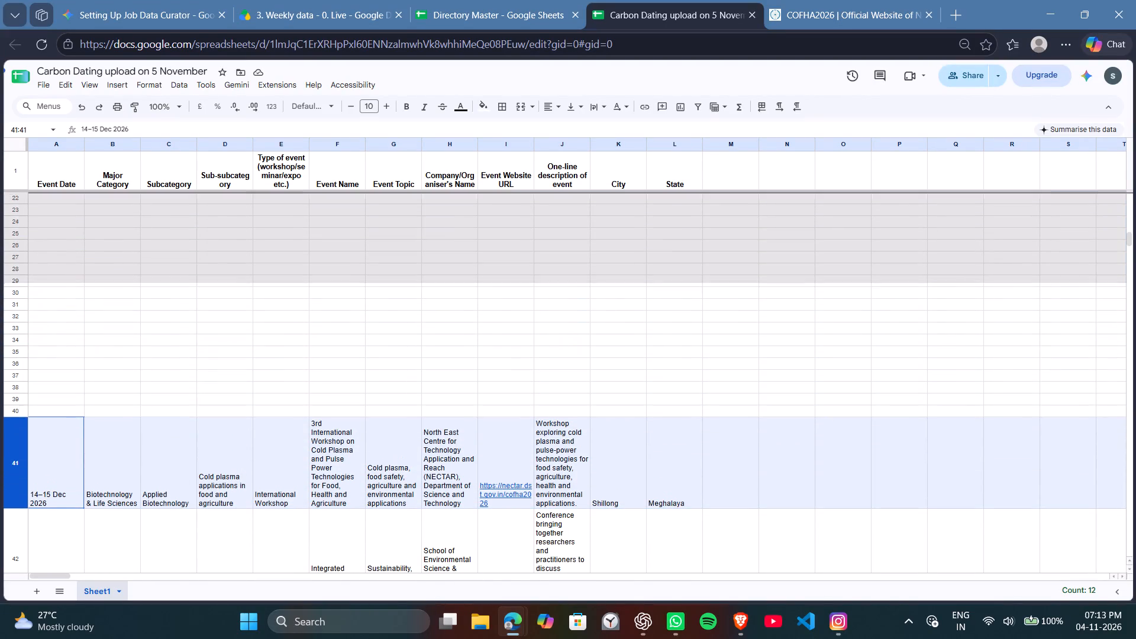
pyautogui.moveTo(7, 197); pyautogui.dragTo(12, 476)
# Open the Integrated Global Sustainability Conference (ICIGS 2026) website linked in row 42 and close the COFHA2026 page.
pyautogui.scroll(-3, 12, 476)
pyautogui.scroll(2, 12, 469)
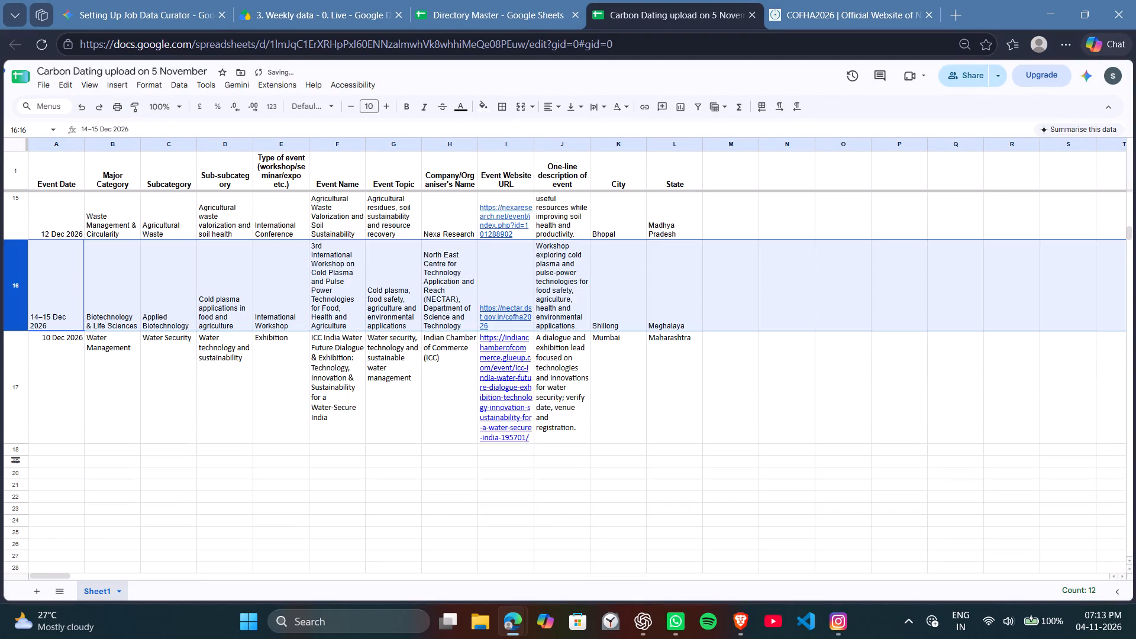
pyautogui.scroll(-3, 12, 463)
pyautogui.scroll(1, 29, 398)
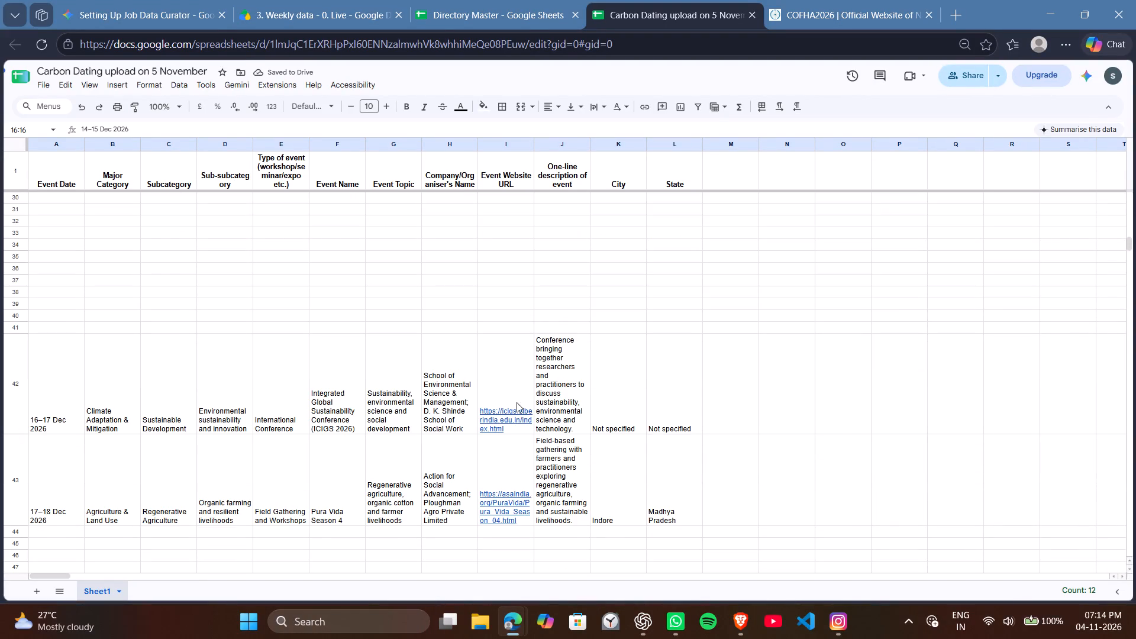
pyautogui.click(493, 412)
pyautogui.click(515, 453)
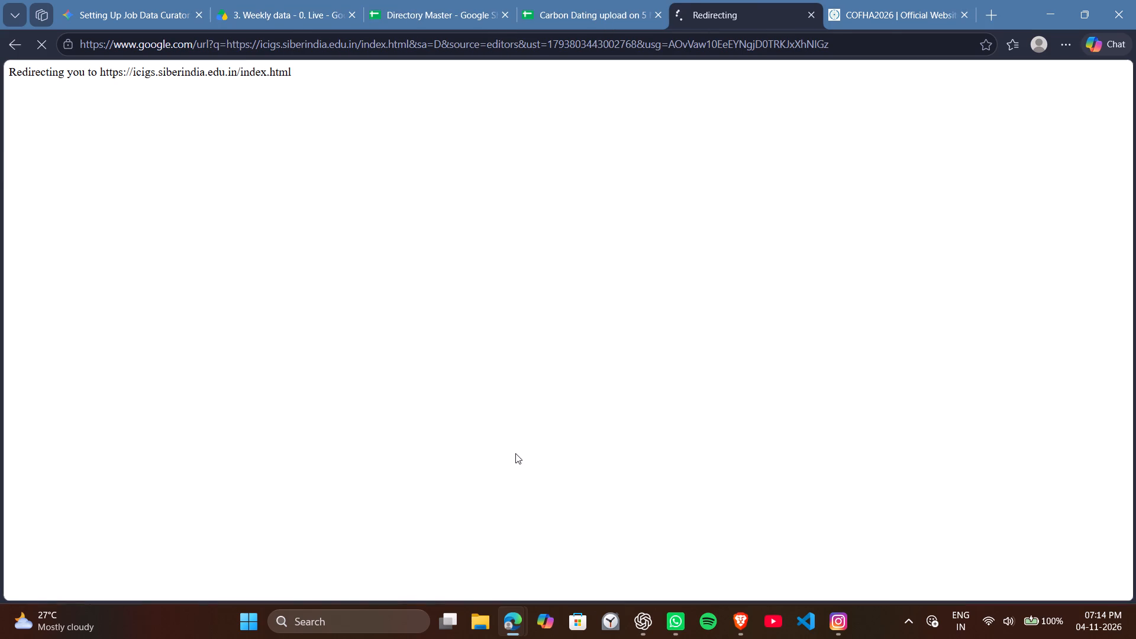
pyautogui.click(967, 17)
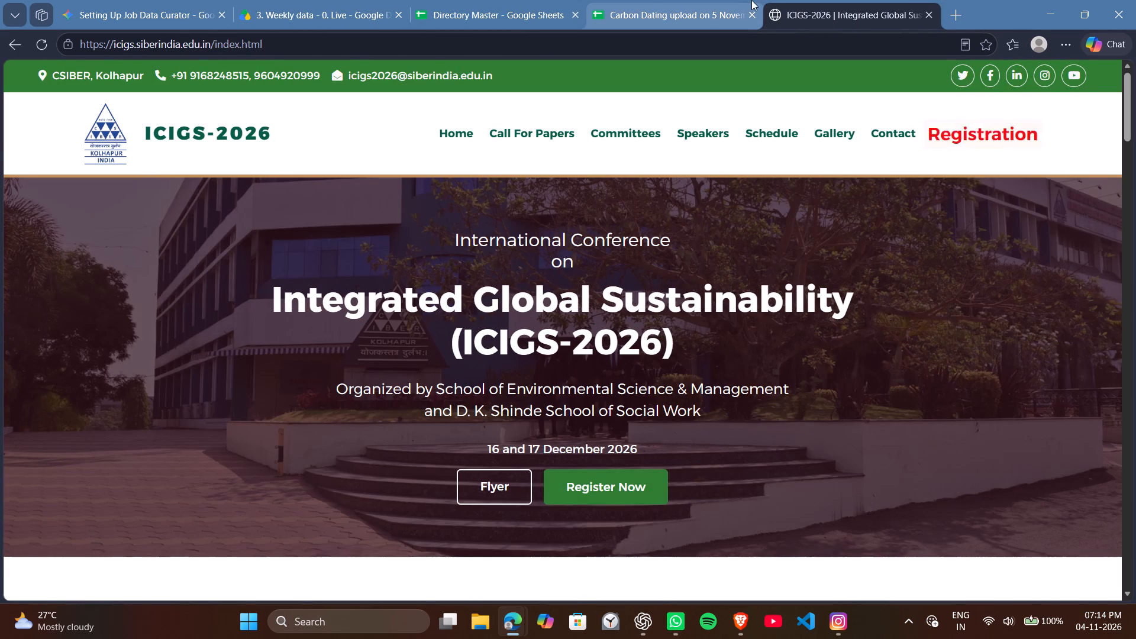
# Move the Integrated Global Sustainability Conference (ICIGS 2026) row from row 42 up to row 17, directly above the ICC India Water Future Dialogue.
pyautogui.click(646, 0)
pyautogui.click(1, 380)
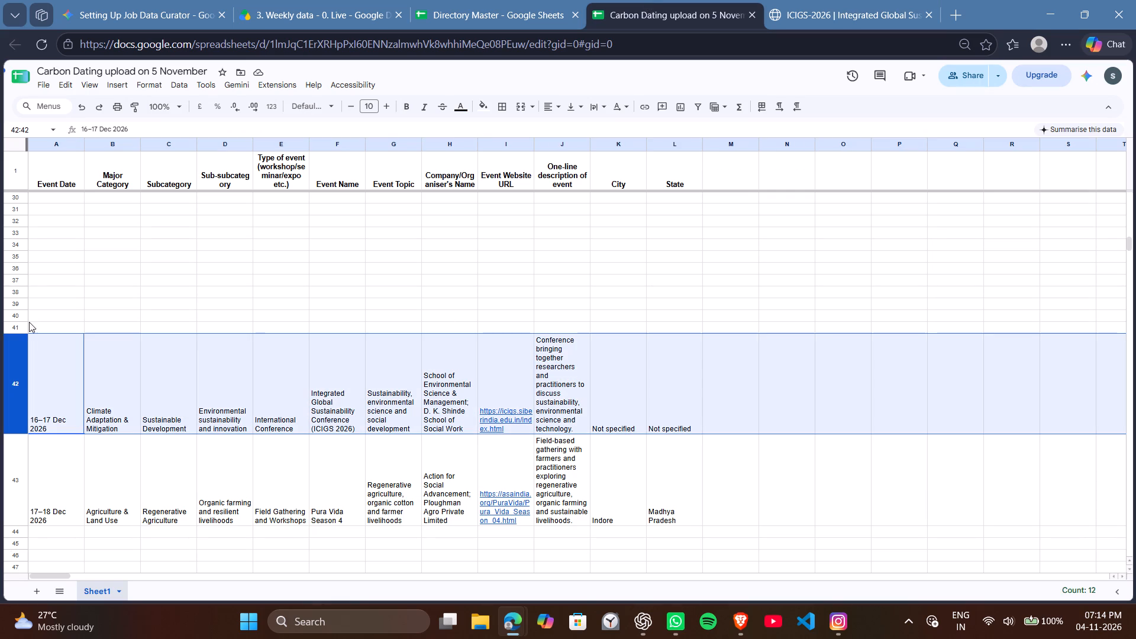
pyautogui.moveTo(13, 343); pyautogui.dragTo(5, 486)
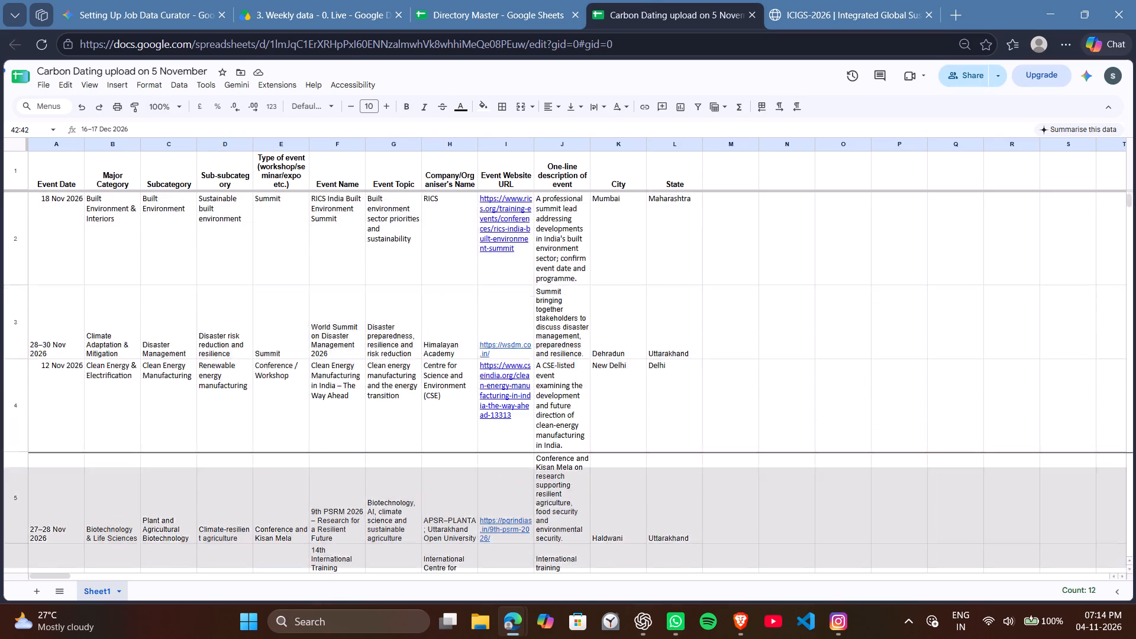
pyautogui.moveTo(5, 486); pyautogui.dragTo(9, 490)
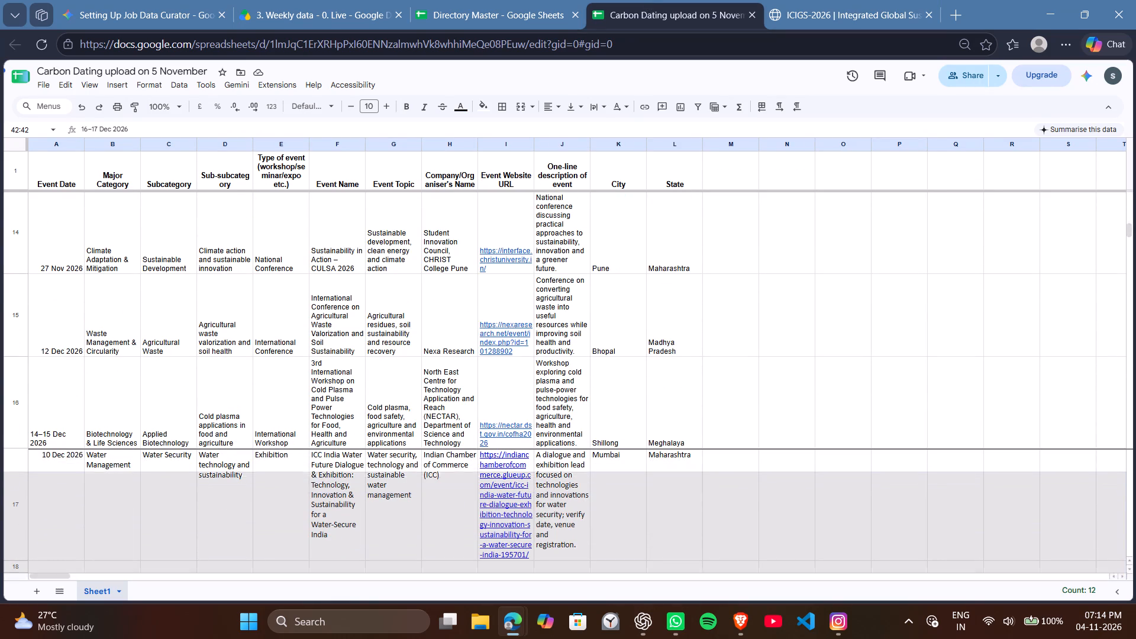
pyautogui.moveTo(9, 490); pyautogui.dragTo(9, 511)
# Open the Pura Vida Season 4 website linked in row 43, close the ICIGS-2026 page, and check the event's dates and location.
pyautogui.scroll(-2, 213, 456)
pyautogui.scroll(1, 213, 456)
pyautogui.scroll(-2, 213, 456)
pyautogui.click(501, 424)
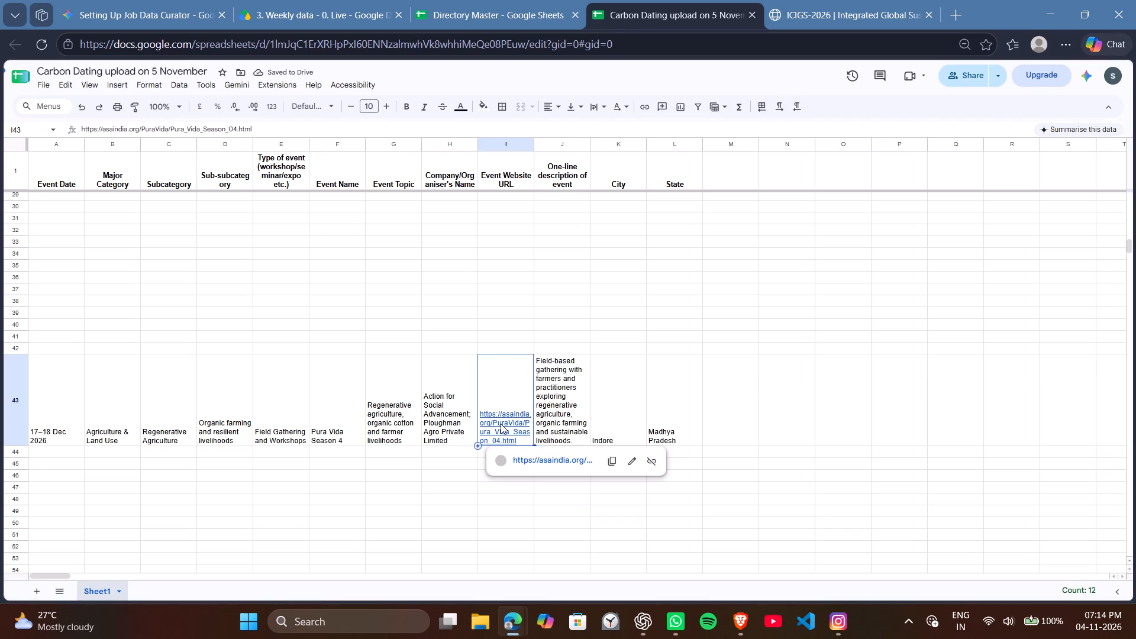
pyautogui.click(532, 459)
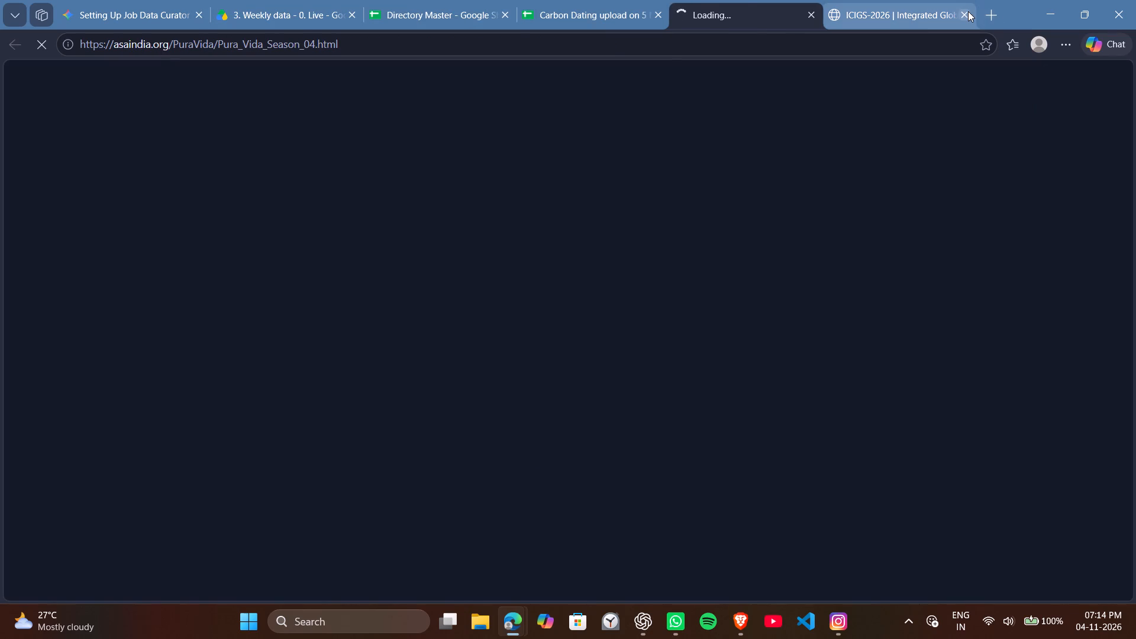
pyautogui.click(968, 11)
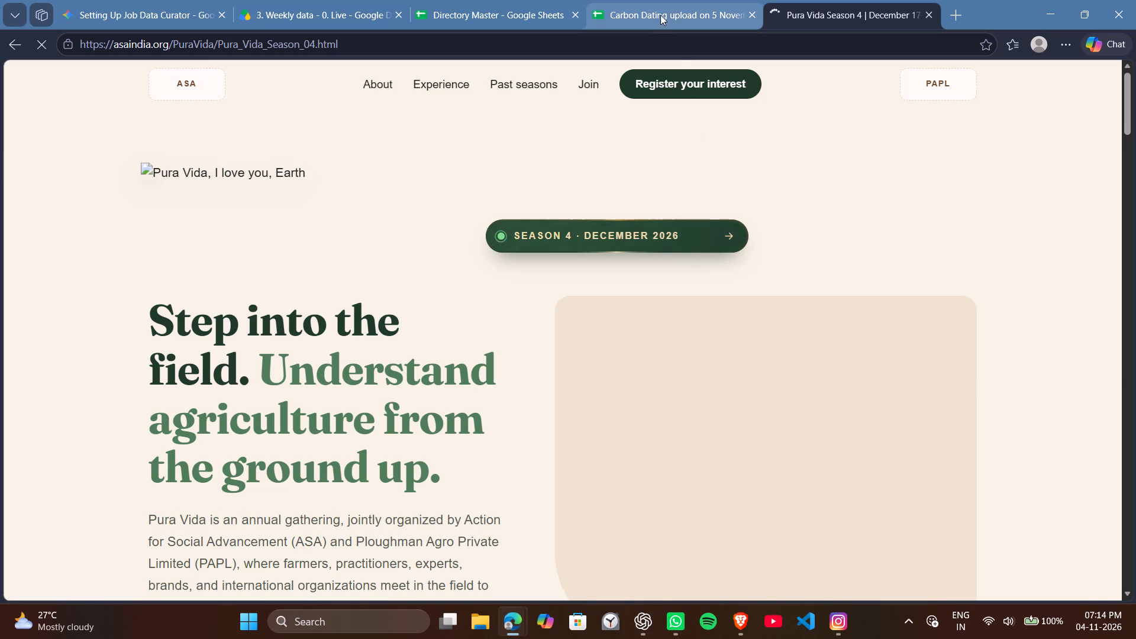
pyautogui.scroll(-2, 605, 323)
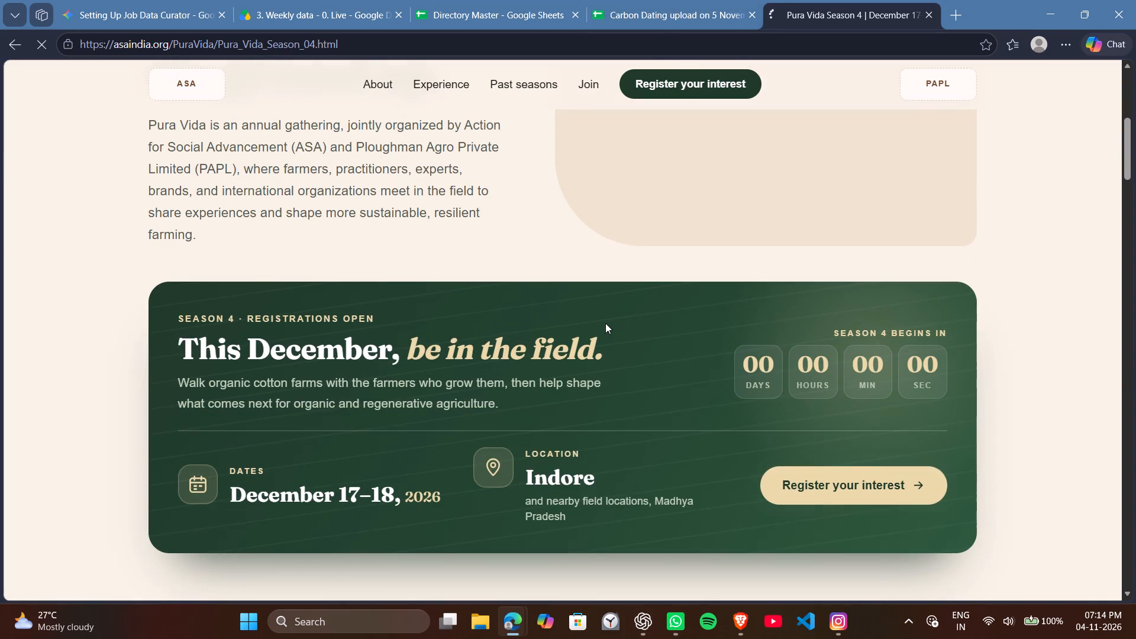
pyautogui.click(632, 1)
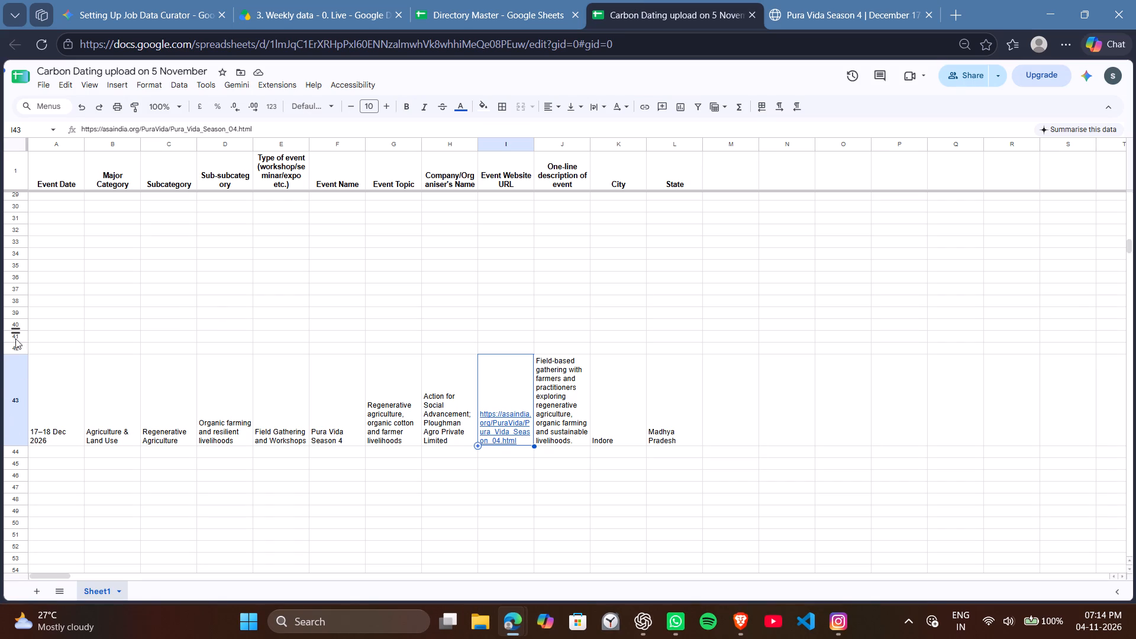
pyautogui.click(14, 395)
pyautogui.moveTo(18, 383); pyautogui.dragTo(21, 530)
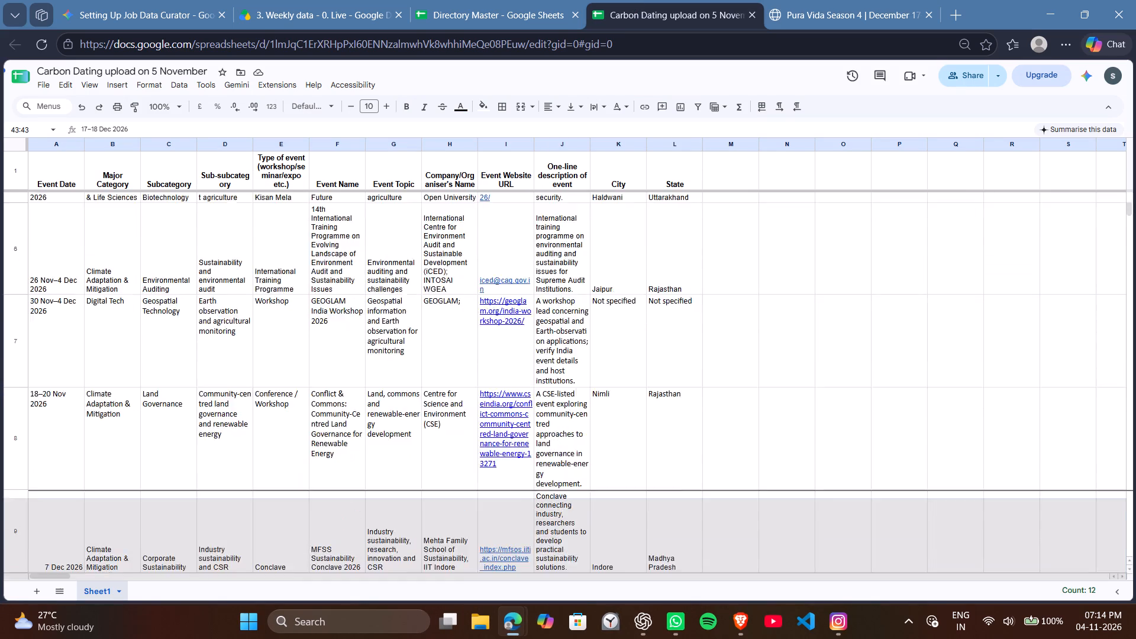
pyautogui.moveTo(21, 530); pyautogui.dragTo(0, 547)
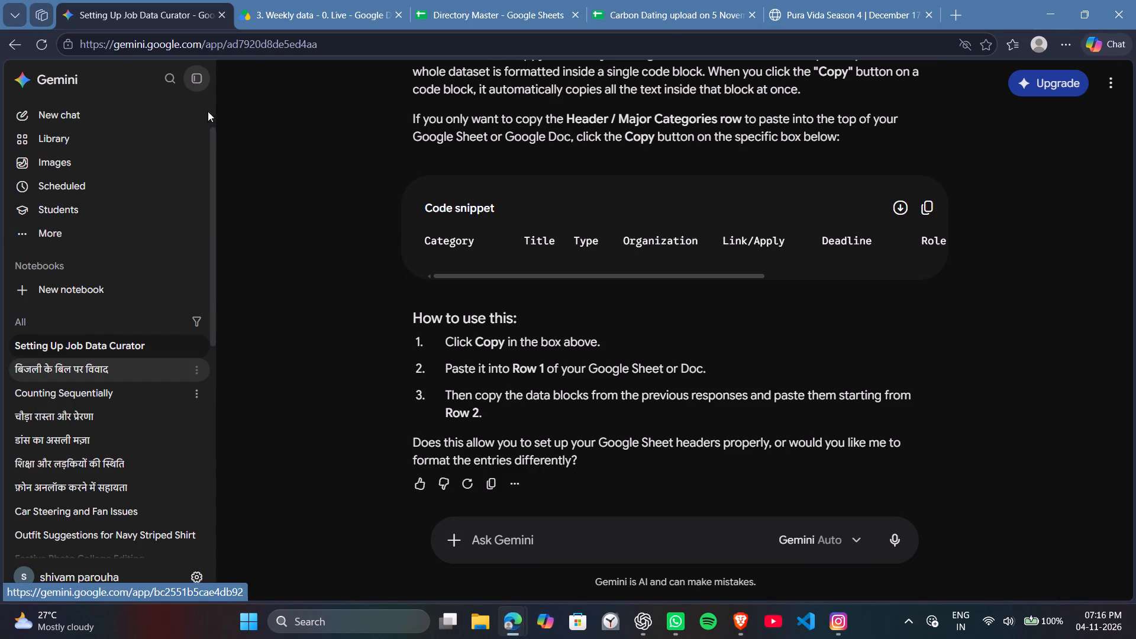
pyautogui.click(665, 18)
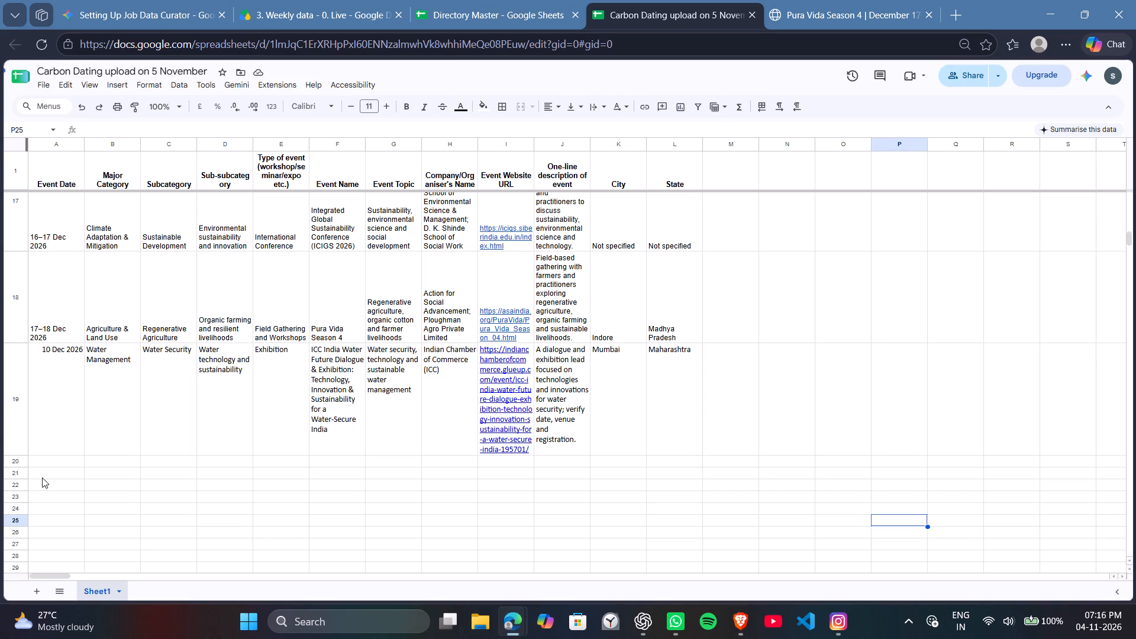
pyautogui.click(40, 463)
pyautogui.click(58, 506)
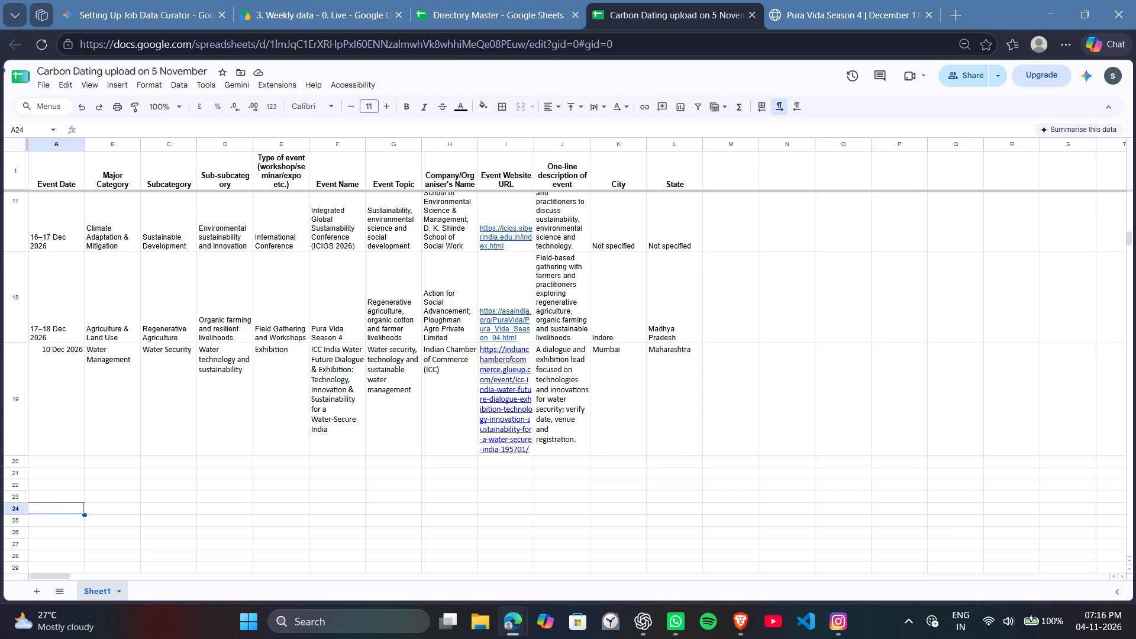
pyautogui.hotkey('ctrl', 'v')
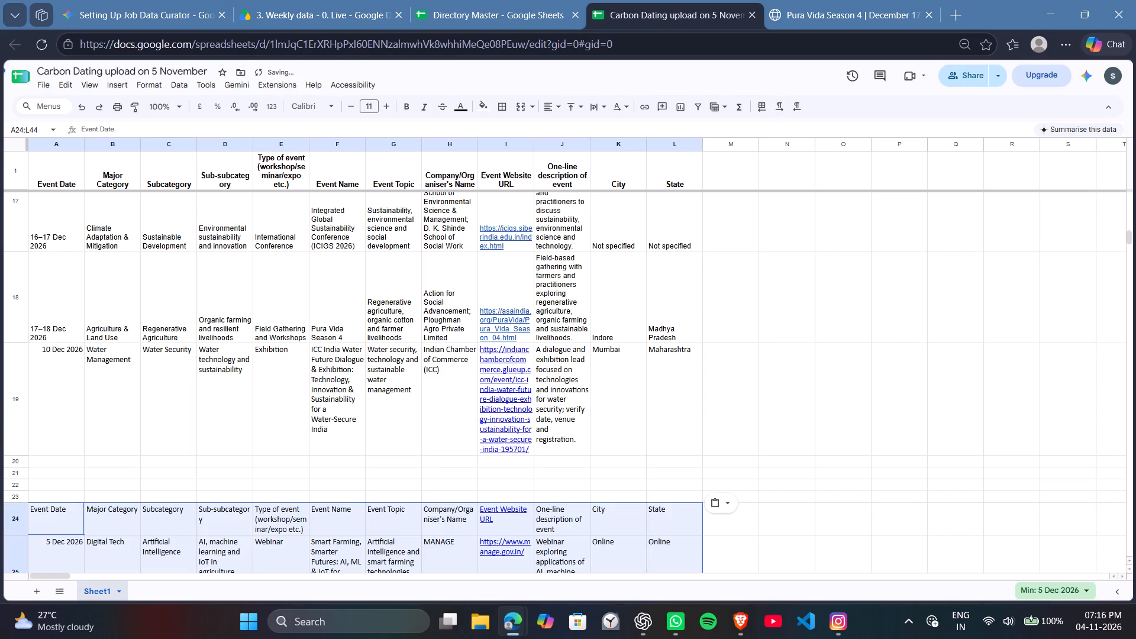
# Delete the duplicate header row 24 from the newly pasted event block.
pyautogui.scroll(-1, 121, 472)
pyautogui.click(1, 316)
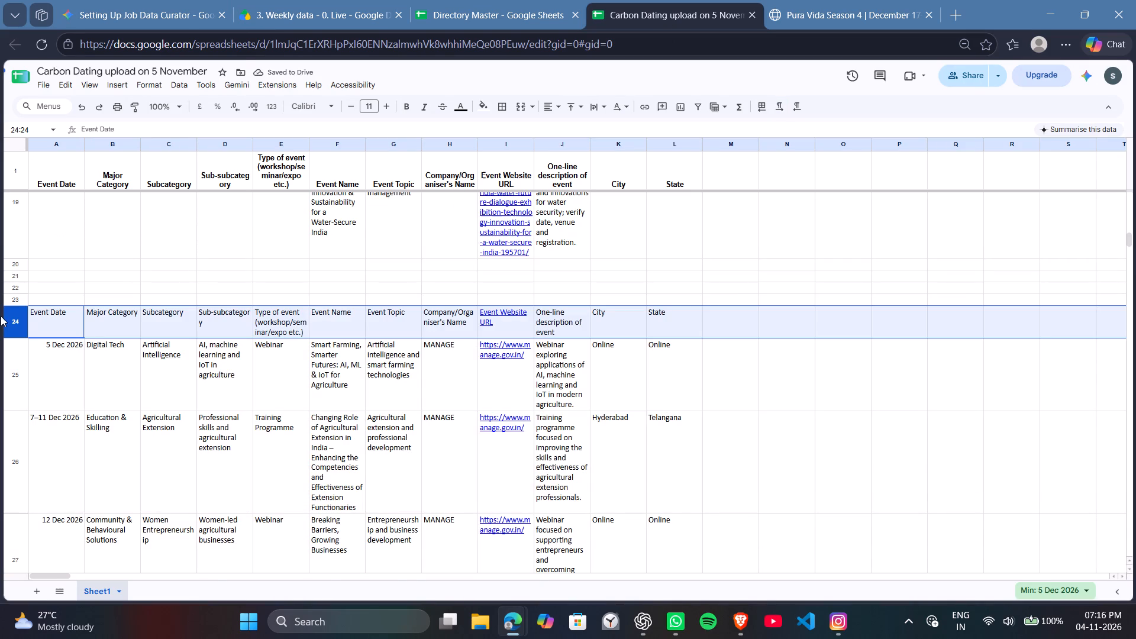
pyautogui.rightClick(9, 316)
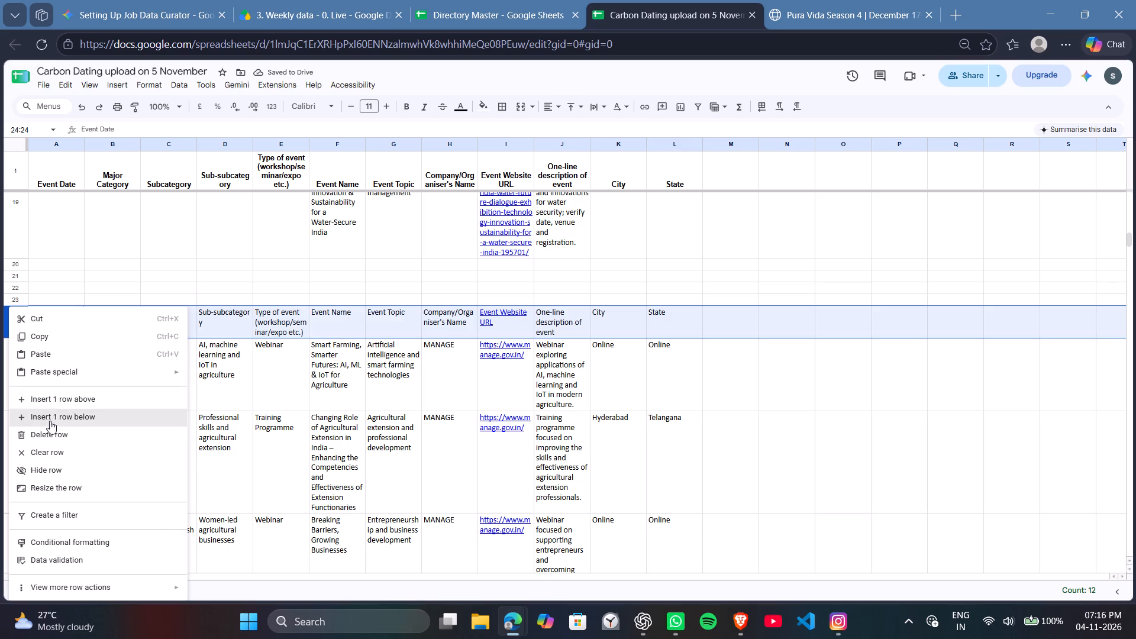
pyautogui.click(38, 440)
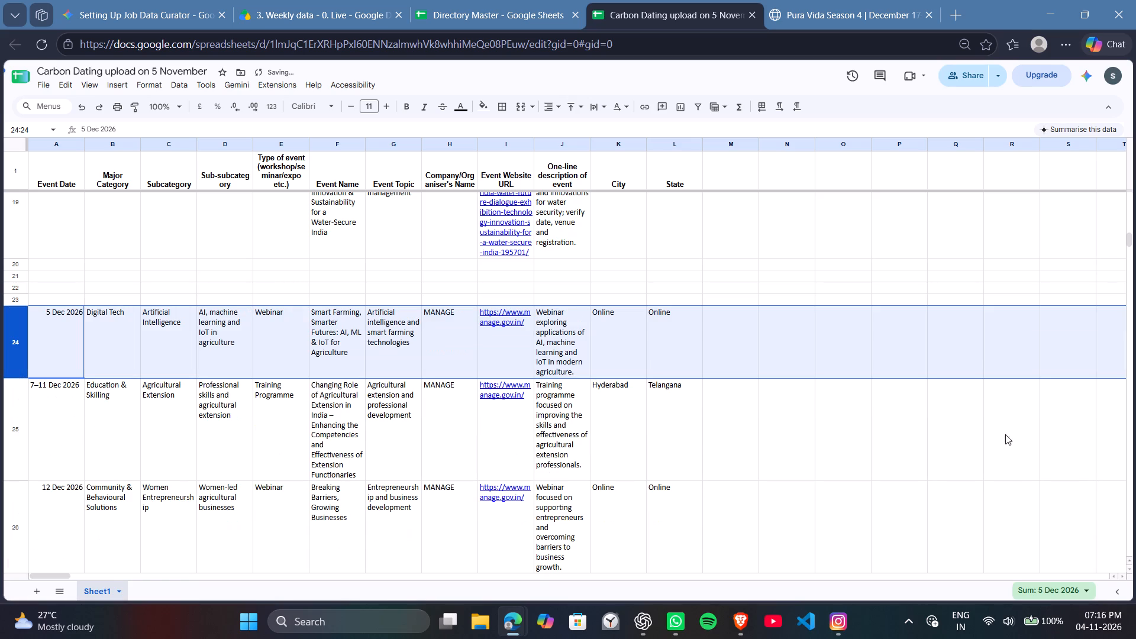
# Clear the contents of all the MANAGE event rows, rows 24 to 33, in the newly pasted block.
pyautogui.scroll(-3, 354, 446)
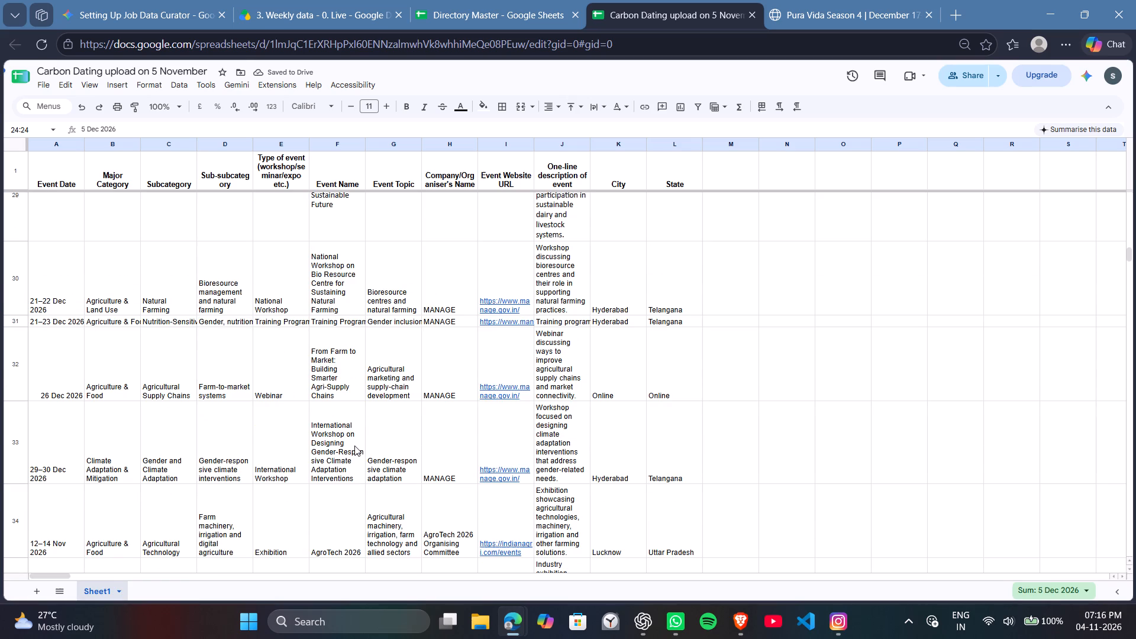
pyautogui.moveTo(11, 436); pyautogui.dragTo(12, 334)
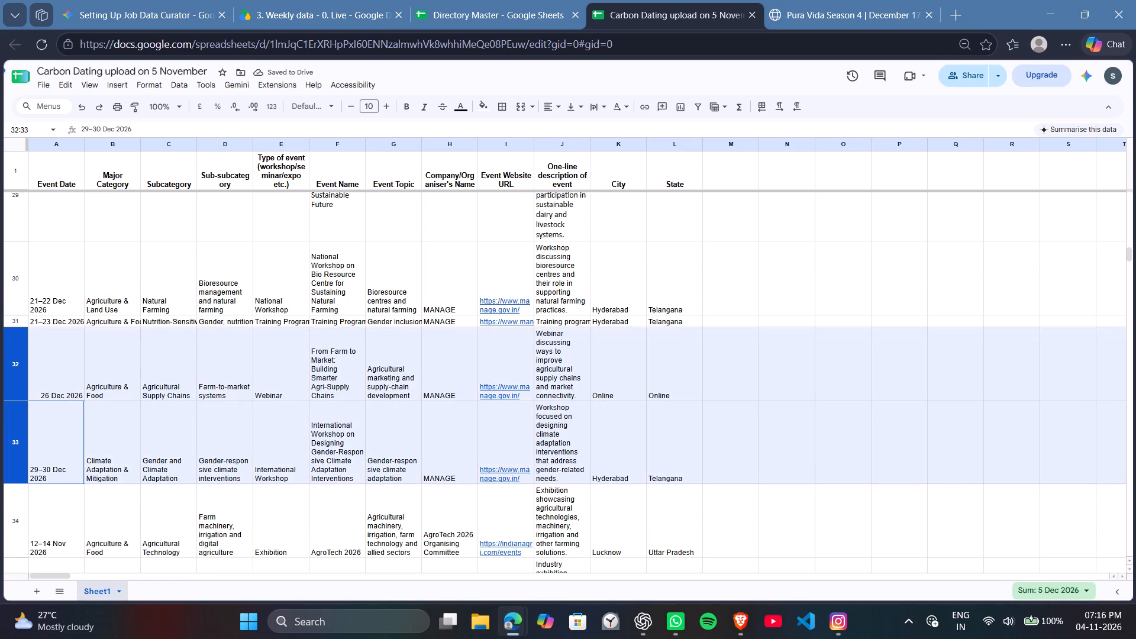
pyautogui.moveTo(12, 334); pyautogui.dragTo(1, 233)
pyautogui.press('Delete')
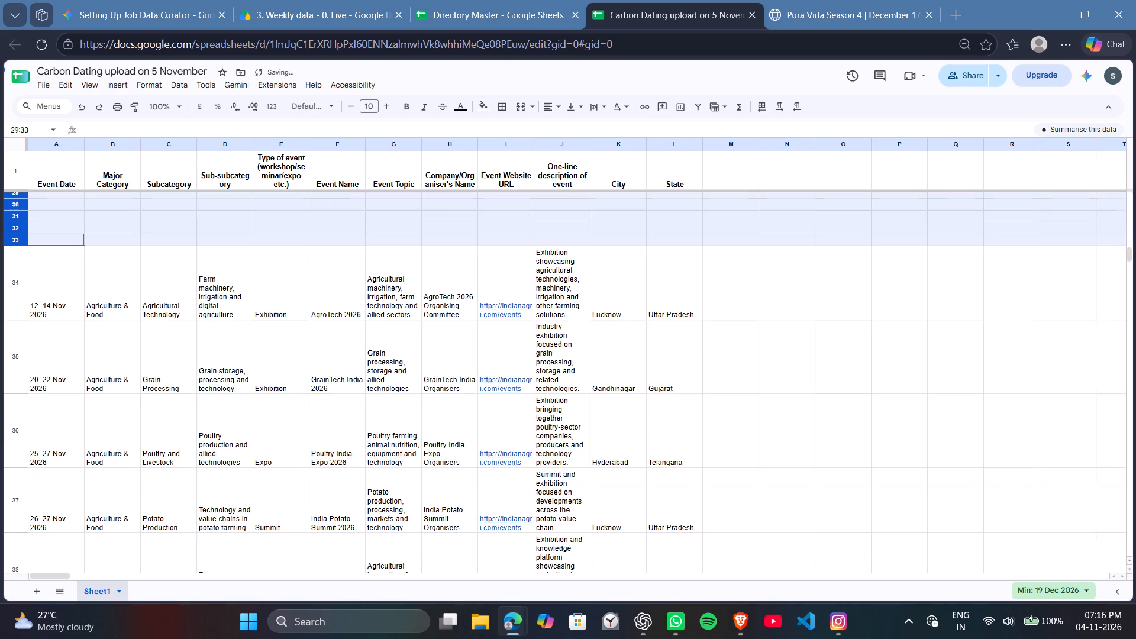
pyautogui.scroll(1, 232, 369)
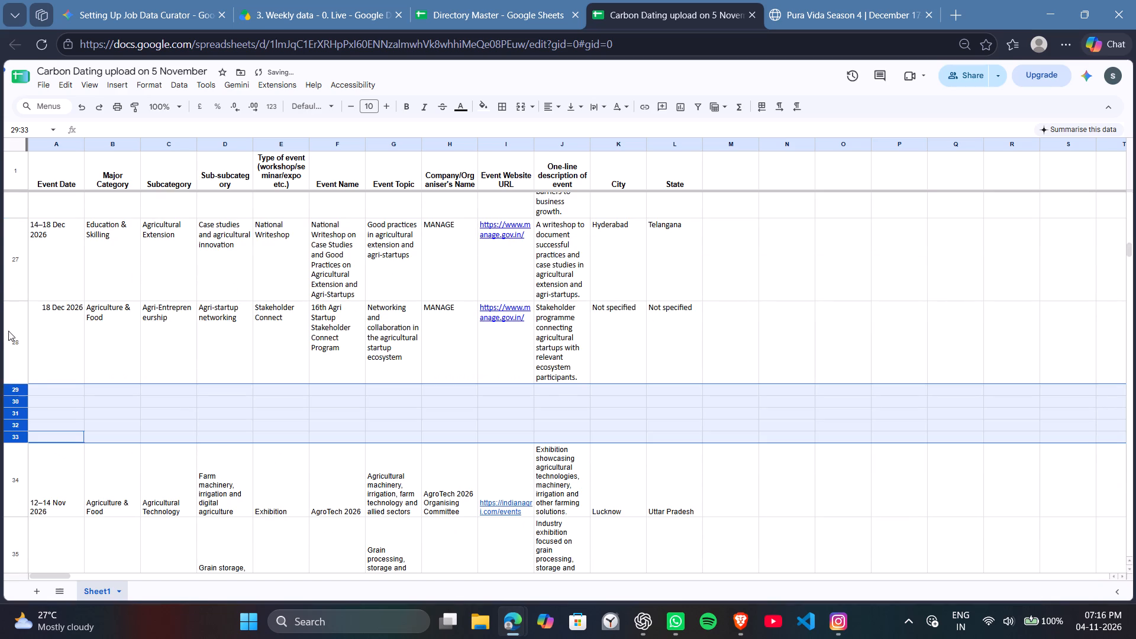
pyautogui.moveTo(11, 332); pyautogui.dragTo(4, 225)
pyautogui.press('Delete')
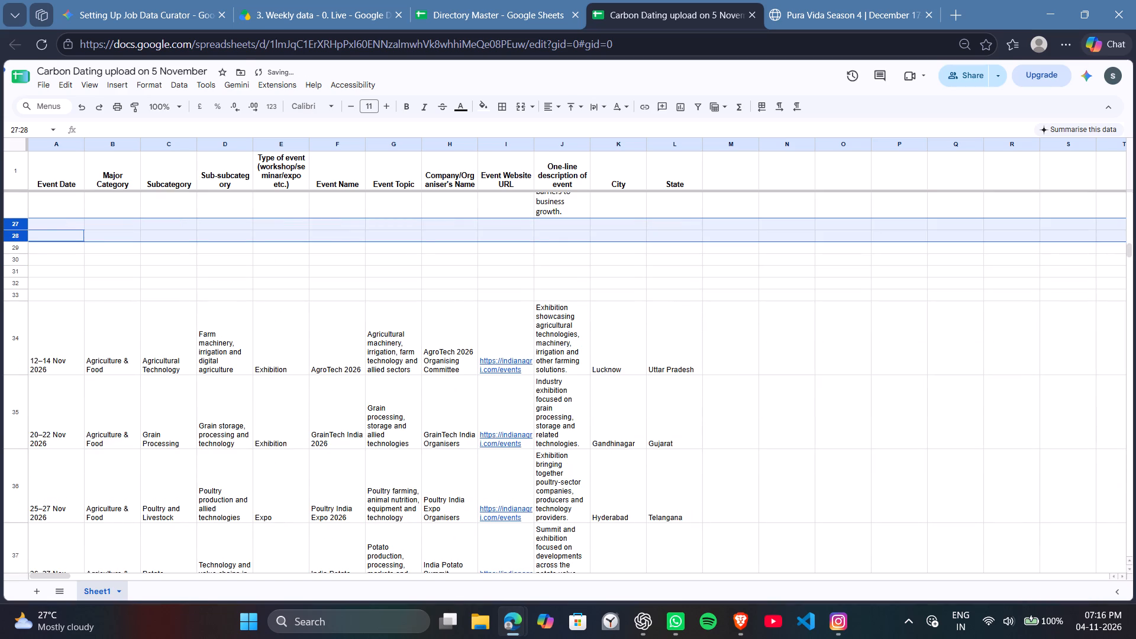
pyautogui.scroll(1, 0, 230)
pyautogui.moveTo(14, 348); pyautogui.dragTo(49, 199)
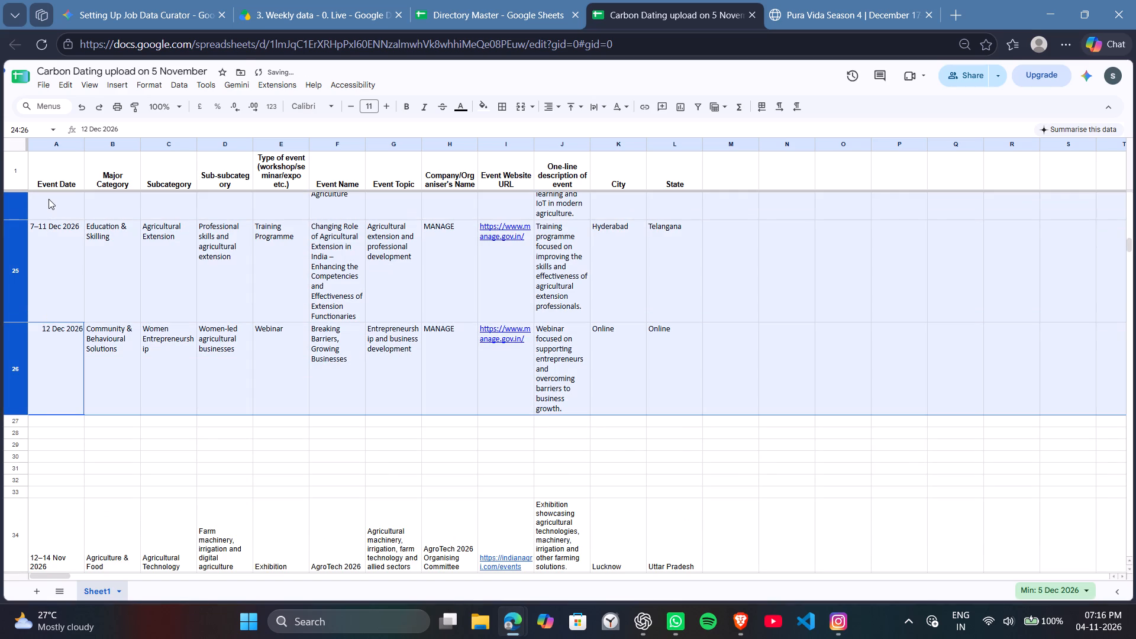
pyautogui.press('Delete')
pyautogui.scroll(1, 469, 350)
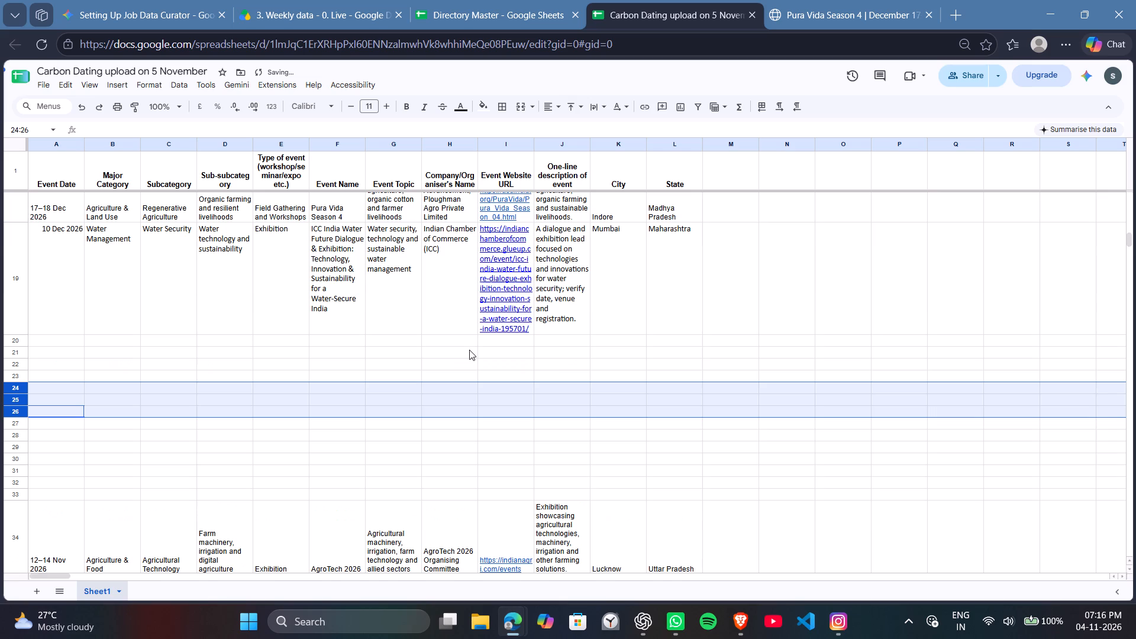
# Look over the remaining pasted events below the cleared rows, from AgroTech 2026 onward.
pyautogui.scroll(-1, 469, 350)
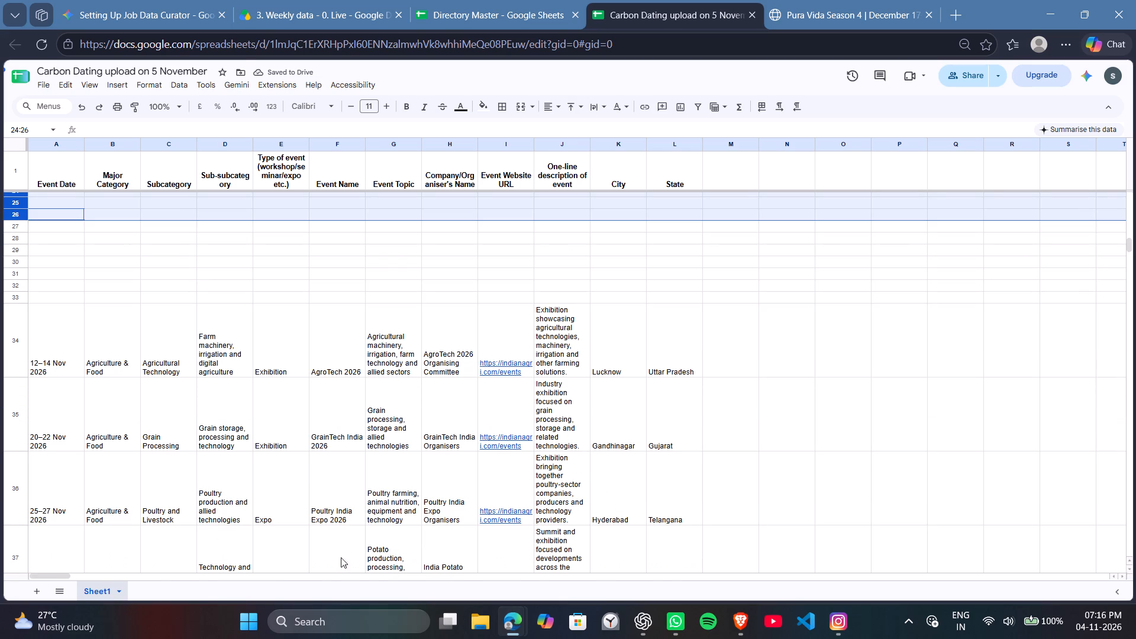
pyautogui.scroll(-2, 463, 399)
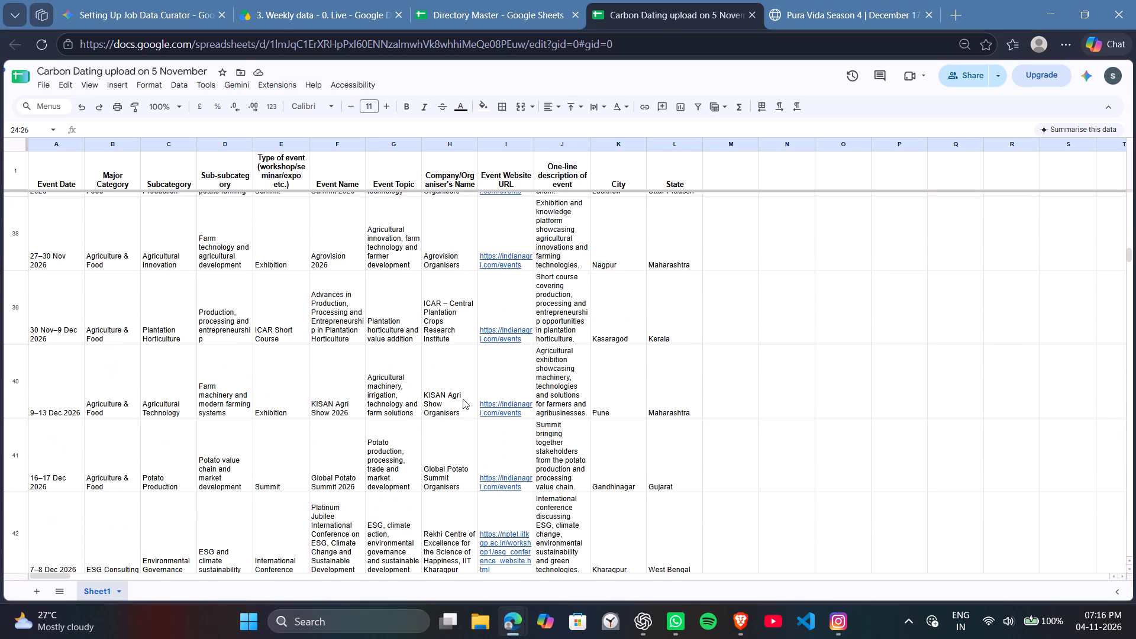
pyautogui.scroll(-1, 463, 399)
pyautogui.scroll(2, 676, 483)
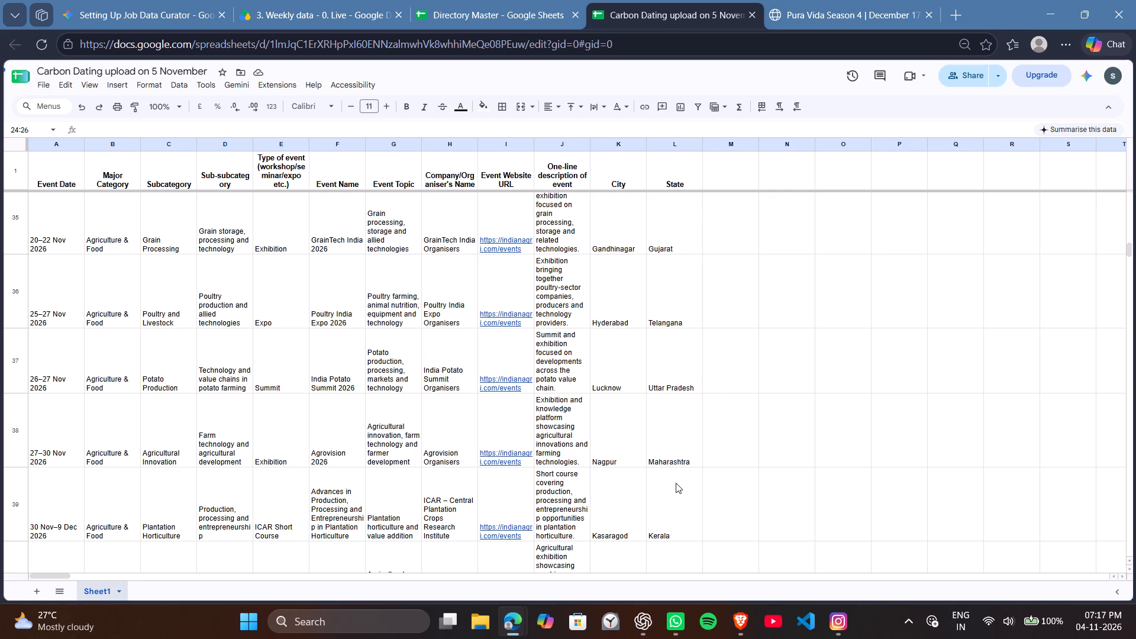
# Switch to the Brave browser, pause the playing YouTube party songs video and minimise the window.
pyautogui.click(745, 621)
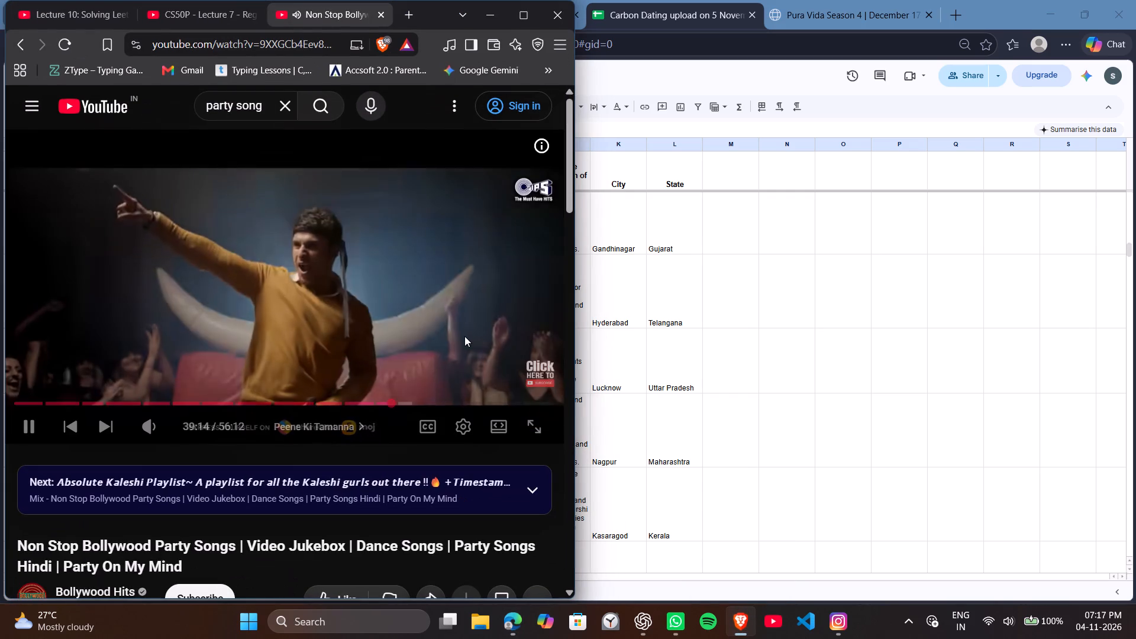
pyautogui.click(464, 336)
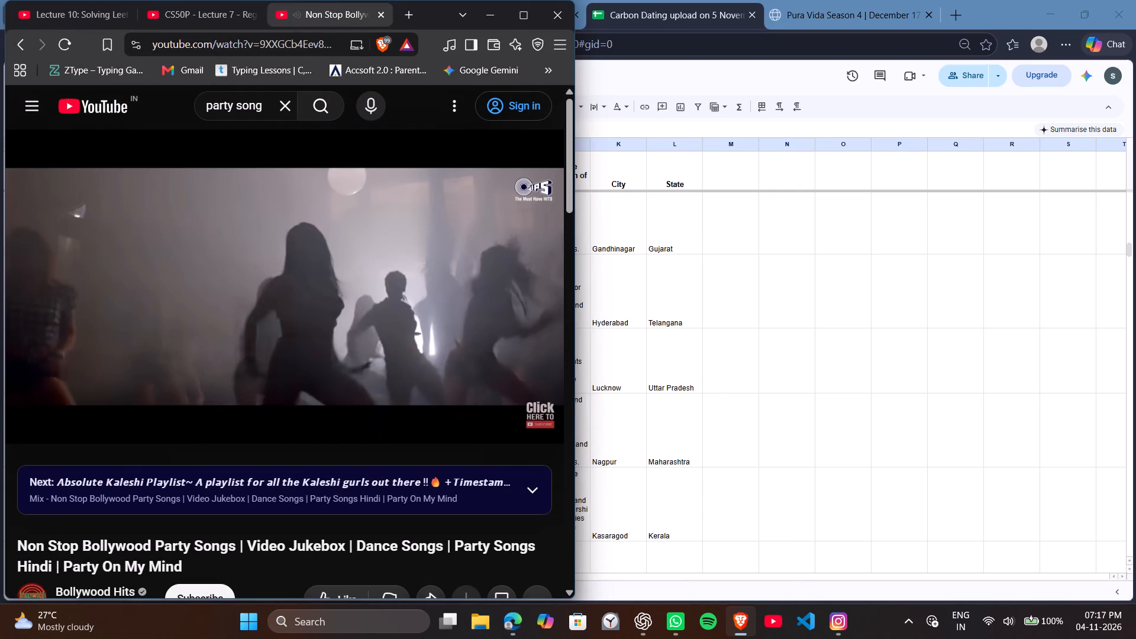
pyautogui.click(497, 12)
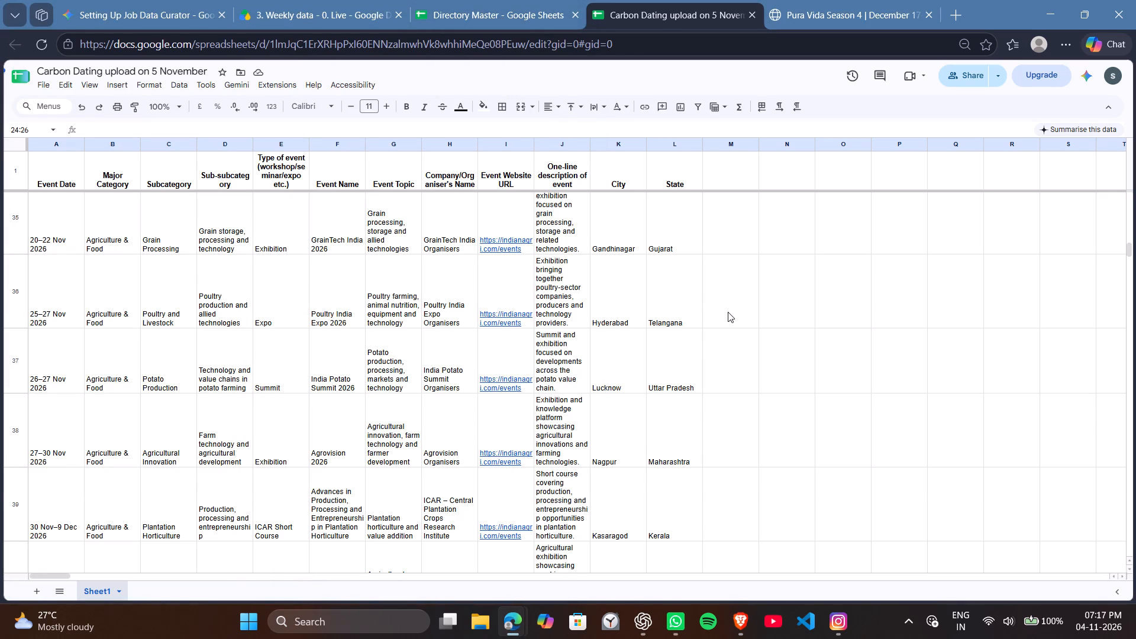
# Examine the remaining unverified events in rows 34 to 43 of the Carbon Dating upload on 5 November sheet.
pyautogui.scroll(-1, 728, 312)
pyautogui.scroll(2, 728, 312)
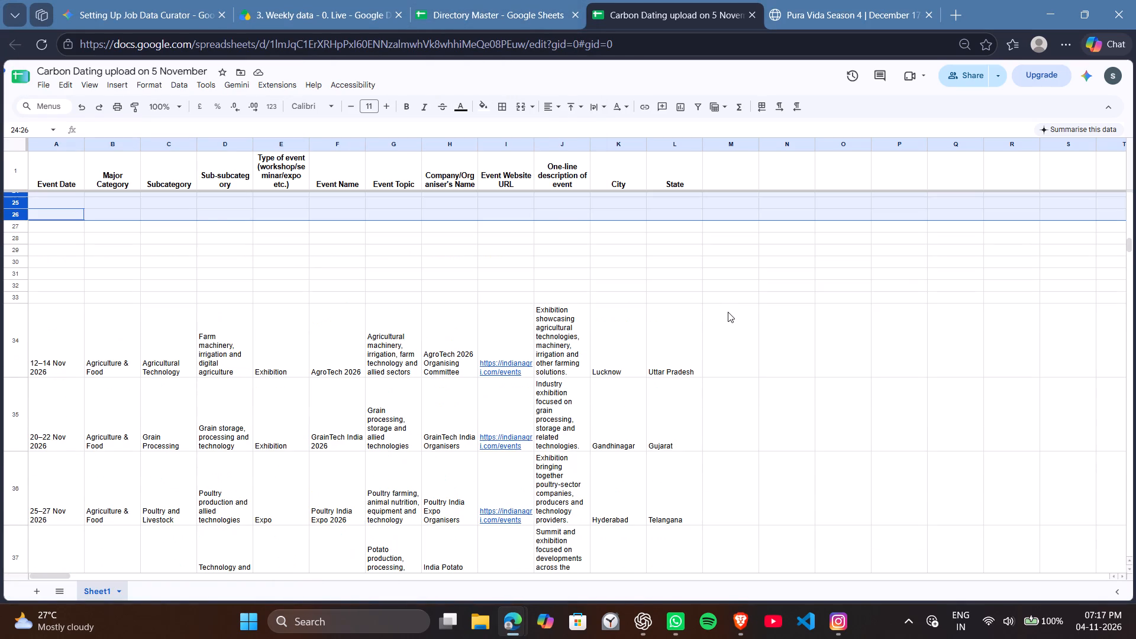
pyautogui.scroll(-1, 728, 312)
pyautogui.scroll(1, 728, 312)
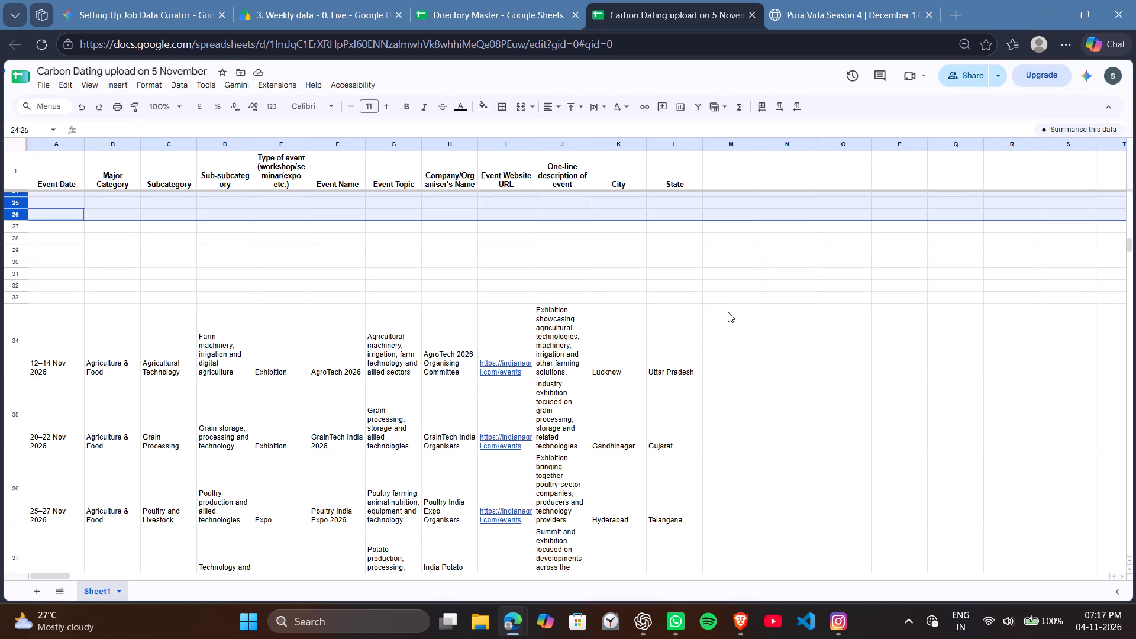
pyautogui.scroll(-3, 728, 312)
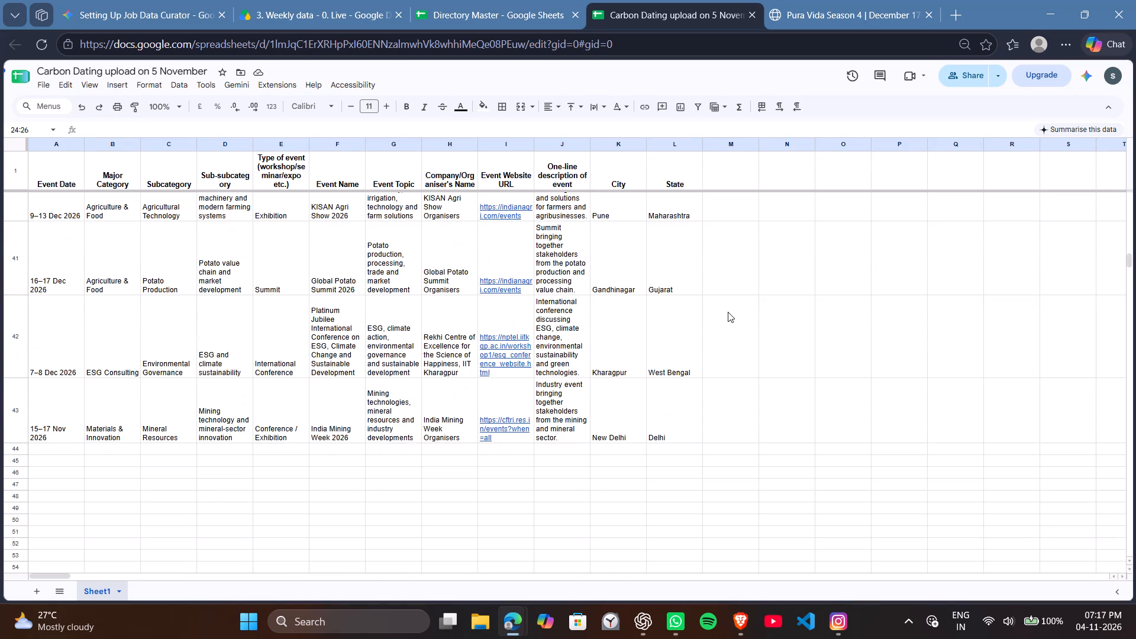
pyautogui.scroll(3, 728, 312)
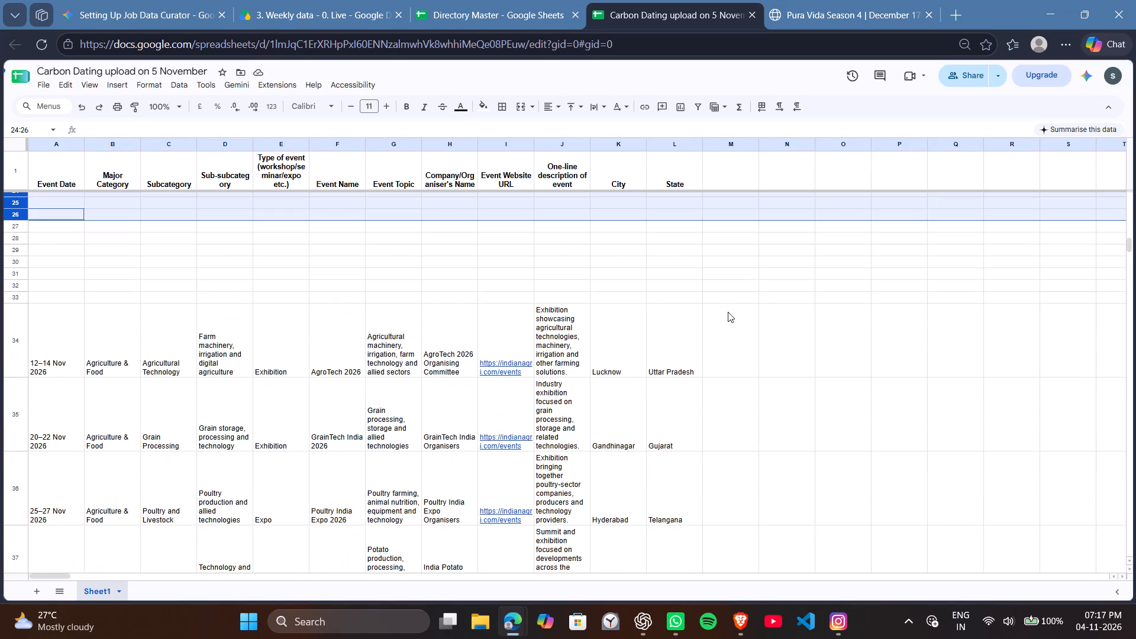
pyautogui.click(1025, 621)
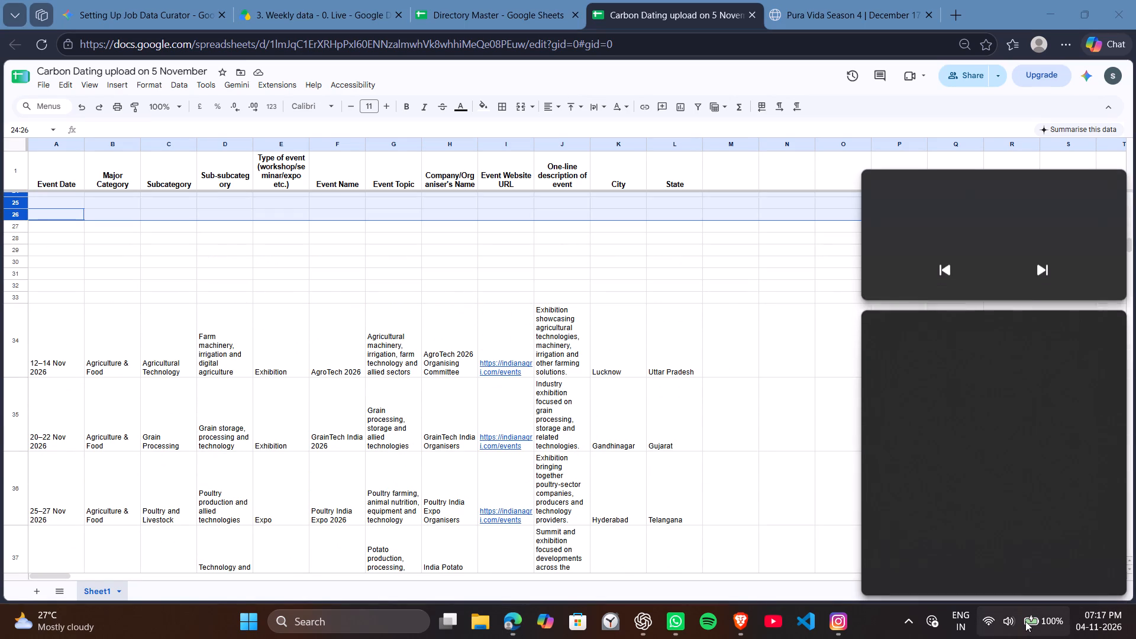
pyautogui.click(1025, 621)
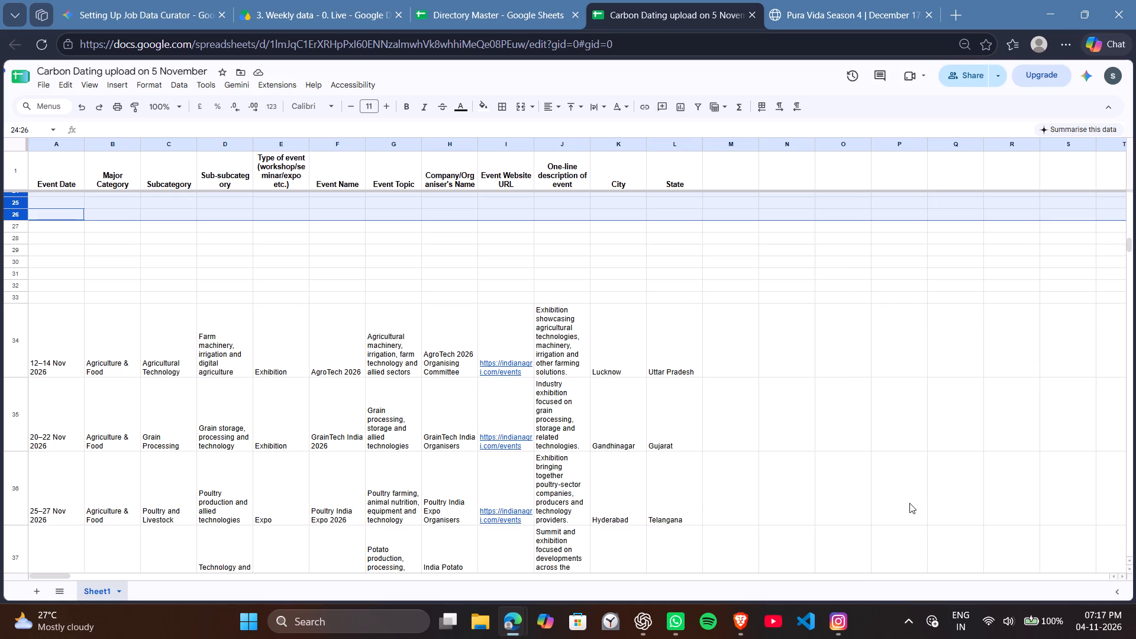
# Open the AgroTech 2026 row's IndianAgri events link, closing the Pura Vida Season 4 page and dismissing the cookie choices.
pyautogui.click(493, 369)
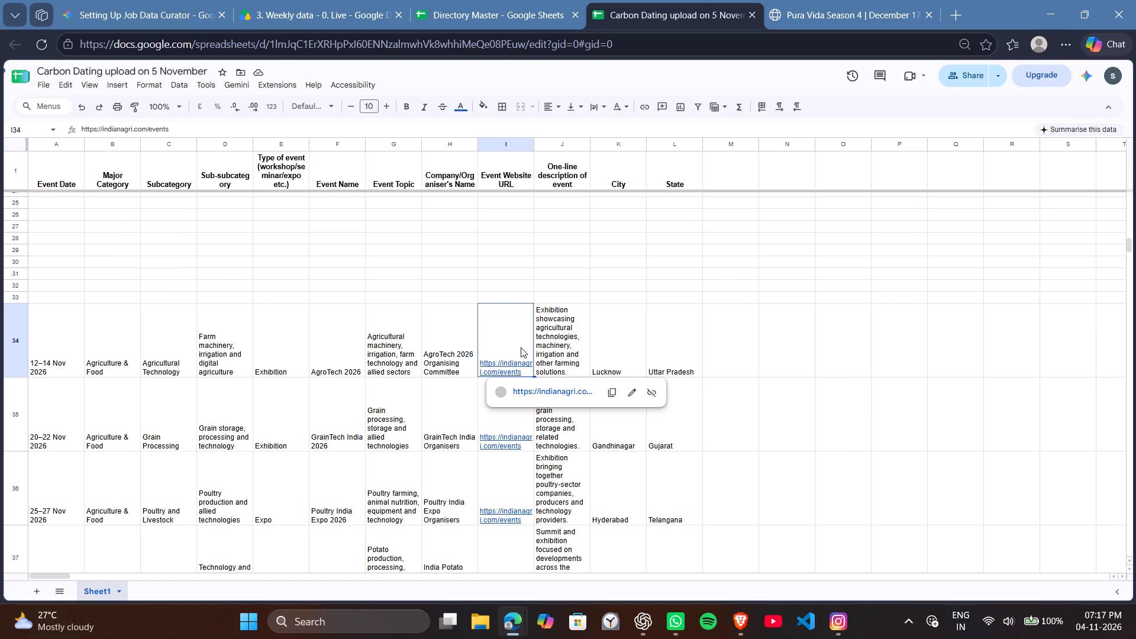
pyautogui.click(529, 389)
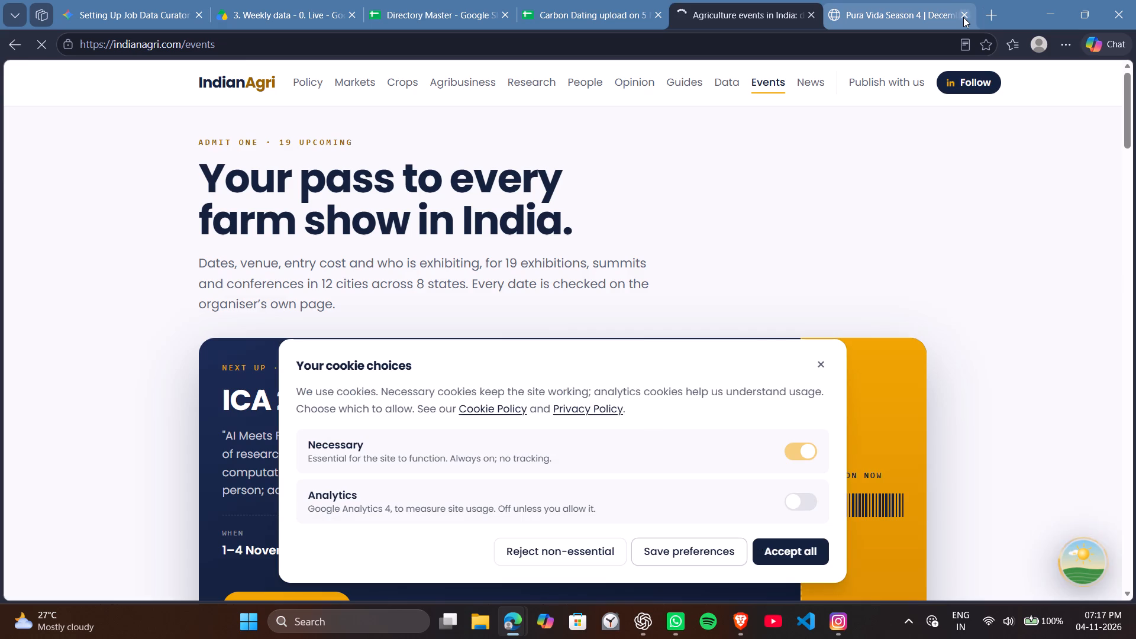
pyautogui.click(963, 17)
pyautogui.click(815, 369)
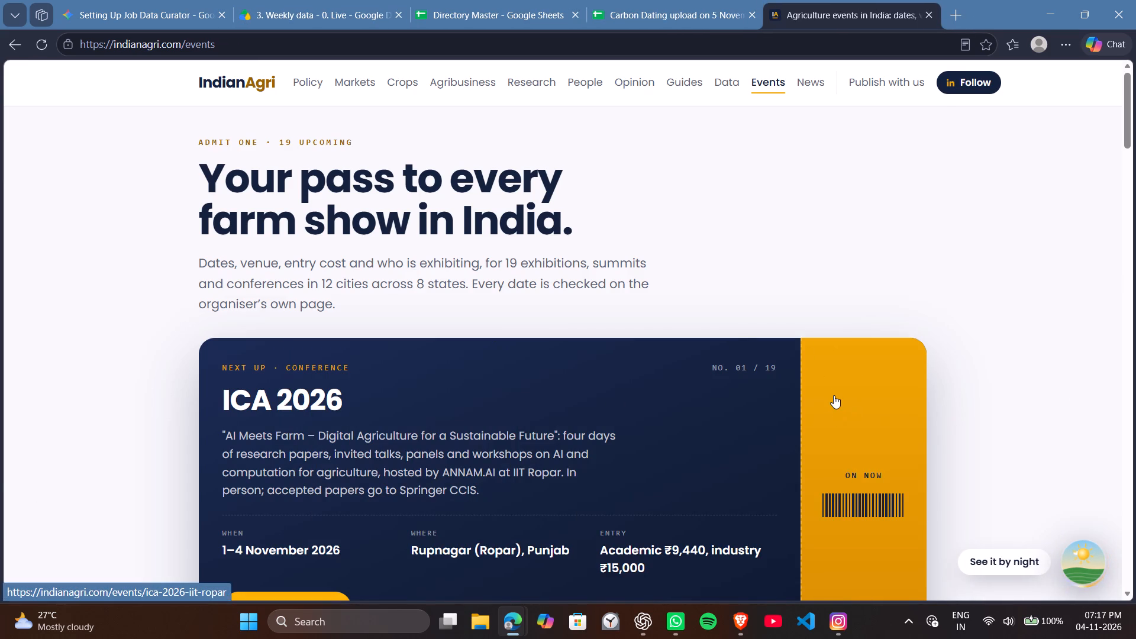
pyautogui.scroll(-1, 834, 390)
pyautogui.scroll(2, 748, 350)
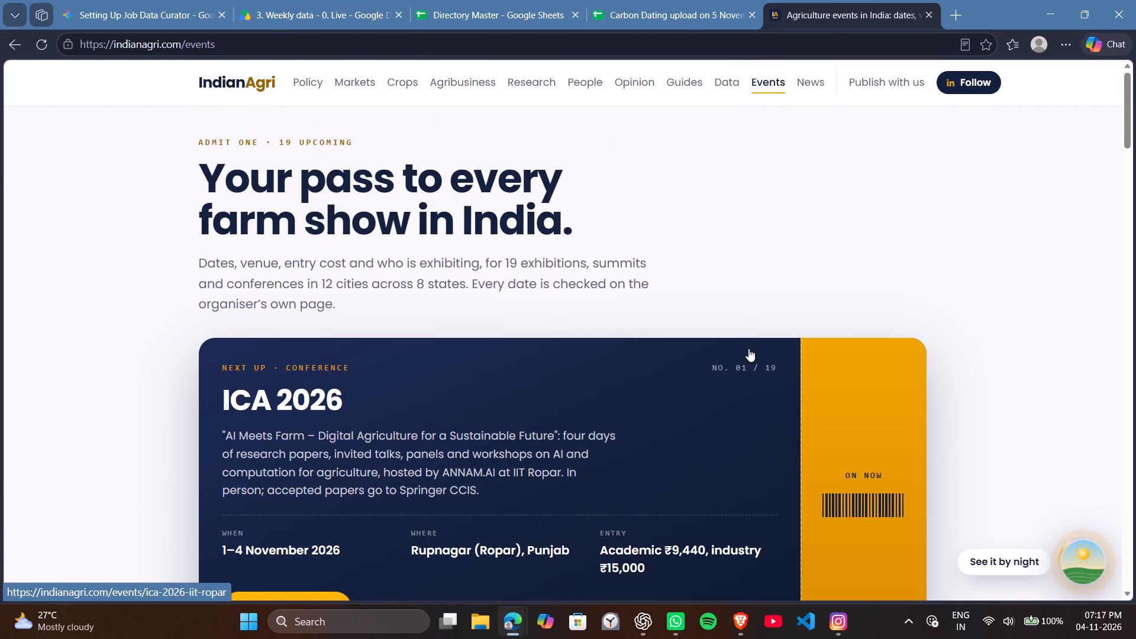
pyautogui.click(735, 0)
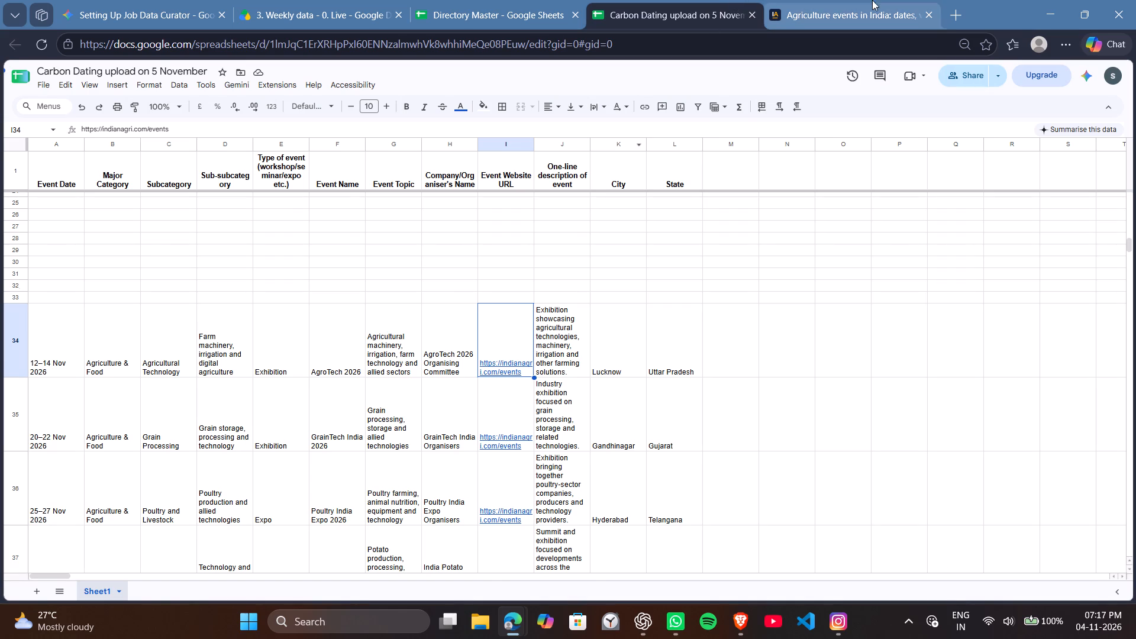
pyautogui.click(878, 0)
# Open AgroTech 2026 from the IndianAgri November 2026 listings and compare its date and venue with row 34.
pyautogui.scroll(-1, 693, 407)
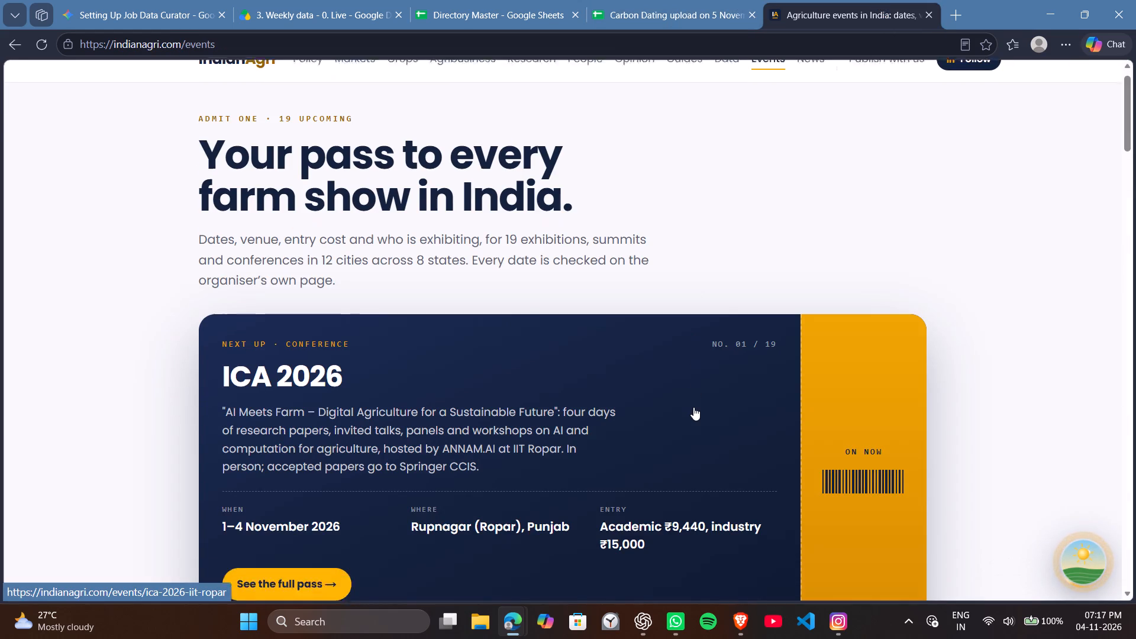
pyautogui.scroll(-2, 693, 407)
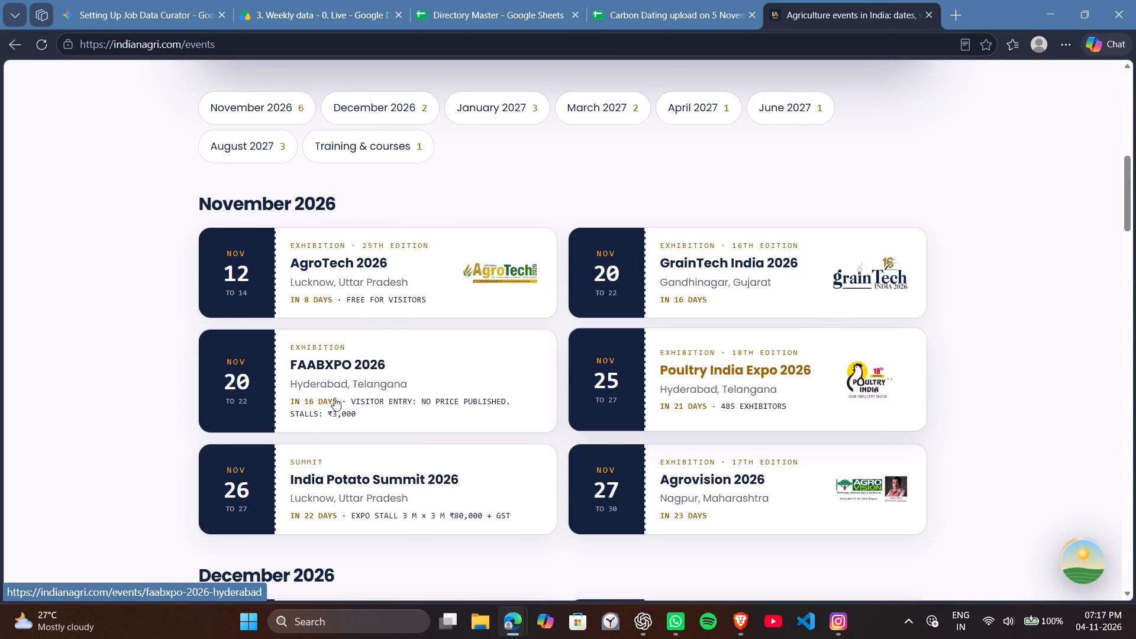
pyautogui.click(380, 295)
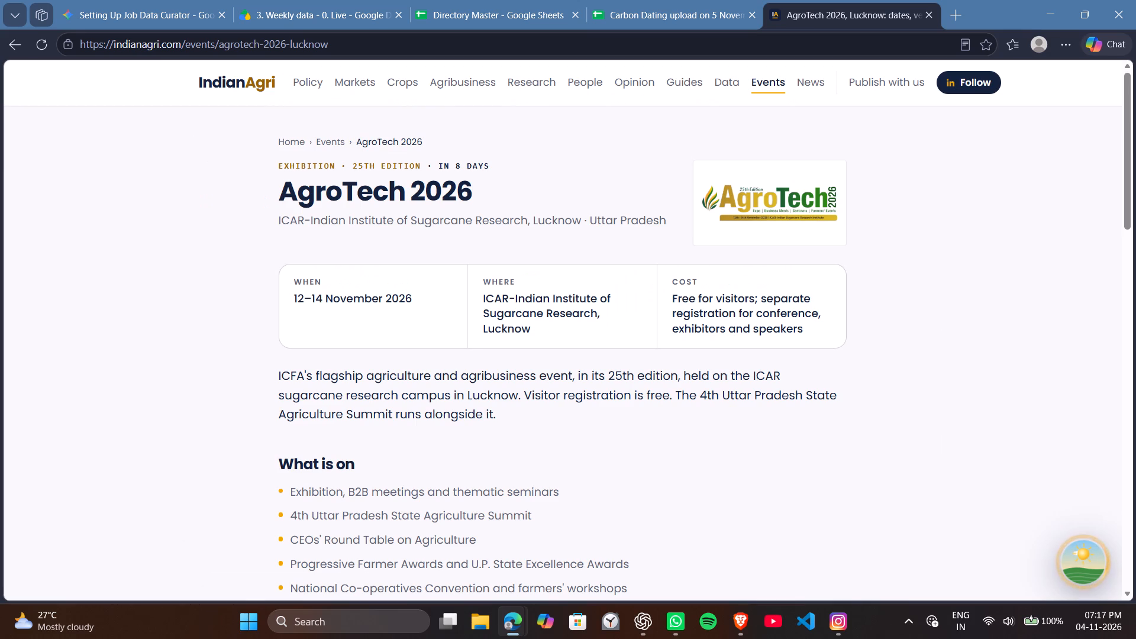
pyautogui.click(705, 0)
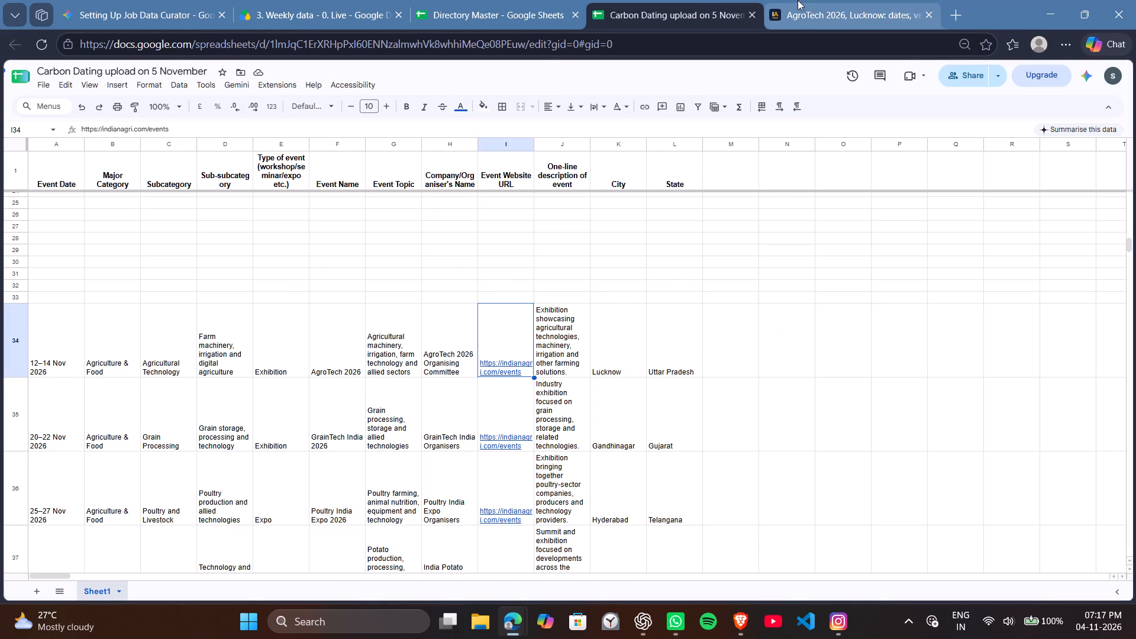
pyautogui.click(801, 0)
pyautogui.scroll(1, 519, 250)
pyautogui.click(373, 54)
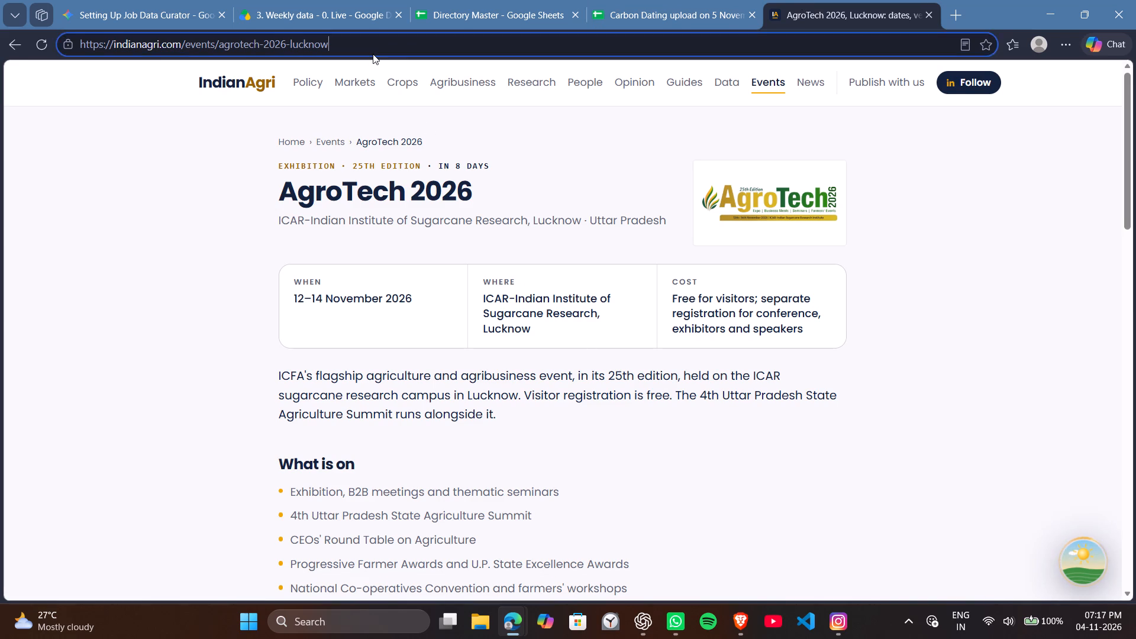
pyautogui.hotkey('ctrl', 'c')
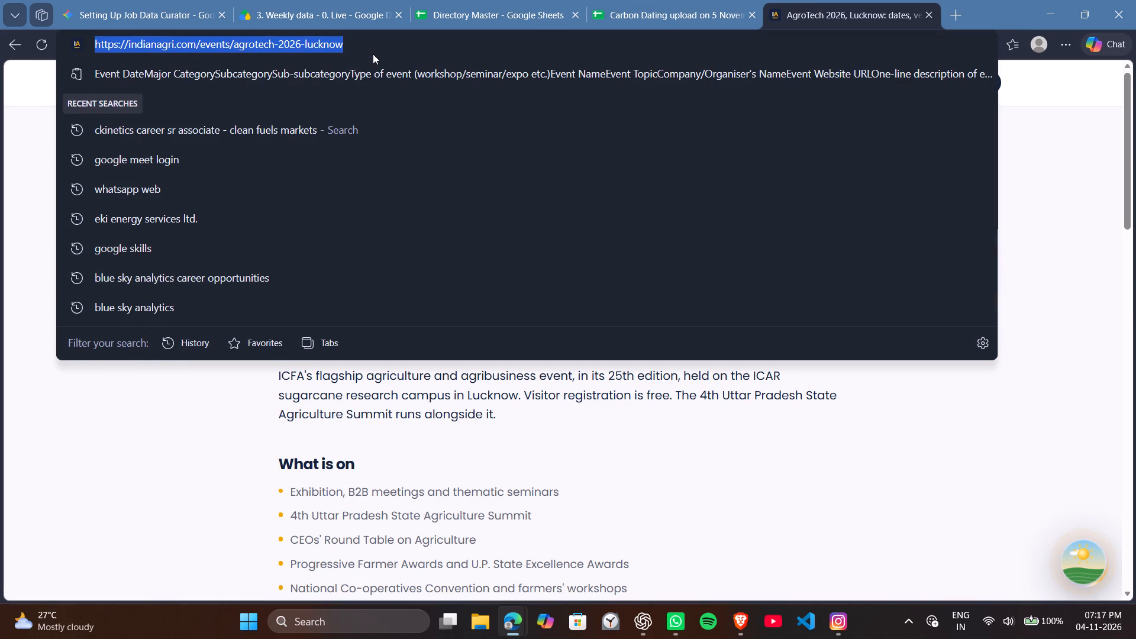
pyautogui.click(651, 0)
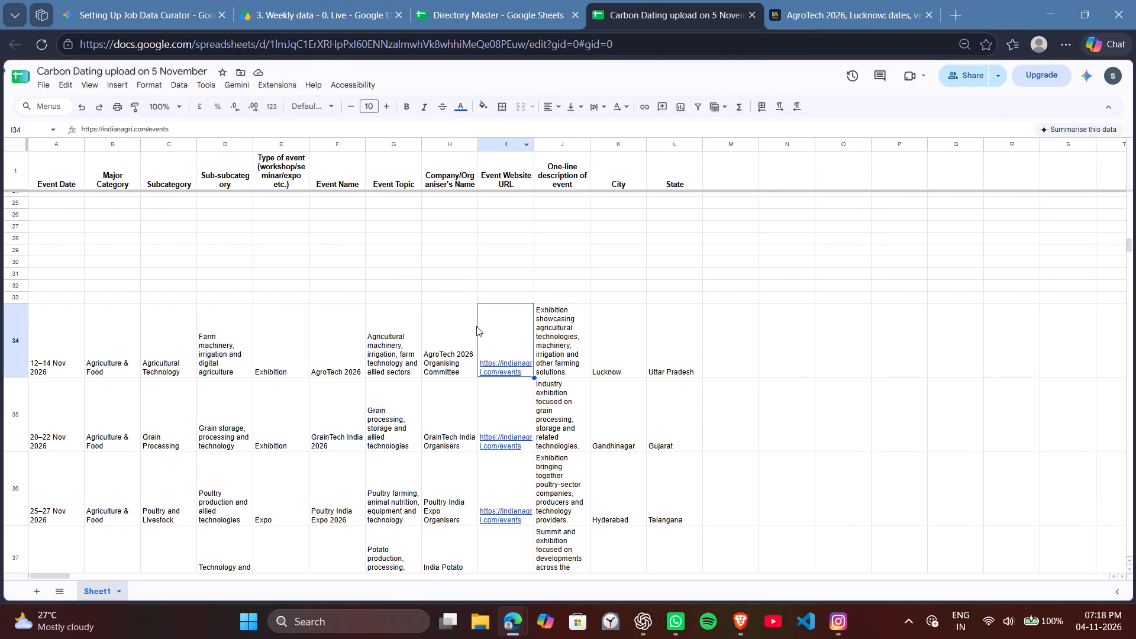
pyautogui.moveTo(175, 130); pyautogui.dragTo(7, 129)
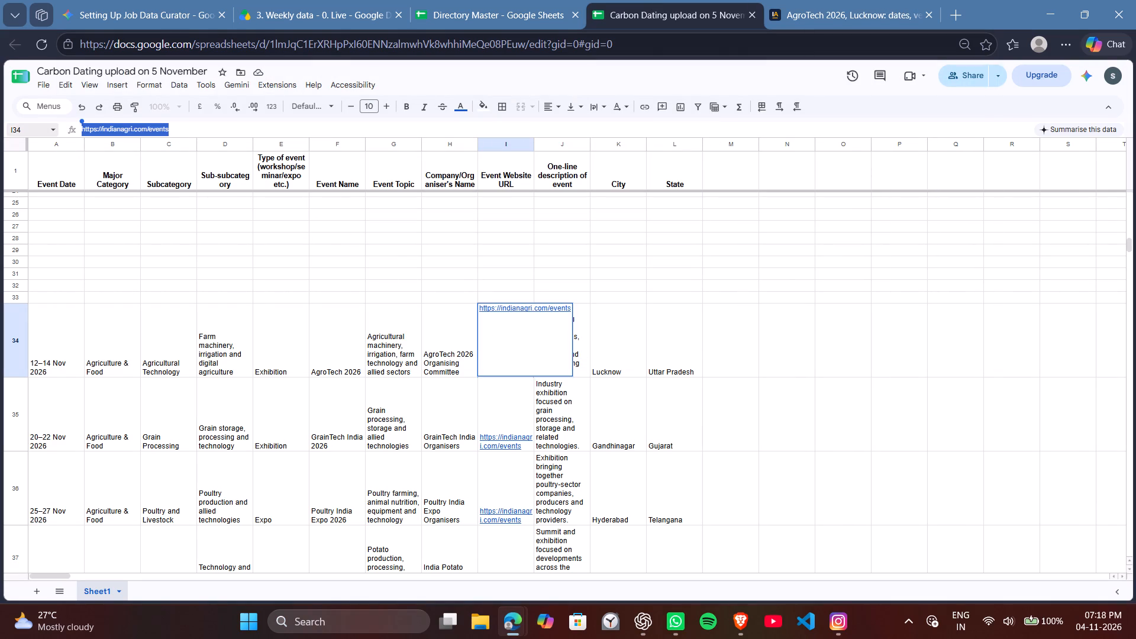
pyautogui.press('BackSpace')
pyautogui.hotkey('ctrl', 'v')
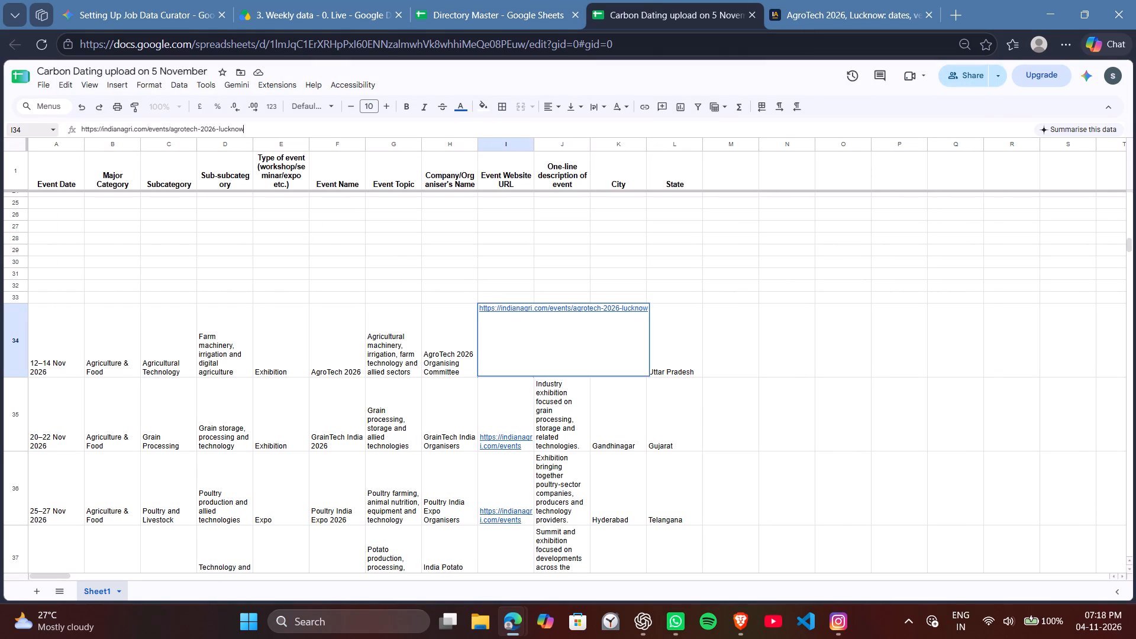
pyautogui.press('Return')
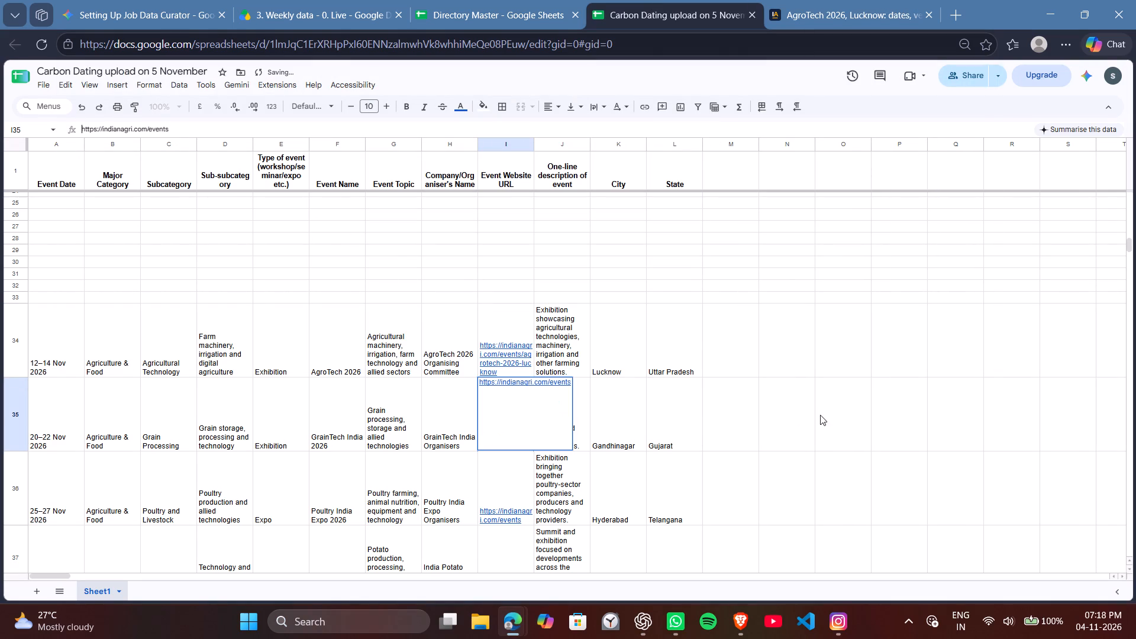
pyautogui.click(820, 415)
pyautogui.click(519, 441)
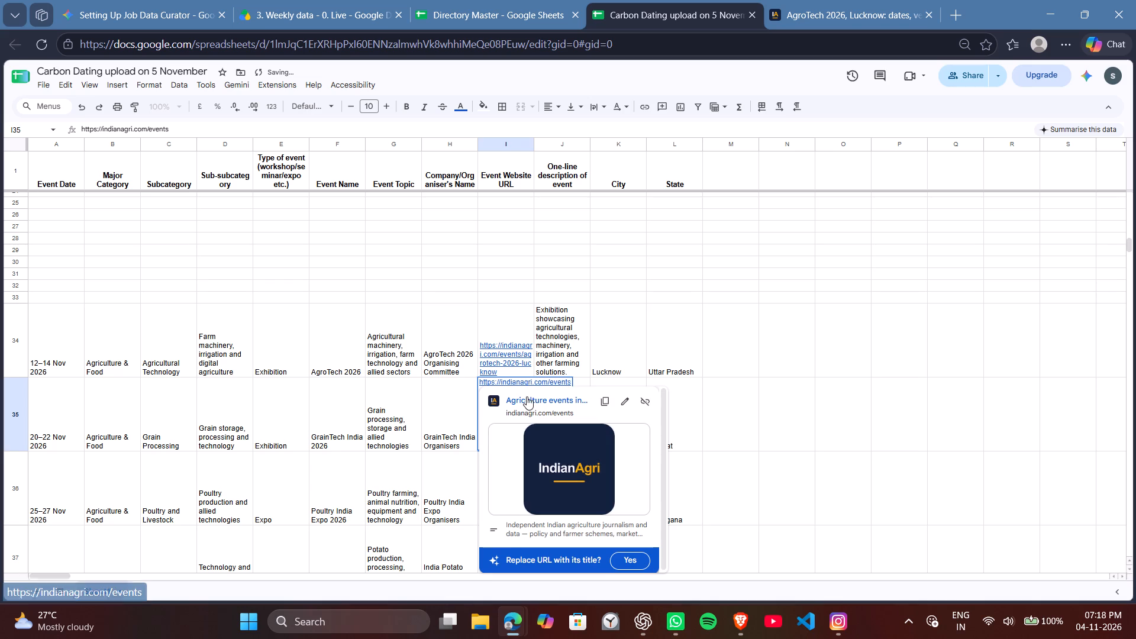
# Move the AgroTech 2026 row up among the verified events, to row 4 above the Clean Energy Manufacturing event.
pyautogui.click(15, 348)
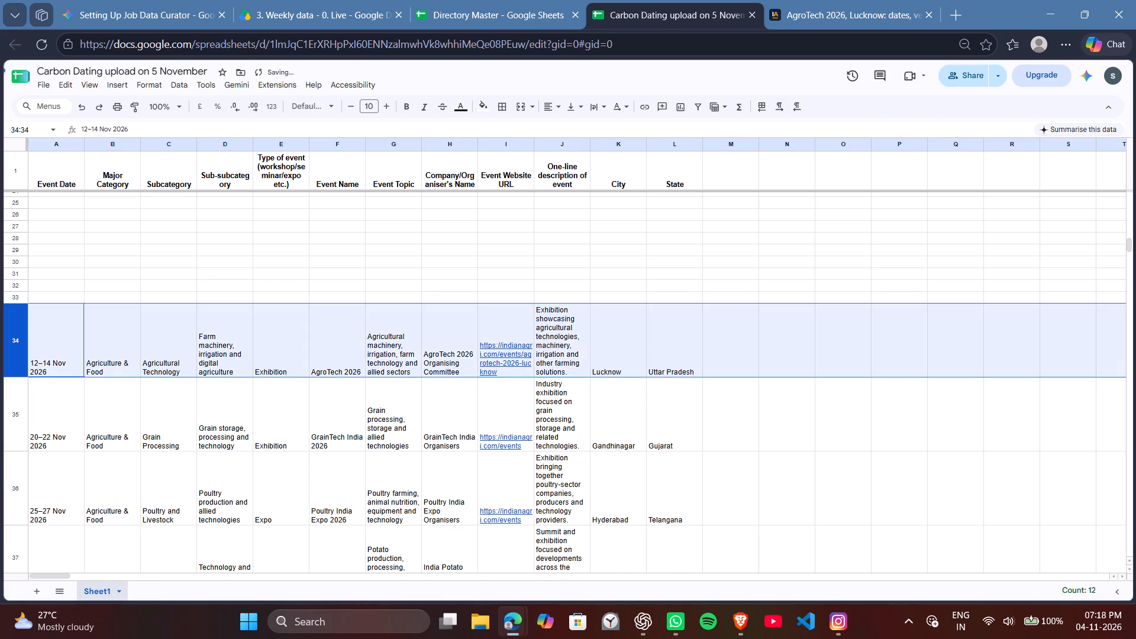
pyautogui.moveTo(15, 331); pyautogui.dragTo(14, 409)
# Open the GrainTech India 2026 row's IndianAgri events link, closing the AgroTech page and the leftover Citizen Science India registration window.
pyautogui.scroll(-1, 112, 372)
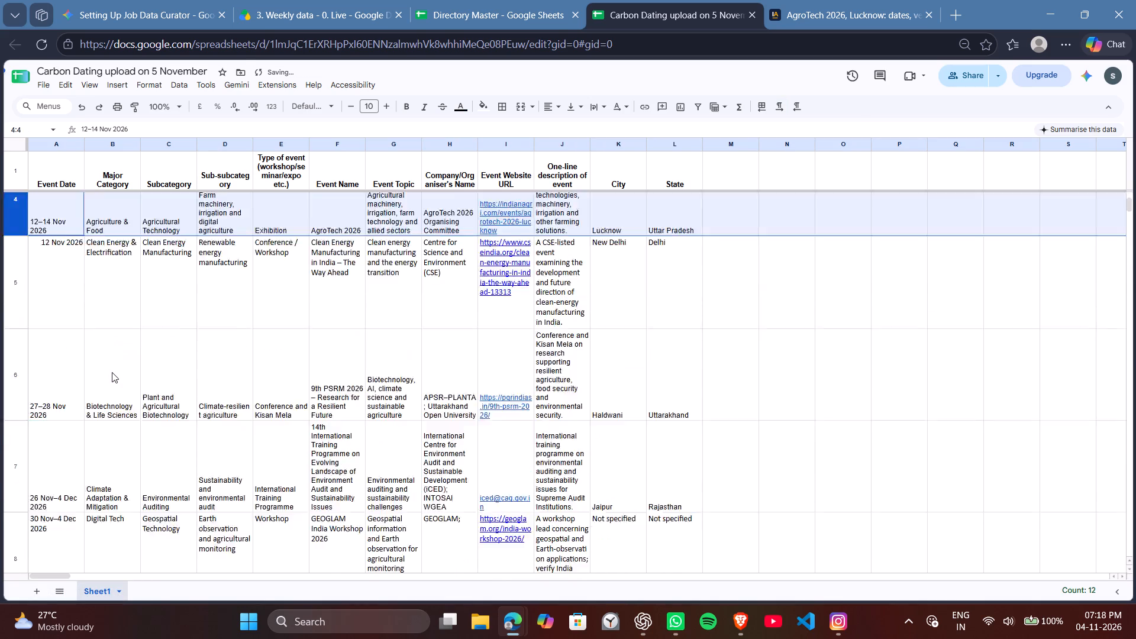
pyautogui.scroll(-7, 112, 372)
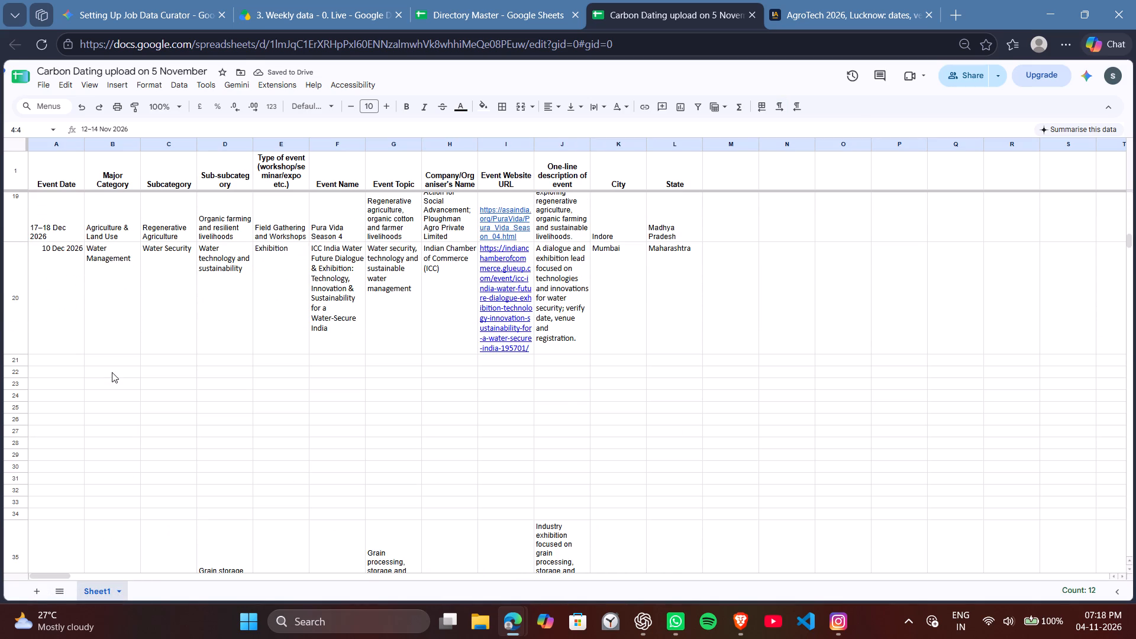
pyautogui.scroll(-1, 111, 375)
pyautogui.click(495, 382)
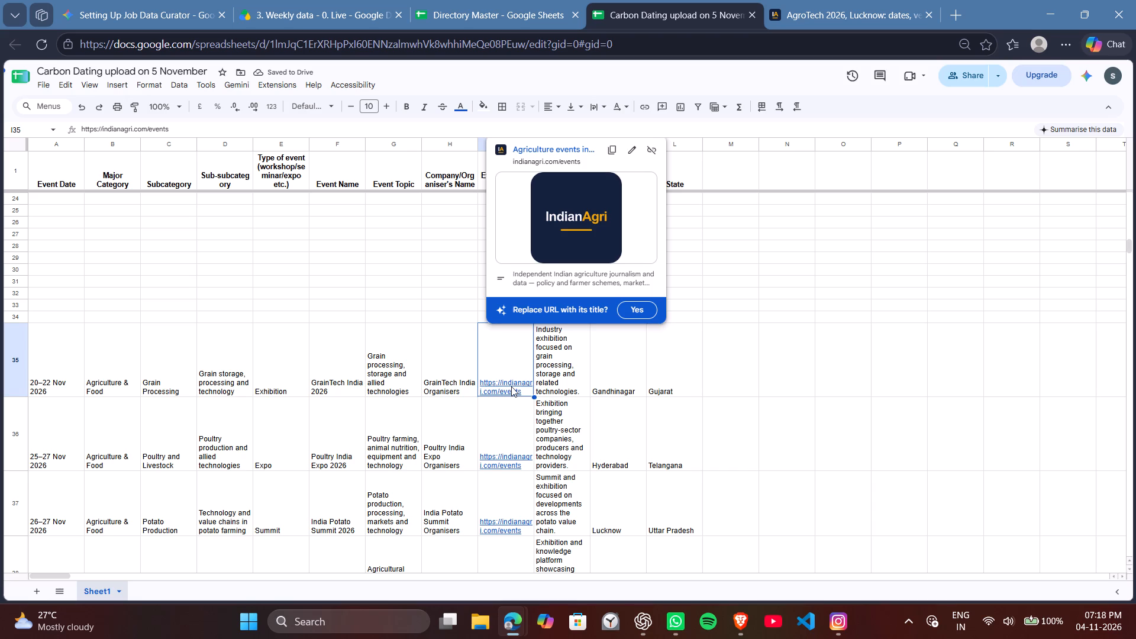
pyautogui.click(538, 149)
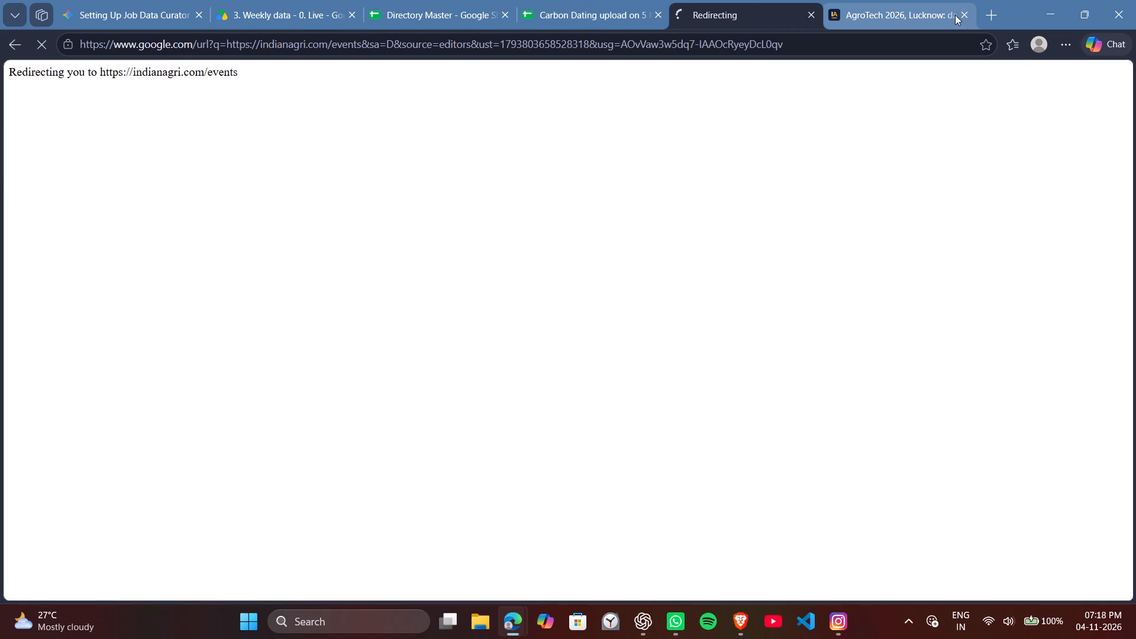
pyautogui.click(963, 18)
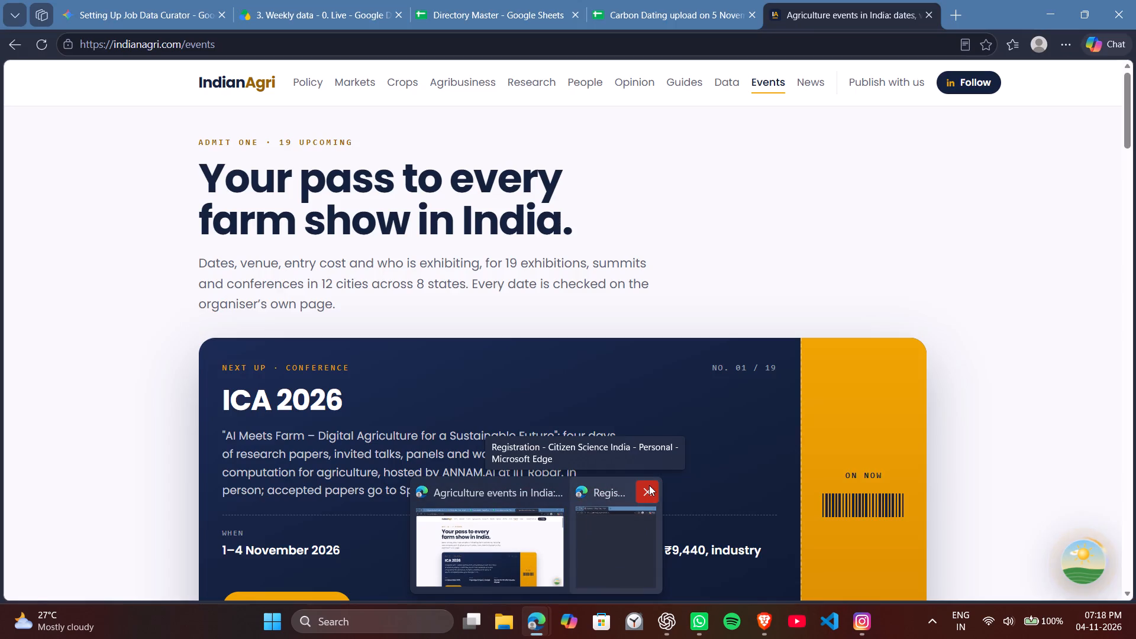
pyautogui.click(649, 485)
# Open GrainTech India 2026 from the November 2026 listings to check its date and venue against row 35.
pyautogui.scroll(-2, 760, 216)
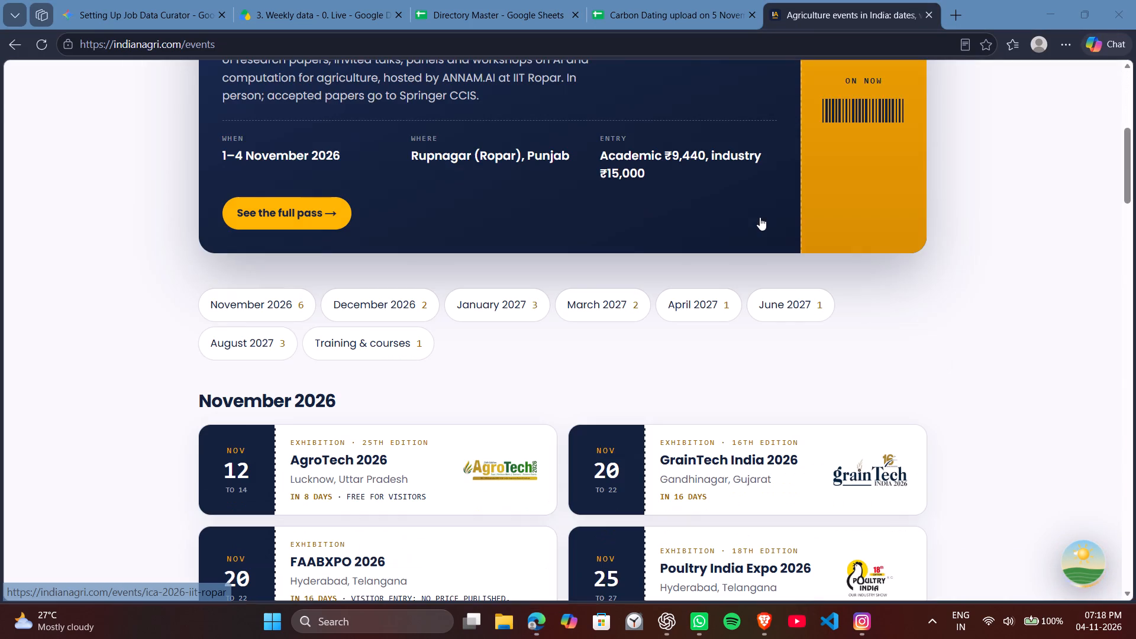
pyautogui.click(654, 7)
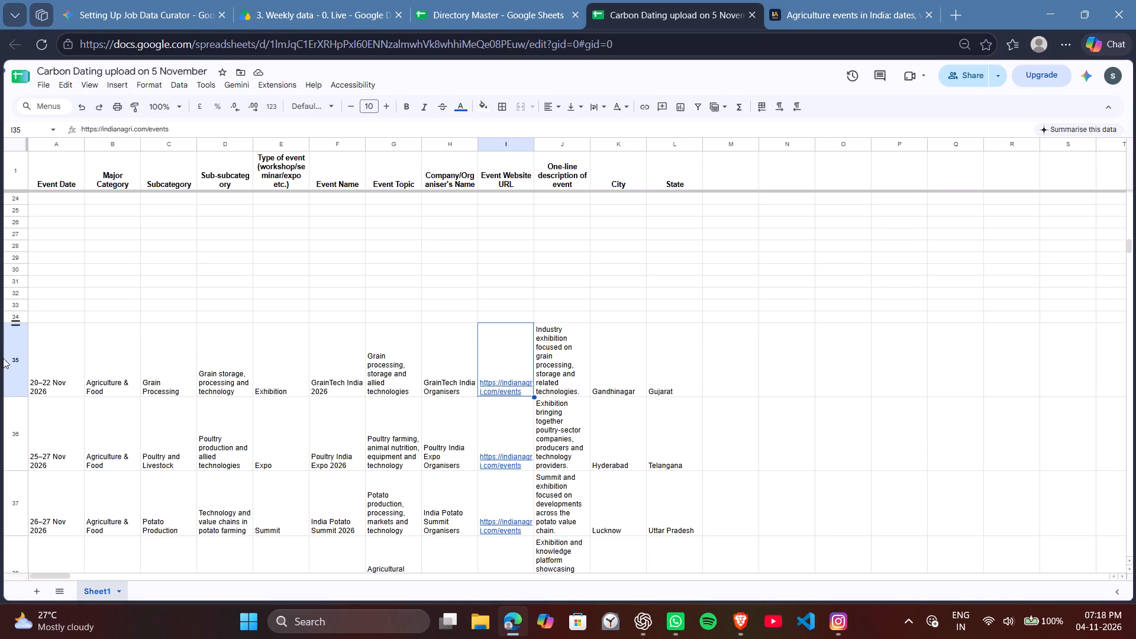
pyautogui.click(837, 11)
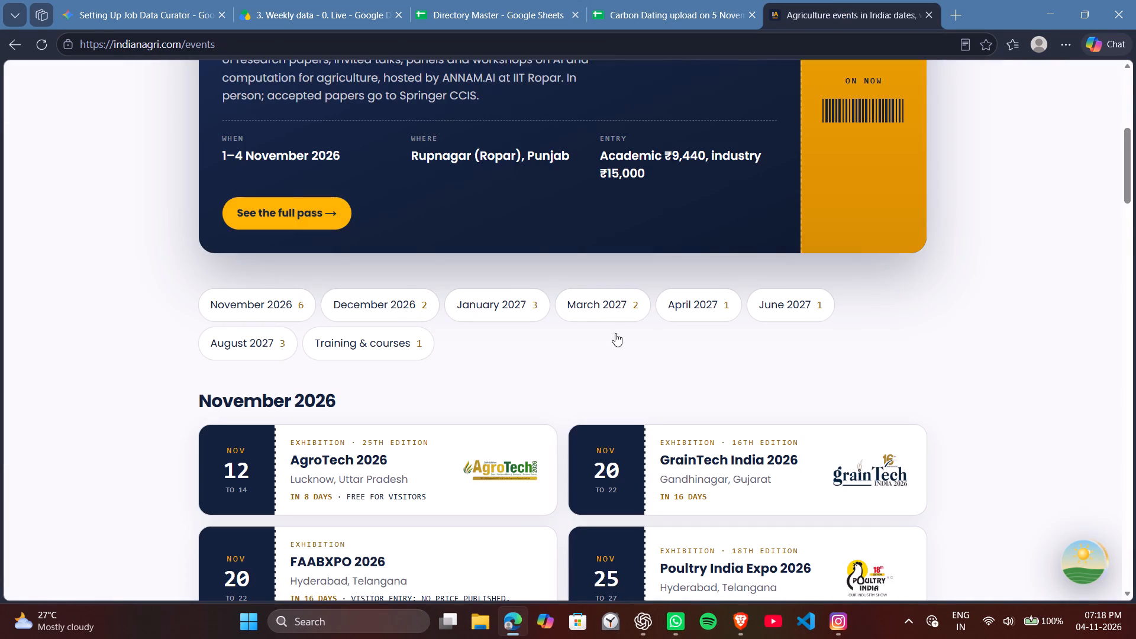
pyautogui.scroll(-1, 579, 390)
pyautogui.click(678, 247)
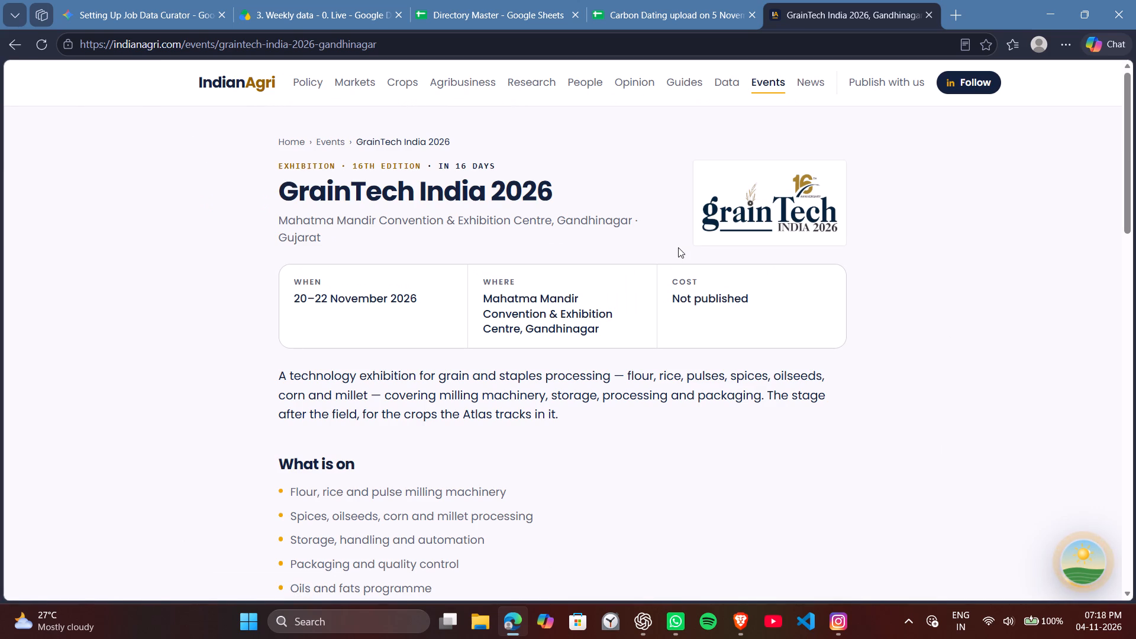
pyautogui.click(459, 37)
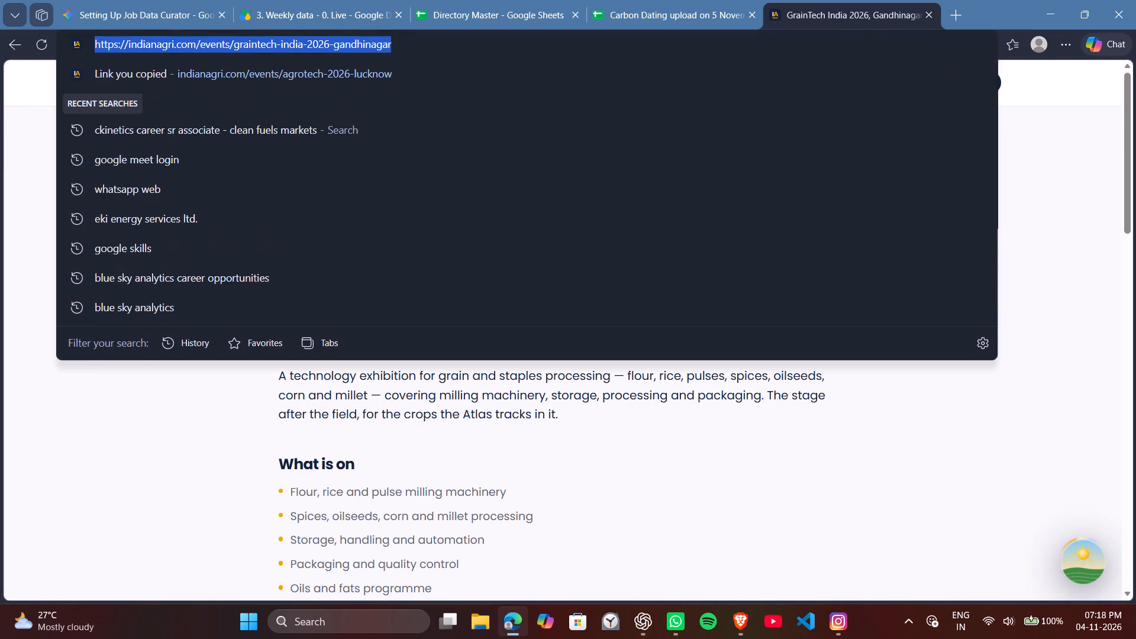
pyautogui.hotkey('ctrl', 'c')
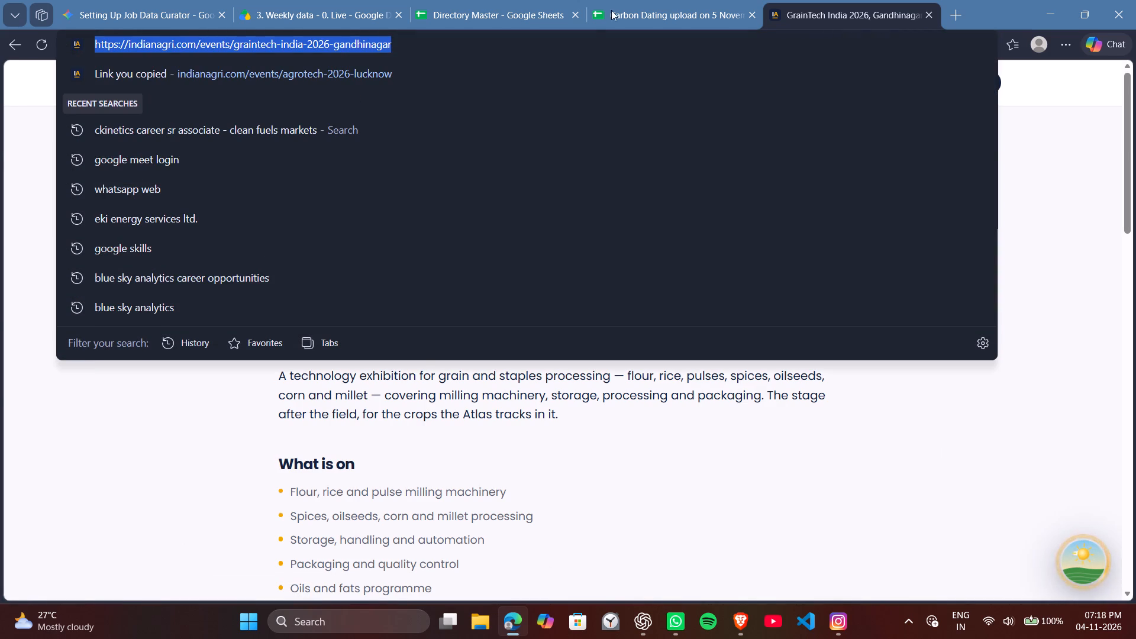
pyautogui.click(621, 2)
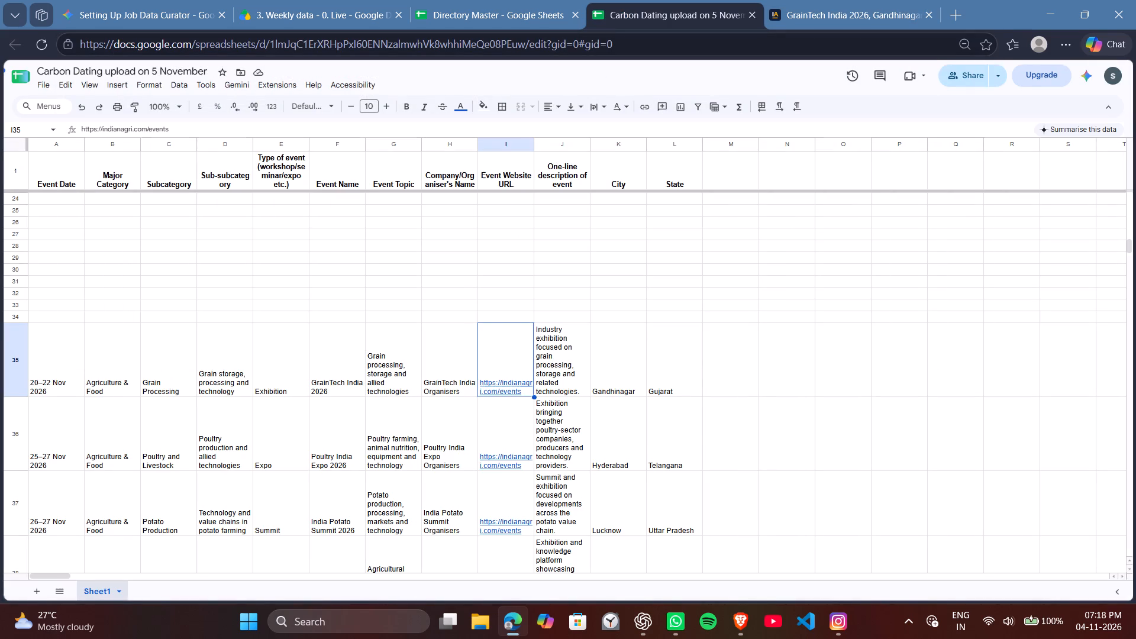
pyautogui.moveTo(206, 126); pyautogui.dragTo(10, 126)
pyautogui.press('BackSpace')
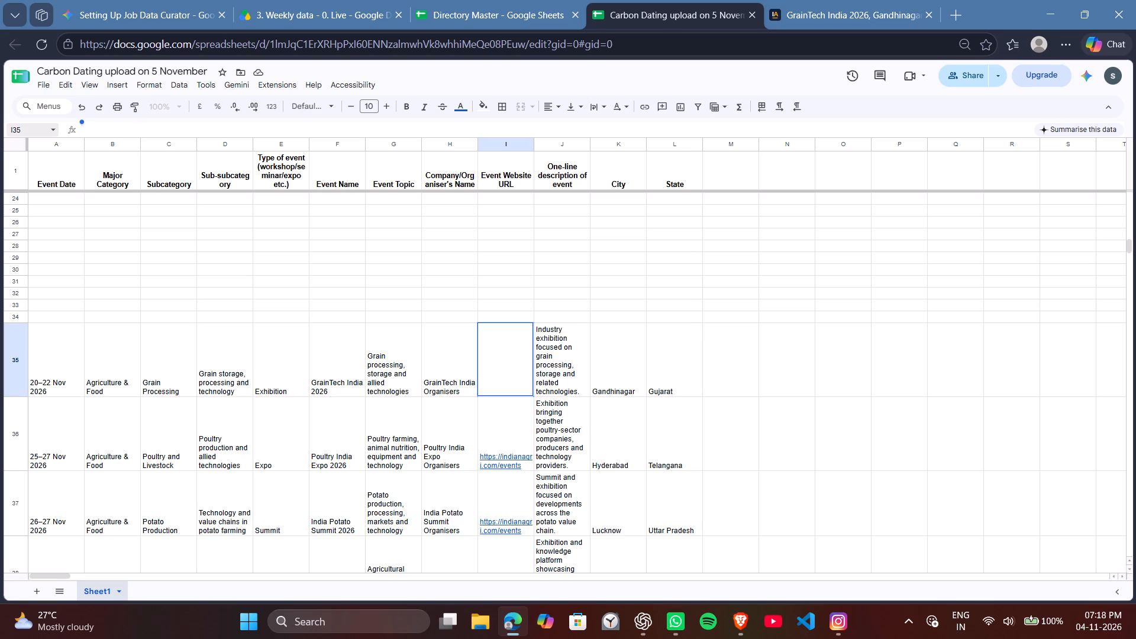
pyautogui.hotkey('ctrl', 'v')
pyautogui.press('Return')
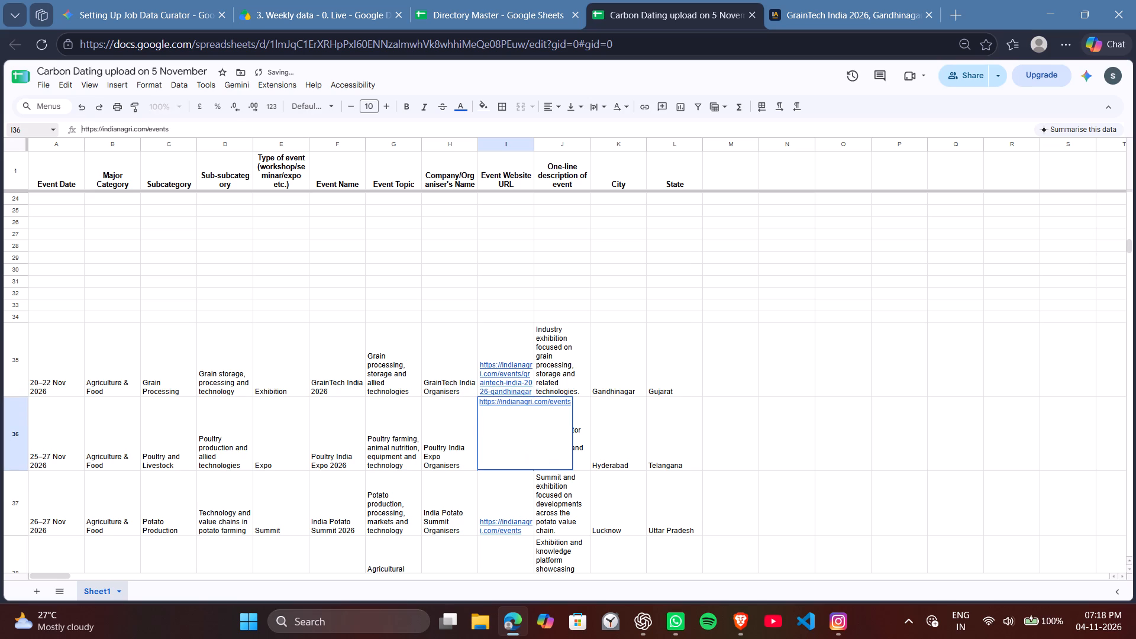
# Move the GrainTech India 2026 row up to row 15, between the Innovate WaSH 2026 and CULSA 2026 events.
pyautogui.click(14, 359)
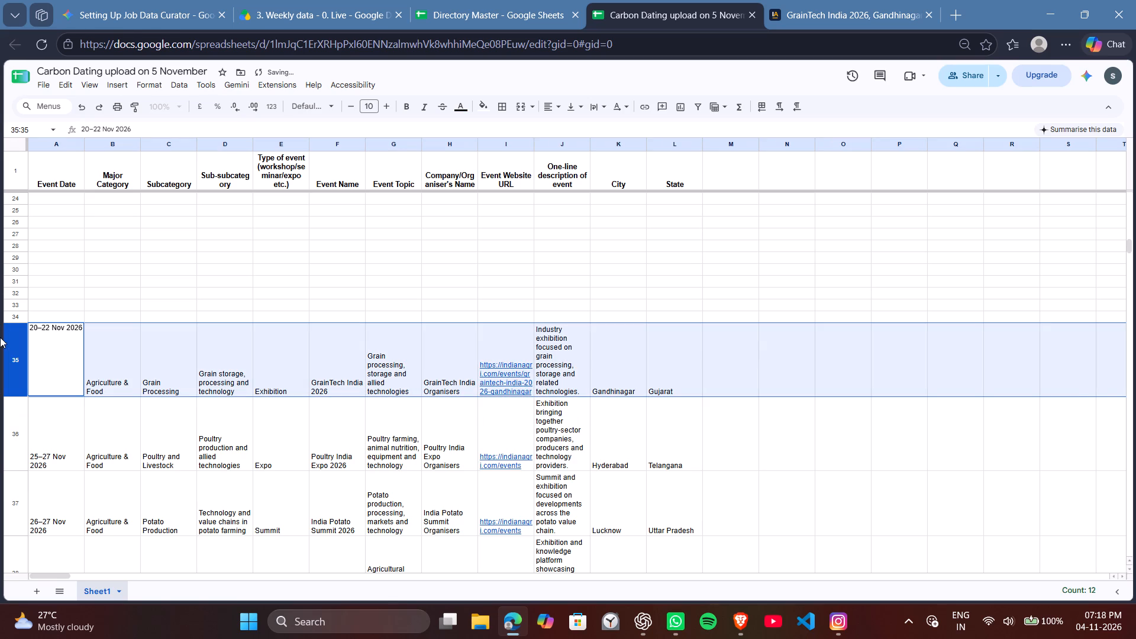
pyautogui.moveTo(13, 330); pyautogui.dragTo(24, 440)
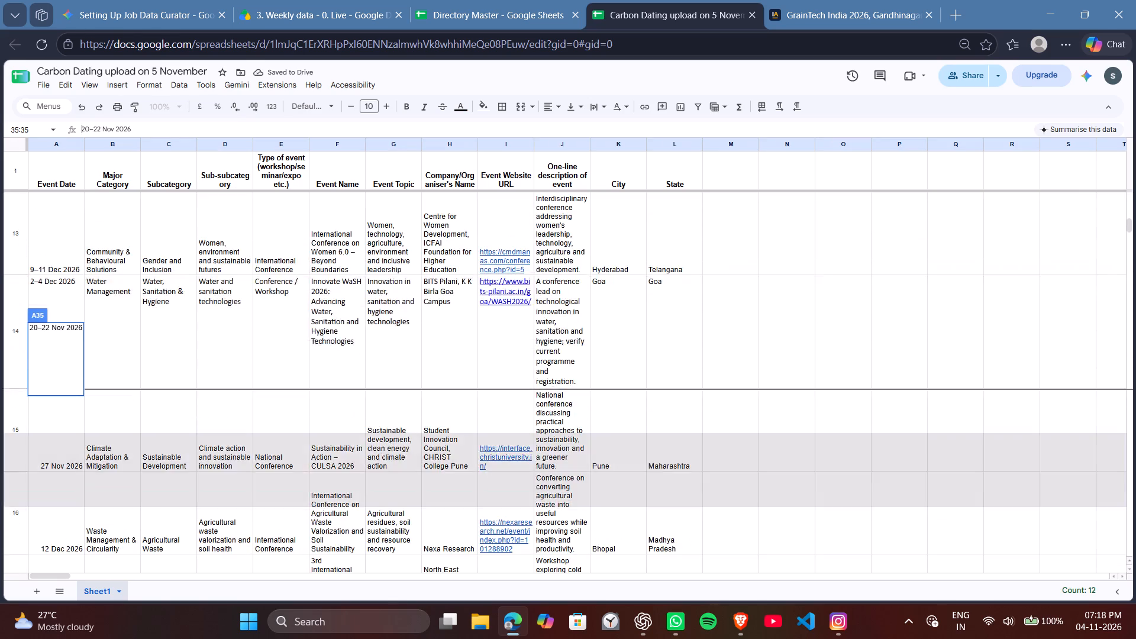
pyautogui.moveTo(24, 440); pyautogui.dragTo(20, 442)
# Try to open the Poultry India Expo 2026 row's website link, and close the GrainTech India event page.
pyautogui.scroll(-1, 1135, 204)
pyautogui.scroll(-2, 1085, 217)
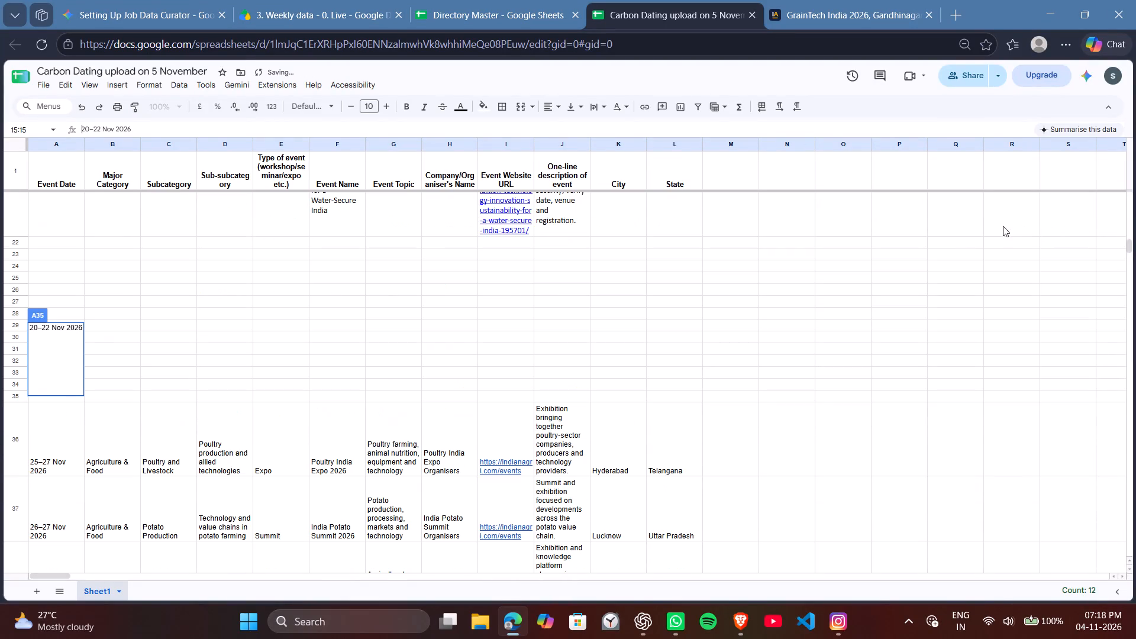
pyautogui.click(496, 467)
pyautogui.click(705, 353)
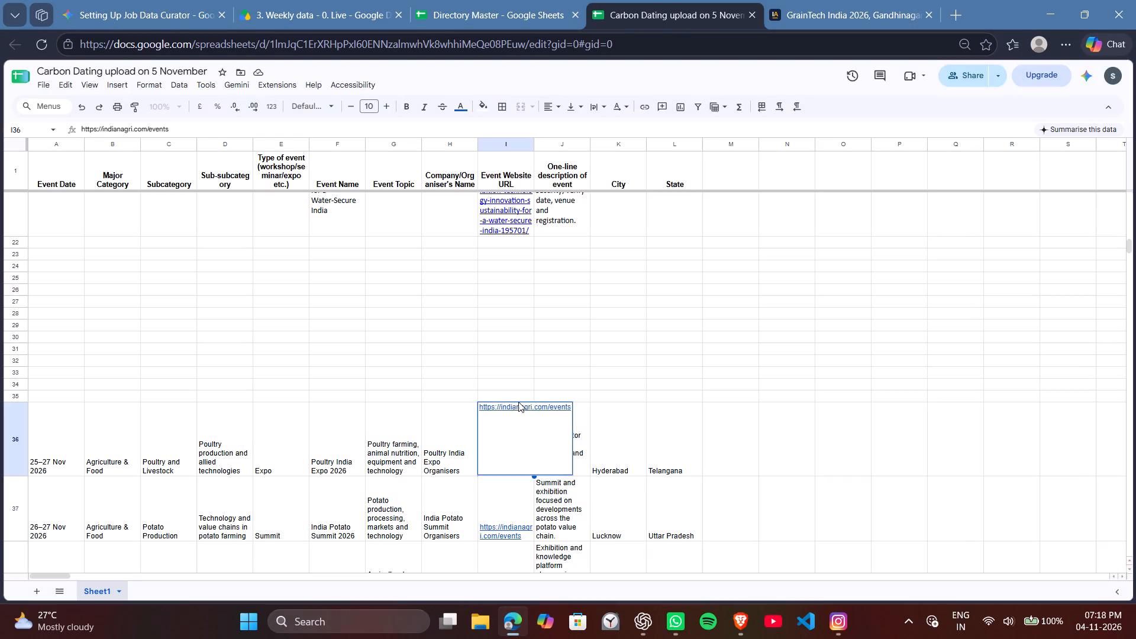
pyautogui.click(518, 402)
pyautogui.click(518, 408)
pyautogui.click(778, 357)
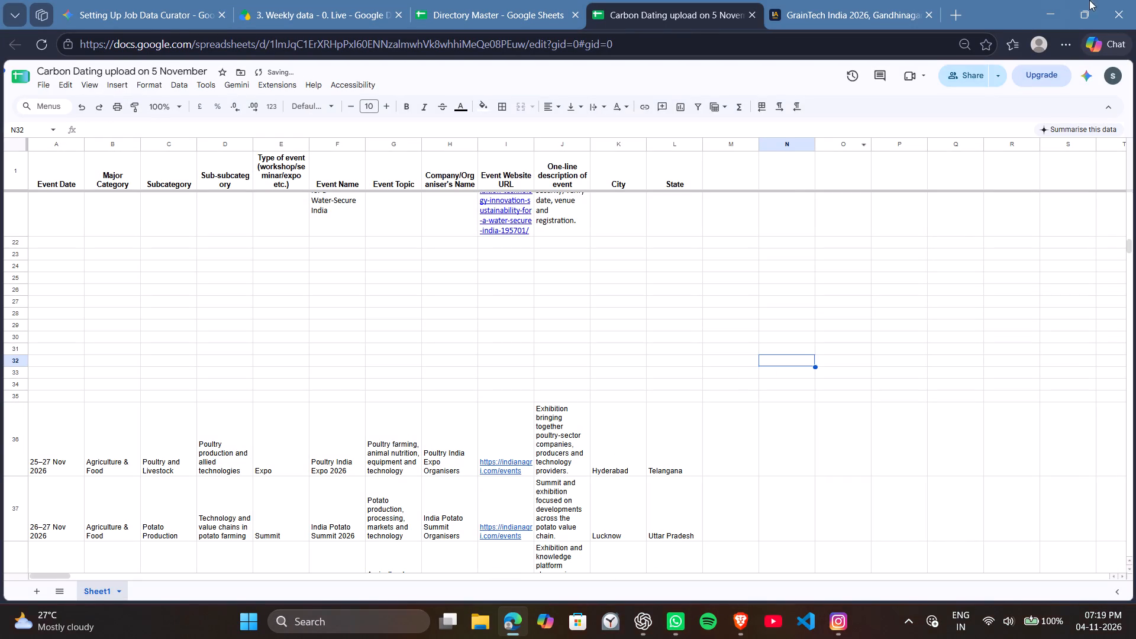
pyautogui.click(929, 15)
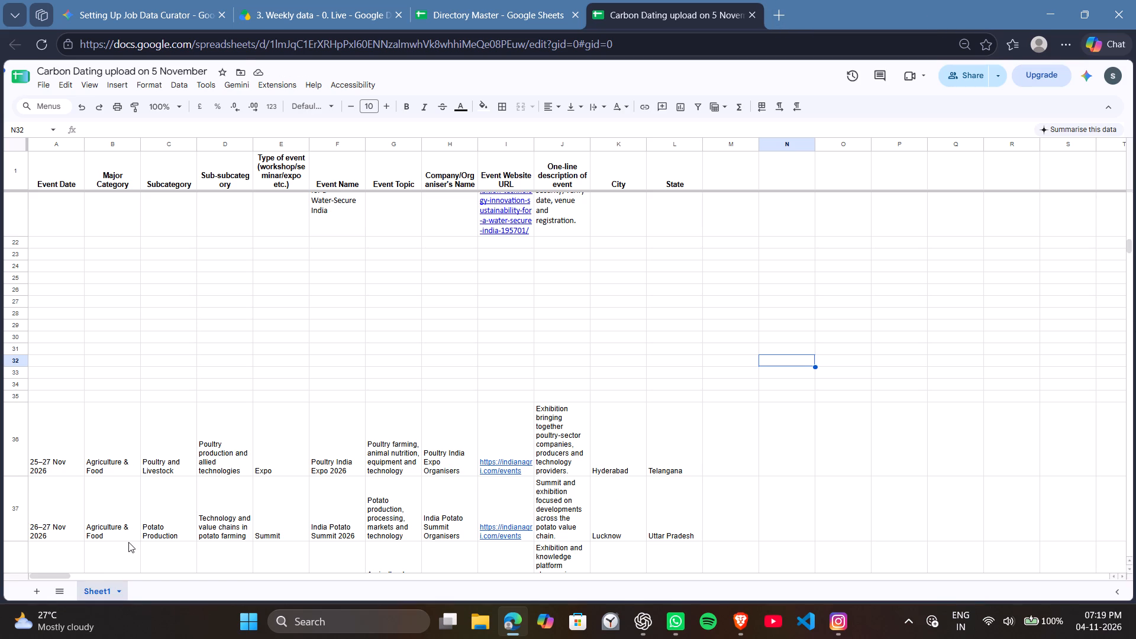
# Switch to the Brave browser, resume the YouTube party songs video and minimise the window.
pyautogui.click(745, 616)
pyautogui.click(527, 330)
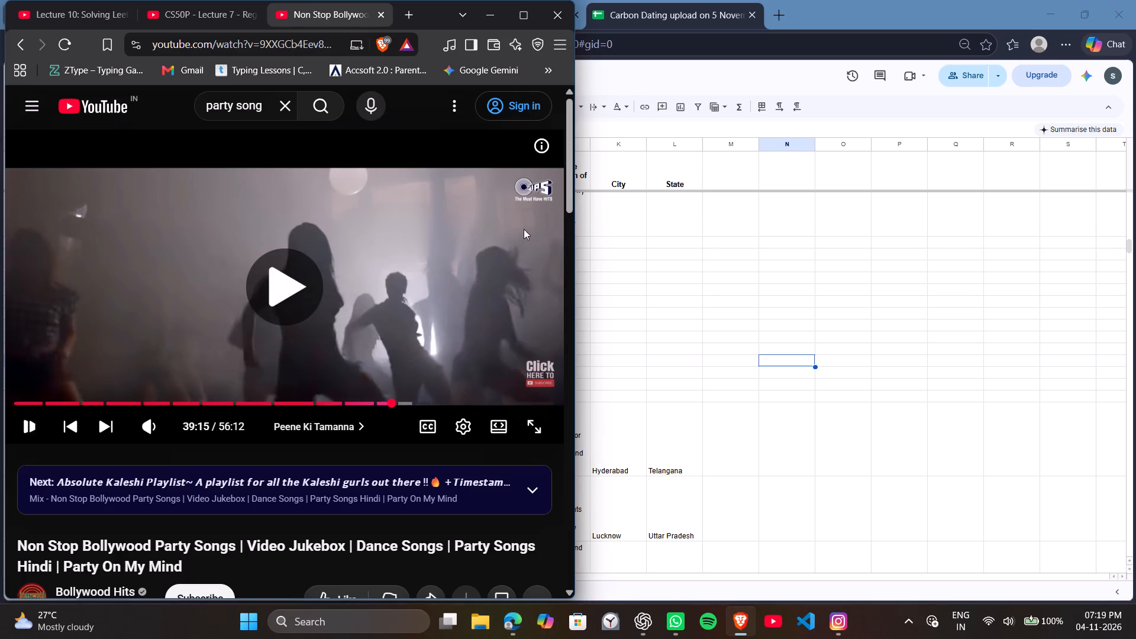
pyautogui.click(480, 17)
# Follow the Poultry India Expo 2026 row's IndianAgri events link and open that expo's page from the November 2026 listings.
pyautogui.click(492, 466)
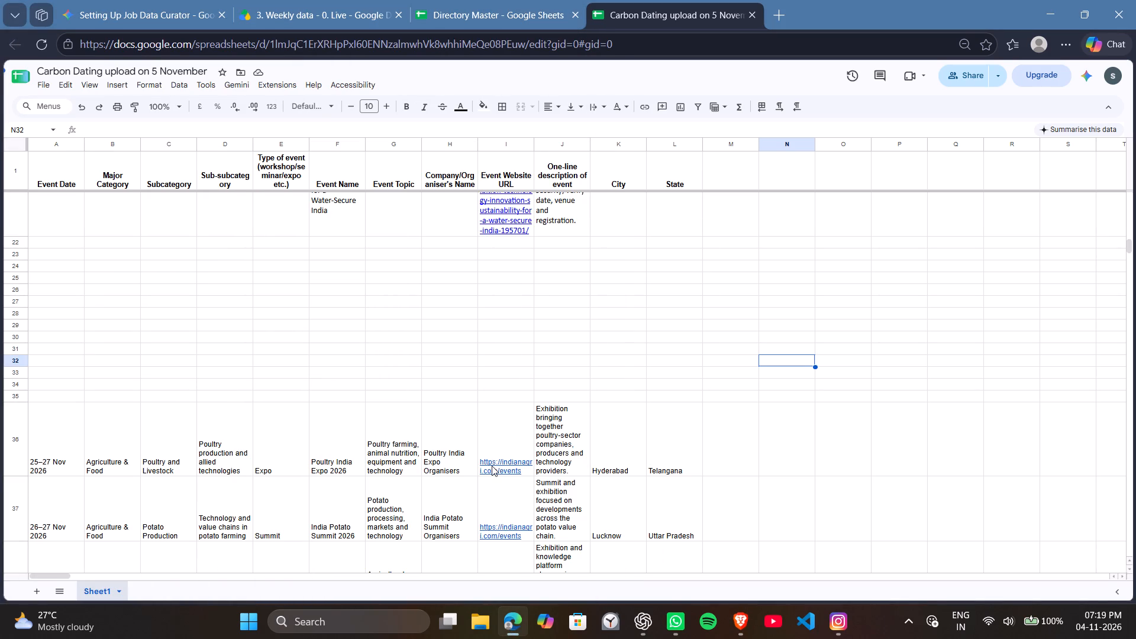
pyautogui.click(549, 228)
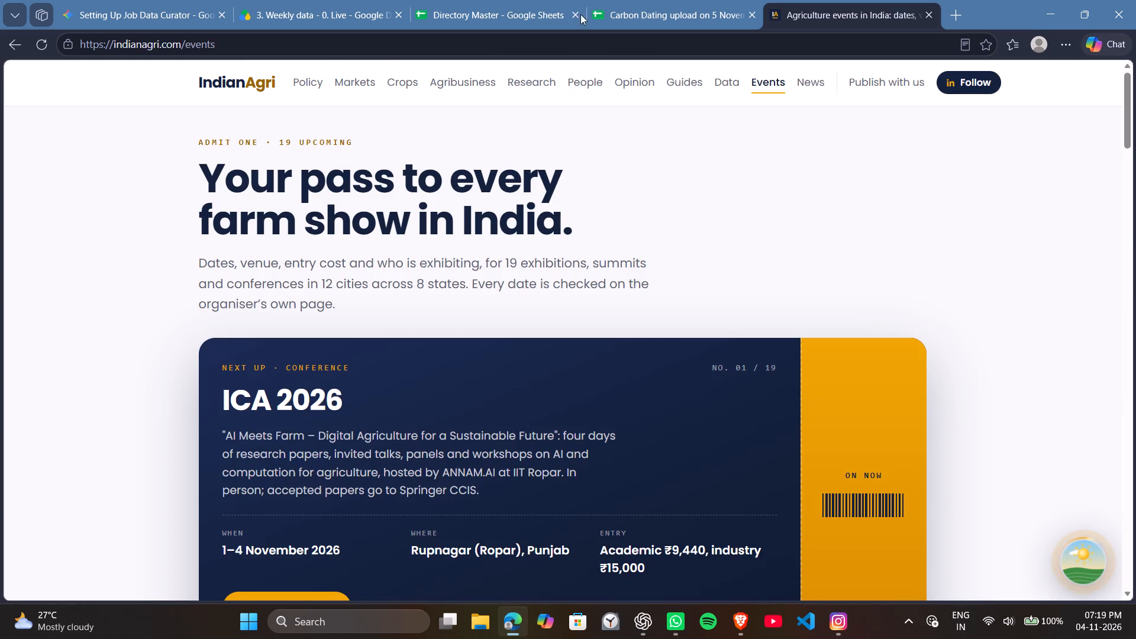
pyautogui.click(617, 0)
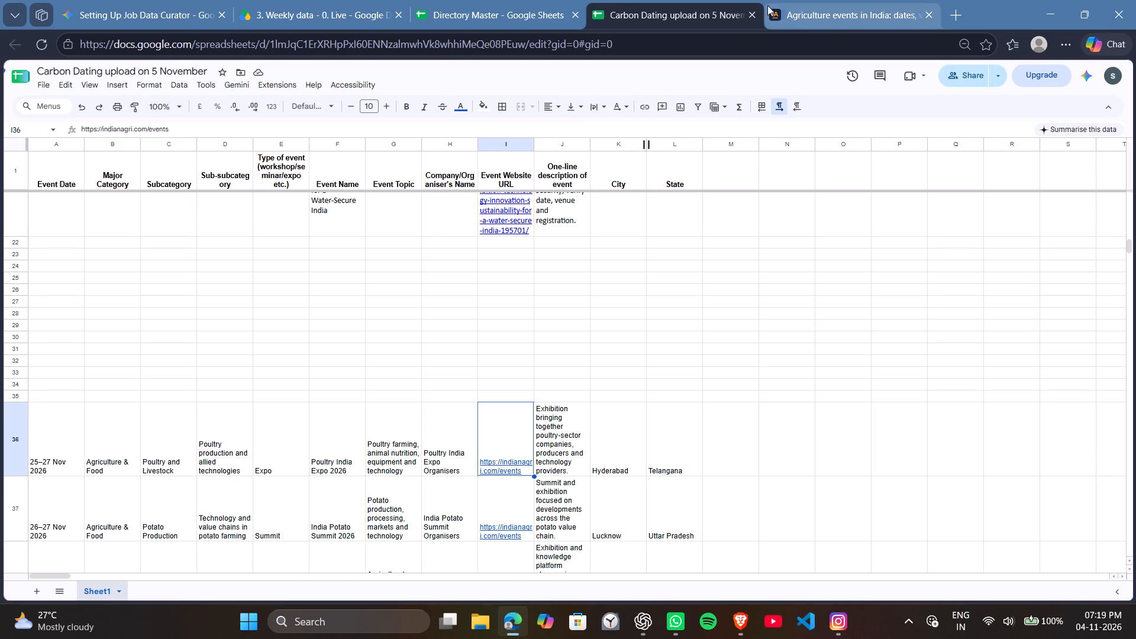
pyautogui.click(770, 0)
pyautogui.scroll(-3, 759, 159)
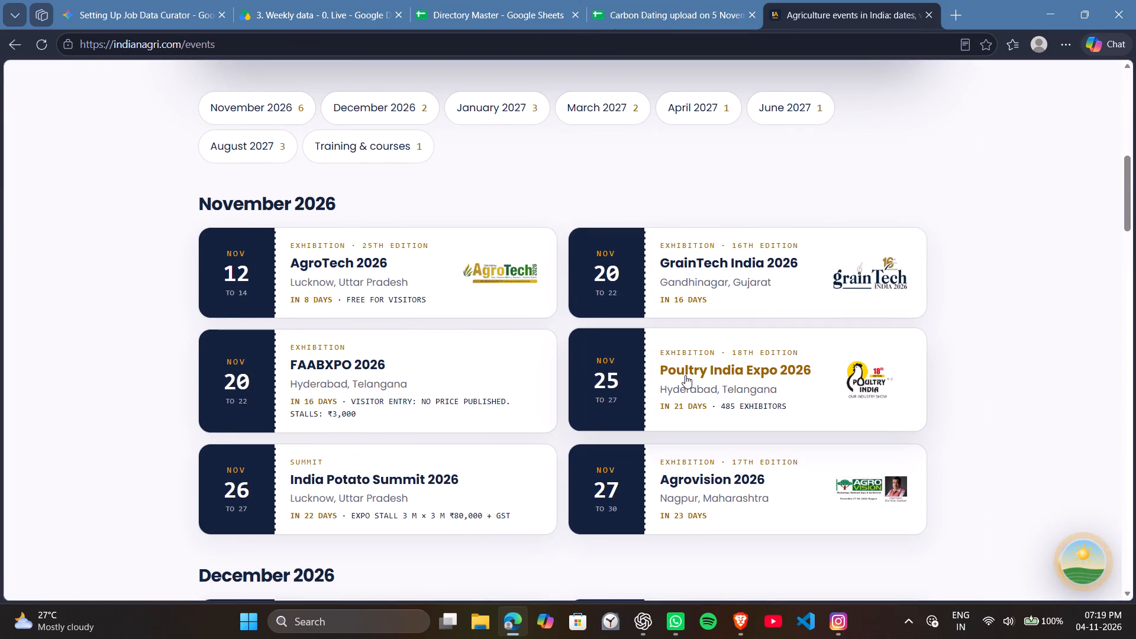
pyautogui.click(683, 375)
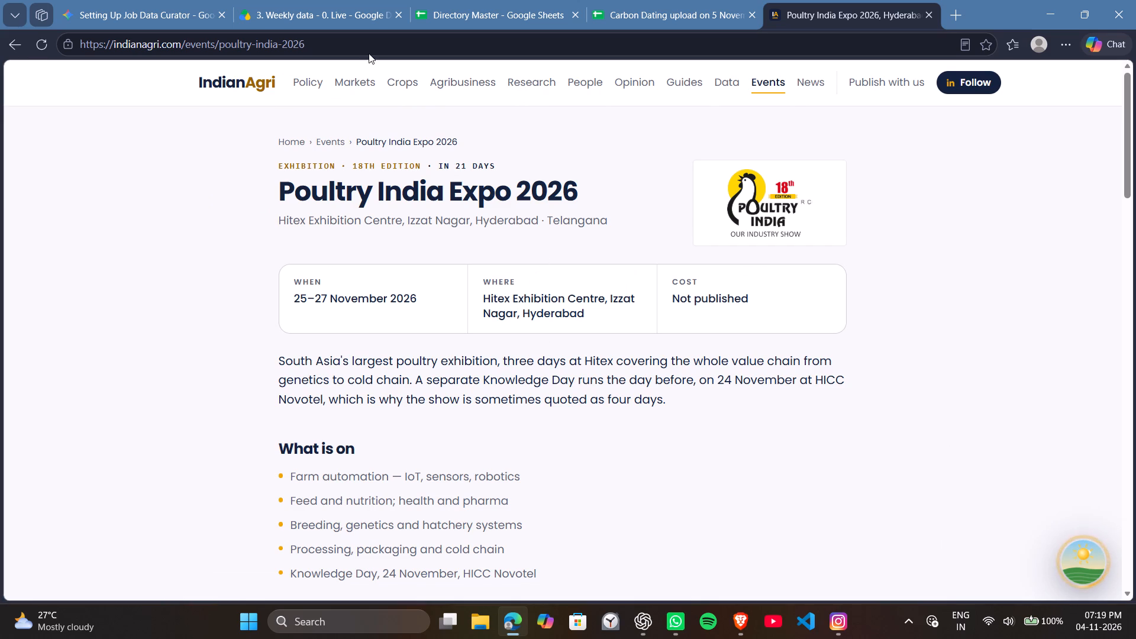
pyautogui.click(363, 44)
pyautogui.hotkey('ctrl', 'c')
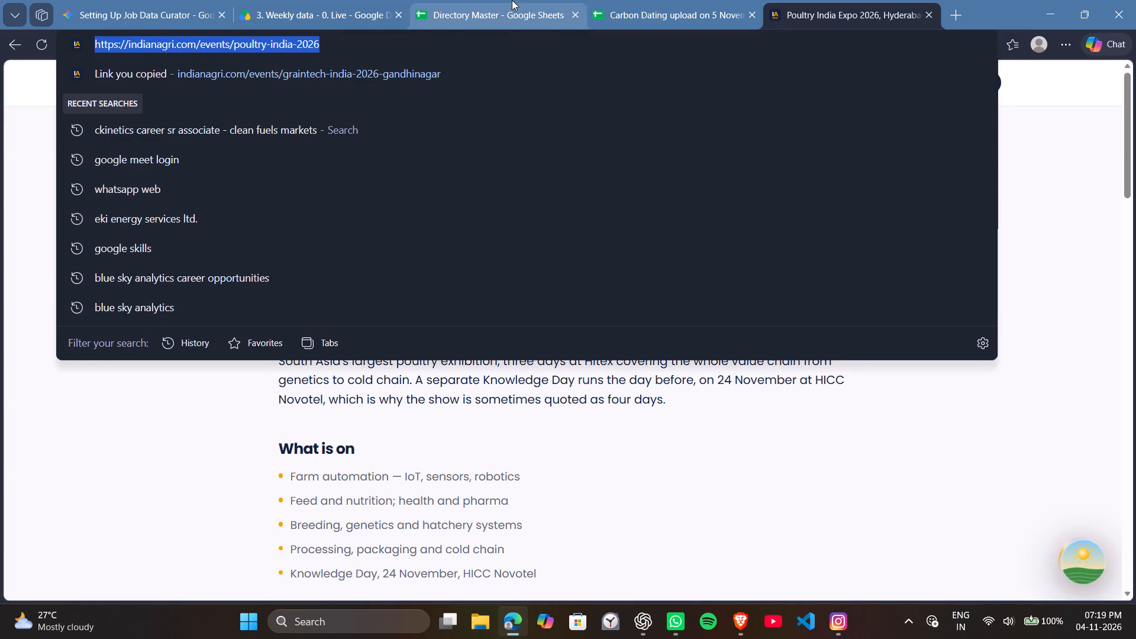
pyautogui.click(644, 2)
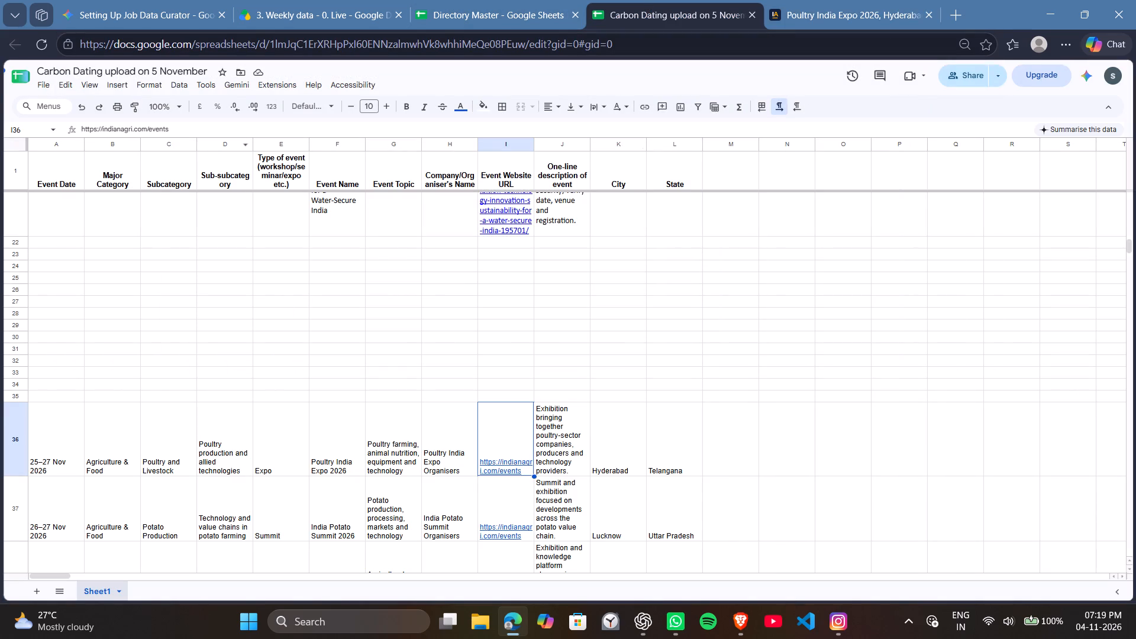
pyautogui.moveTo(192, 124); pyautogui.dragTo(48, 163)
pyautogui.press('BackSpace')
pyautogui.hotkey('ctrl', 'v')
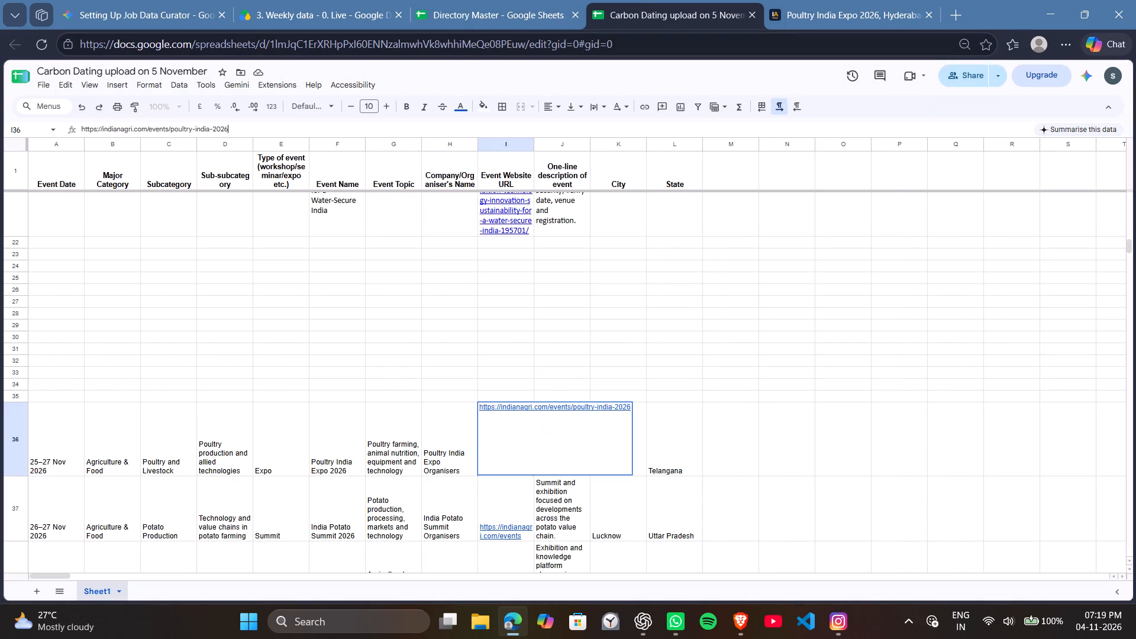
pyautogui.press('Return')
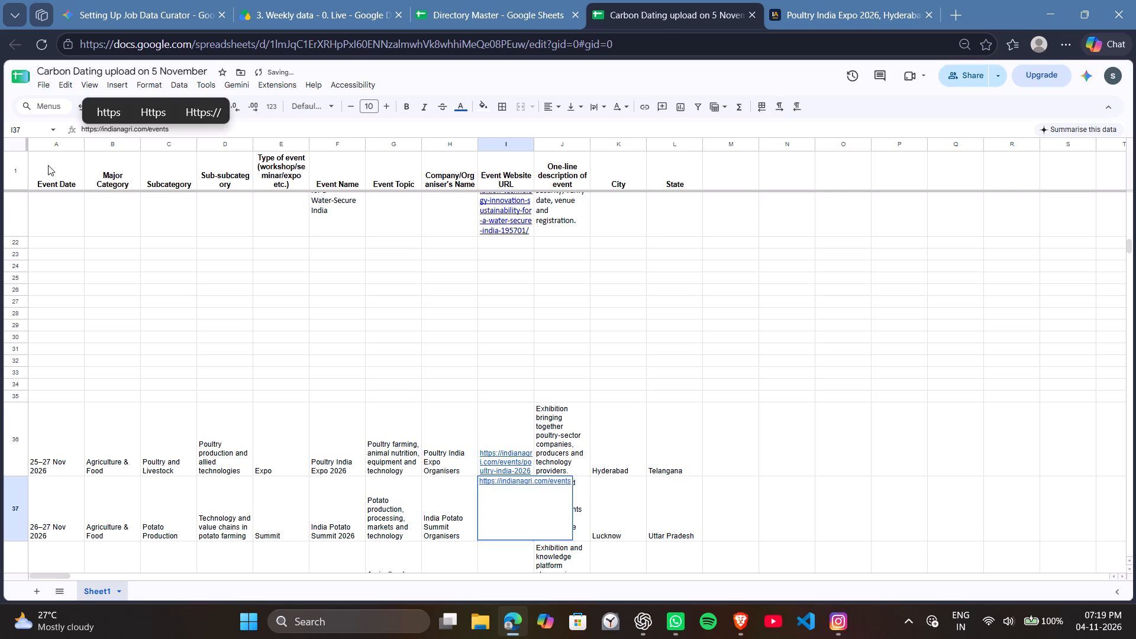
# Move the Poultry India Expo 2026 row up beneath the ICC India Water Future Dialogue row and delete the blank row between them.
pyautogui.click(15, 440)
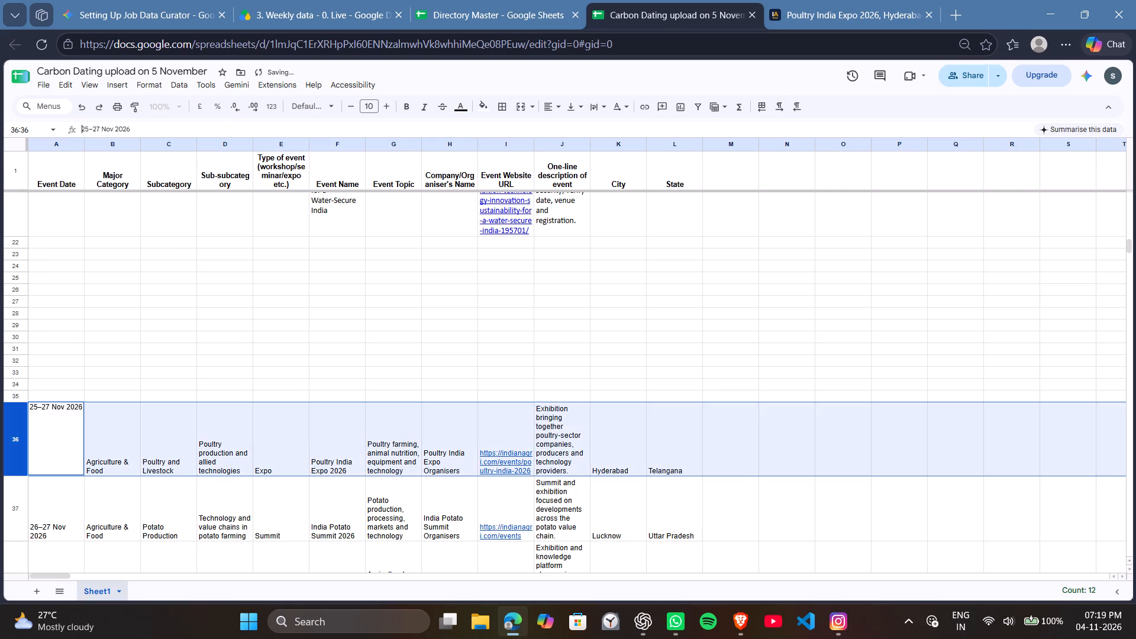
pyautogui.moveTo(18, 417); pyautogui.dragTo(15, 251)
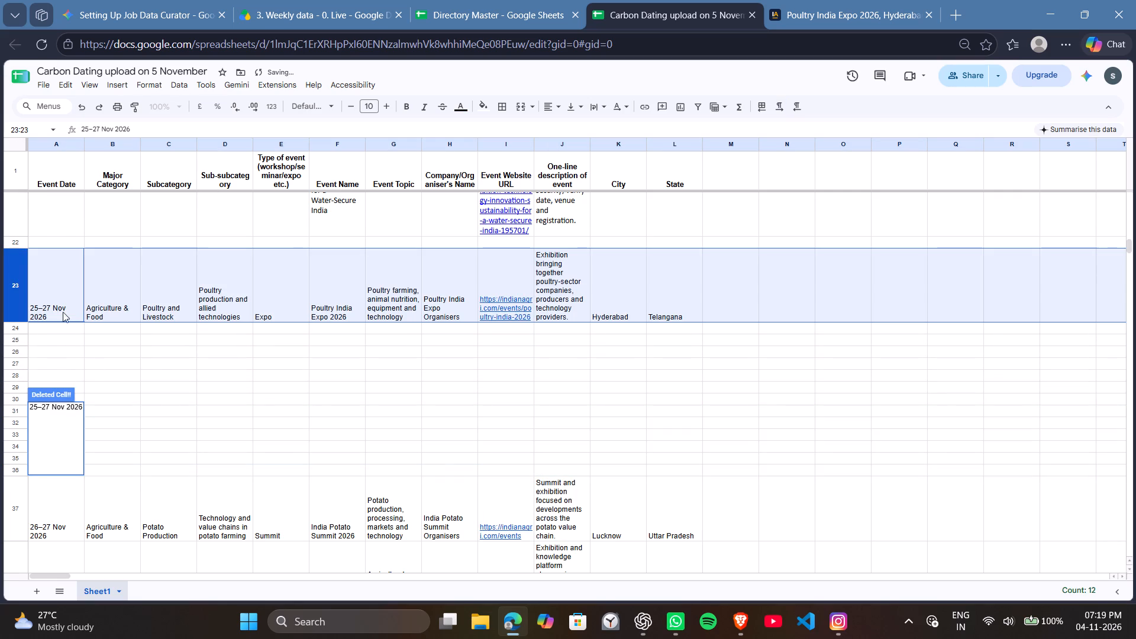
pyautogui.click(8, 238)
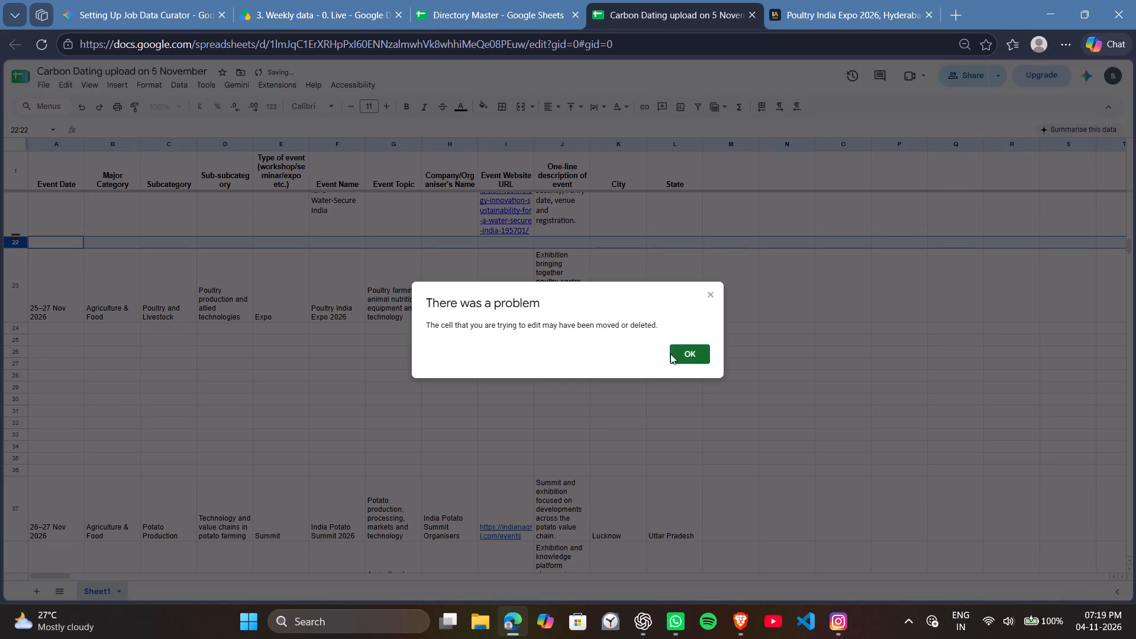
pyautogui.click(676, 354)
pyautogui.rightClick(16, 241)
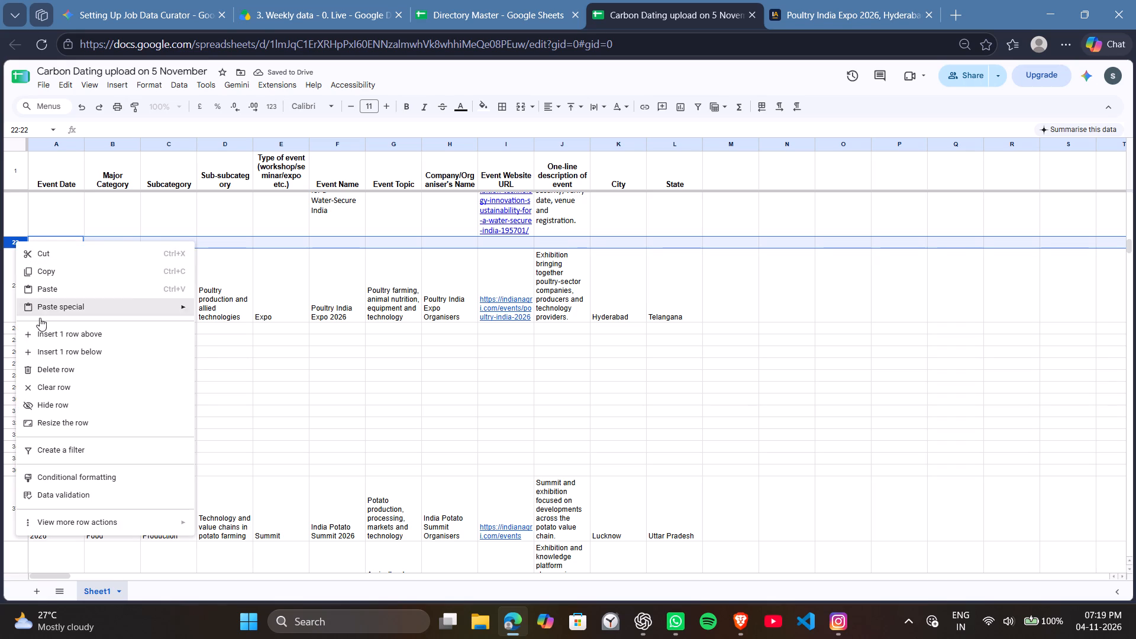
pyautogui.click(49, 363)
pyautogui.click(338, 371)
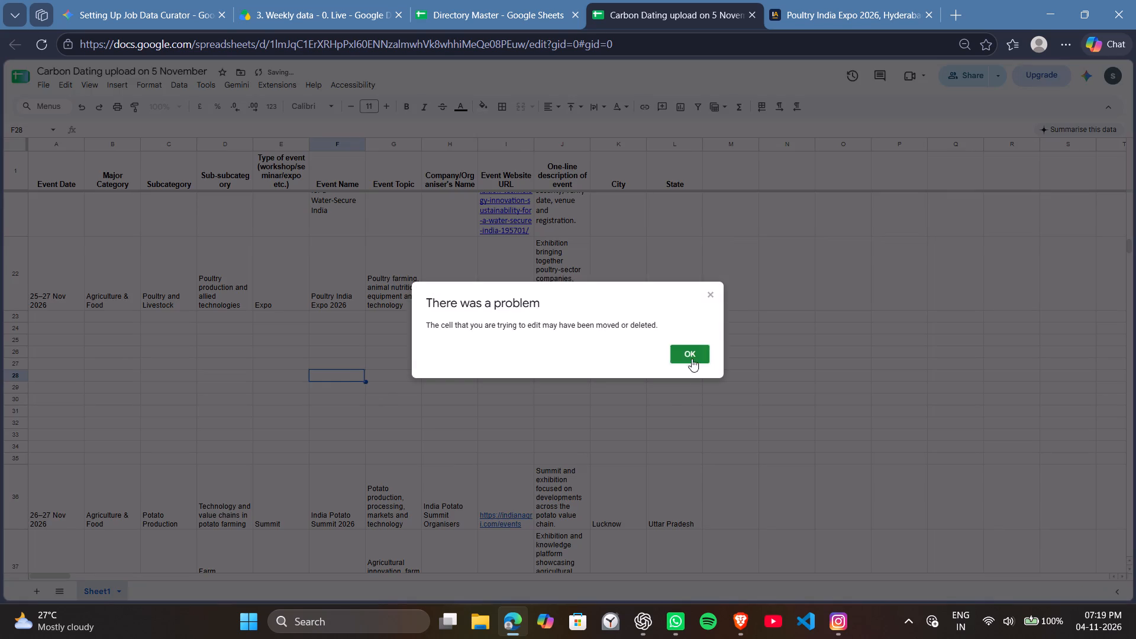
pyautogui.click(684, 354)
# Follow the India Potato Summit 2026 row's IndianAgri link, close the Poultry India page and open that summit's page from the November 2026 listings.
pyautogui.scroll(-1, 667, 377)
pyautogui.click(528, 324)
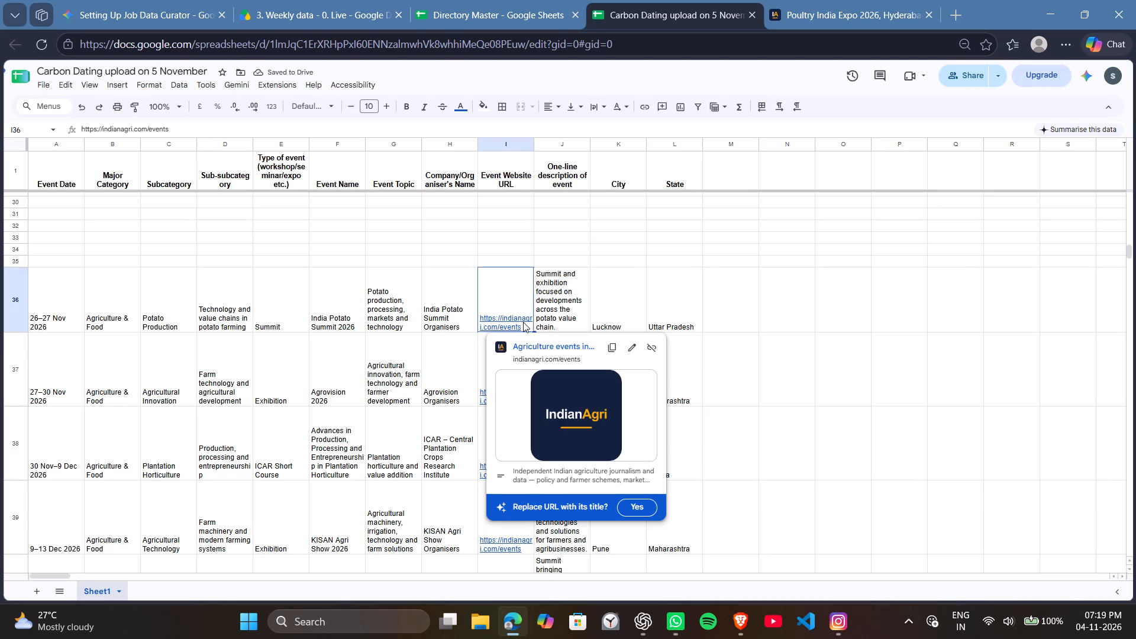
pyautogui.click(523, 344)
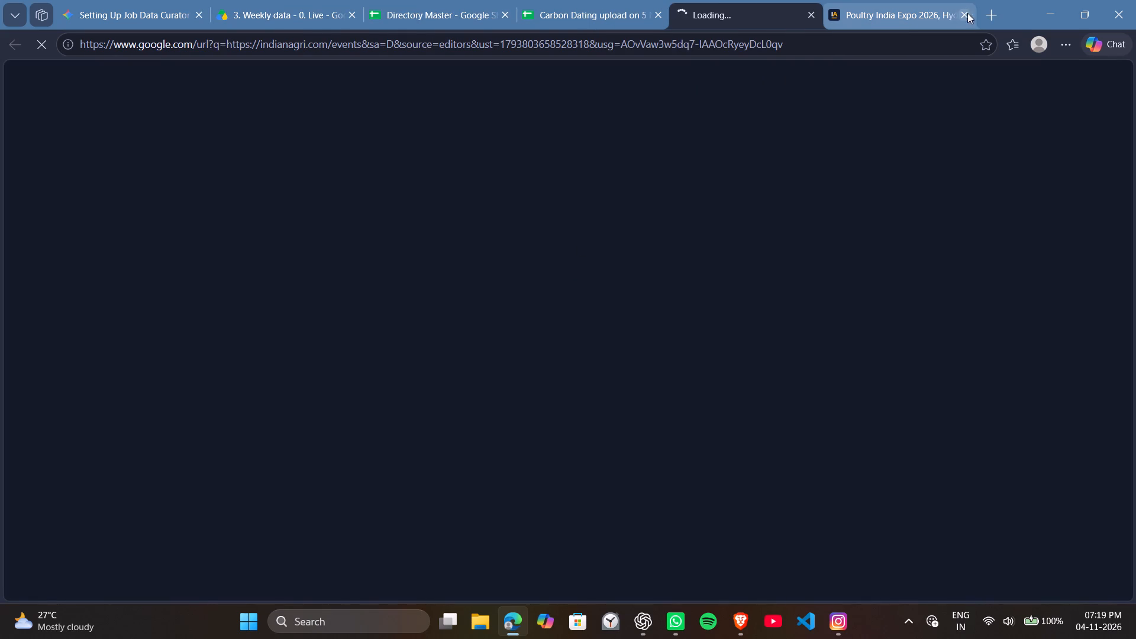
pyautogui.click(964, 22)
pyautogui.click(966, 17)
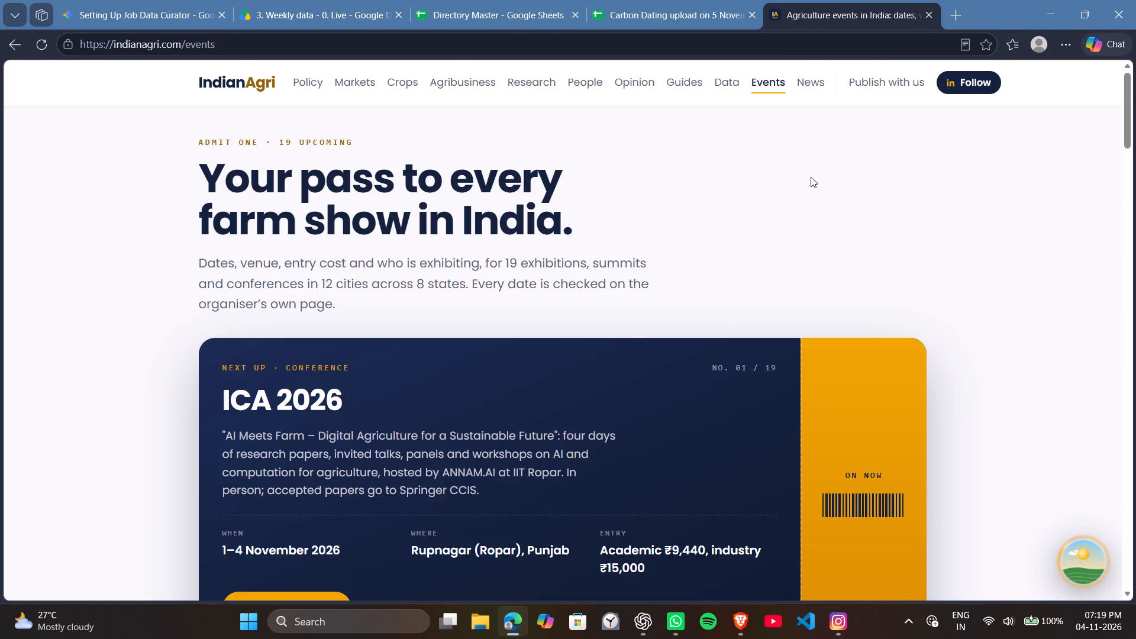
pyautogui.scroll(-3, 811, 179)
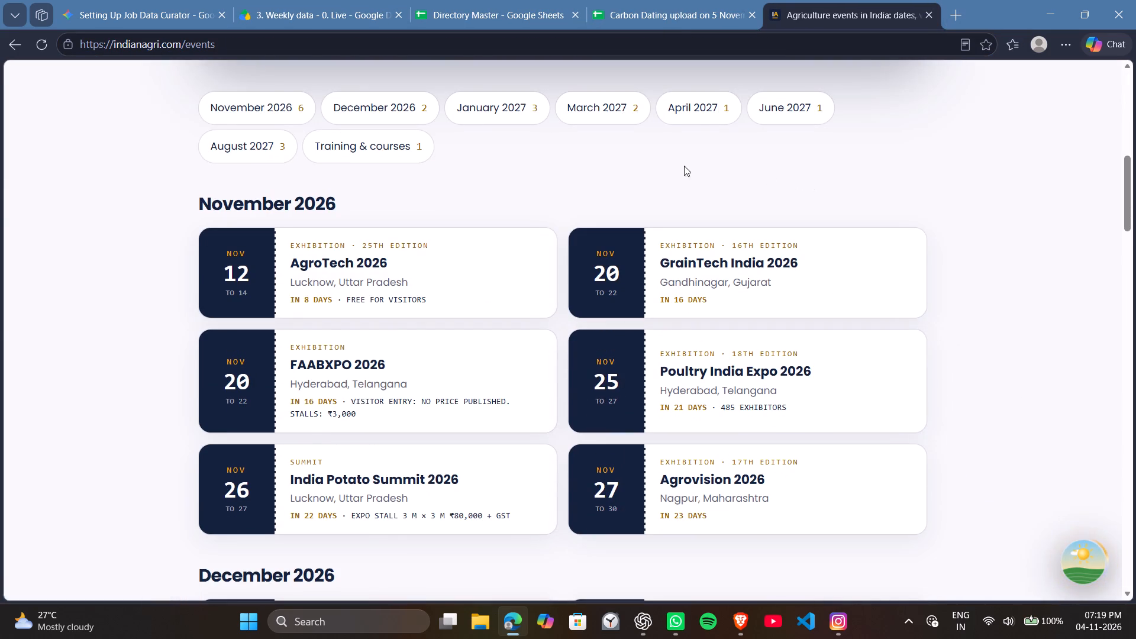
pyautogui.click(676, 9)
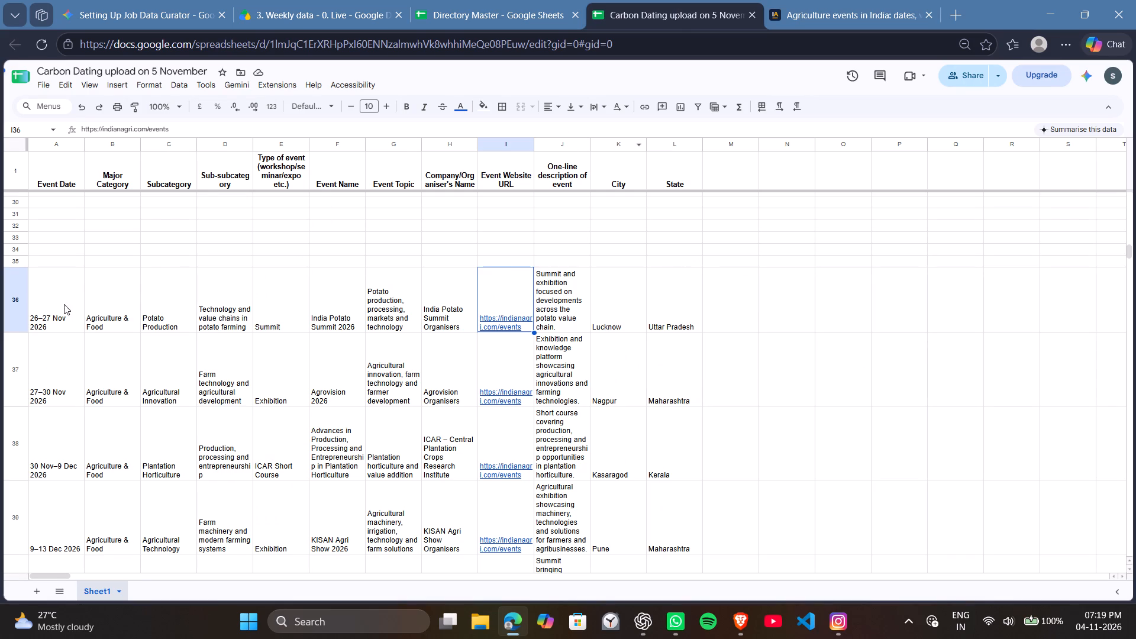
pyautogui.click(810, 13)
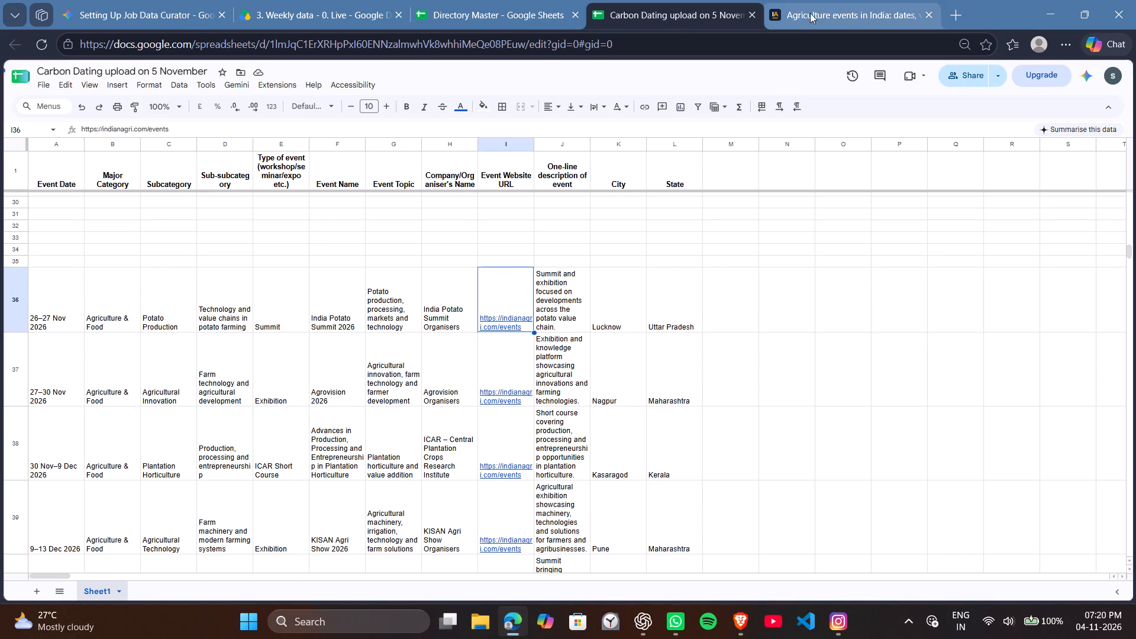
pyautogui.click(444, 476)
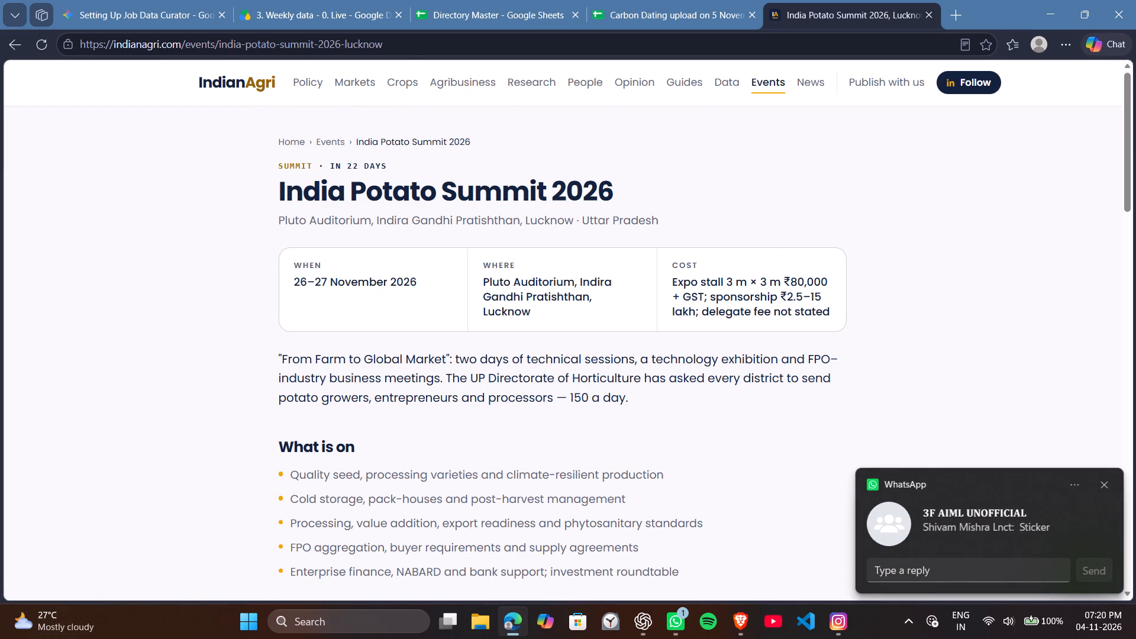
pyautogui.click(415, 47)
pyautogui.hotkey('ctrl', 'c')
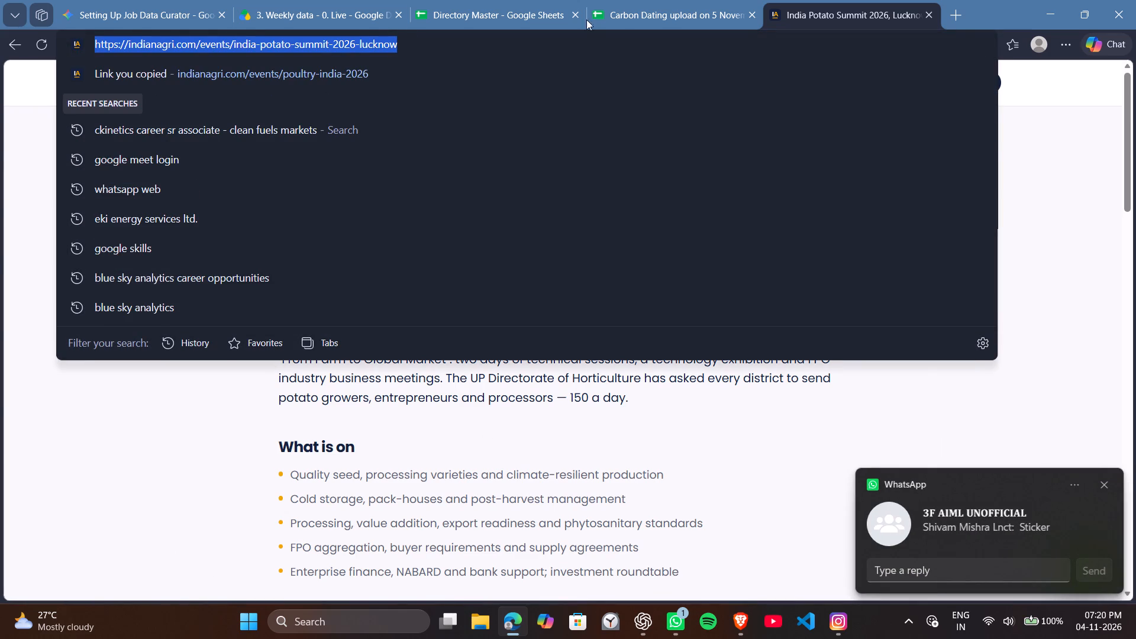
pyautogui.click(638, 6)
pyautogui.moveTo(182, 123); pyautogui.dragTo(181, 123)
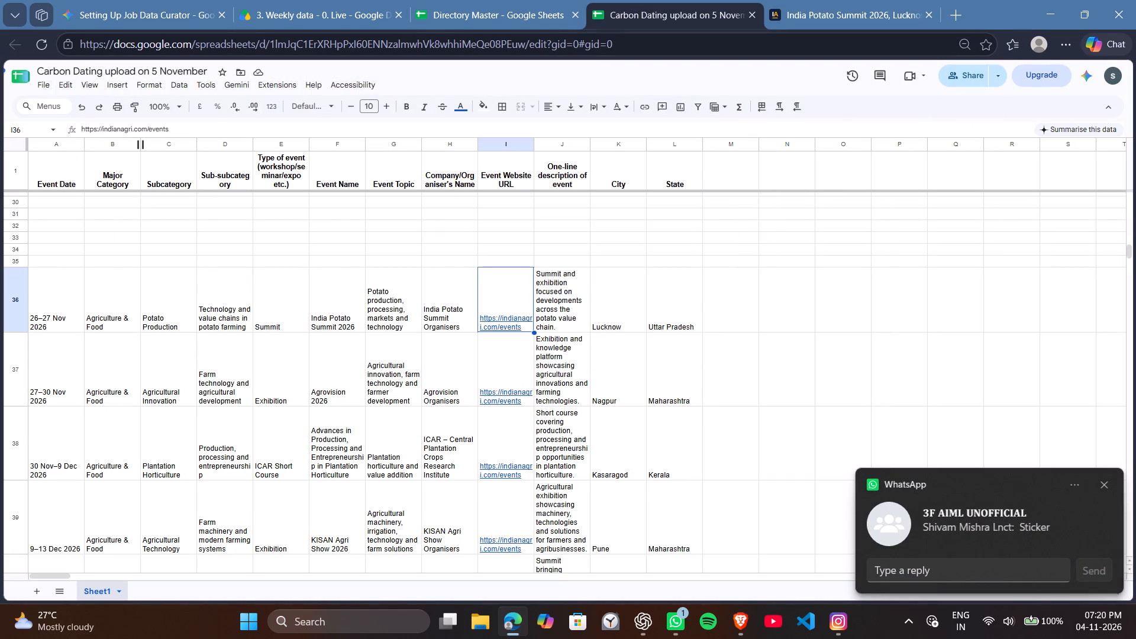
pyautogui.moveTo(181, 123); pyautogui.dragTo(59, 124)
pyautogui.press('BackSpace')
pyautogui.hotkey('ctrl', 'v')
pyautogui.hotkey('ctrl', 'space')
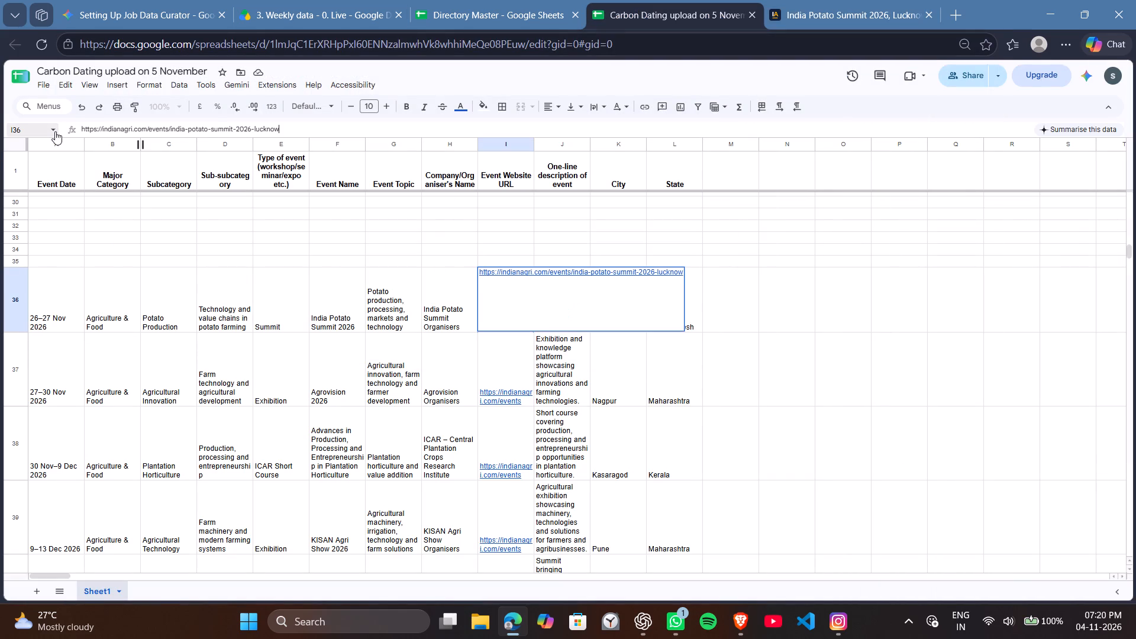
pyautogui.press('Return')
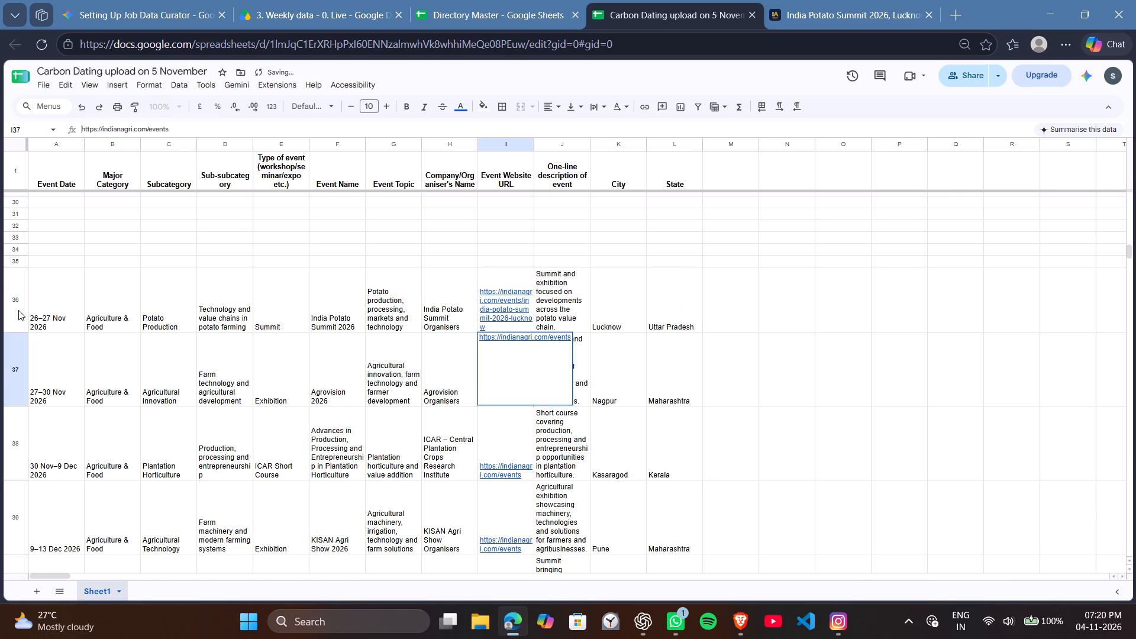
# Move the India Potato Summit 2026 row up to row 23, directly beneath the Poultry India Expo 2026 row.
pyautogui.click(18, 310)
pyautogui.moveTo(17, 279); pyautogui.dragTo(15, 215)
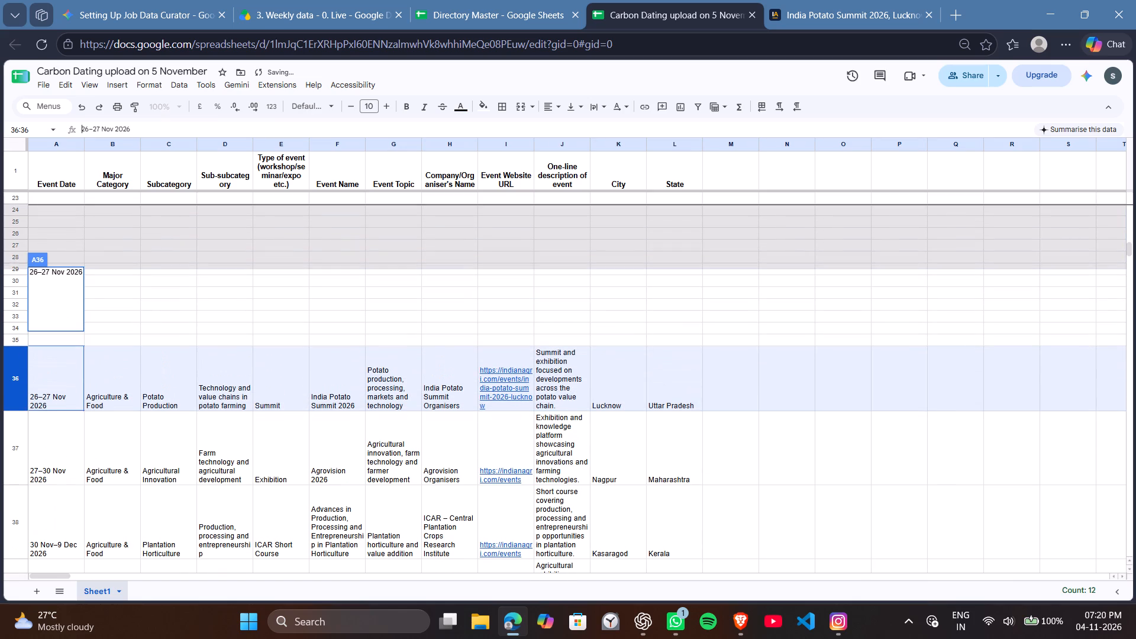
pyautogui.moveTo(15, 215); pyautogui.dragTo(15, 208)
pyautogui.scroll(1, 38, 244)
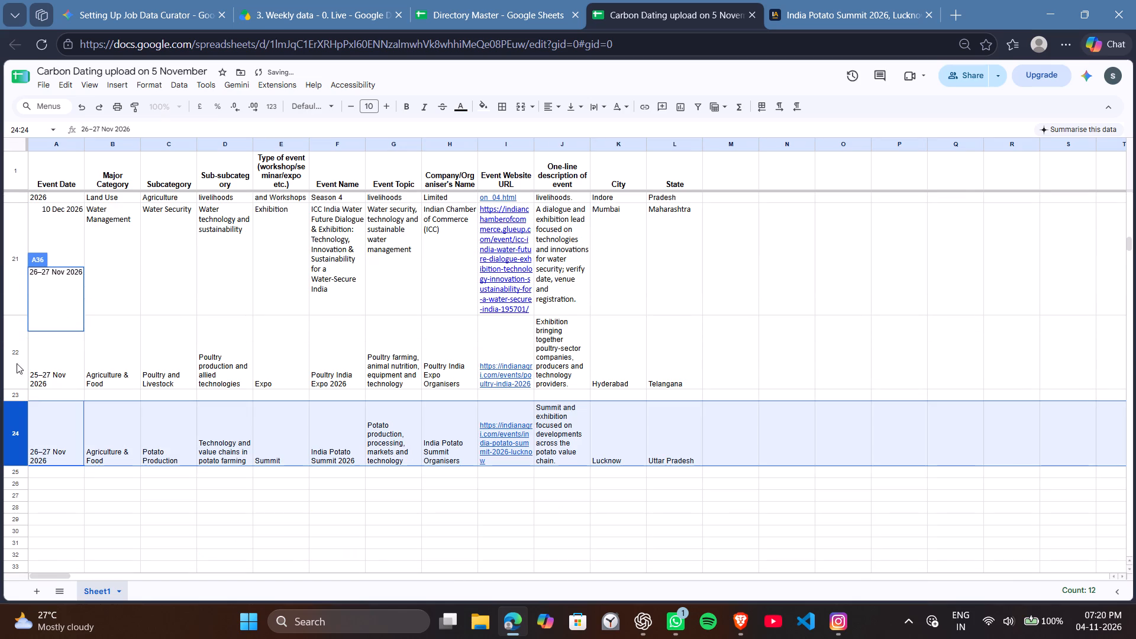
pyautogui.click(16, 411)
pyautogui.moveTo(22, 401); pyautogui.dragTo(18, 394)
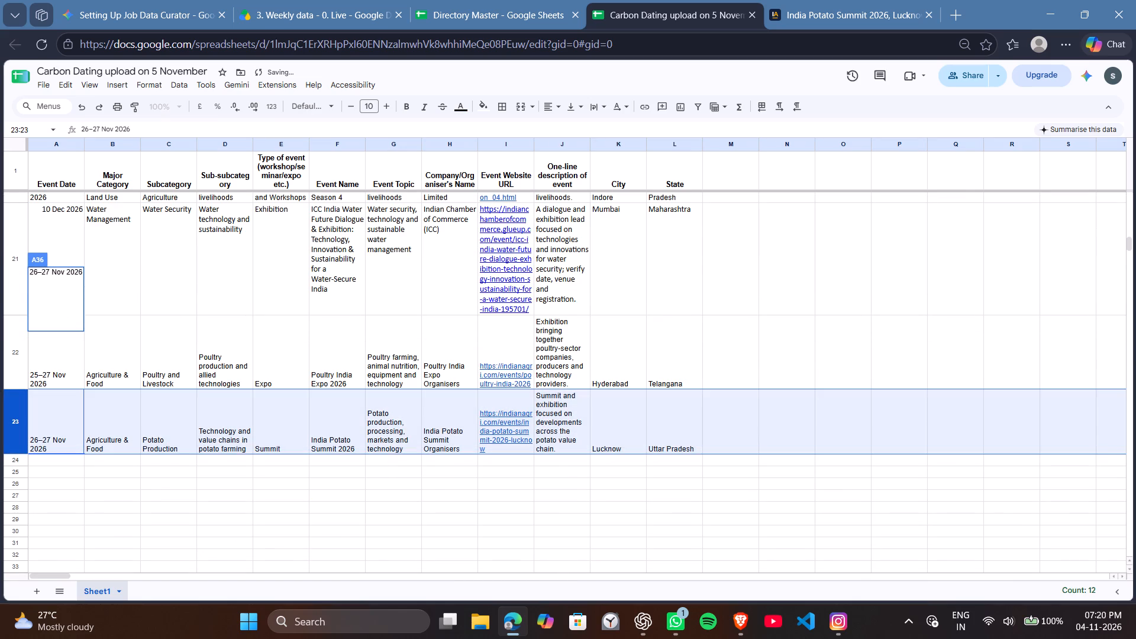
pyautogui.scroll(-1, 89, 497)
pyautogui.click(8, 450)
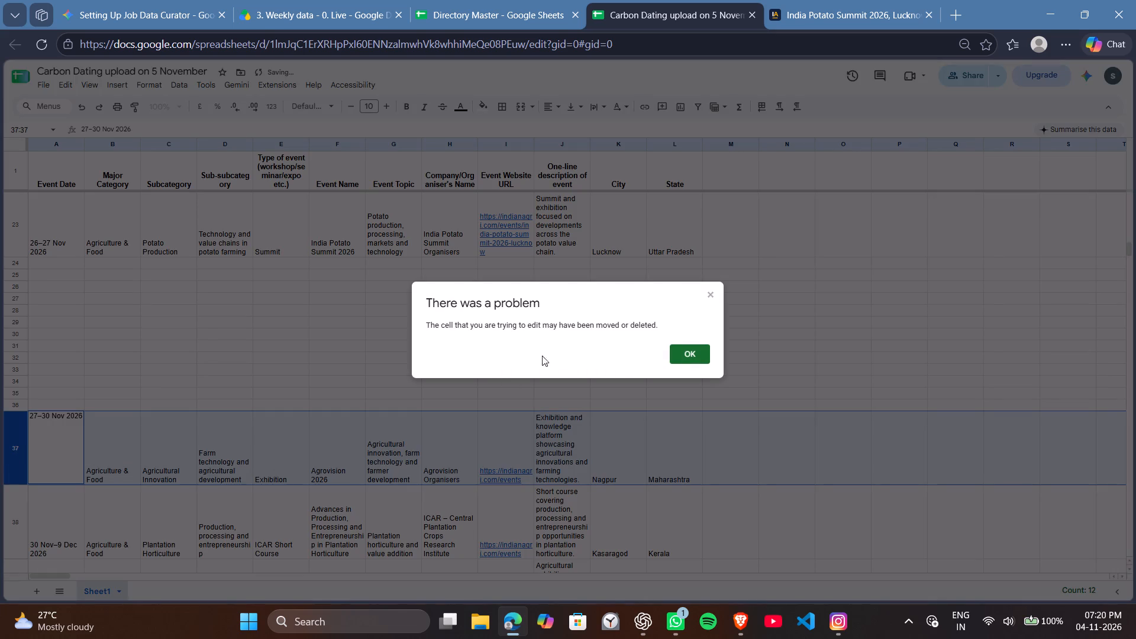
pyautogui.click(656, 357)
pyautogui.click(689, 356)
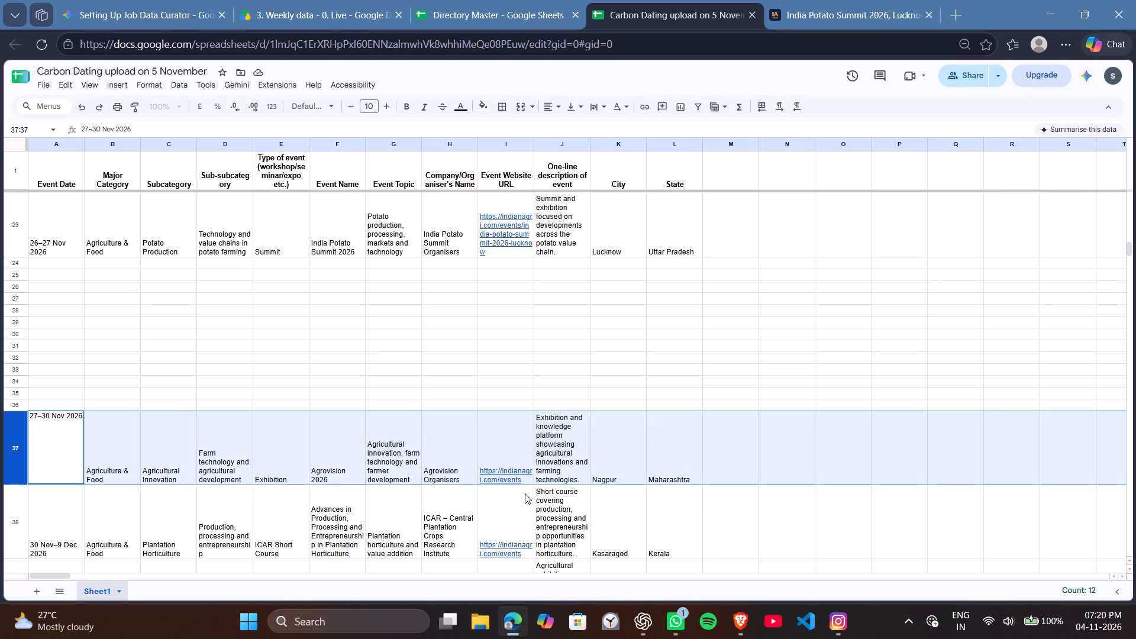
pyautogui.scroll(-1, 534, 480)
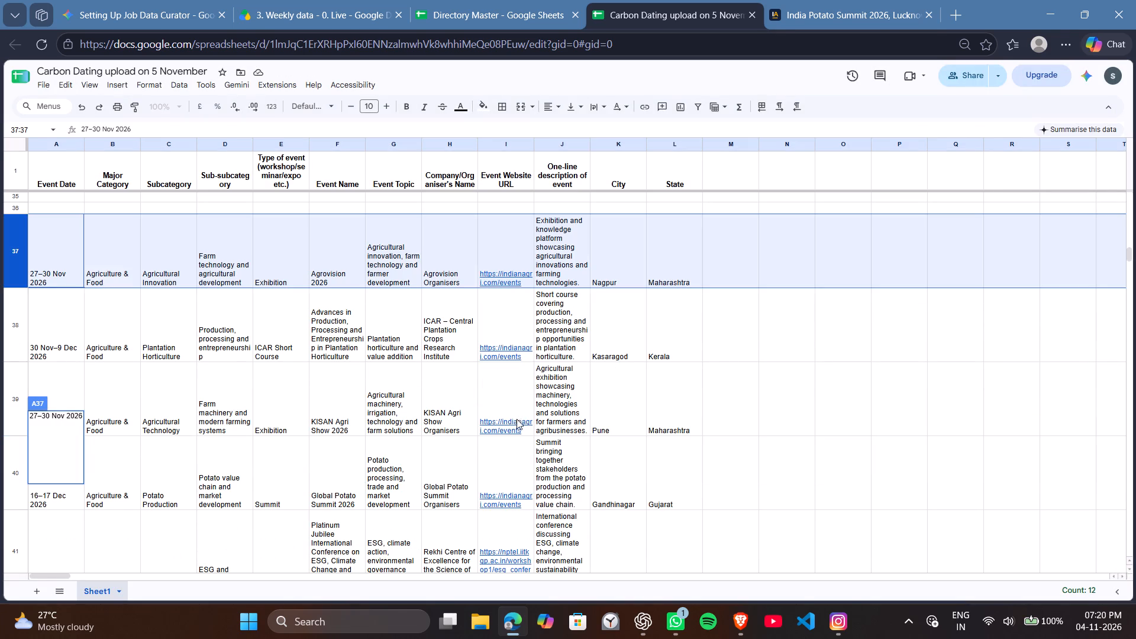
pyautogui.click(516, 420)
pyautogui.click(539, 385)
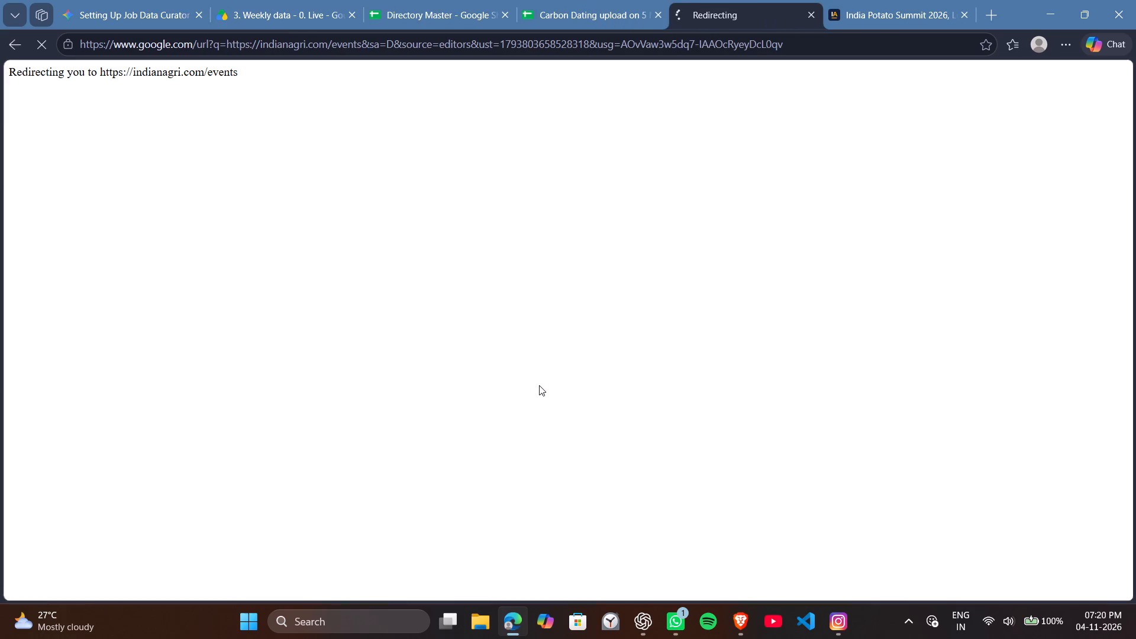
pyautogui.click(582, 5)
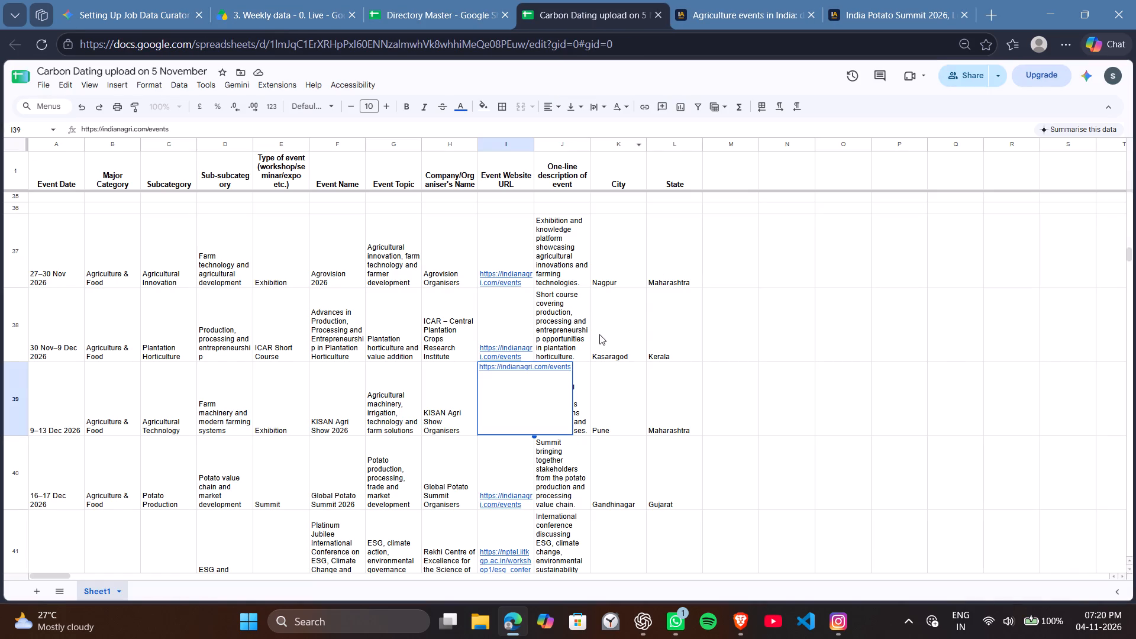
# Open the India Mining Week 2026 row's CSIR-CFTRI events link, close the IndianAgri pages and check the event listing against the sheet row.
pyautogui.scroll(-1, 661, 435)
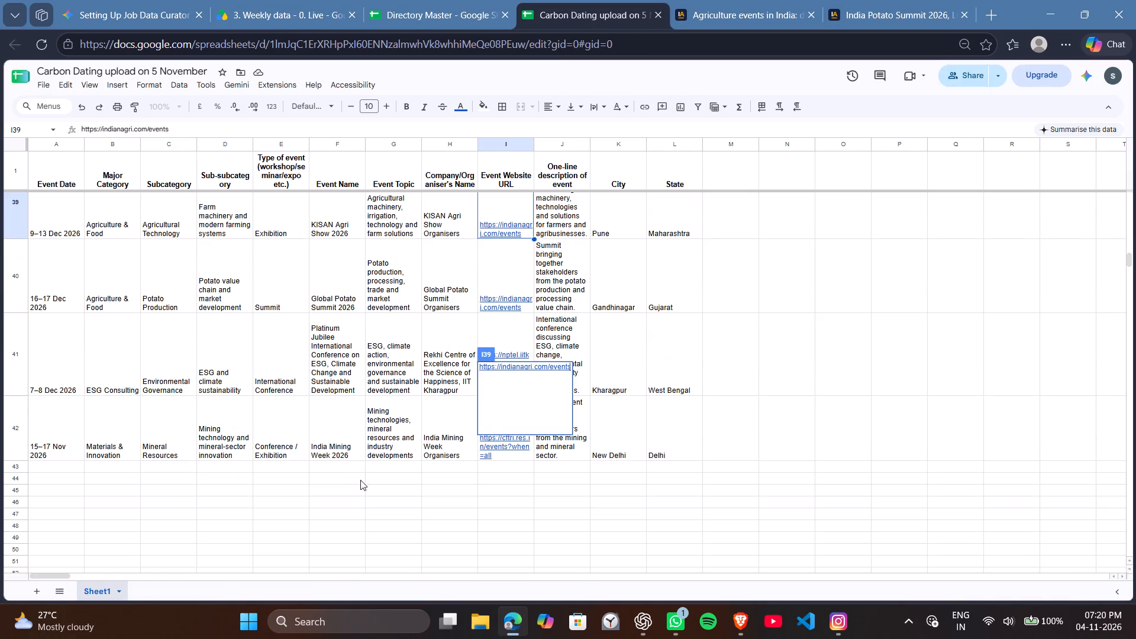
pyautogui.click(362, 500)
pyautogui.click(515, 438)
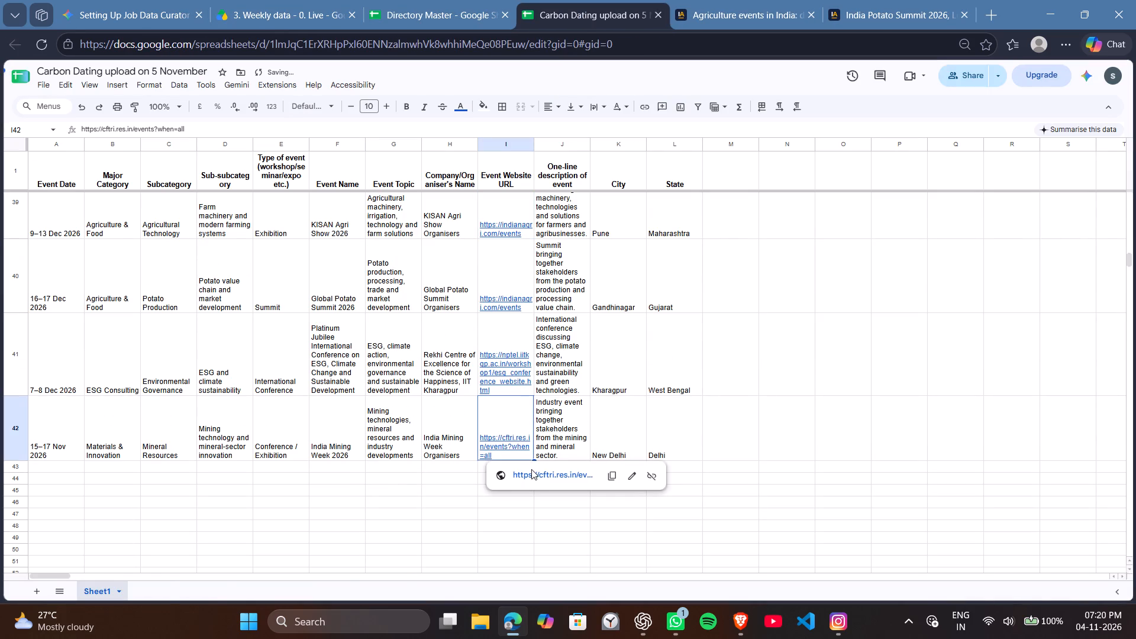
pyautogui.click(534, 477)
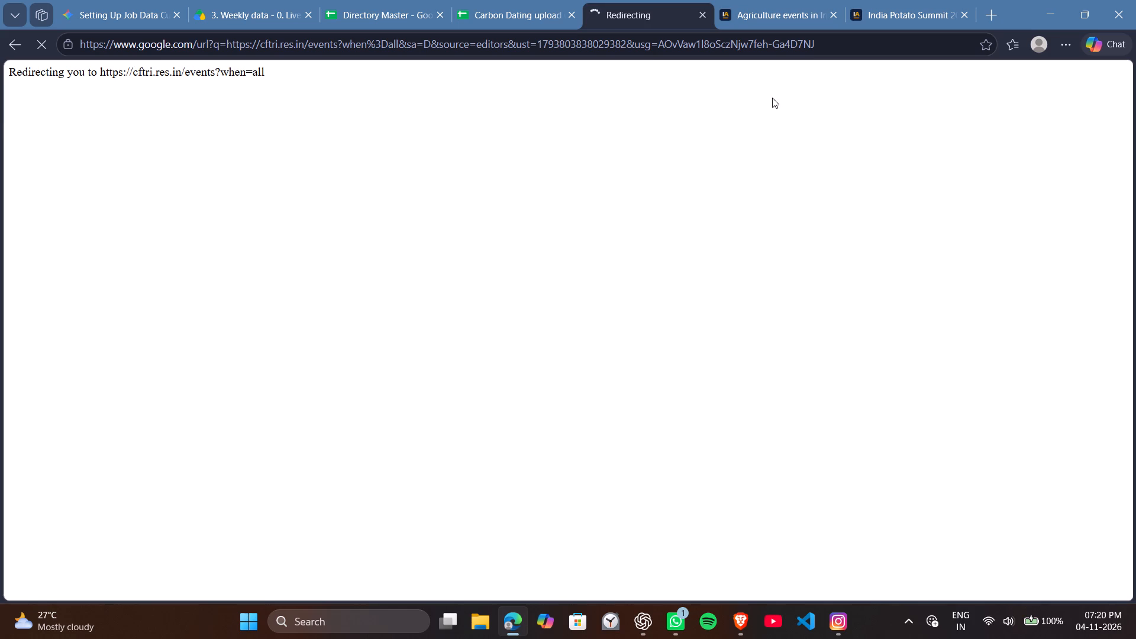
pyautogui.click(832, 12)
pyautogui.click(832, 12)
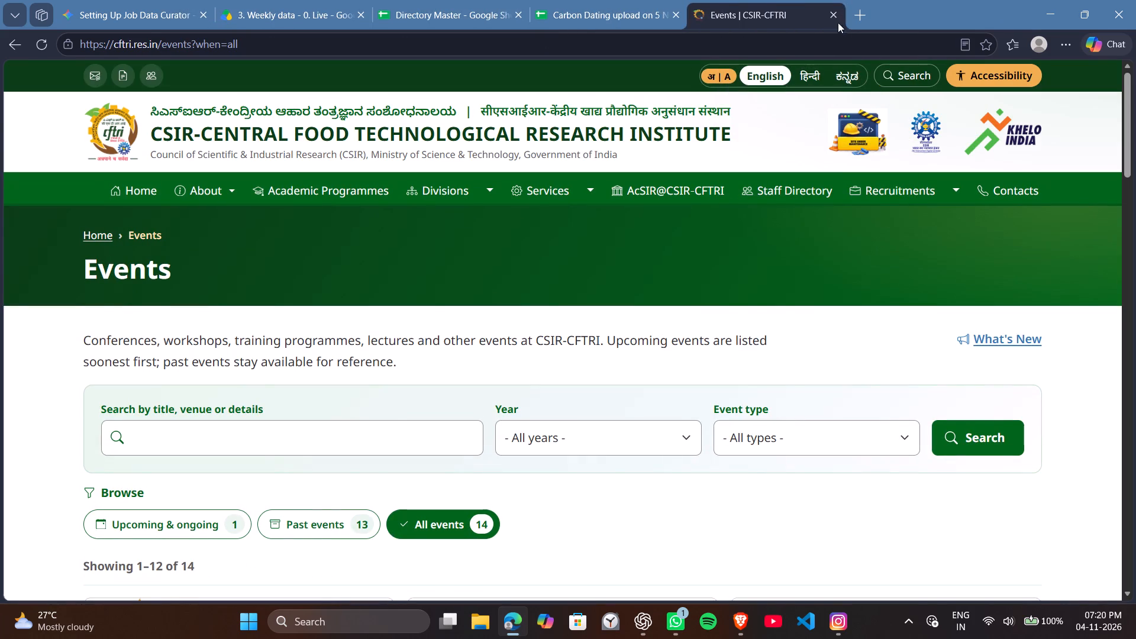
pyautogui.scroll(-1, 691, 341)
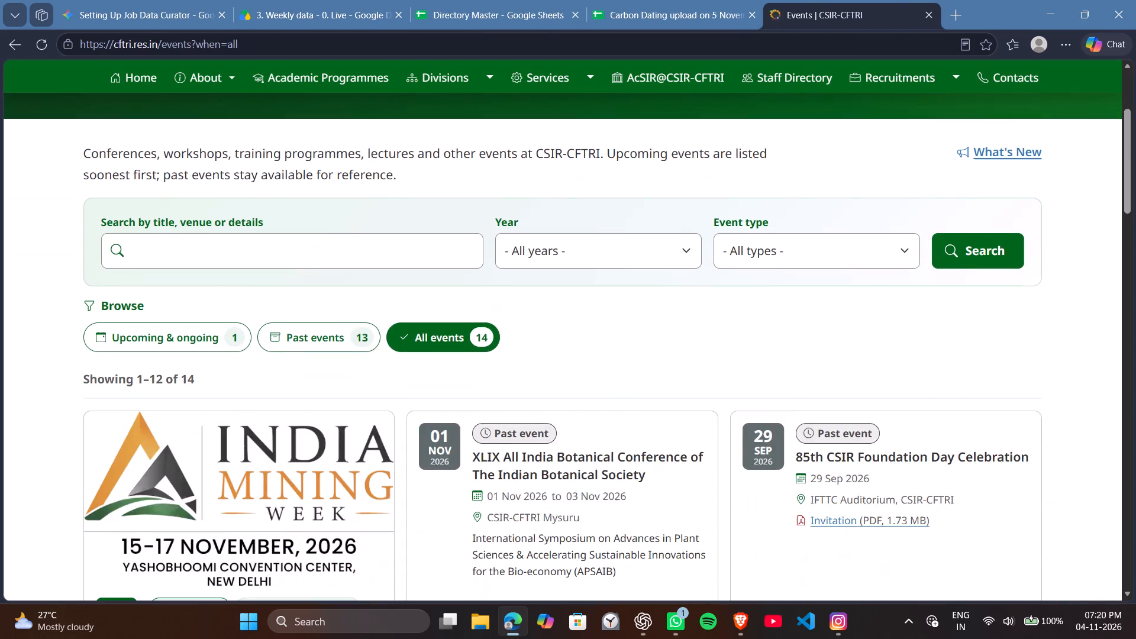
pyautogui.scroll(-1, 691, 341)
pyautogui.click(660, 2)
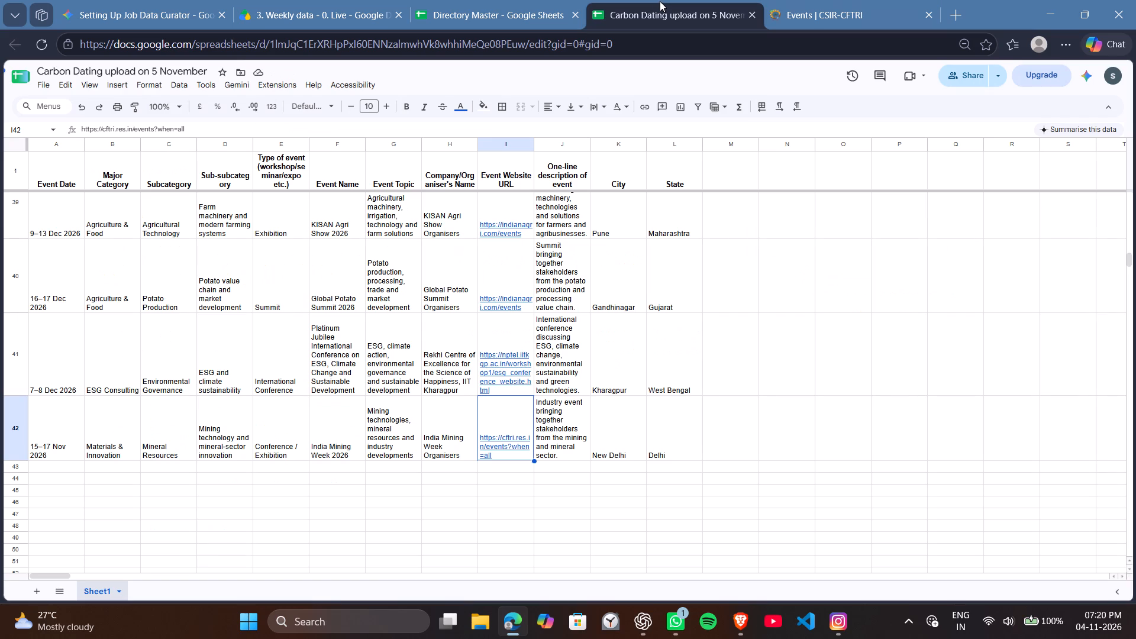
pyautogui.click(784, 2)
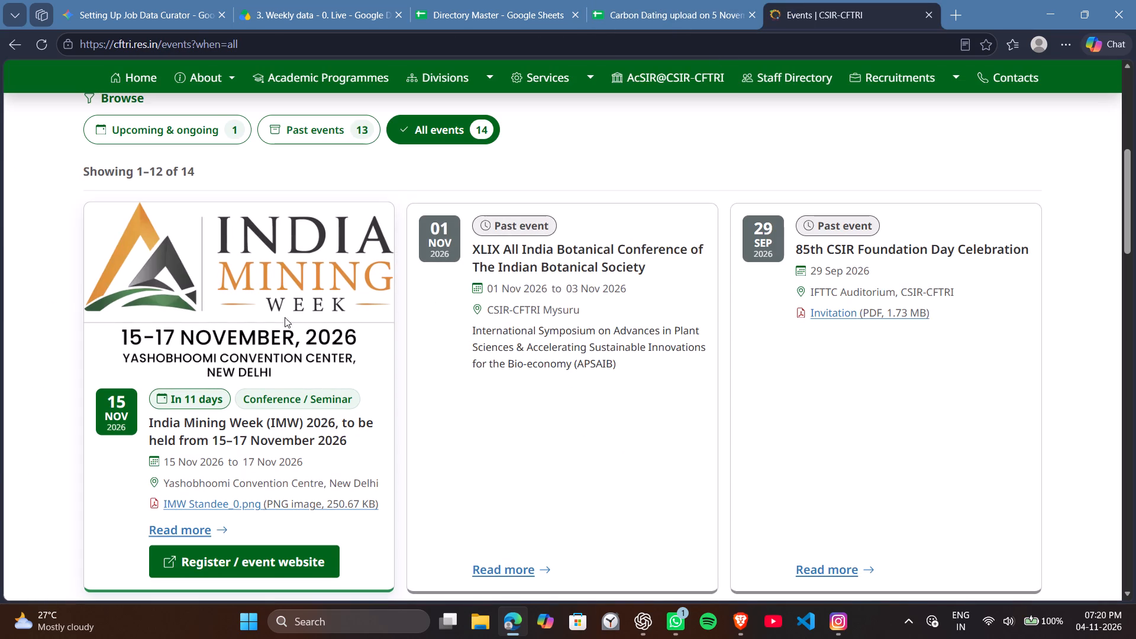
# Open India Mining Week's official website from the CSIR-CFTRI listing and check the event dates and venue against that listing.
pyautogui.click(280, 335)
pyautogui.click(263, 550)
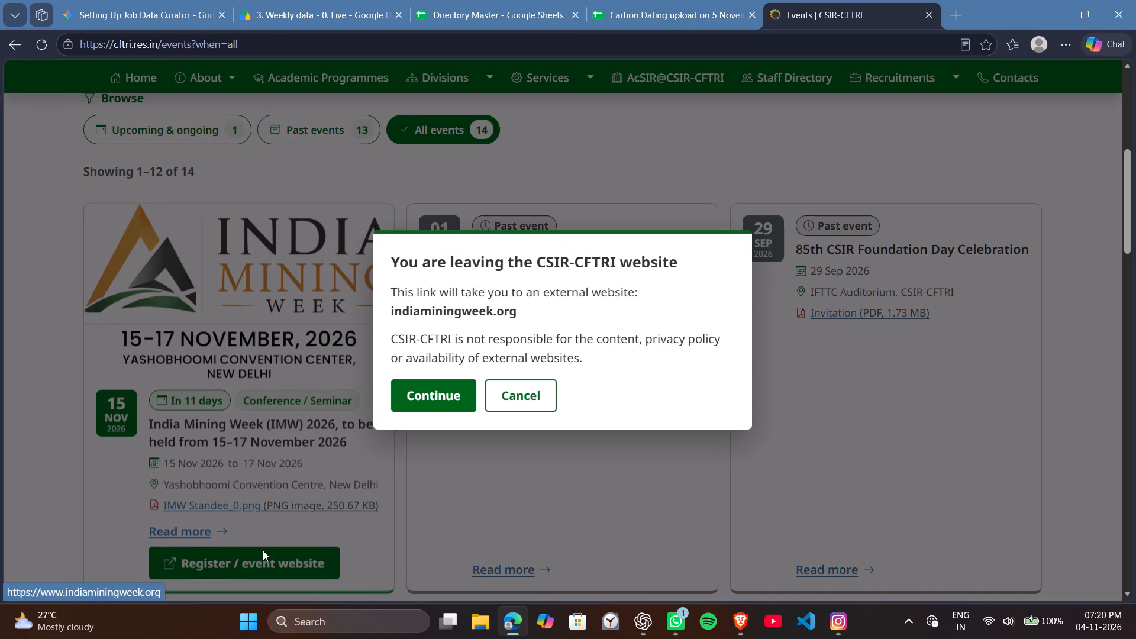
pyautogui.click(415, 399)
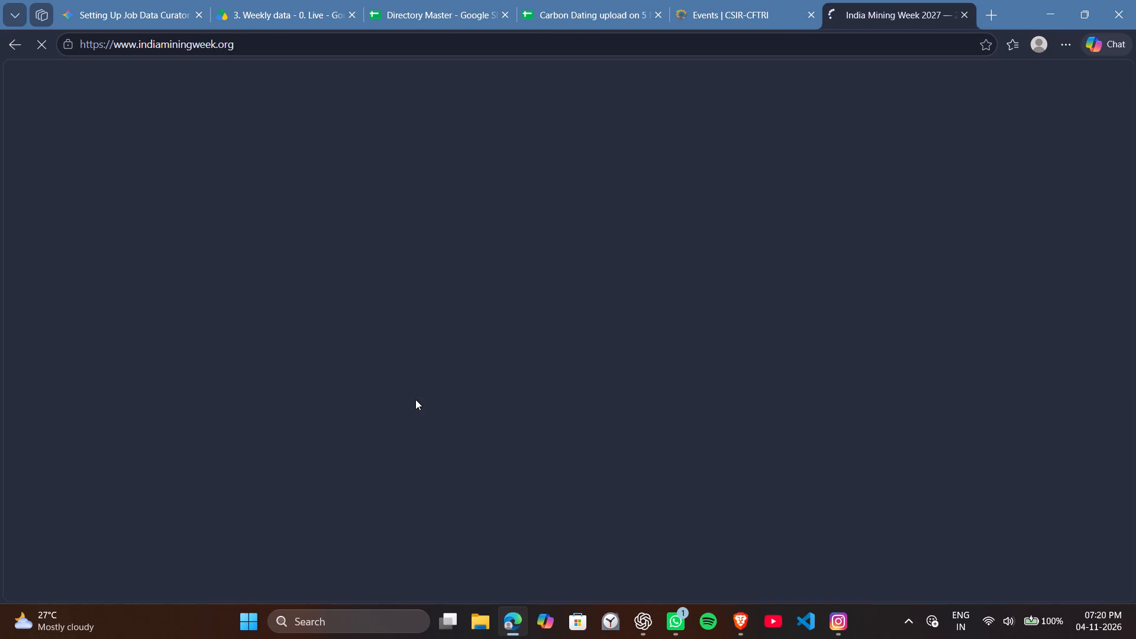
pyautogui.scroll(-1, 415, 399)
pyautogui.scroll(1, 415, 399)
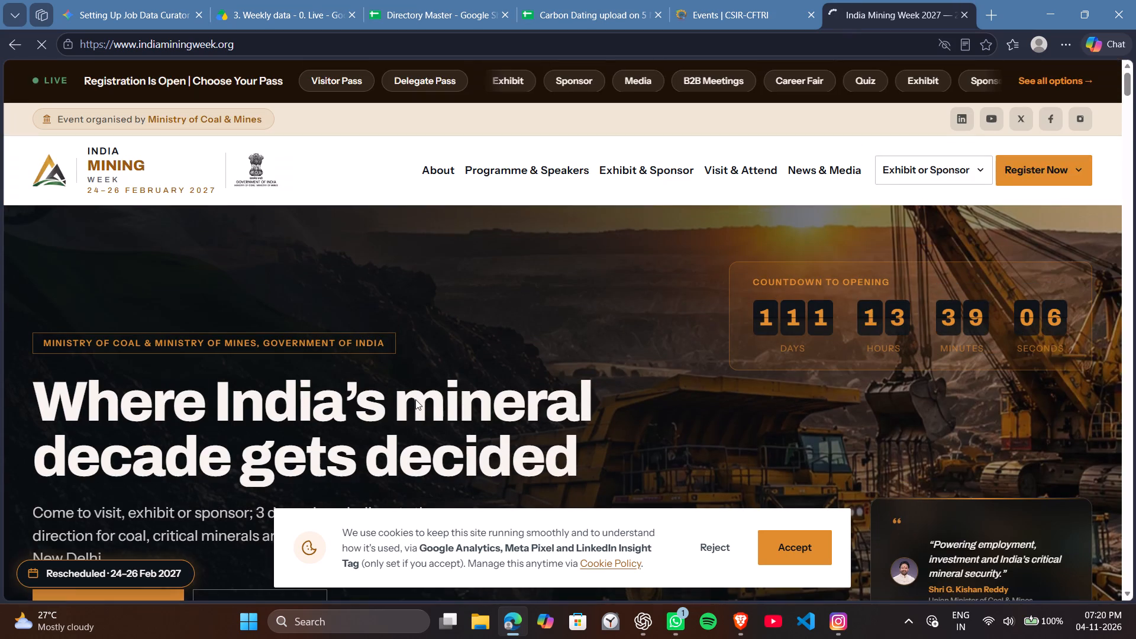
pyautogui.scroll(-1, 415, 399)
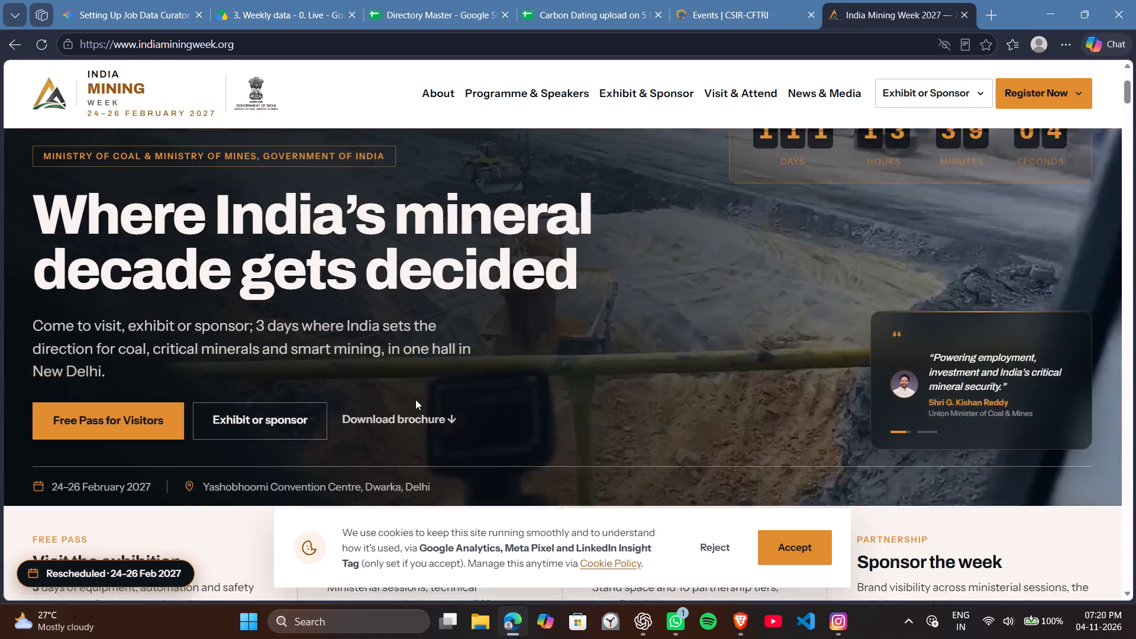
pyautogui.scroll(-1, 415, 399)
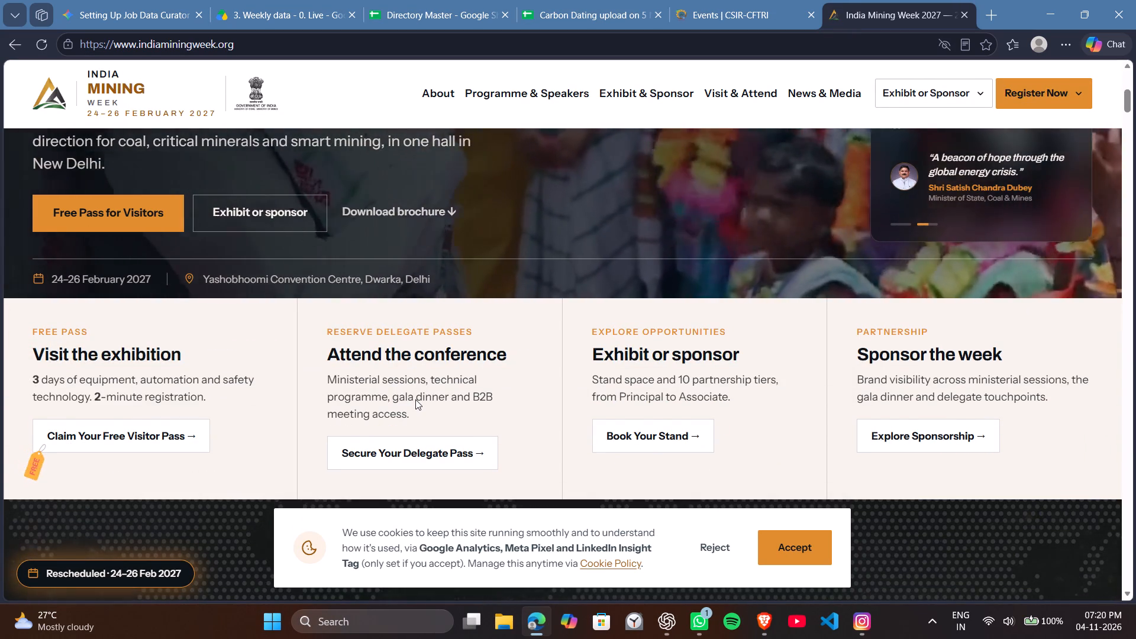
pyautogui.scroll(-4, 415, 399)
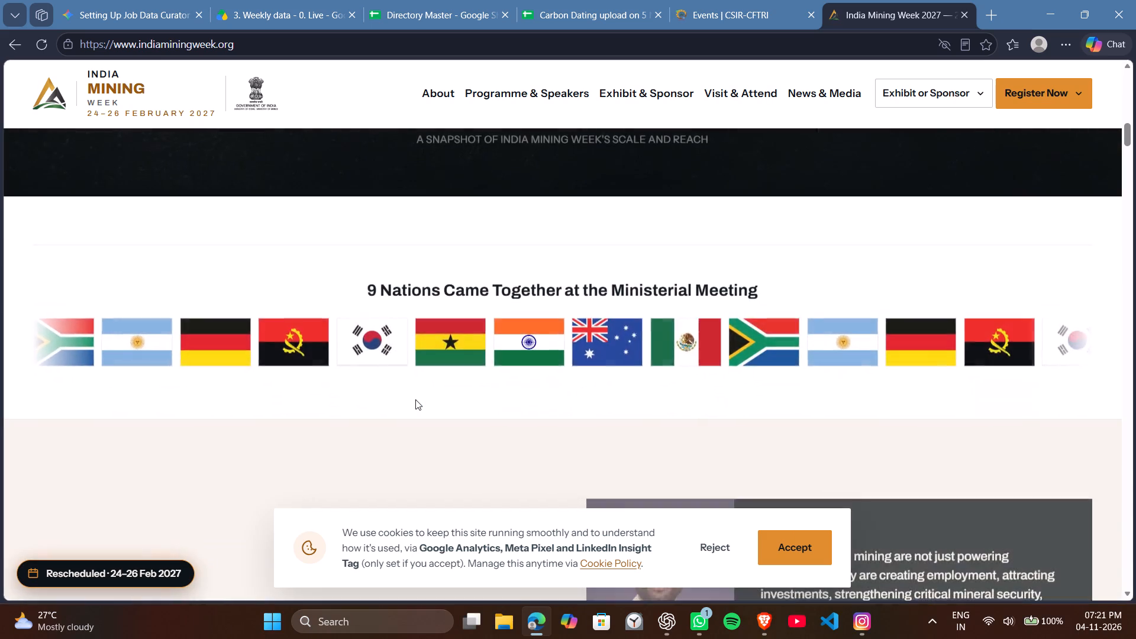
pyautogui.scroll(-2, 415, 399)
pyautogui.scroll(4, 415, 399)
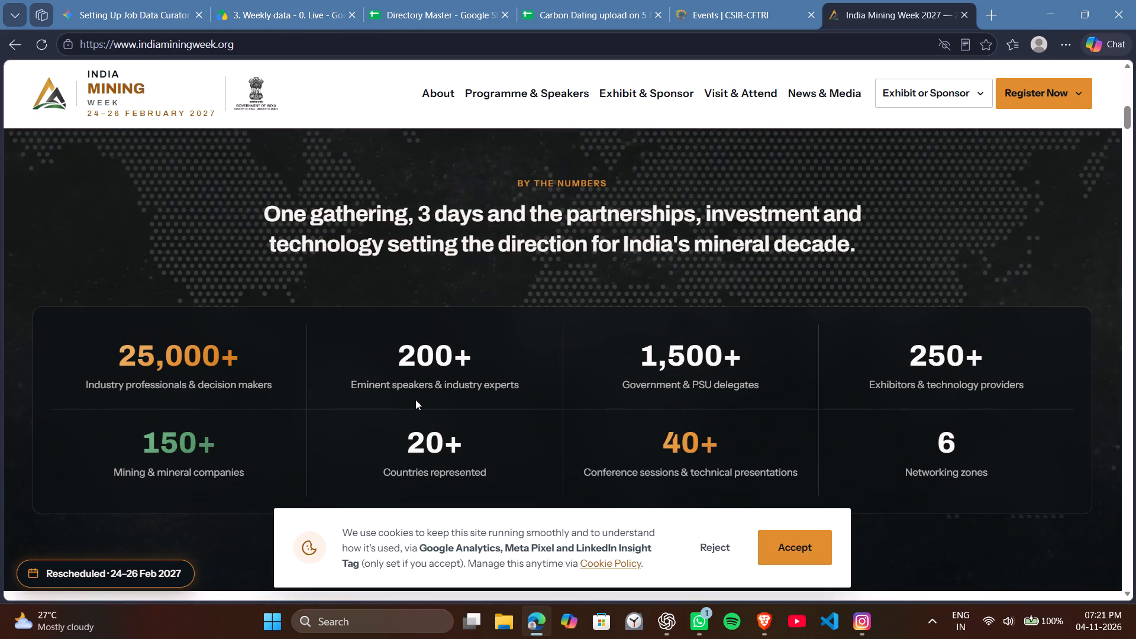
pyautogui.scroll(4, 415, 399)
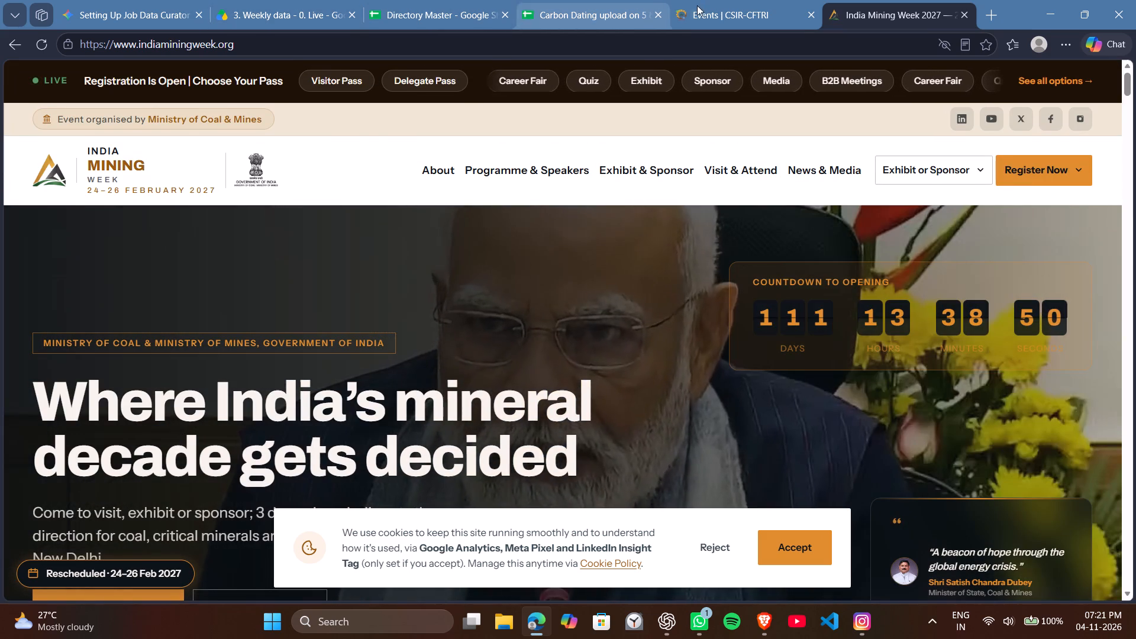
pyautogui.click(709, 4)
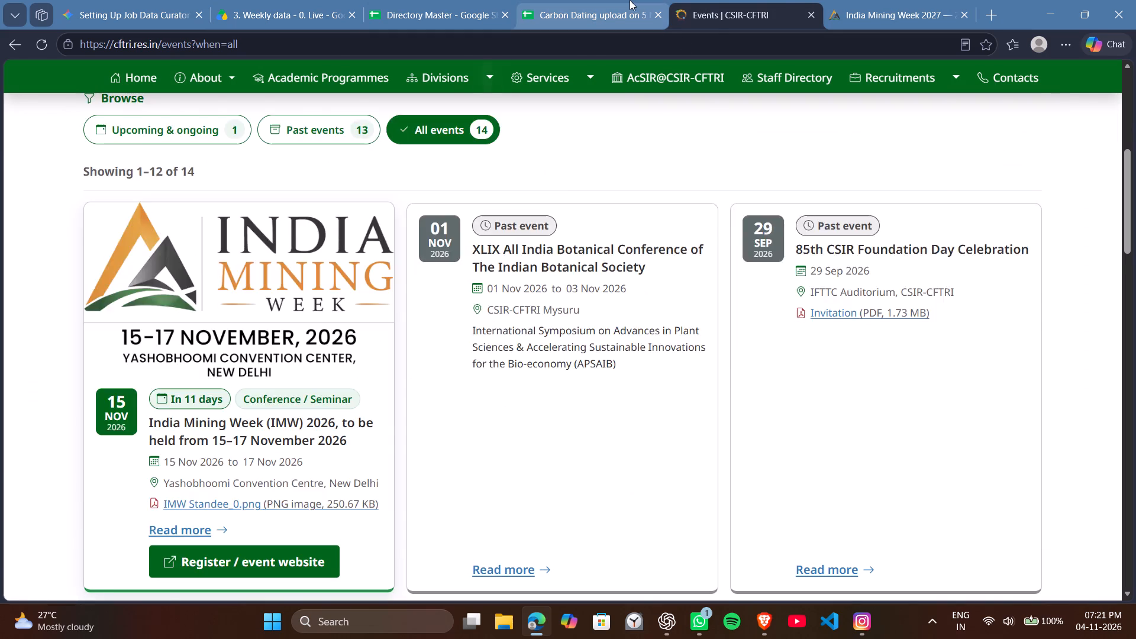
# Clear the India Mining Week 2026 entry from row 42 of the Carbon Dating upload on 5 November sheet.
pyautogui.click(630, 0)
pyautogui.click(9, 423)
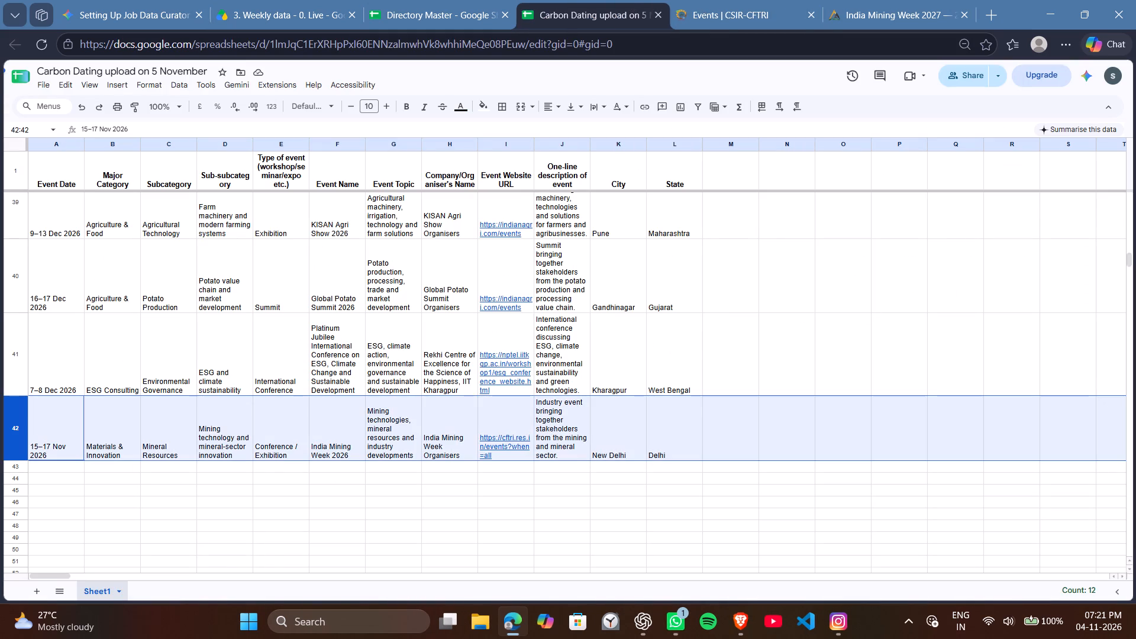
pyautogui.press('Delete')
pyautogui.click(414, 524)
# Open the Platinum Jubilee International Conference row's NPTEL link, close the CSIR-CFTRI and India Mining Week pages and check the conference details.
pyautogui.click(515, 356)
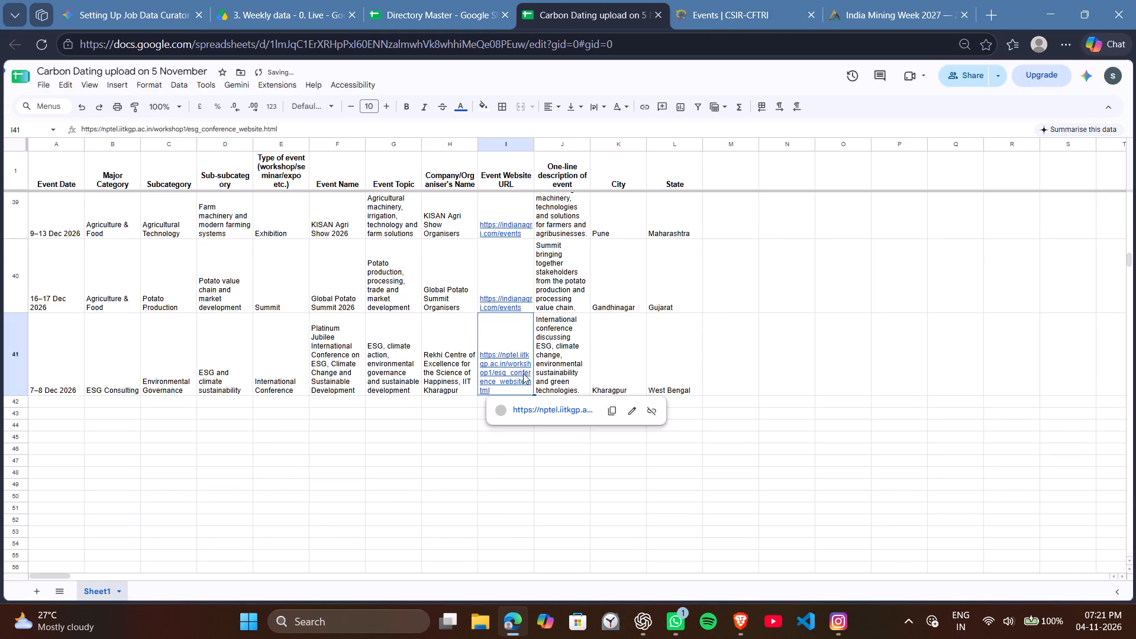
pyautogui.click(534, 408)
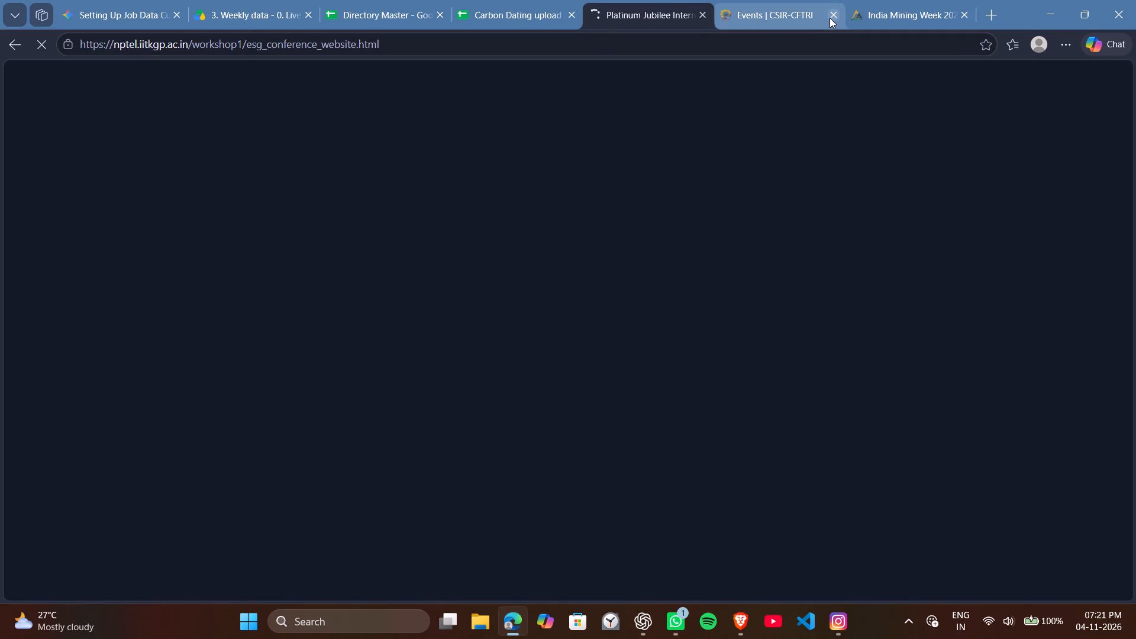
pyautogui.click(830, 18)
pyautogui.click(830, 18)
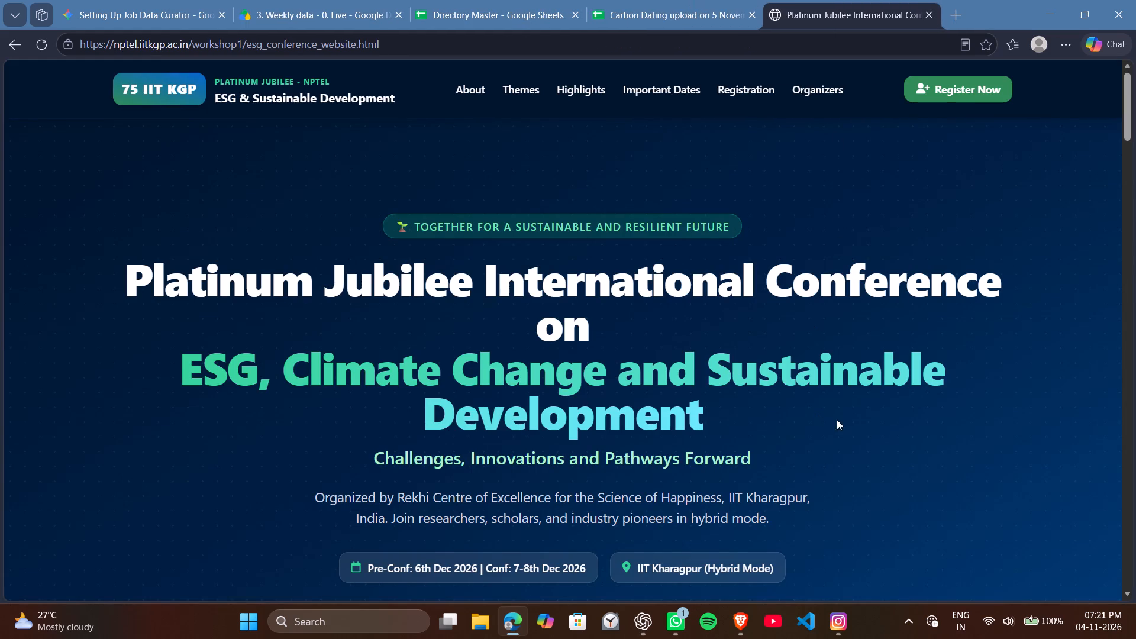
# Move the Platinum Jubilee International Conference row from row 41 up to row 4 in the main list.
pyautogui.click(686, 0)
pyautogui.click(13, 350)
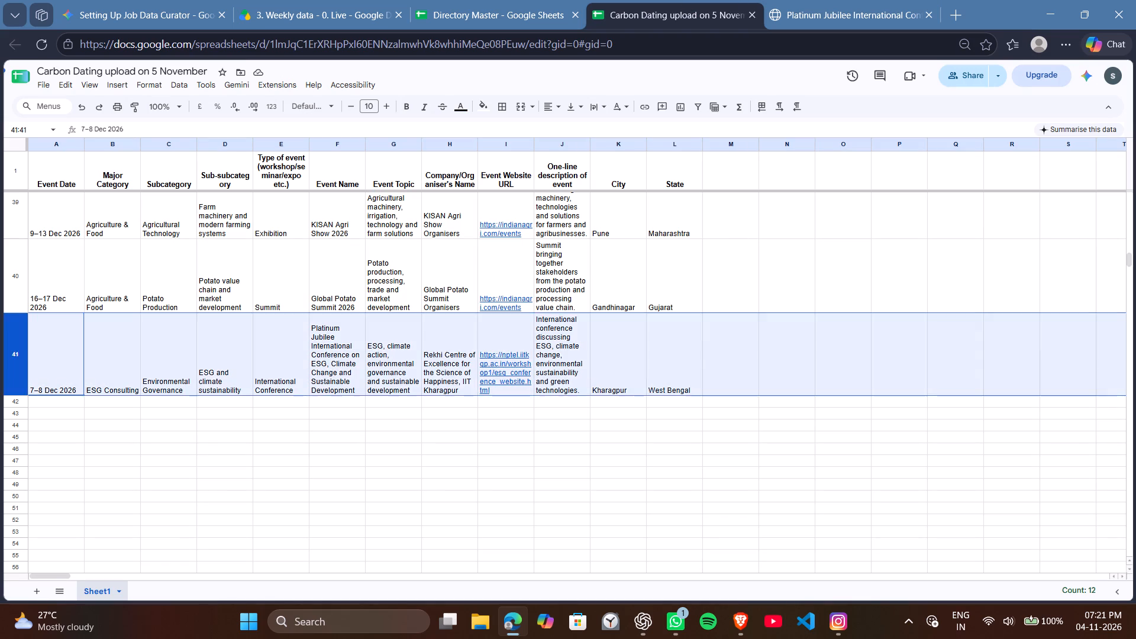
pyautogui.moveTo(14, 339); pyautogui.dragTo(20, 379)
# Look through the main list and the remaining unverified rows, down to the Global Potato Summit 2026 row's website URL.
pyautogui.scroll(-3, 304, 408)
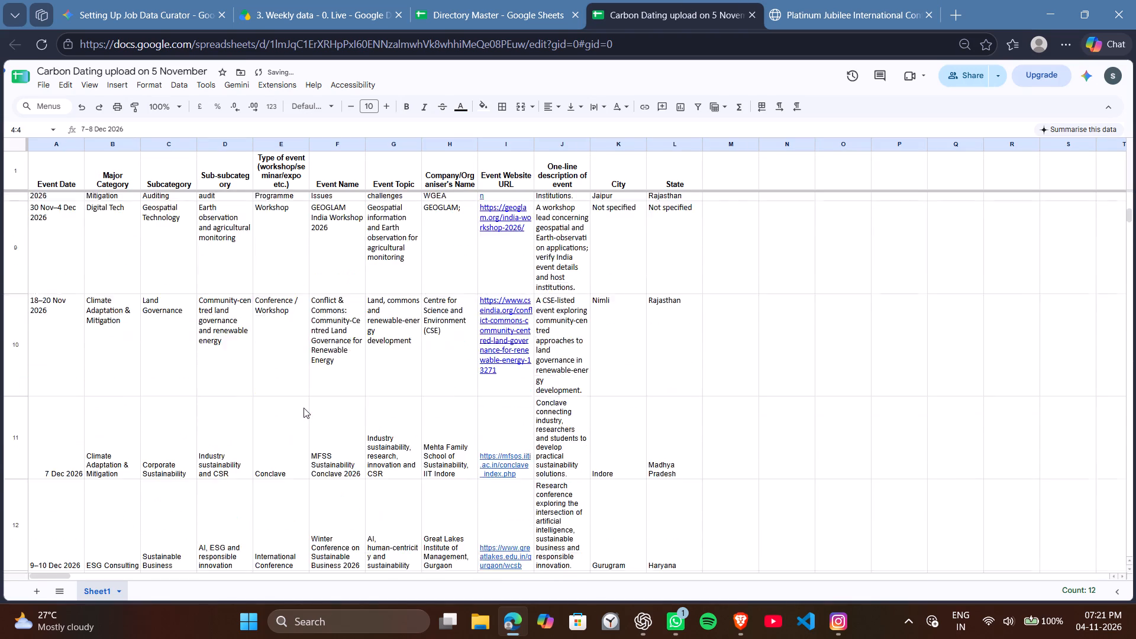
pyautogui.scroll(-6, 304, 408)
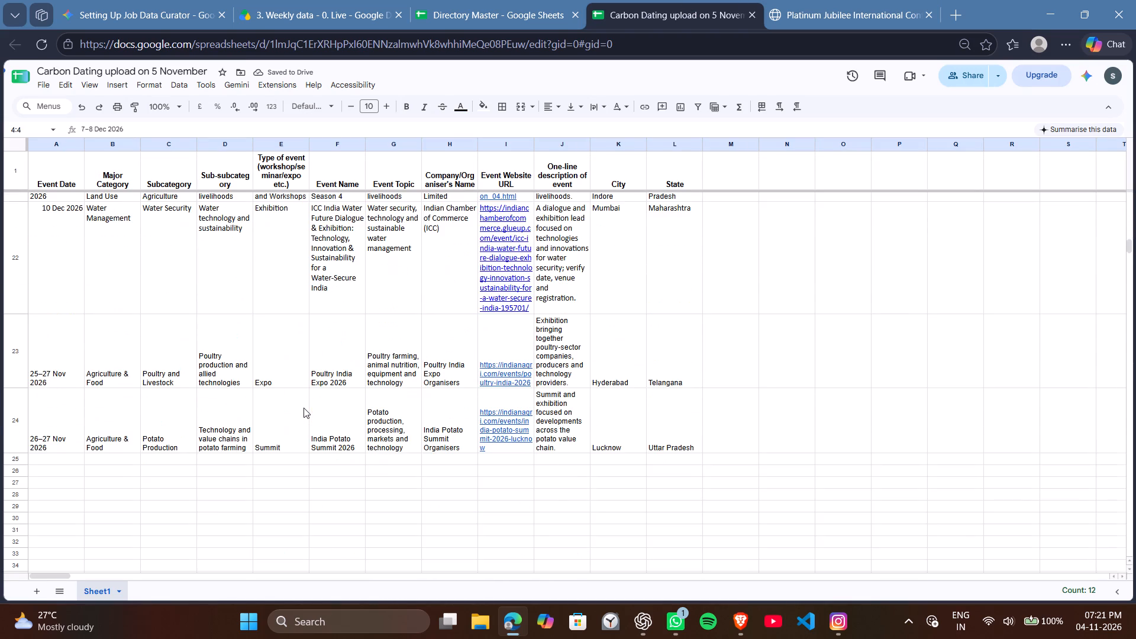
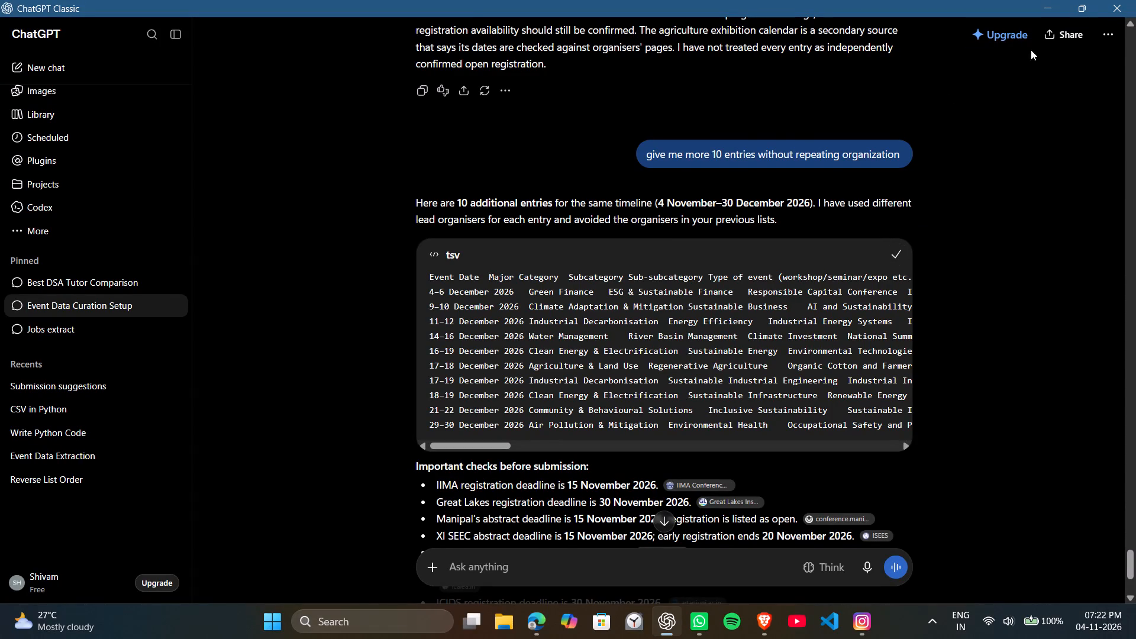
pyautogui.click(1047, 0)
pyautogui.scroll(-2, 217, 496)
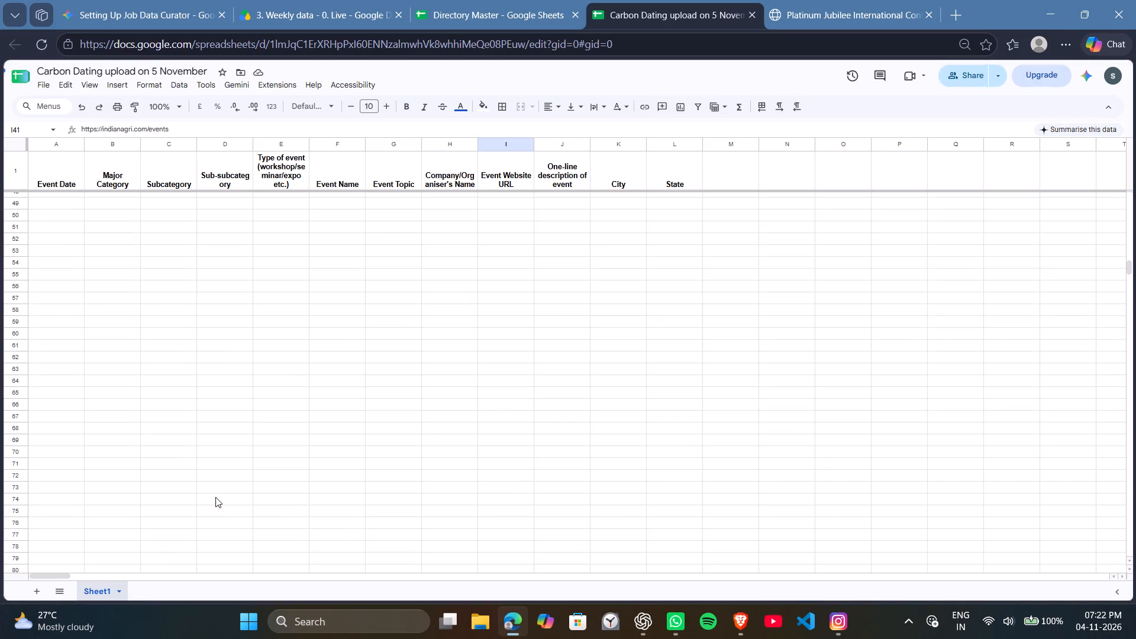
pyautogui.scroll(2, 54, 286)
pyautogui.scroll(-1, 54, 531)
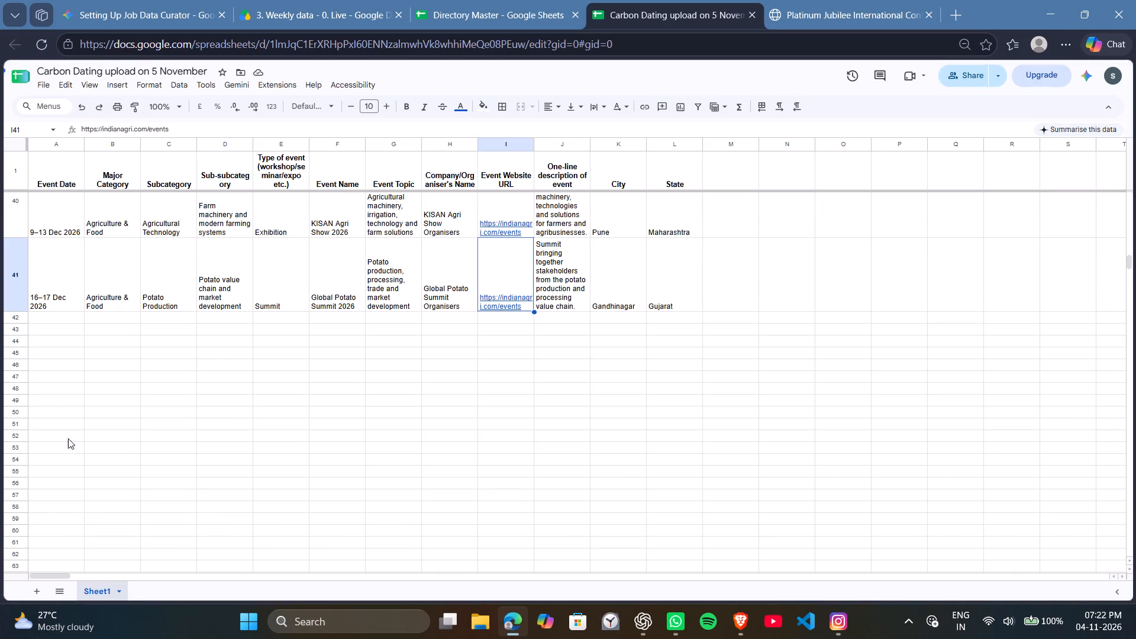
pyautogui.click(50, 402)
pyautogui.scroll(1, 50, 402)
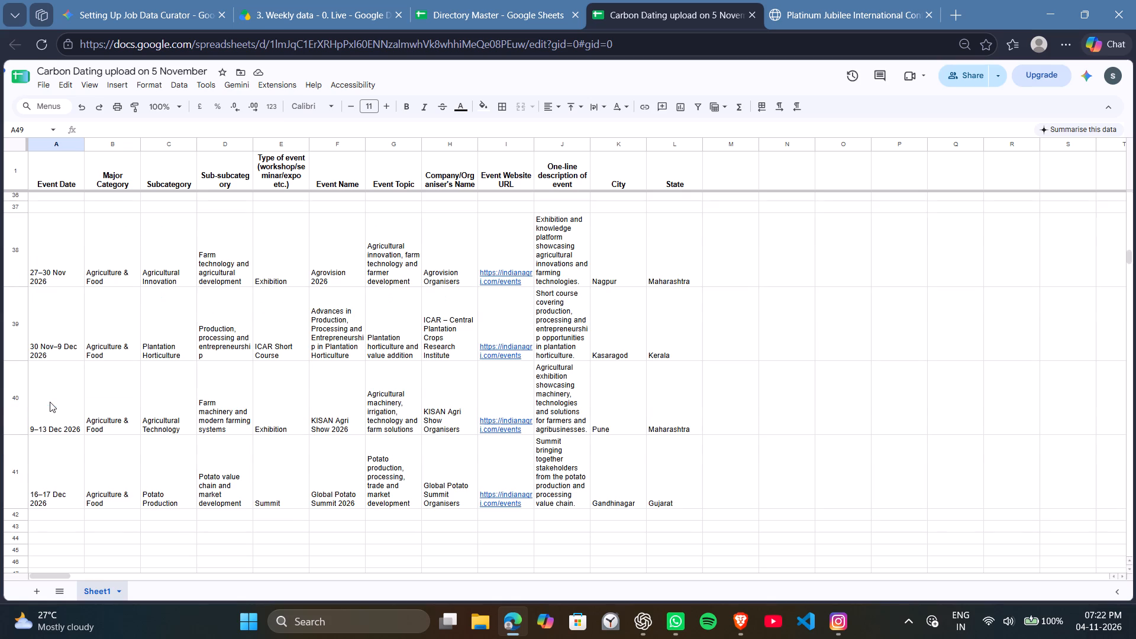
pyautogui.scroll(-1, 164, 539)
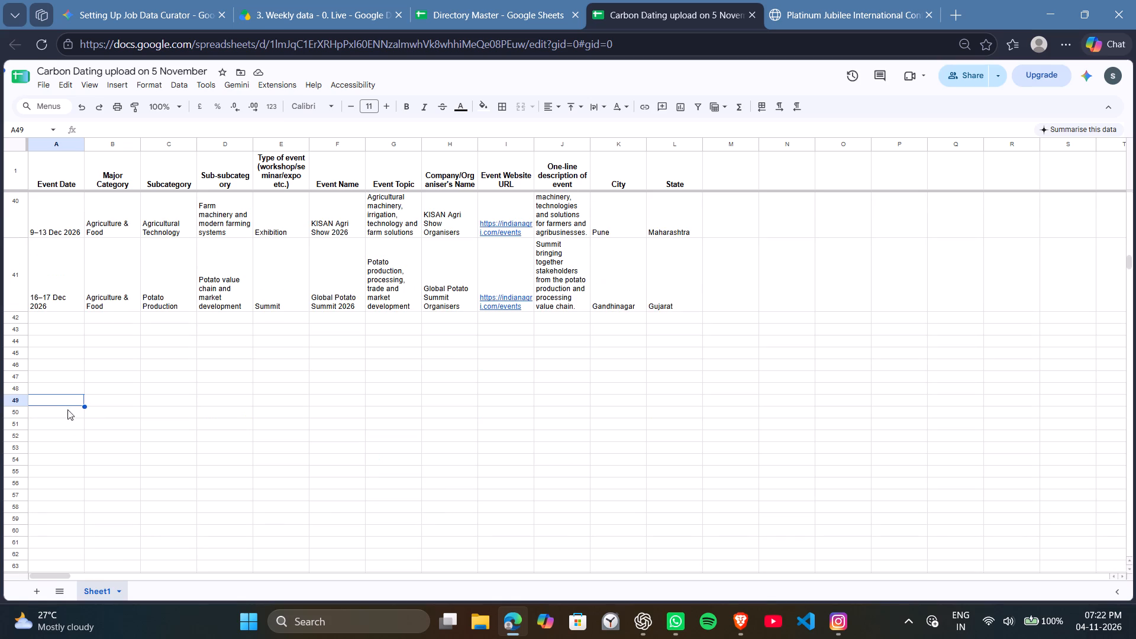
pyautogui.click(53, 402)
pyautogui.hotkey('ctrl', 'v')
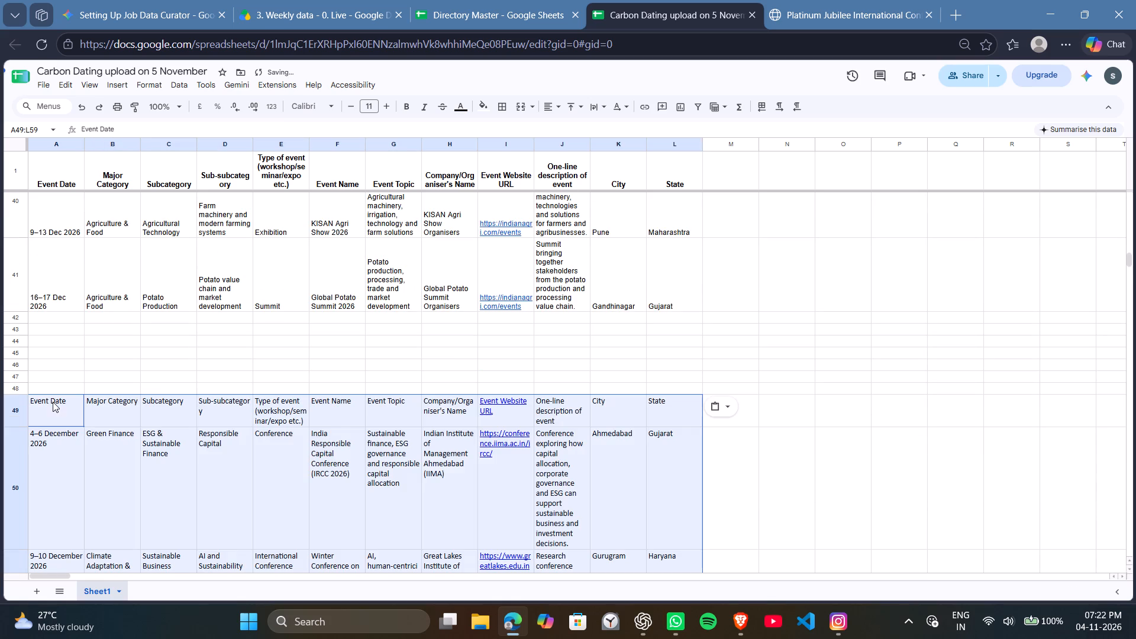
# Delete the duplicate header row 49 above the pasted entries.
pyautogui.click(7, 405)
pyautogui.rightClick(7, 405)
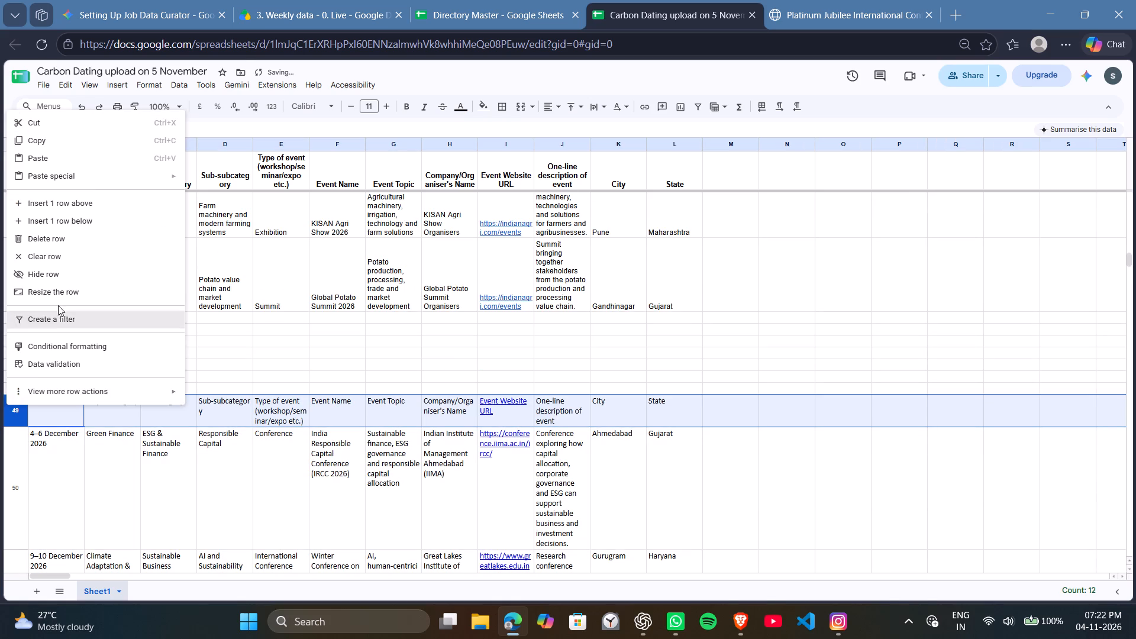
pyautogui.click(33, 241)
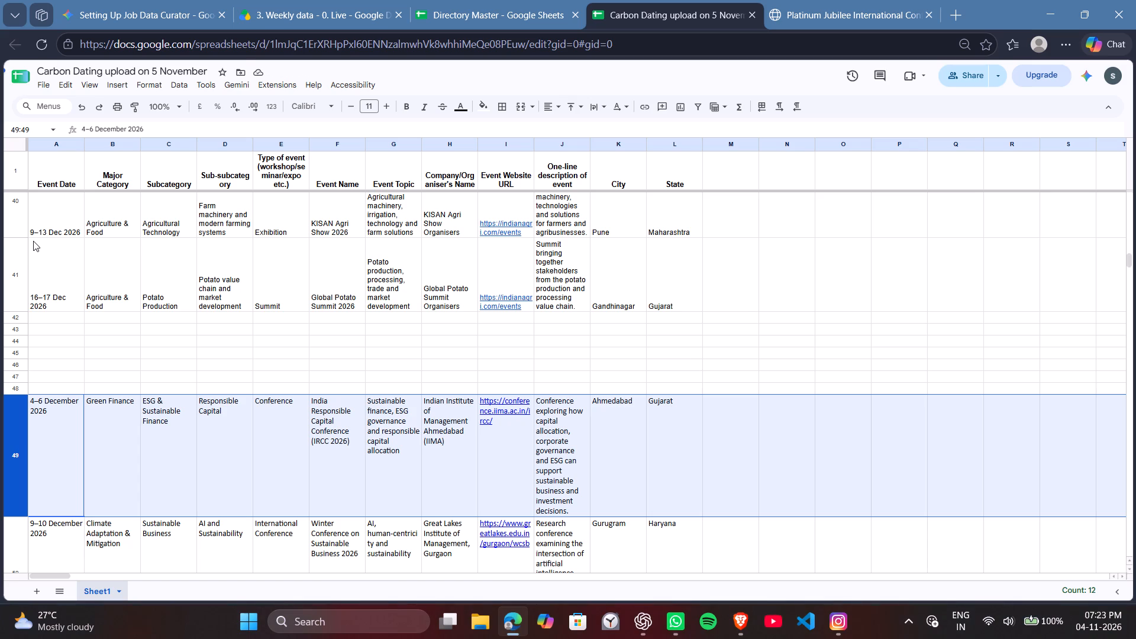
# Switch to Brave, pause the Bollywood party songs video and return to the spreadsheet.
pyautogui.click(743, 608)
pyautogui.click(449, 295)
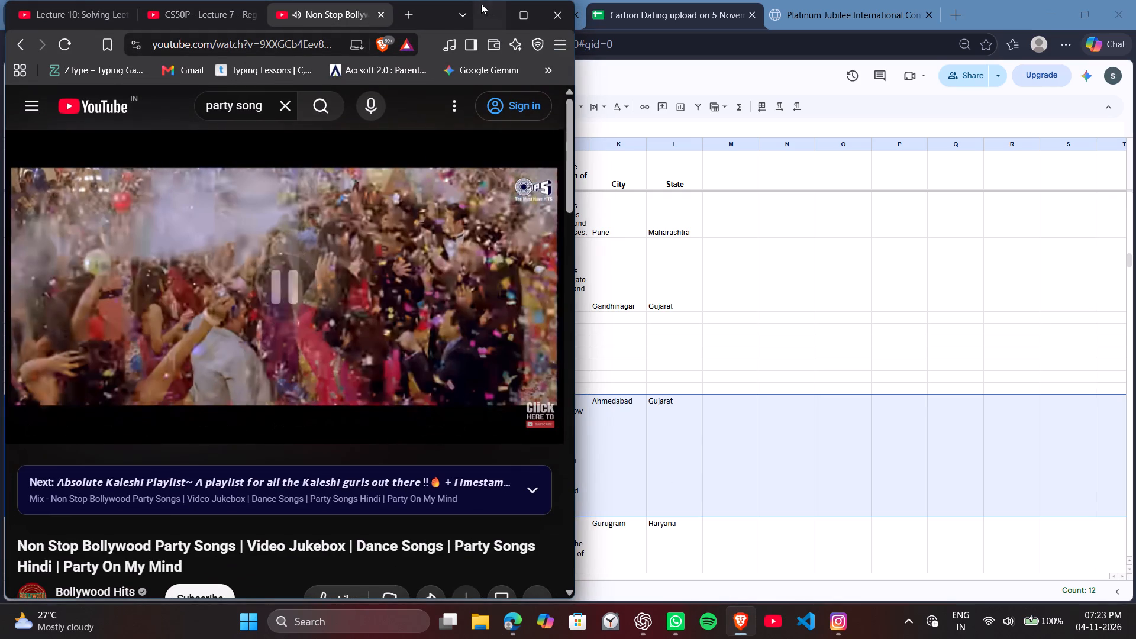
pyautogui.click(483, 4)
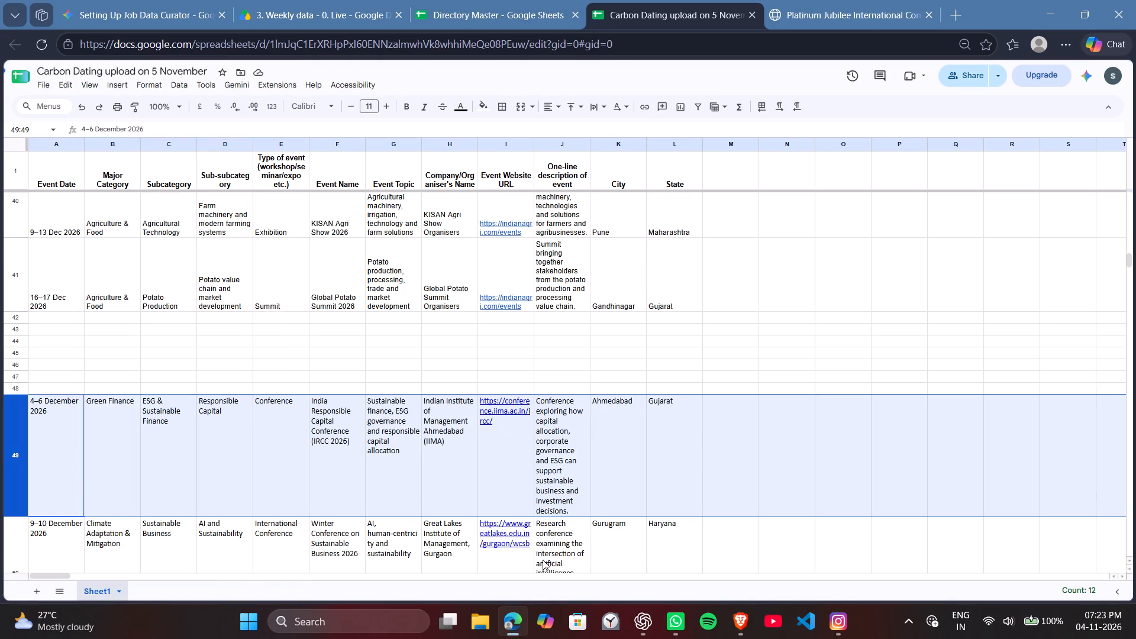
# Open the India Responsible Capital Conference row's IIMA link, close the Platinum Jubilee page and check the conference dates, registration deadline and venue.
pyautogui.click(495, 408)
pyautogui.click(545, 536)
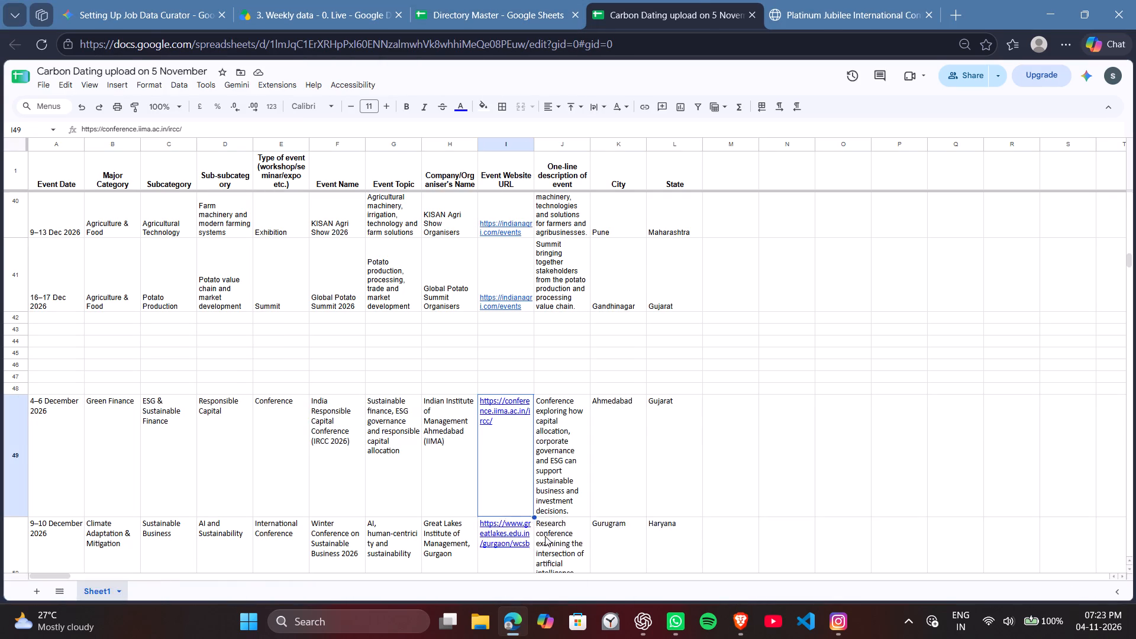
pyautogui.click(966, 12)
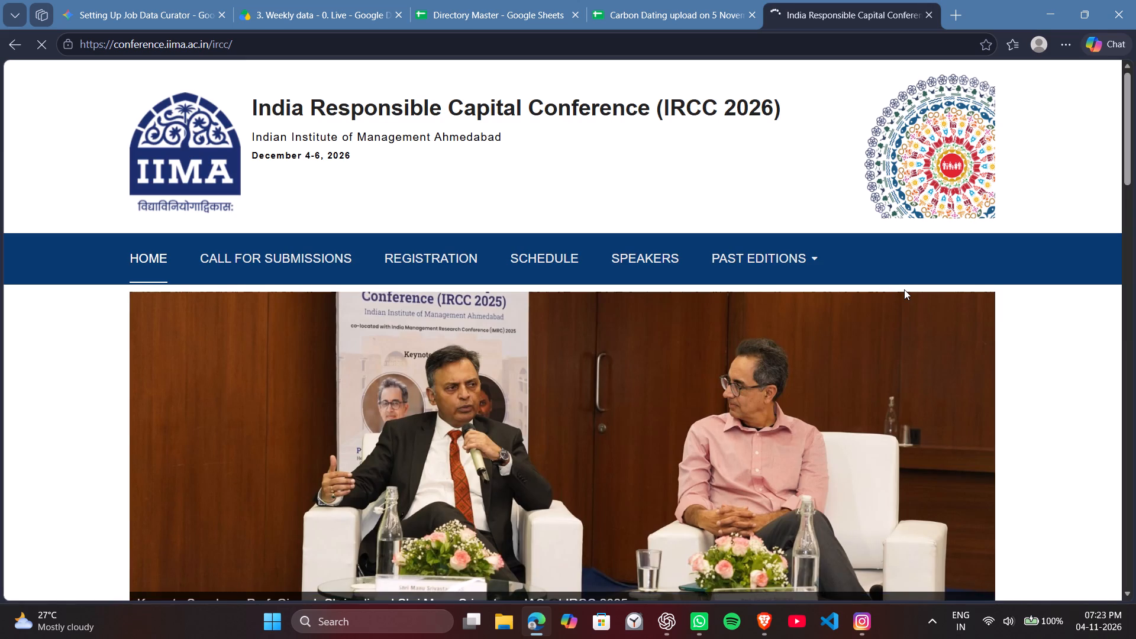
pyautogui.scroll(-2, 777, 91)
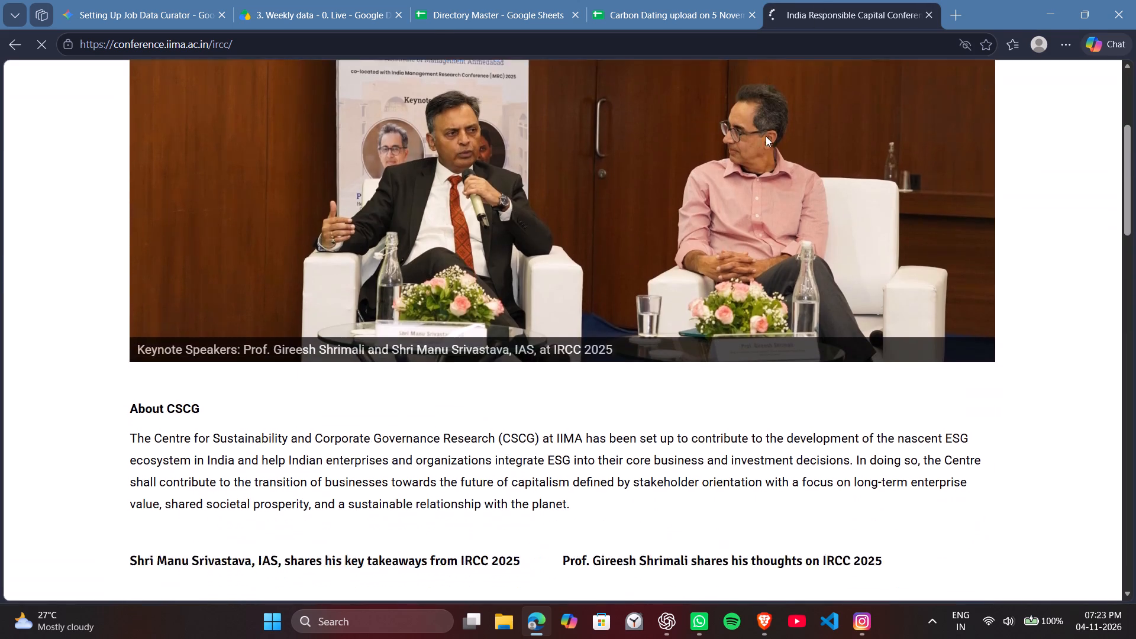
pyautogui.scroll(-7, 766, 136)
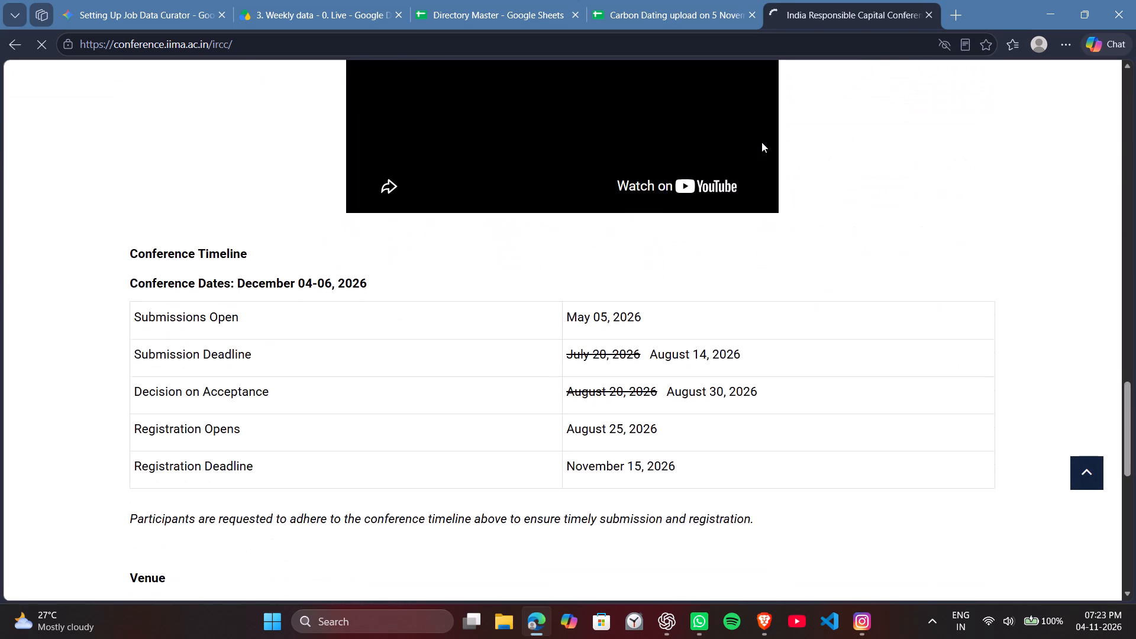
pyautogui.scroll(-1, 761, 142)
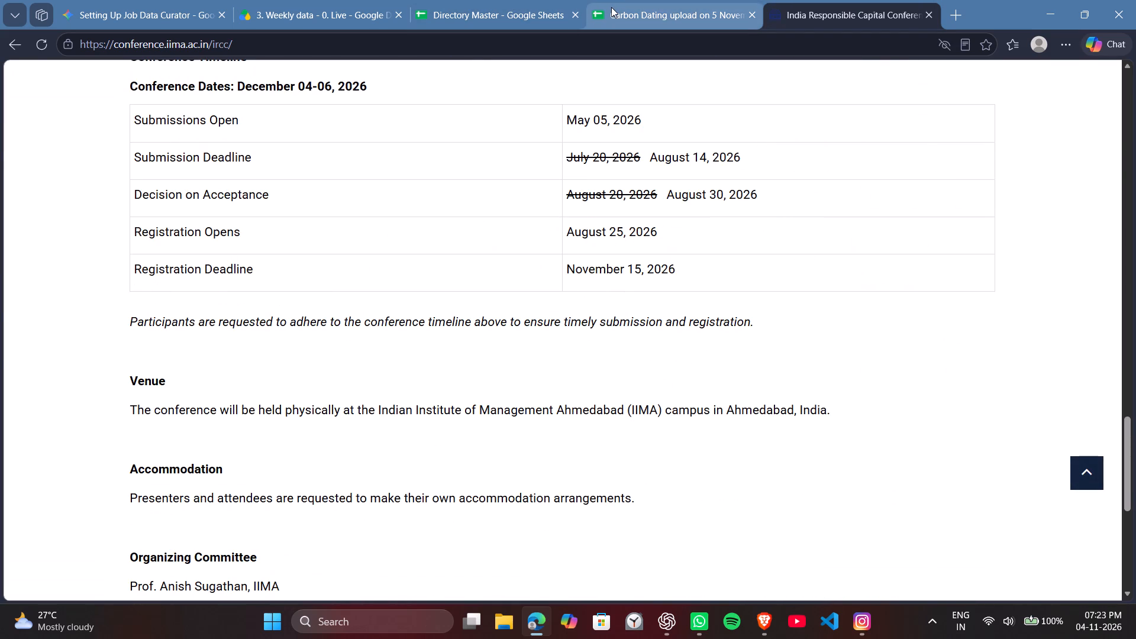
# Move the India Responsible Capital Conference row from row 49 up to row 4 in the main list.
pyautogui.click(611, 7)
pyautogui.click(5, 422)
pyautogui.moveTo(15, 415); pyautogui.dragTo(8, 390)
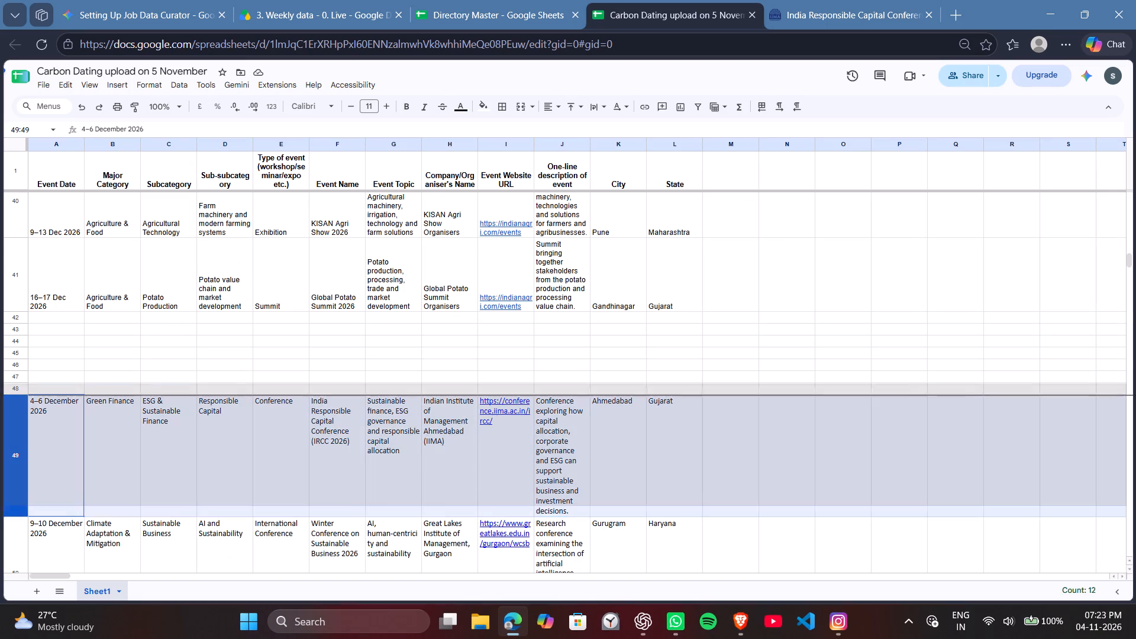
pyautogui.moveTo(8, 390); pyautogui.dragTo(0, 385)
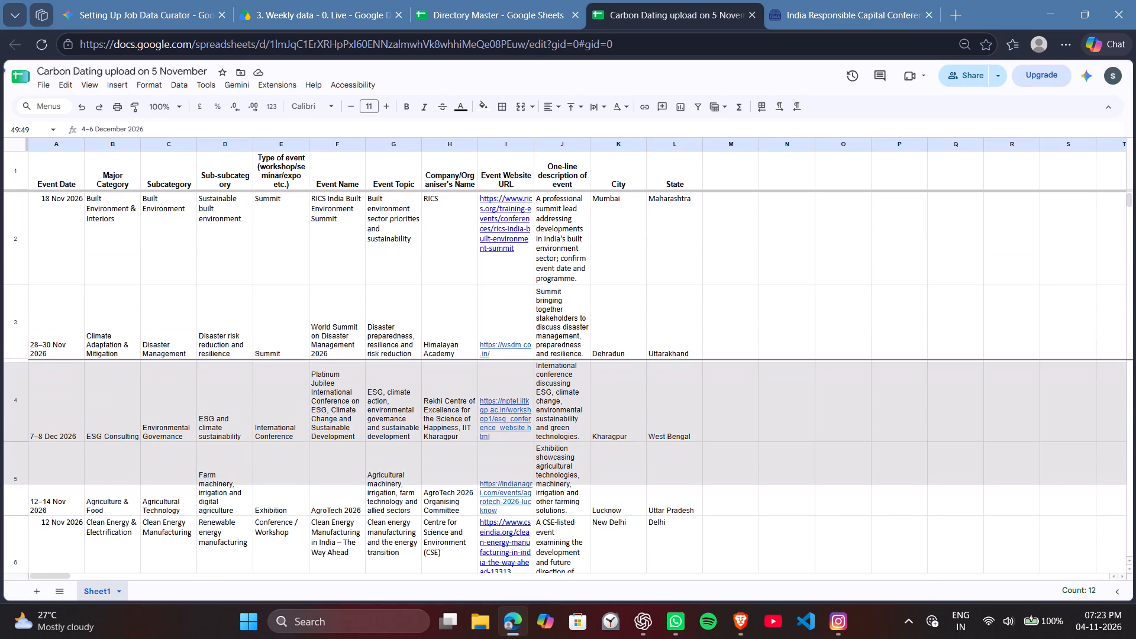
pyautogui.moveTo(0, 385); pyautogui.dragTo(0, 385)
# Open the Winter Conference on Sustainable Business 2026 row's Great Lakes link, close the IIMA page and check the conference details.
pyautogui.scroll(-8, 511, 366)
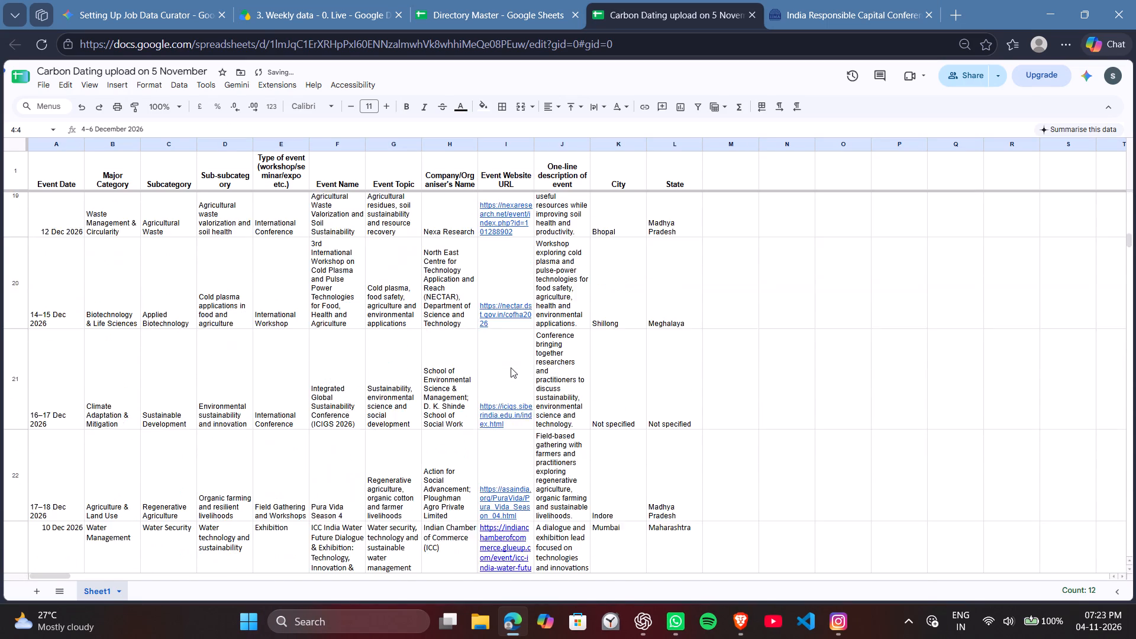
pyautogui.scroll(-5, 511, 367)
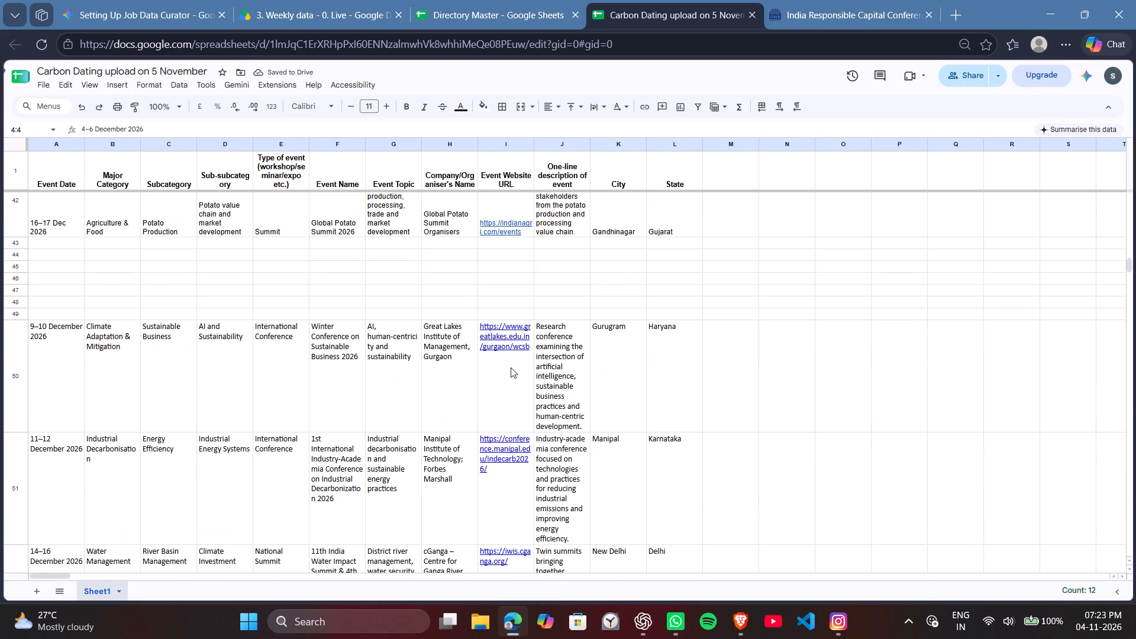
pyautogui.click(522, 347)
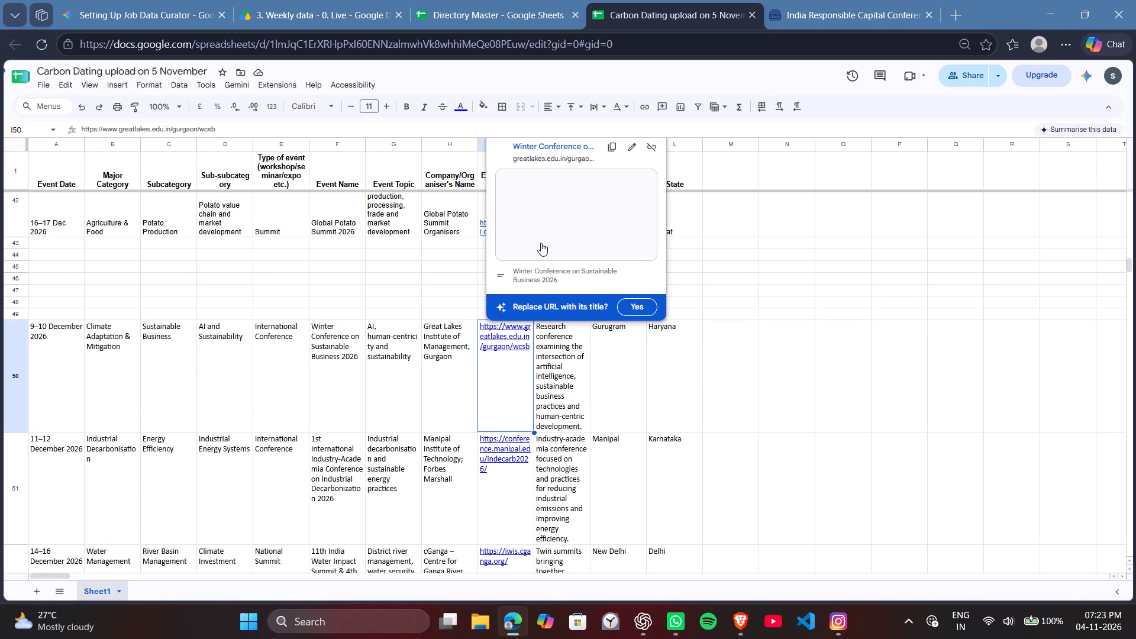
pyautogui.click(547, 141)
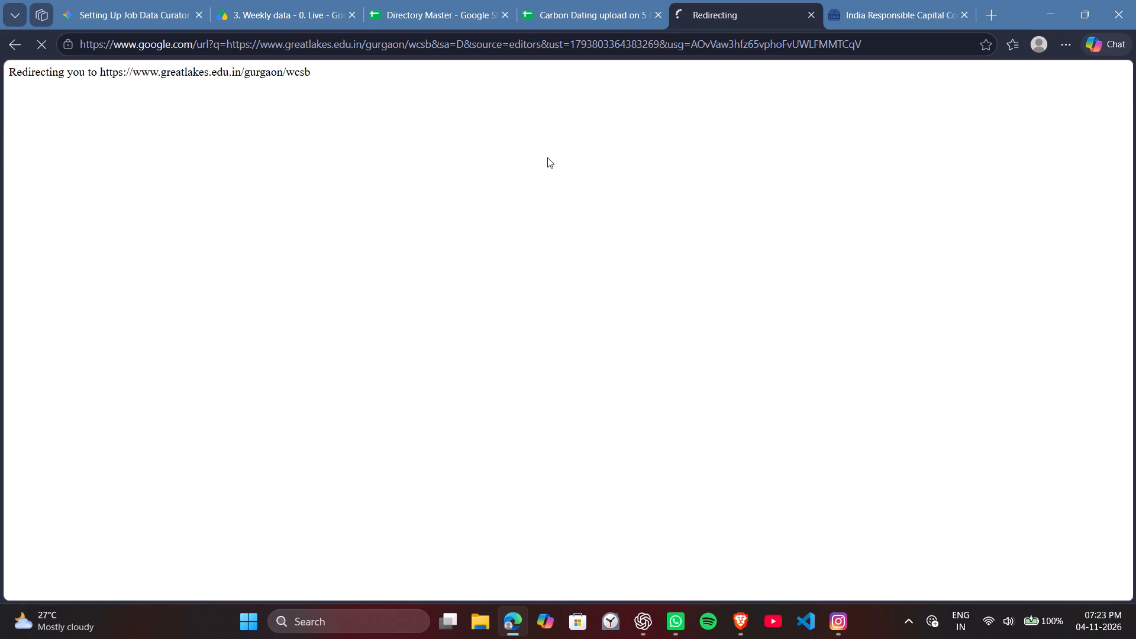
pyautogui.click(960, 19)
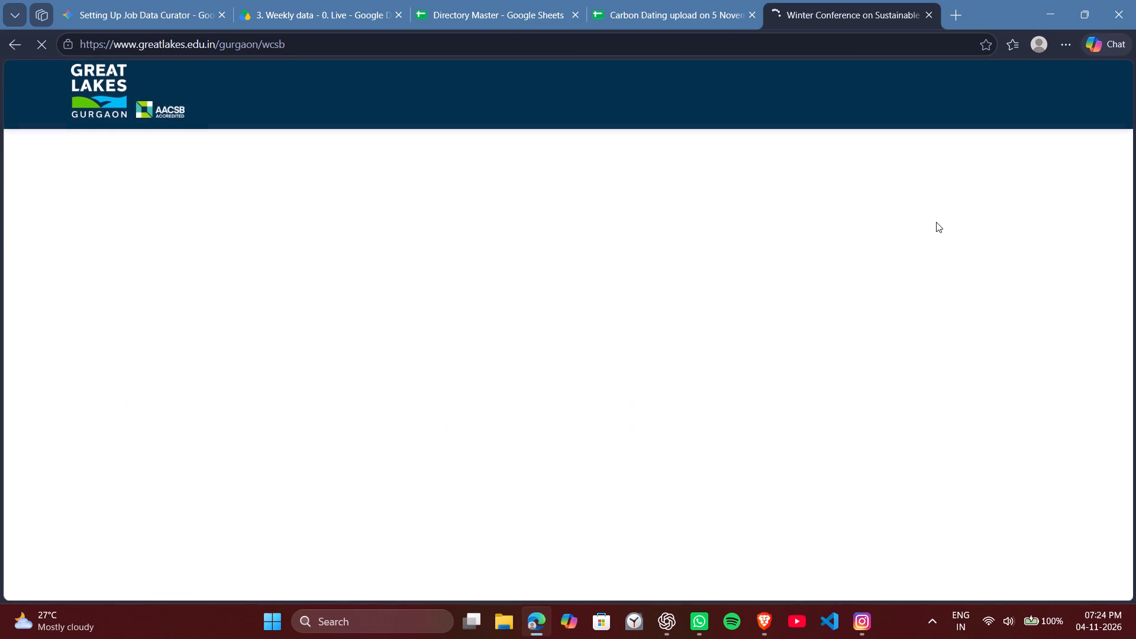
pyautogui.scroll(-1, 857, 262)
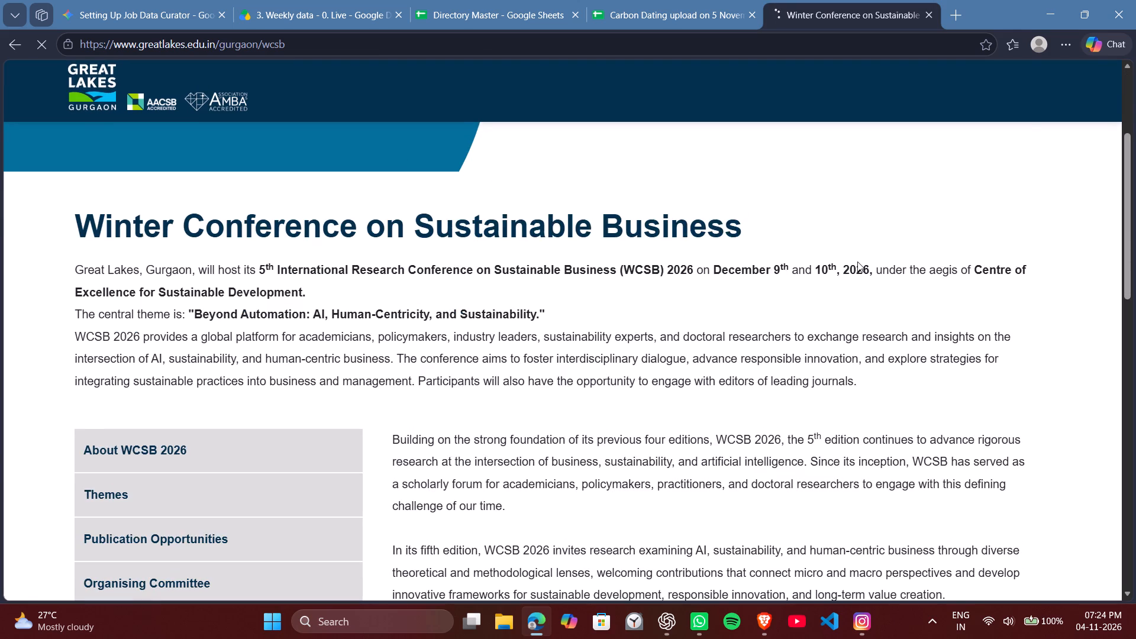
pyautogui.scroll(-1, 857, 262)
pyautogui.scroll(1, 857, 262)
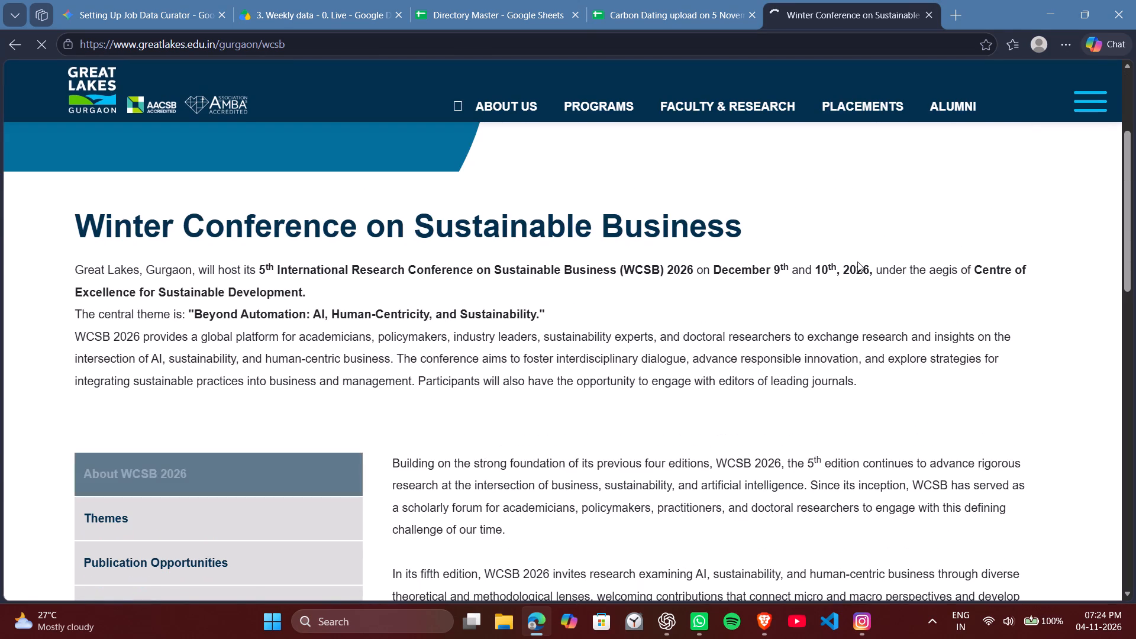
pyautogui.scroll(-2, 857, 262)
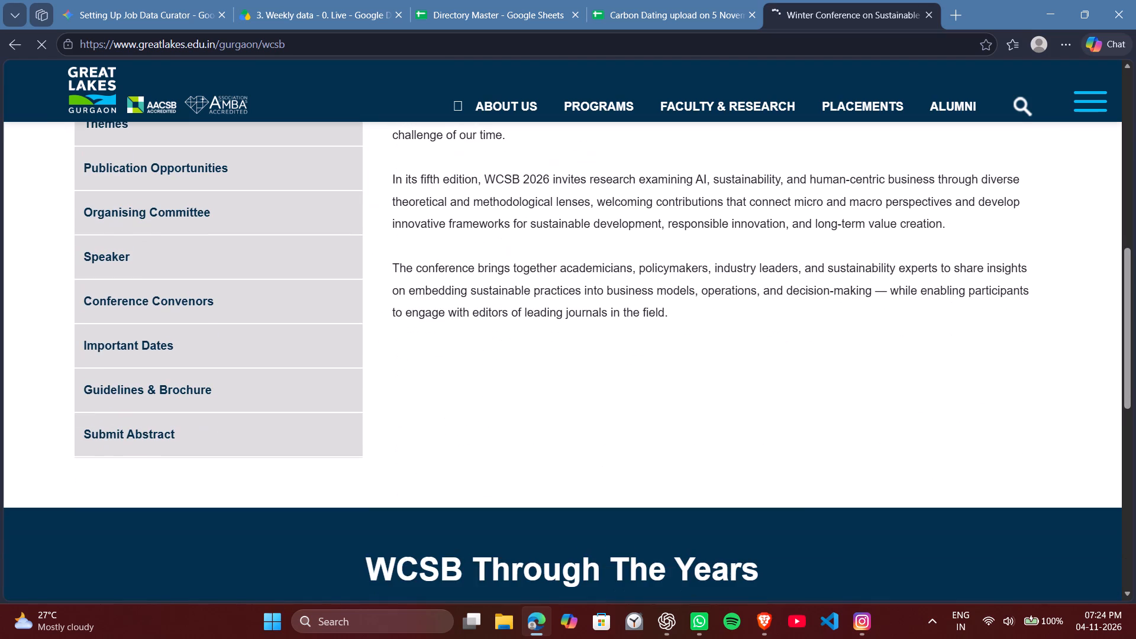
pyautogui.scroll(1, 857, 262)
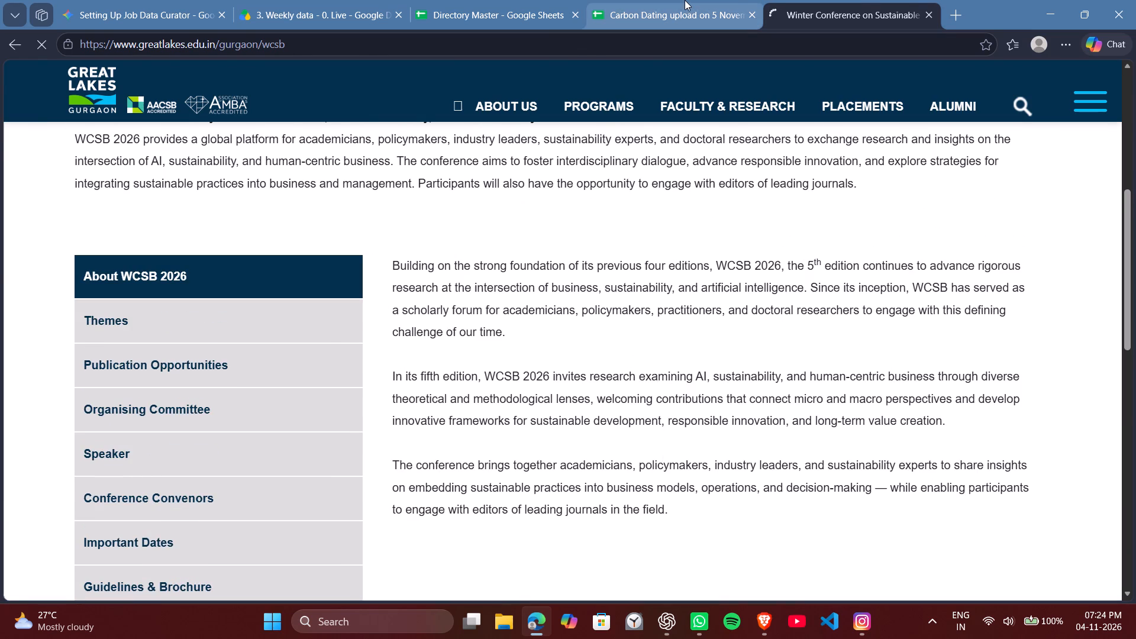
# Move the Winter Conference on Sustainable Business 2026 row from row 50 up to row 17 in the main list.
pyautogui.click(685, 0)
pyautogui.click(10, 363)
pyautogui.moveTo(10, 344); pyautogui.dragTo(0, 266)
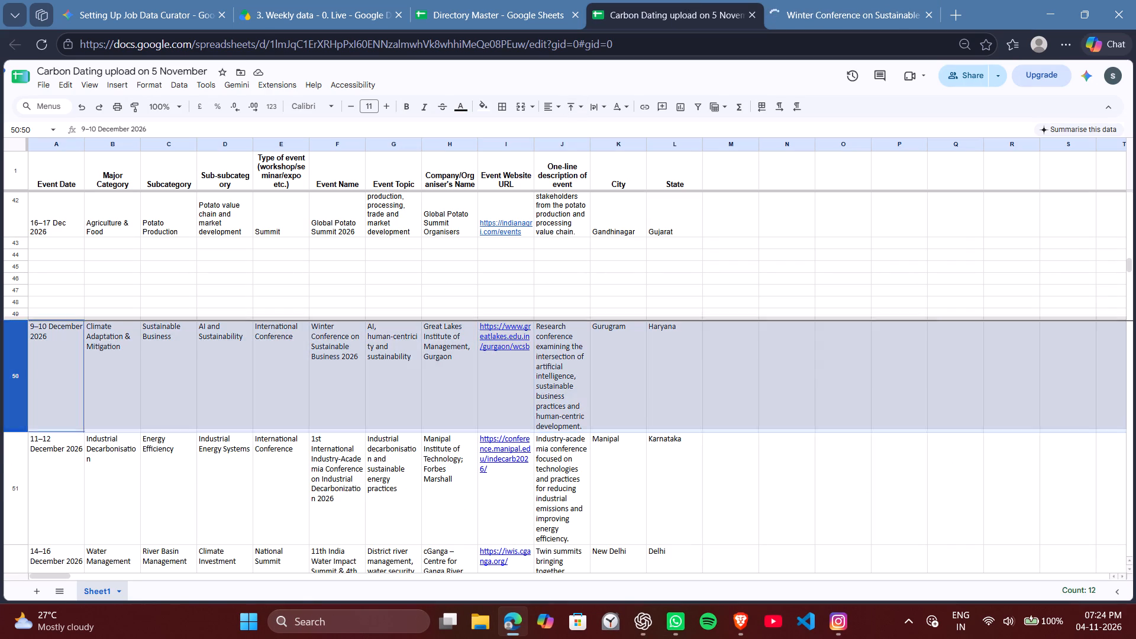
pyautogui.moveTo(0, 266); pyautogui.dragTo(14, 399)
# Open the Industrial Decarbonization 2026 row's Manipal link, check the InDecarb conference details and return to the sheet.
pyautogui.scroll(-2, 175, 415)
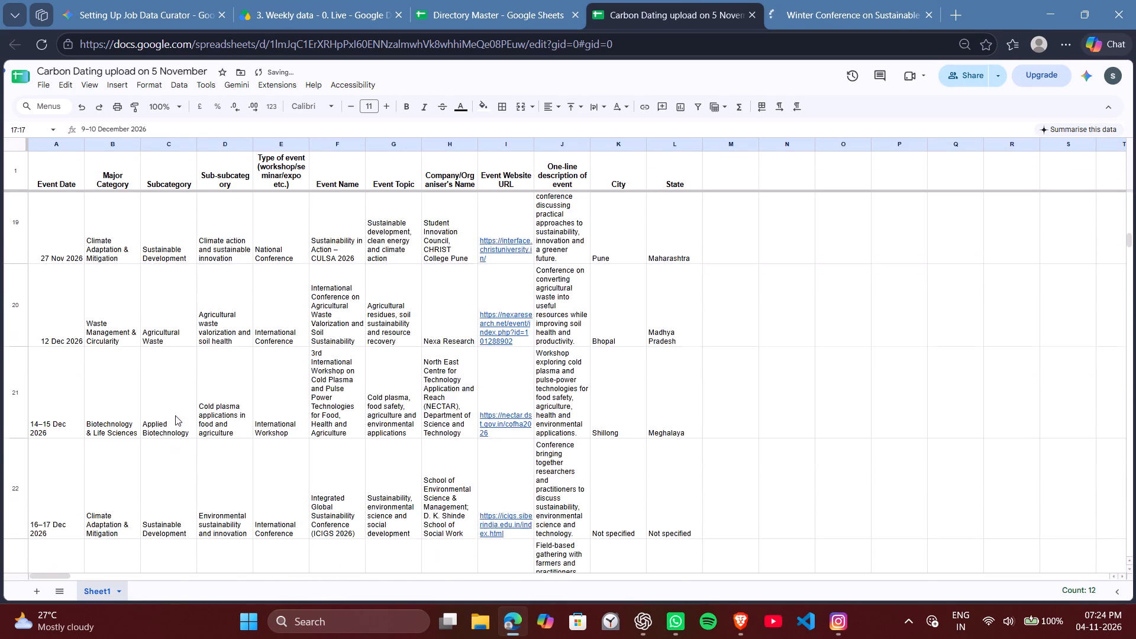
pyautogui.scroll(-5, 175, 415)
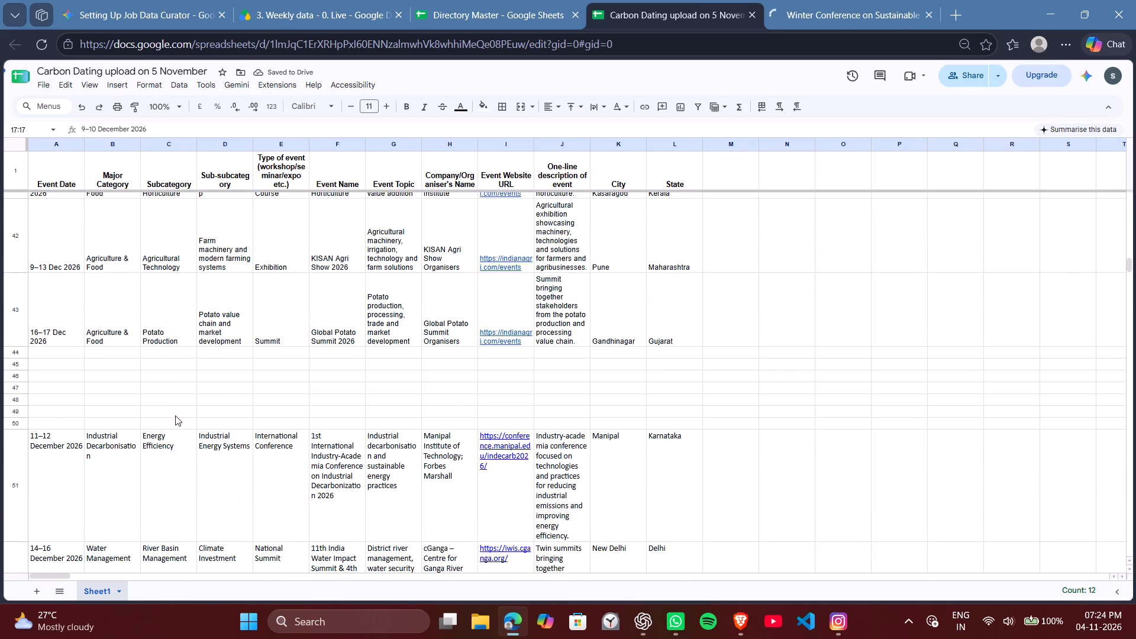
pyautogui.scroll(1, 175, 415)
pyautogui.scroll(-1, 389, 342)
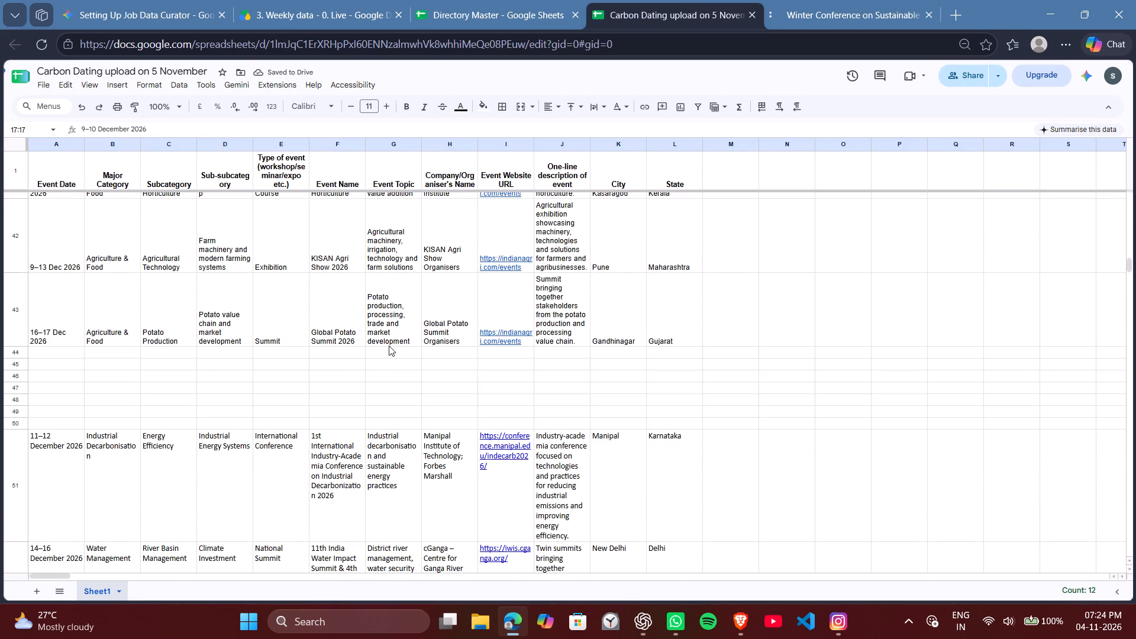
pyautogui.click(496, 453)
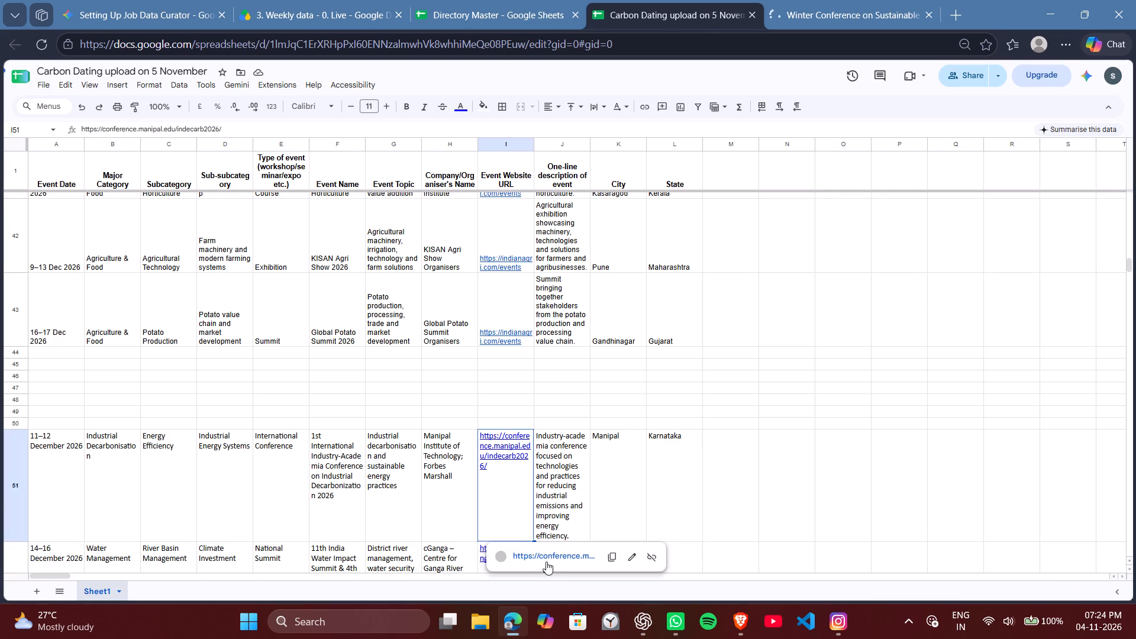
pyautogui.click(546, 561)
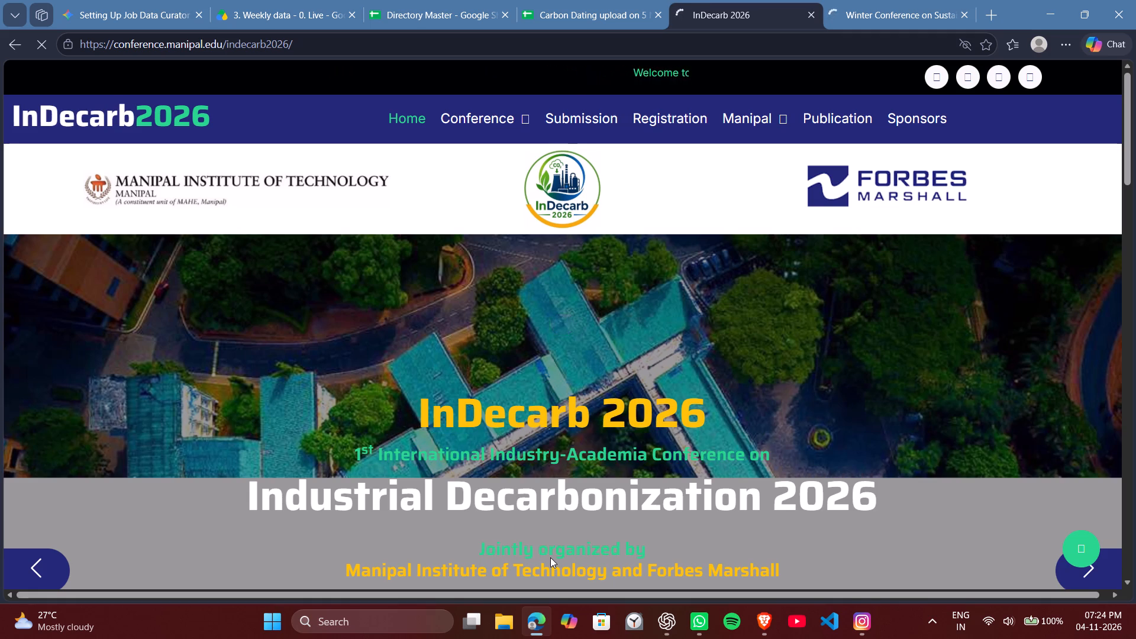
pyautogui.scroll(-1, 555, 516)
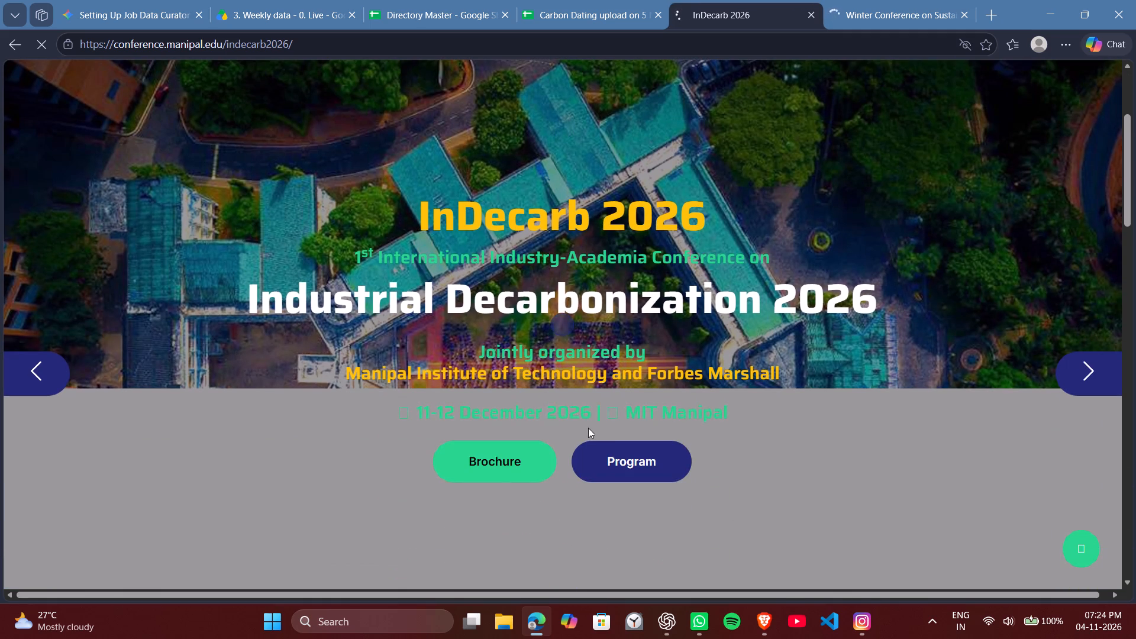
pyautogui.scroll(-4, 760, 473)
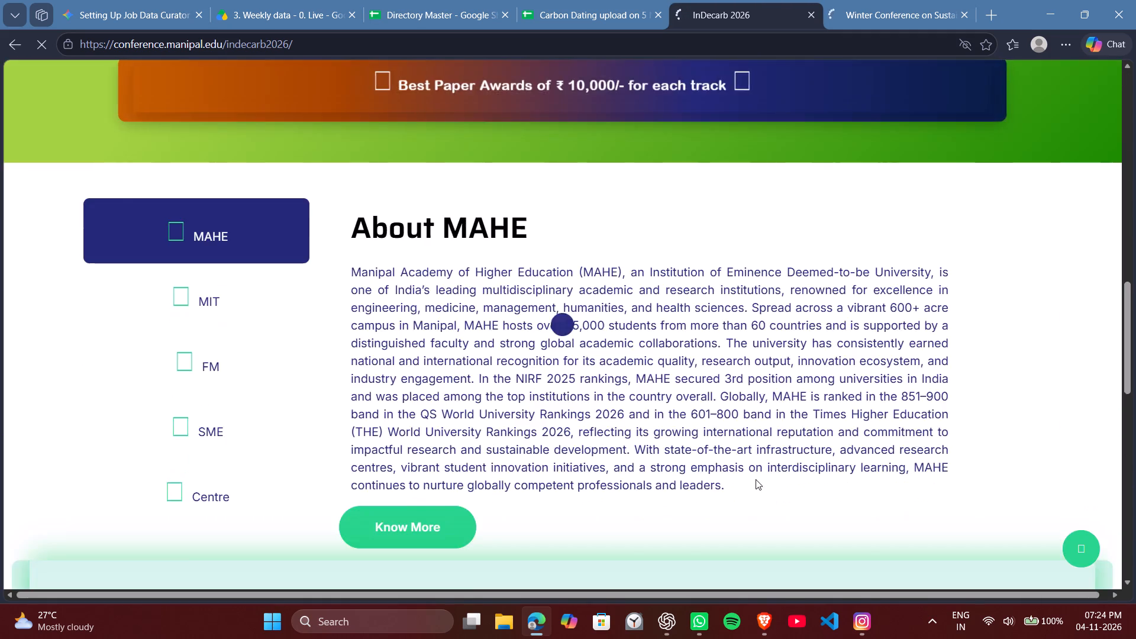
pyautogui.scroll(3, 756, 479)
pyautogui.click(579, 0)
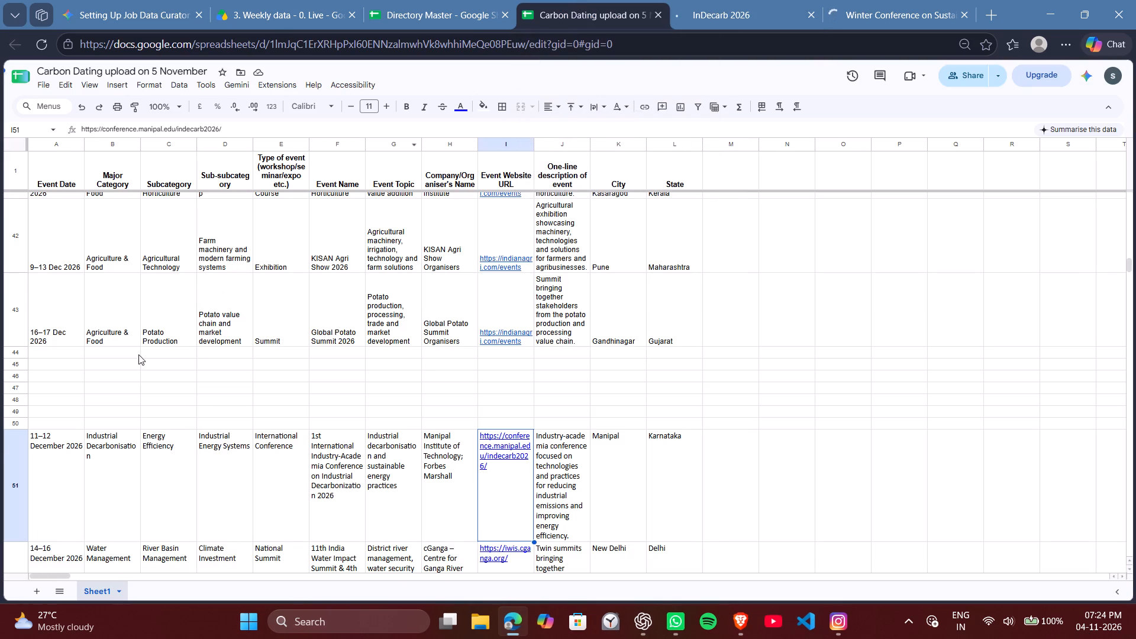
# Move the 1st International Industry-Academia Conference on Industrial Decarbonization 2026 row from row 51 up to row 10 in the main list.
pyautogui.click(11, 466)
pyautogui.moveTo(12, 458); pyautogui.dragTo(0, 217)
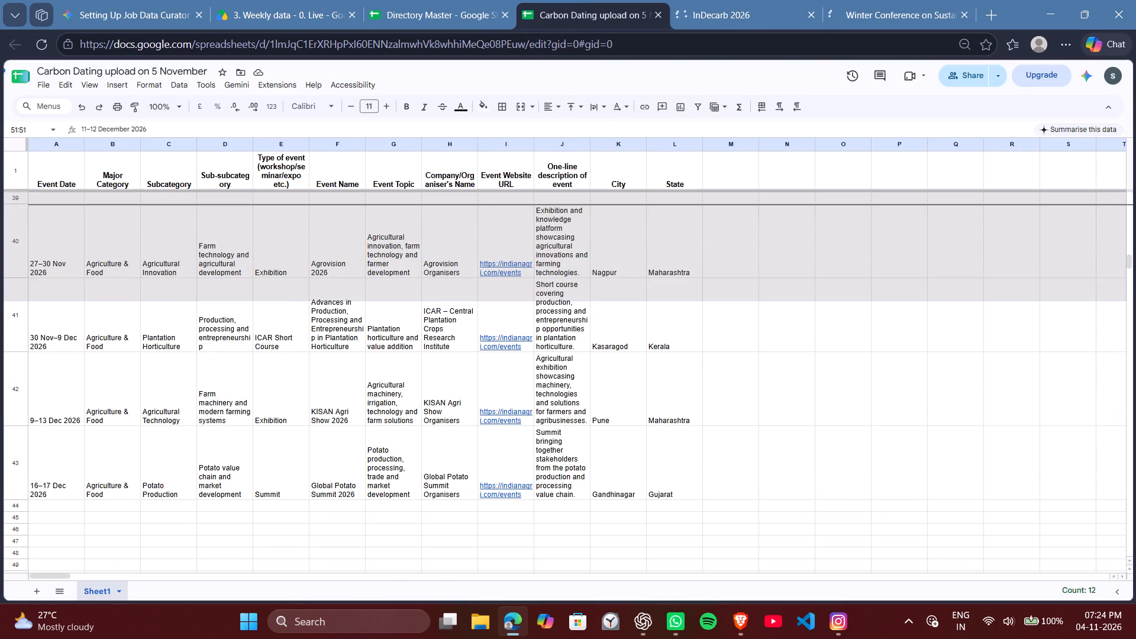
pyautogui.moveTo(0, 217); pyautogui.dragTo(19, 298)
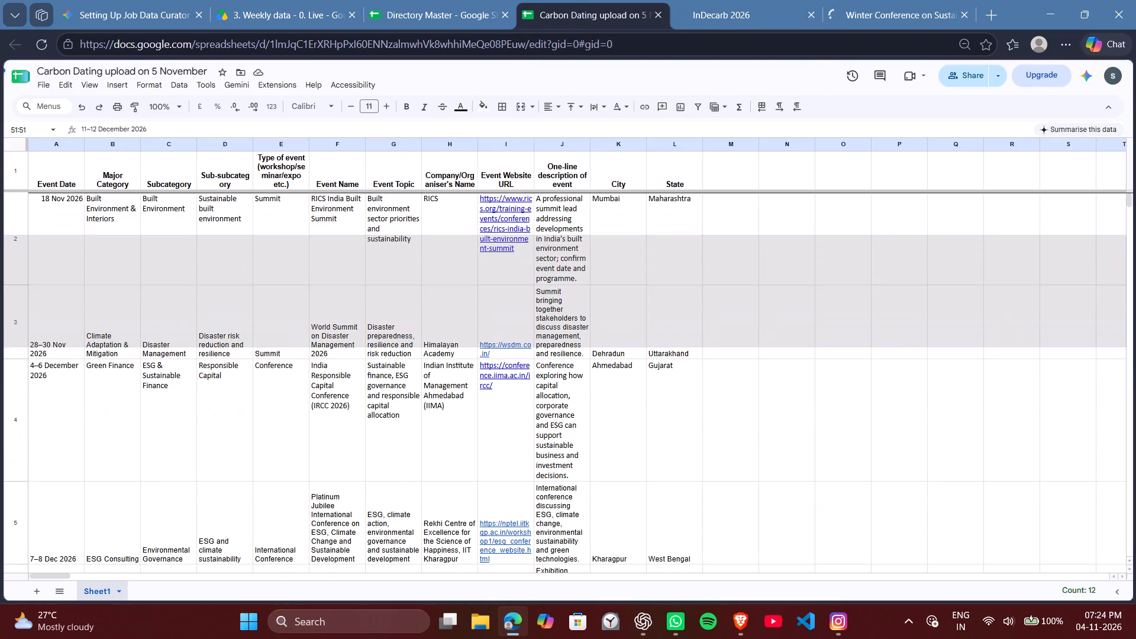
pyautogui.moveTo(19, 298); pyautogui.dragTo(22, 506)
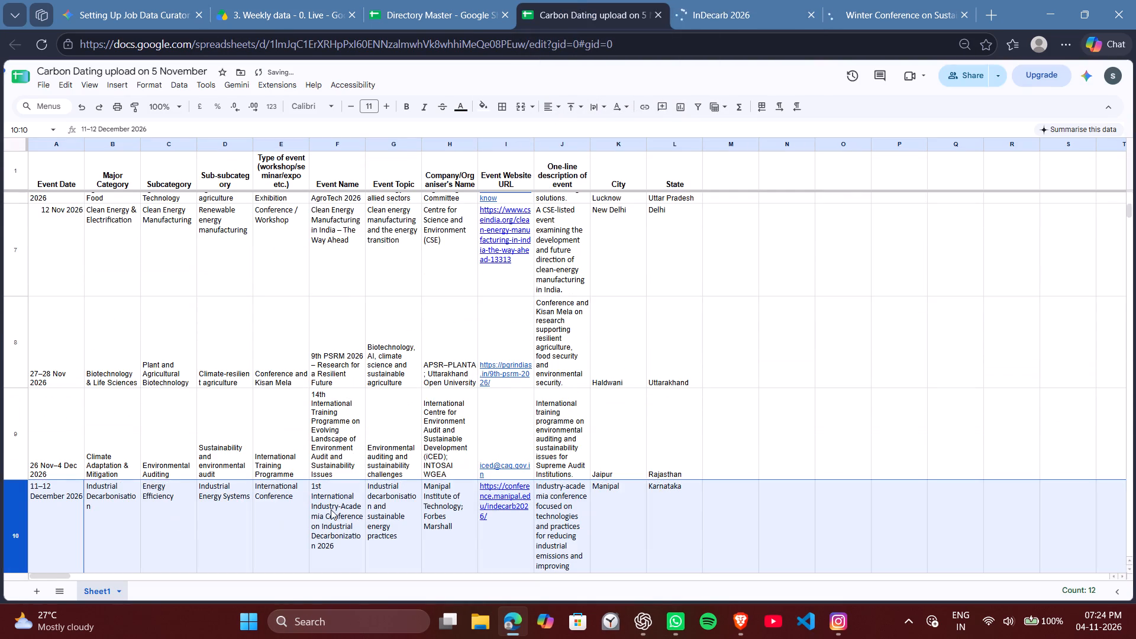
# Open the 11th India Water Impact Summit row's cGanga link, close the InDecarb and Winter Conference pages, check the summit details and return to the sheet.
pyautogui.scroll(-7, 374, 504)
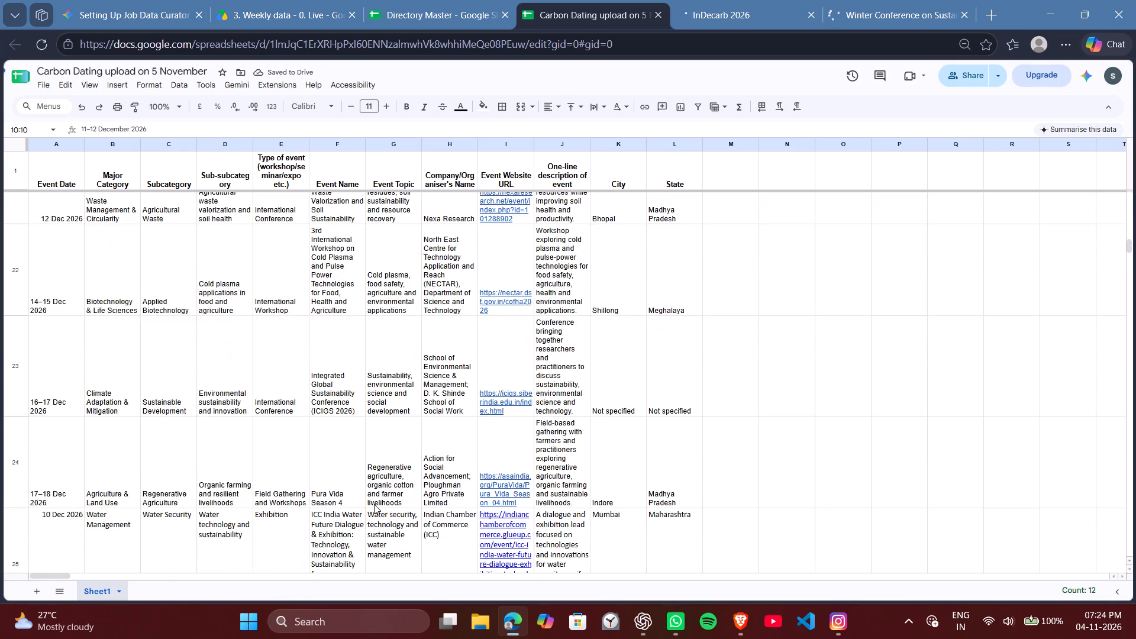
pyautogui.scroll(-5, 374, 504)
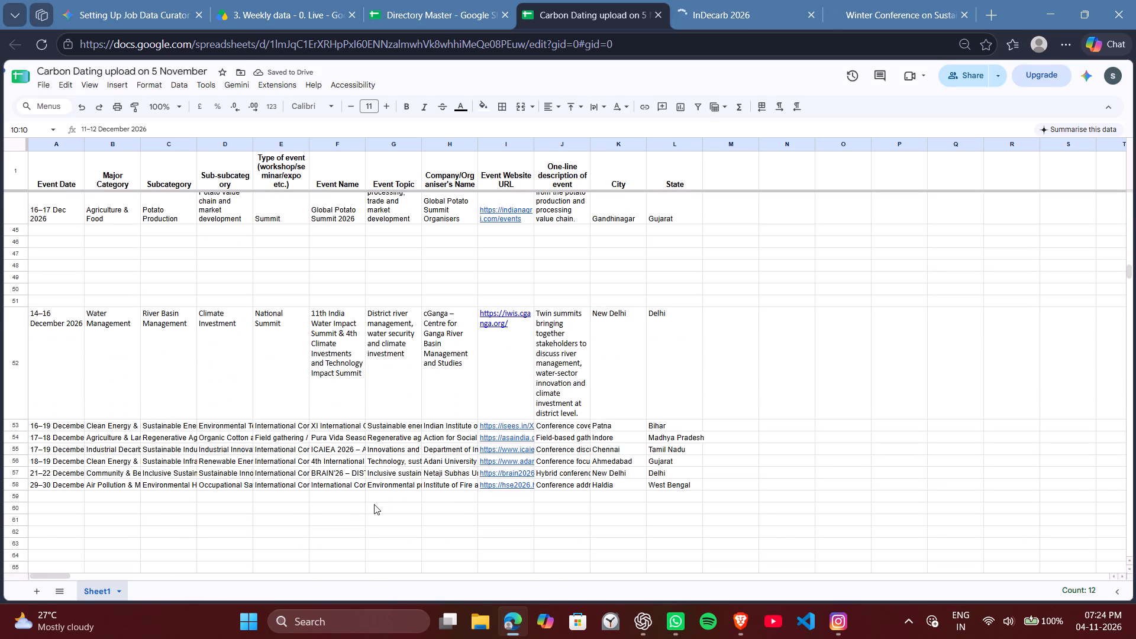
pyautogui.click(486, 320)
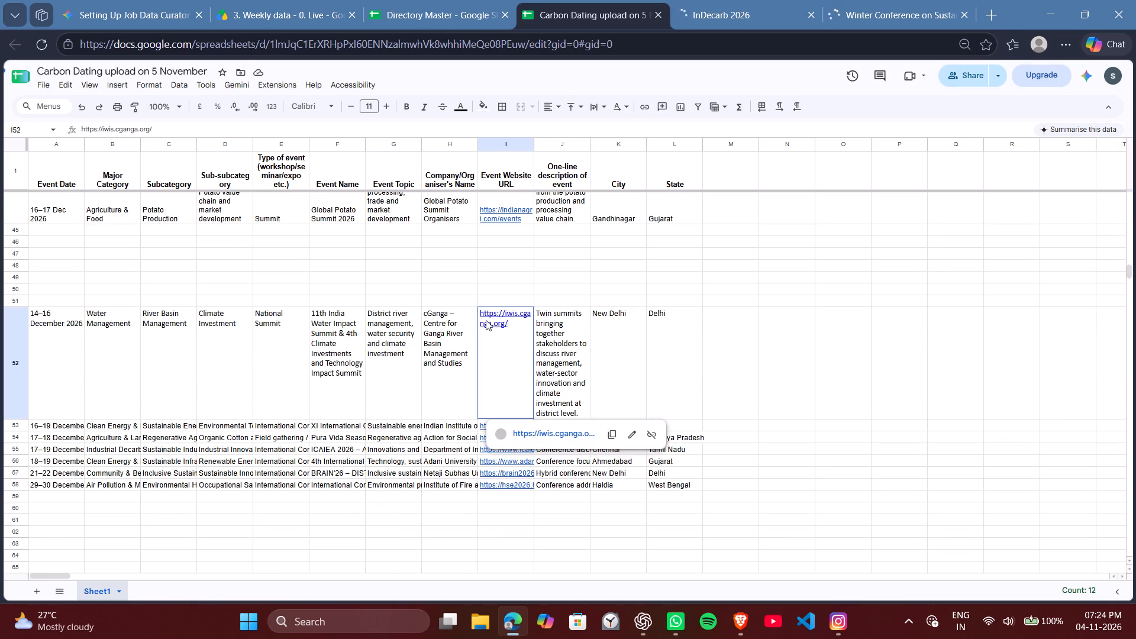
pyautogui.click(528, 433)
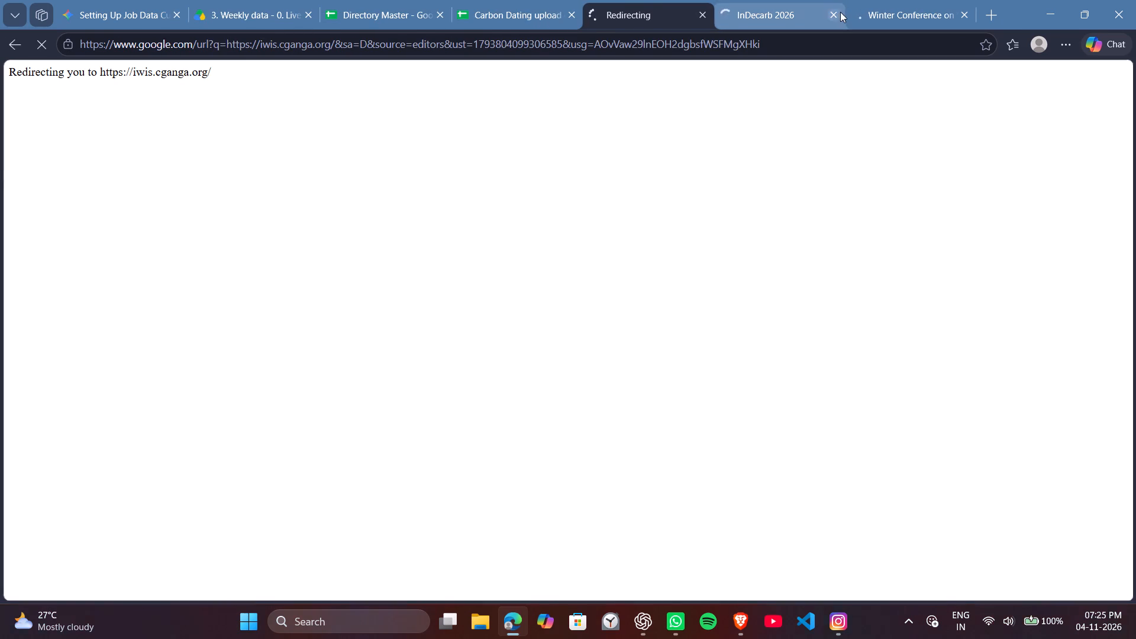
pyautogui.click(837, 14)
pyautogui.click(837, 14)
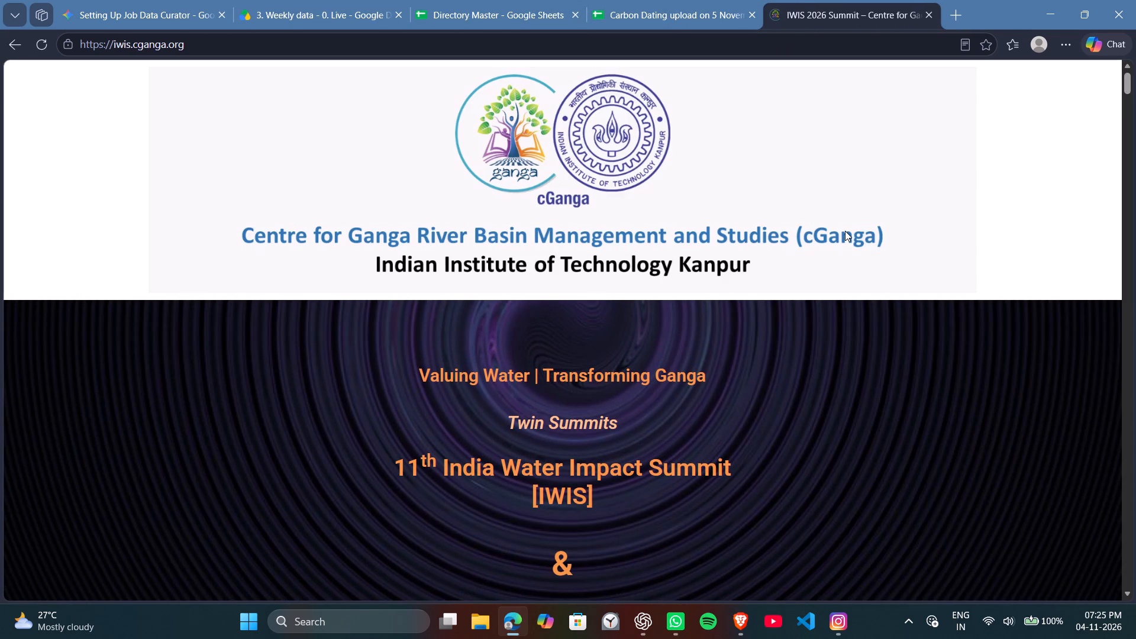
pyautogui.scroll(-1, 845, 231)
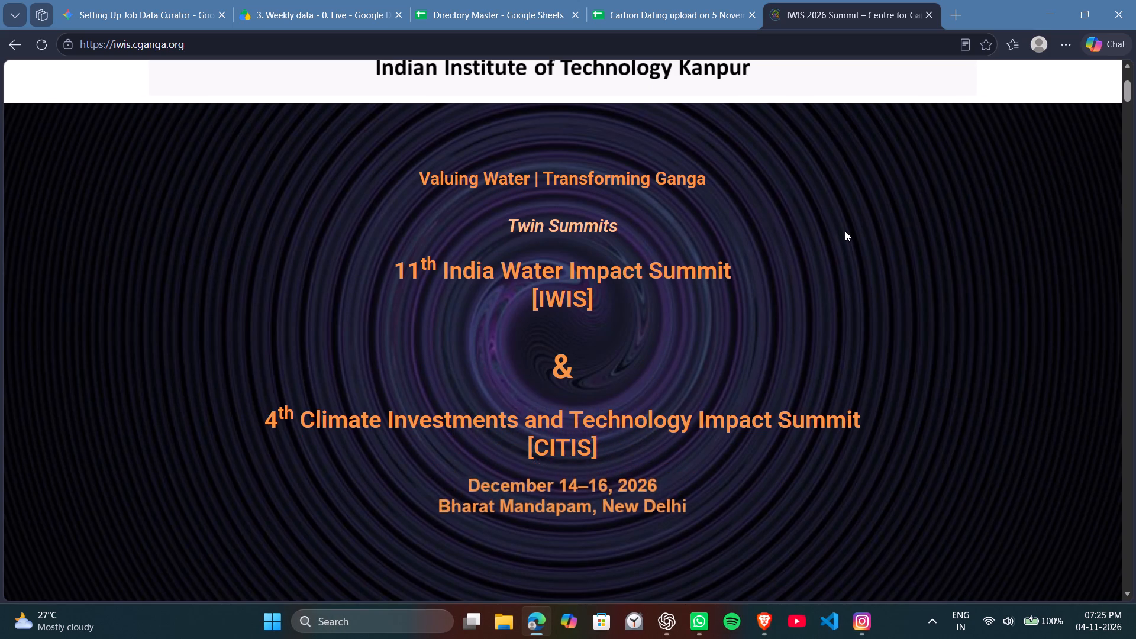
pyautogui.scroll(-1, 845, 231)
pyautogui.click(602, 0)
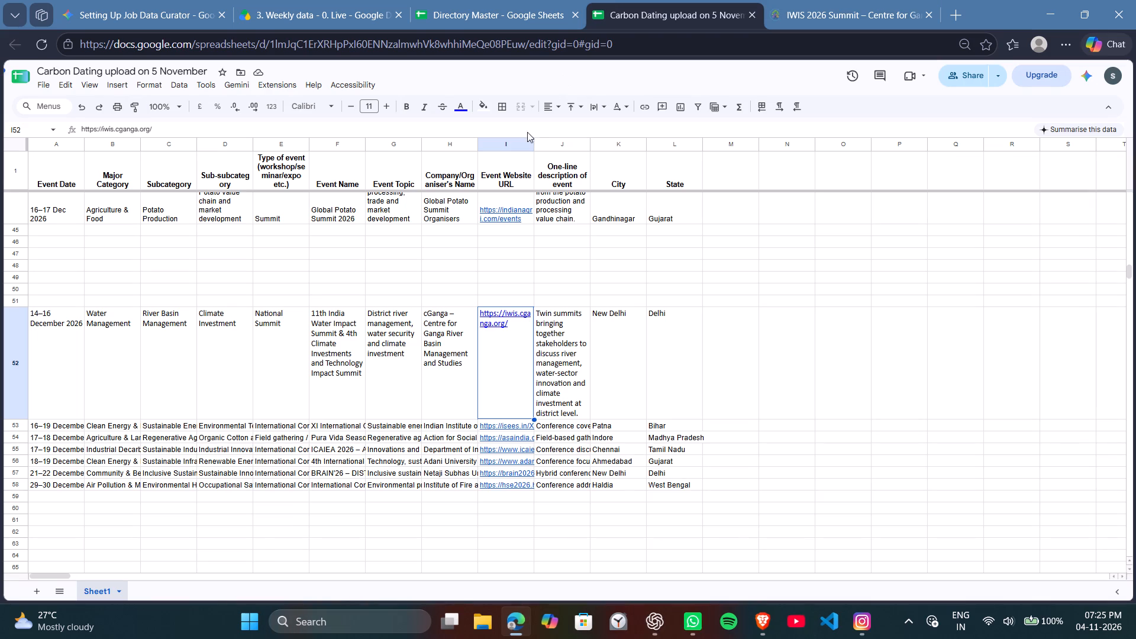
# Move the 11th India Water Impact Summit row from row 52 up to row 4 in the main list.
pyautogui.click(12, 345)
pyautogui.moveTo(12, 345); pyautogui.dragTo(13, 264)
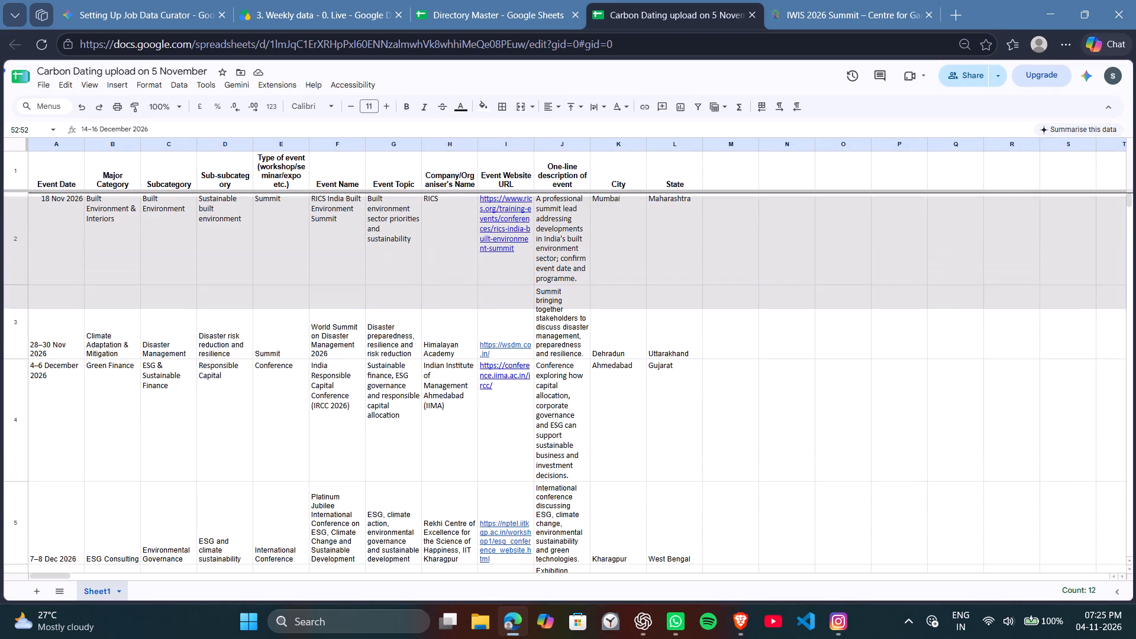
pyautogui.moveTo(13, 264); pyautogui.dragTo(0, 399)
# Open the XI SEEC 2026 row's isees.in link, check the conference dates and venue against the row, and return to the sheet.
pyautogui.scroll(-4, 708, 376)
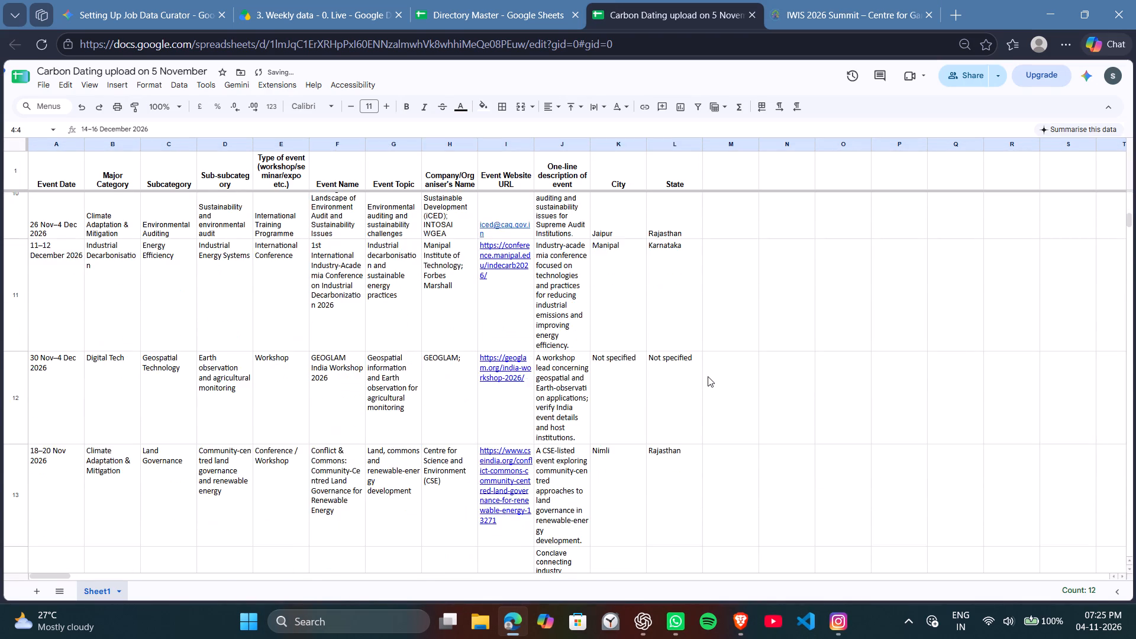
pyautogui.scroll(-6, 708, 376)
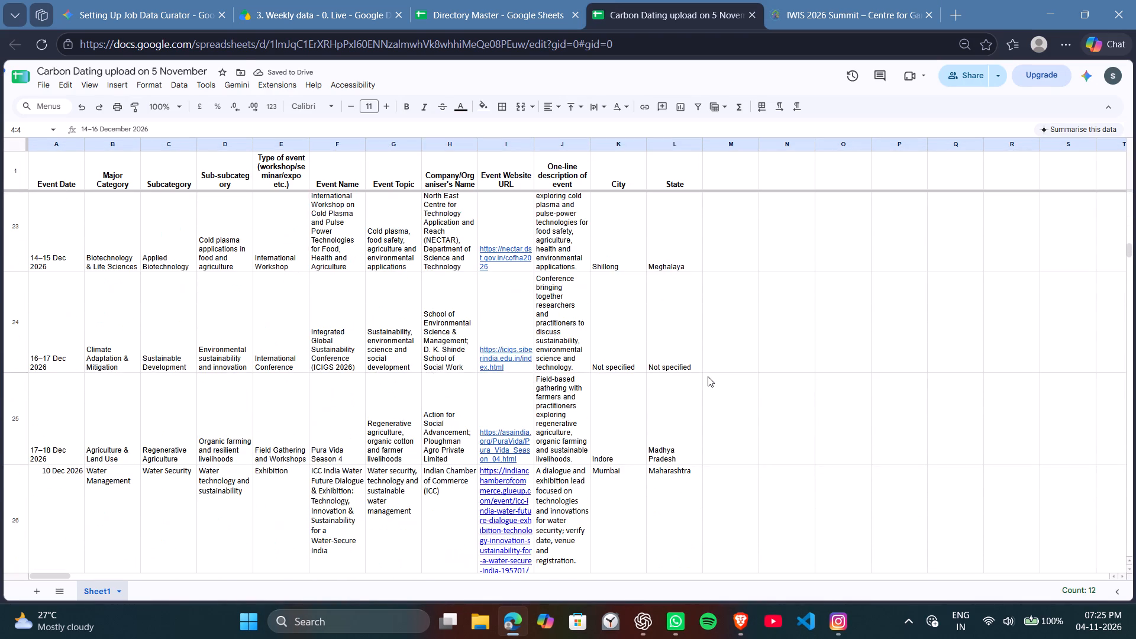
pyautogui.scroll(-3, 708, 376)
pyautogui.scroll(1, 708, 376)
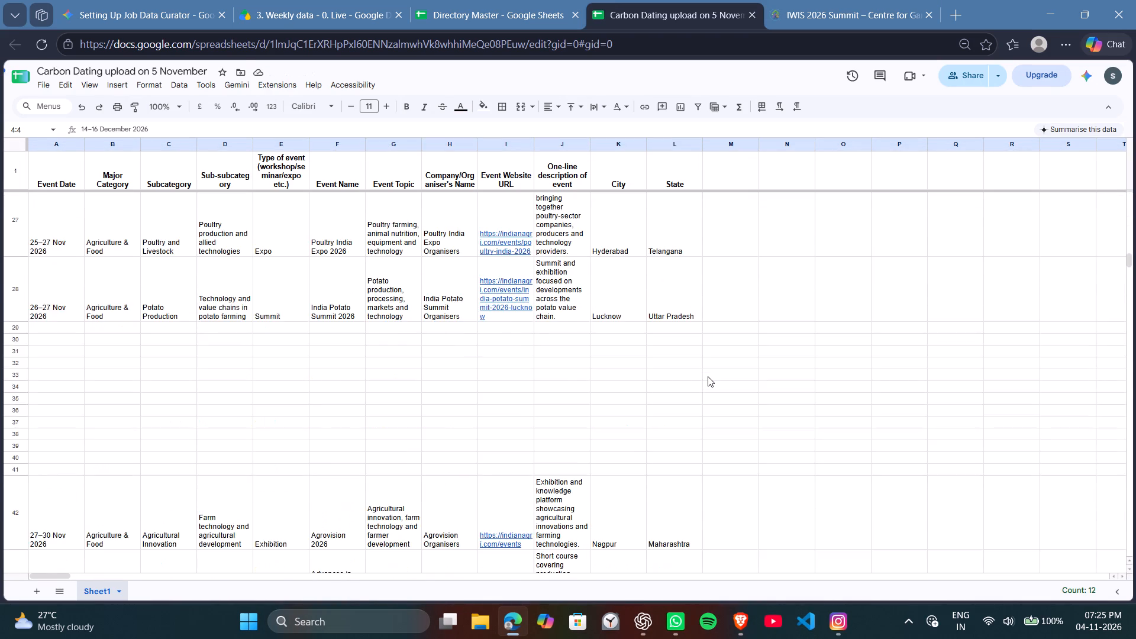
pyautogui.scroll(1, 708, 376)
pyautogui.scroll(-3, 708, 376)
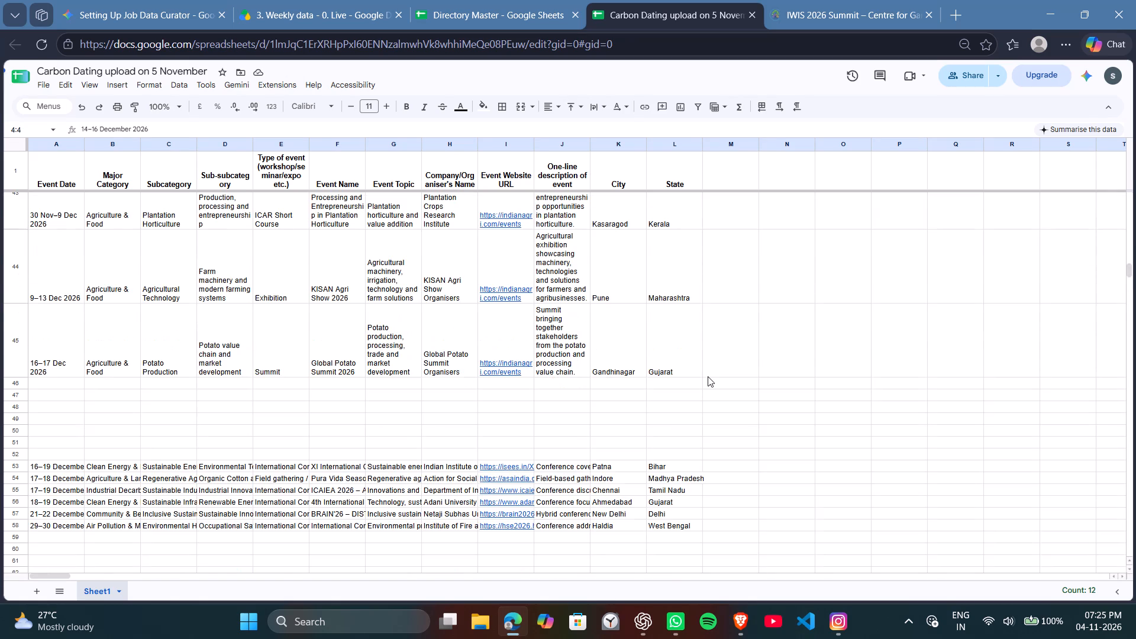
pyautogui.click(504, 464)
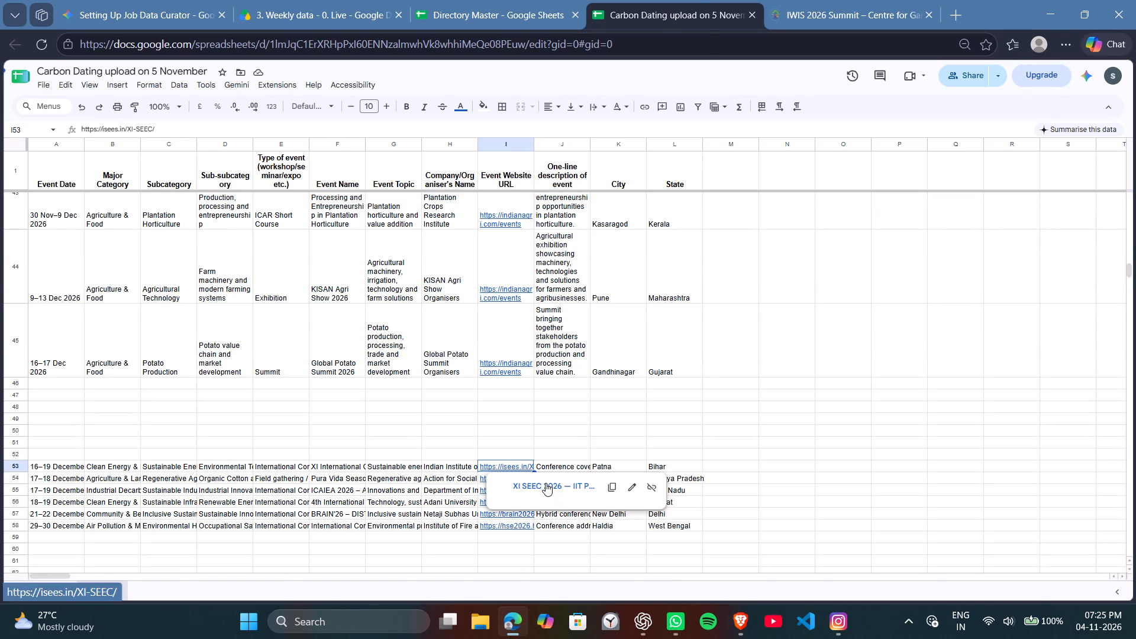
pyautogui.click(546, 483)
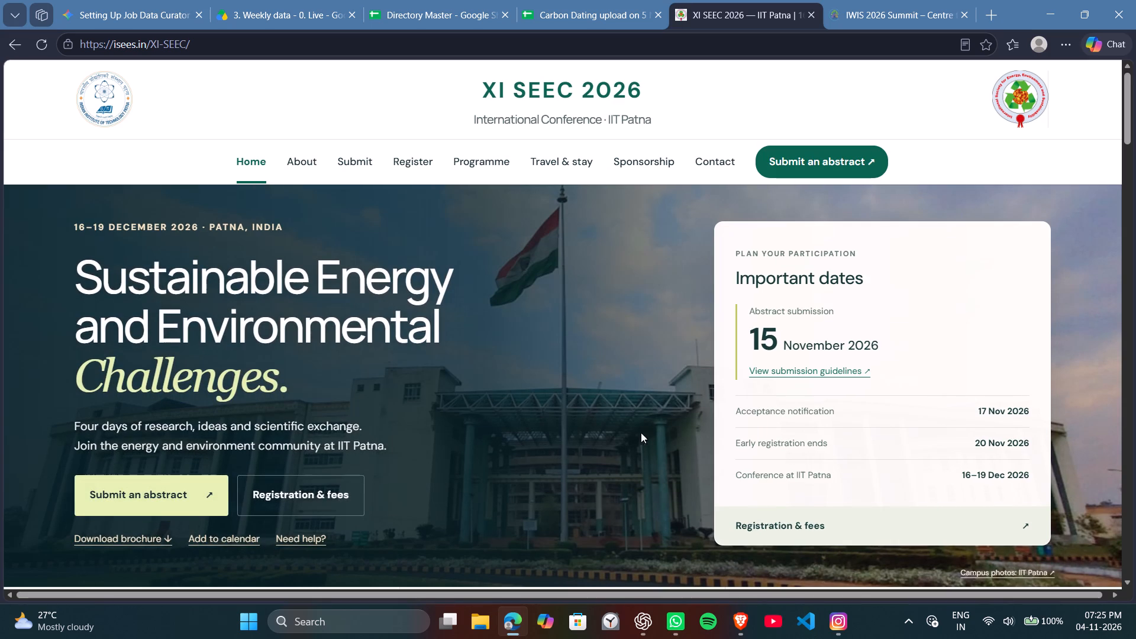
pyautogui.click(605, 0)
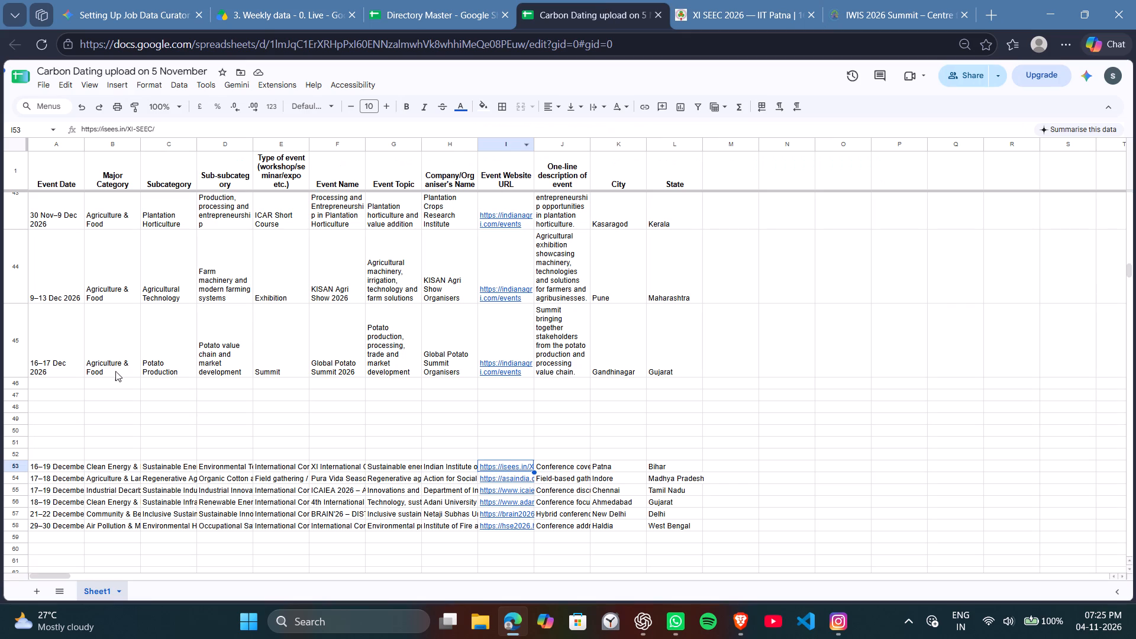
pyautogui.click(705, 0)
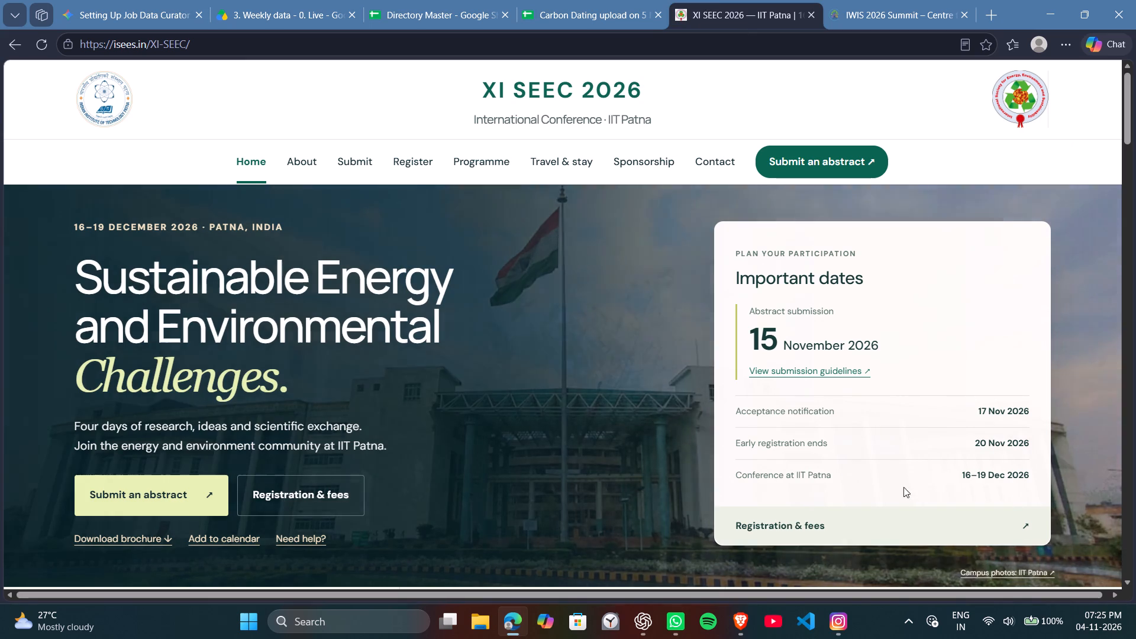
pyautogui.click(546, 9)
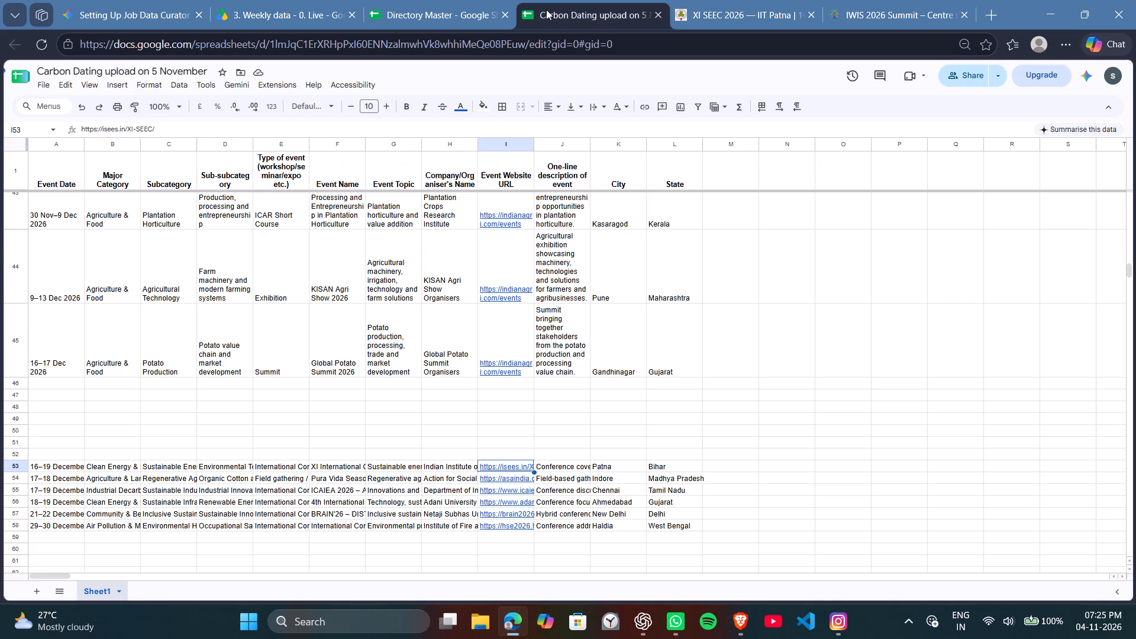
pyautogui.click(737, 0)
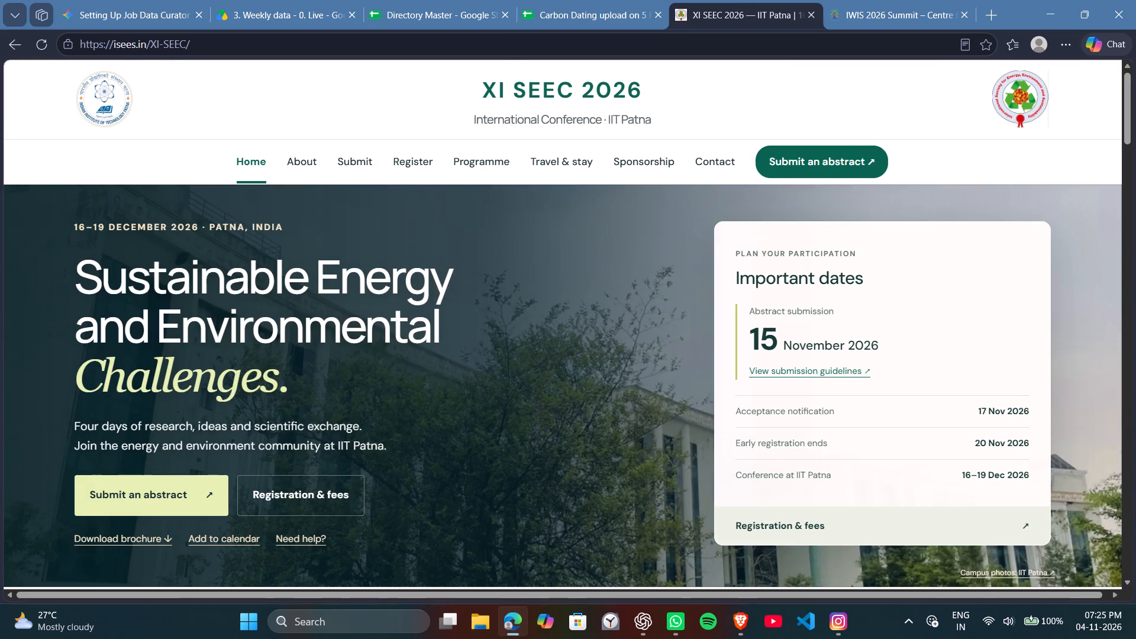
pyautogui.click(551, 0)
# Wrap the text in row 53, the XI SEEC 2026 event.
pyautogui.click(12, 466)
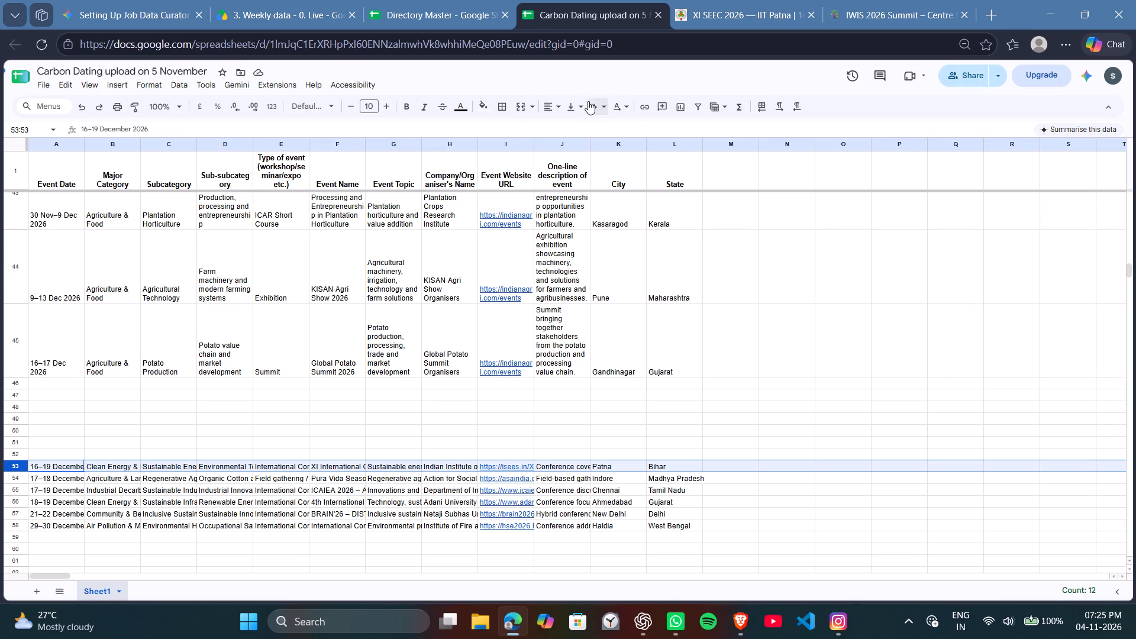
pyautogui.click(602, 106)
pyautogui.click(615, 128)
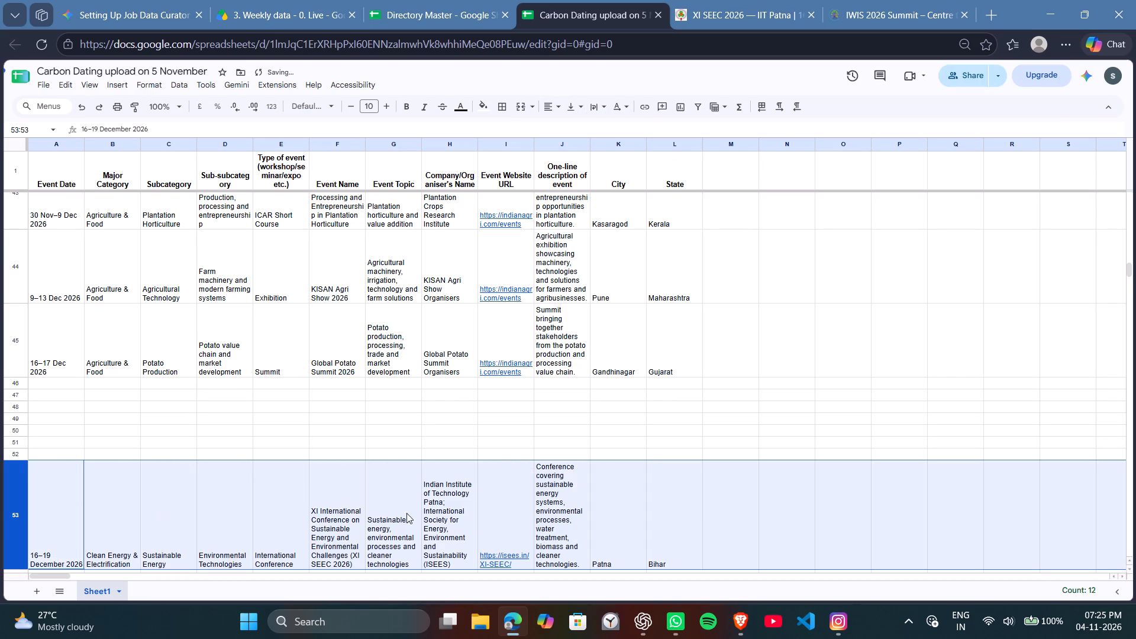
# Move the XI SEEC 2026 row from row 53 up to row 19 in the main list.
pyautogui.scroll(-1, 423, 489)
pyautogui.click(5, 316)
pyautogui.click(11, 309)
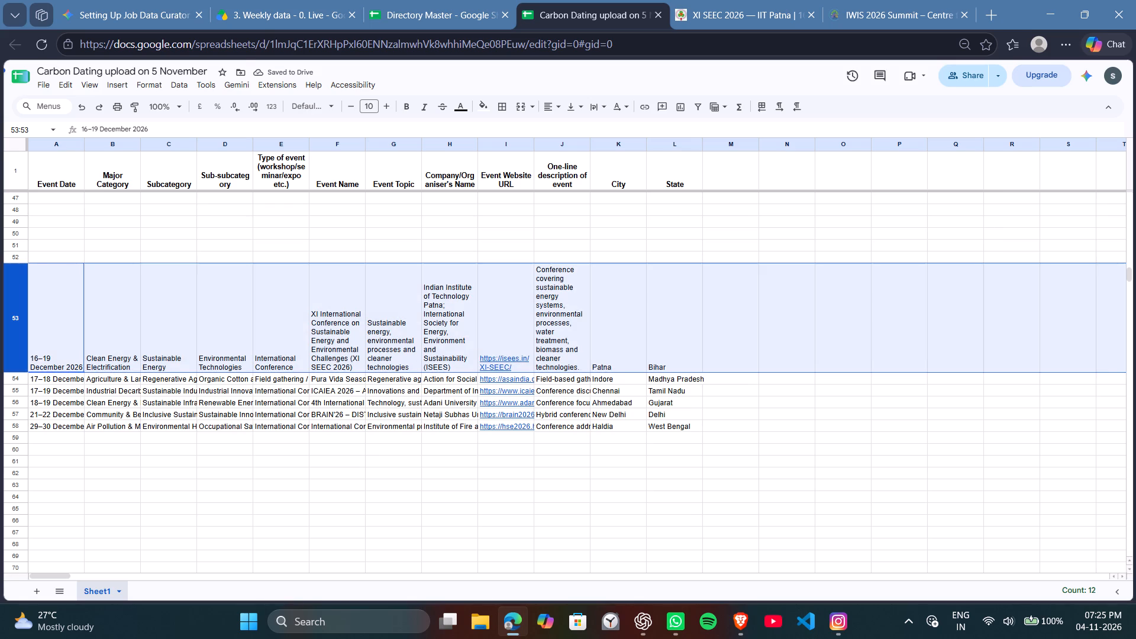
pyautogui.moveTo(11, 309); pyautogui.dragTo(7, 268)
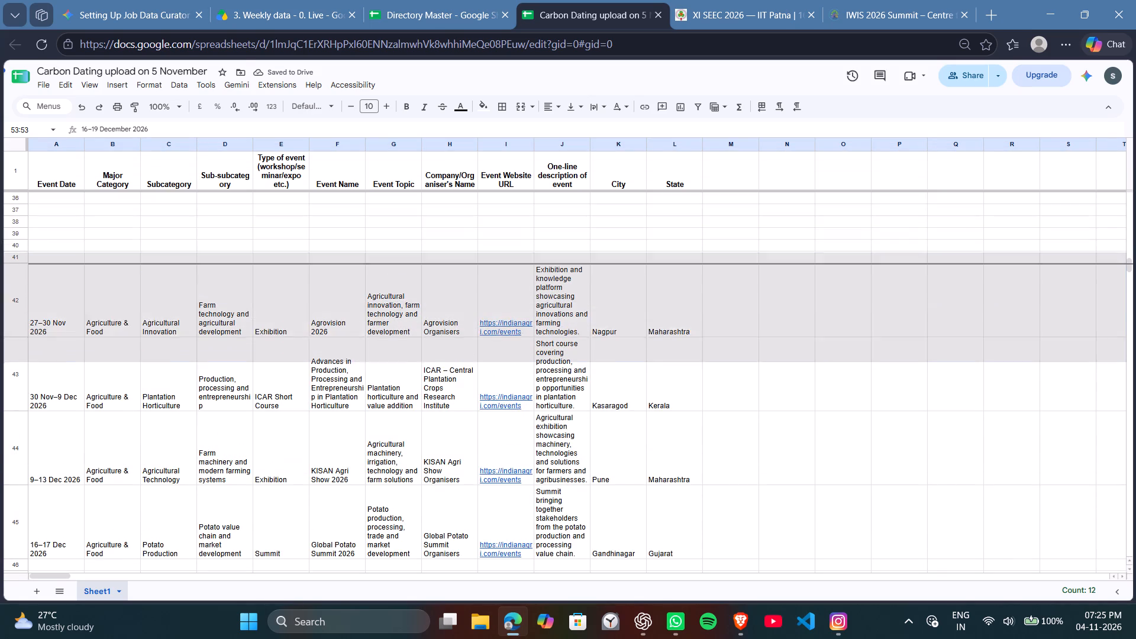
pyautogui.moveTo(7, 268); pyautogui.dragTo(18, 350)
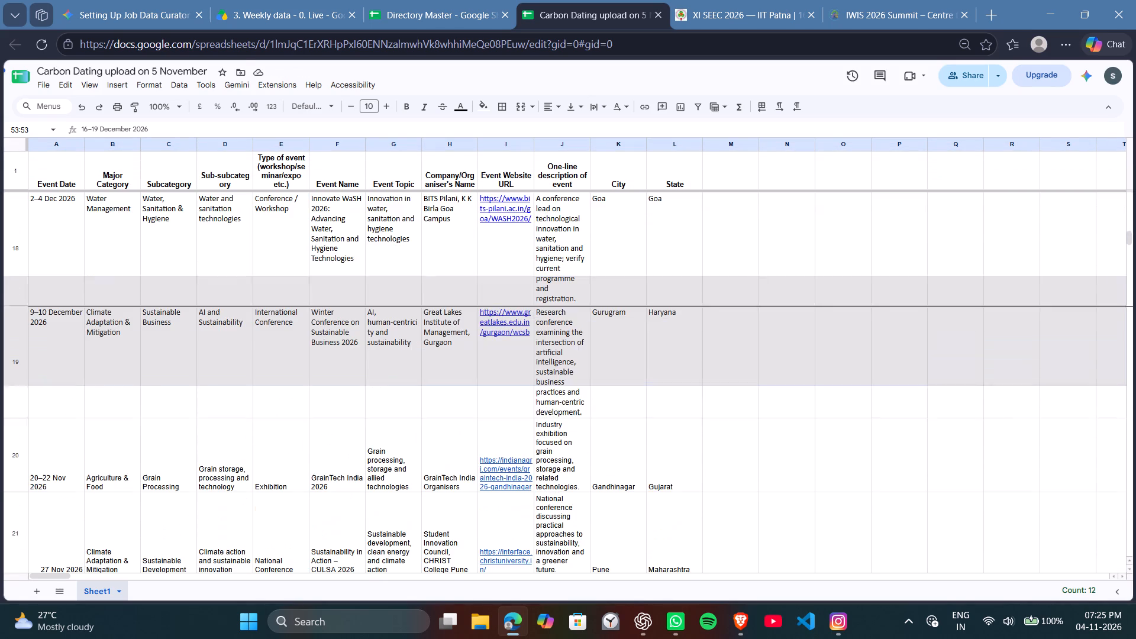
pyautogui.moveTo(18, 350); pyautogui.dragTo(18, 358)
# Copy the leftover events below the main list, from the Agrovision 2026 row through row 59 (A43:L59).
pyautogui.scroll(-8, 18, 358)
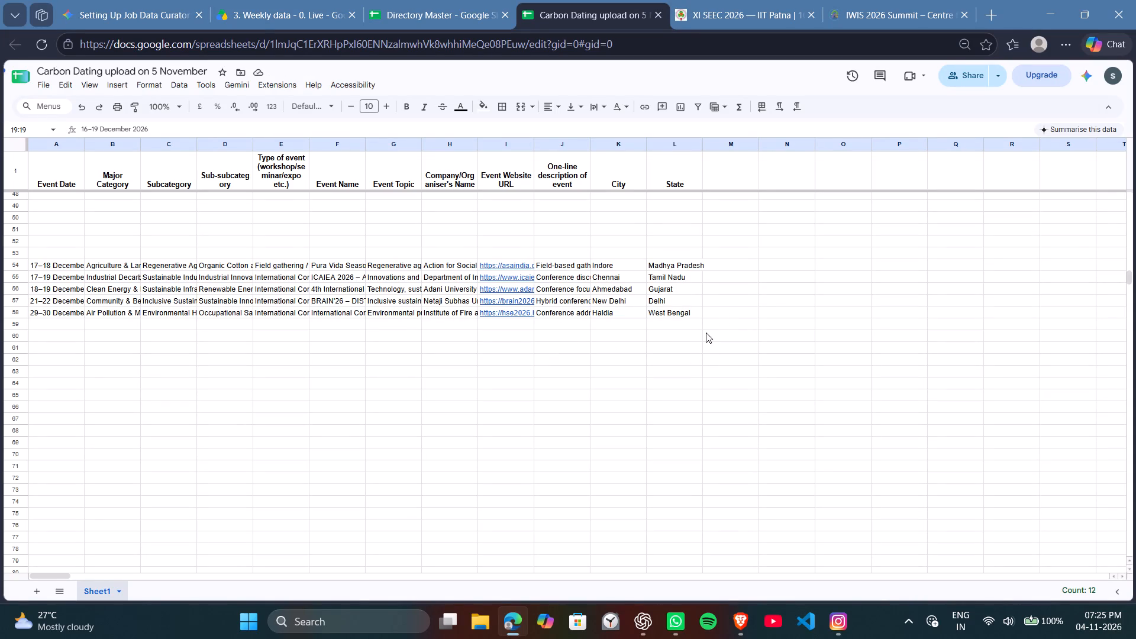
pyautogui.moveTo(695, 326); pyautogui.dragTo(47, 198)
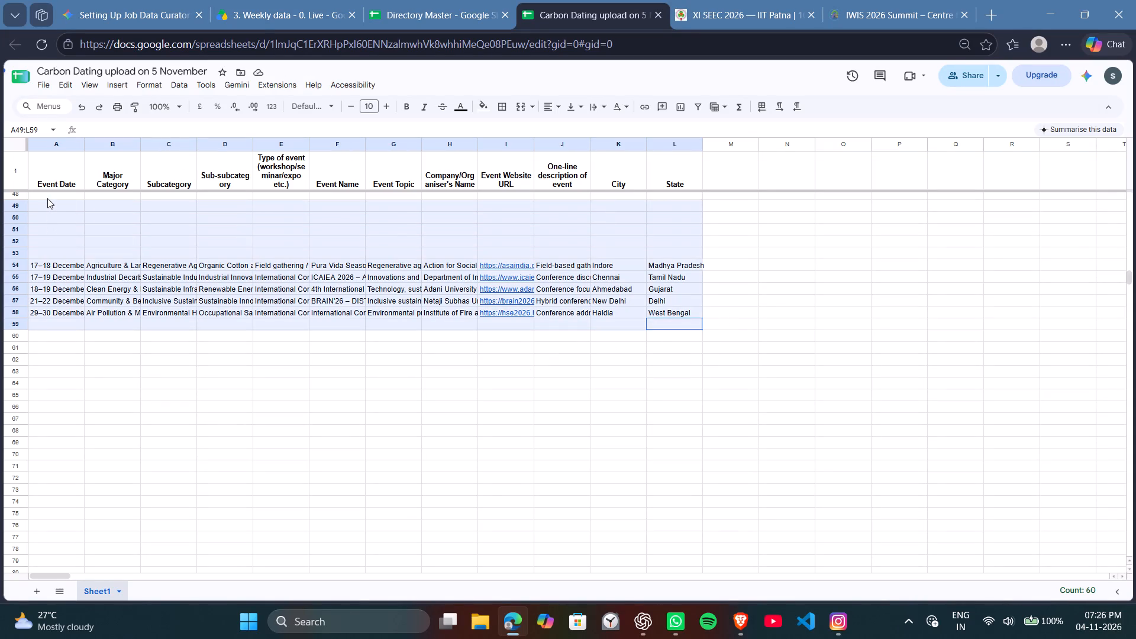
pyautogui.moveTo(47, 198); pyautogui.dragTo(52, 535)
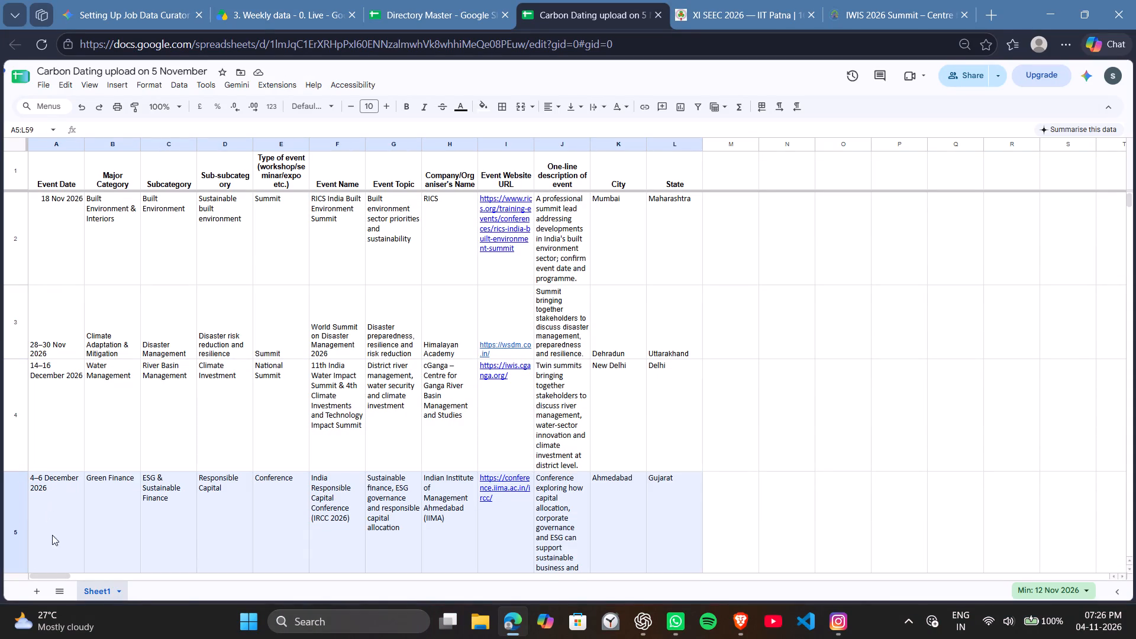
pyautogui.moveTo(52, 535); pyautogui.dragTo(57, 596)
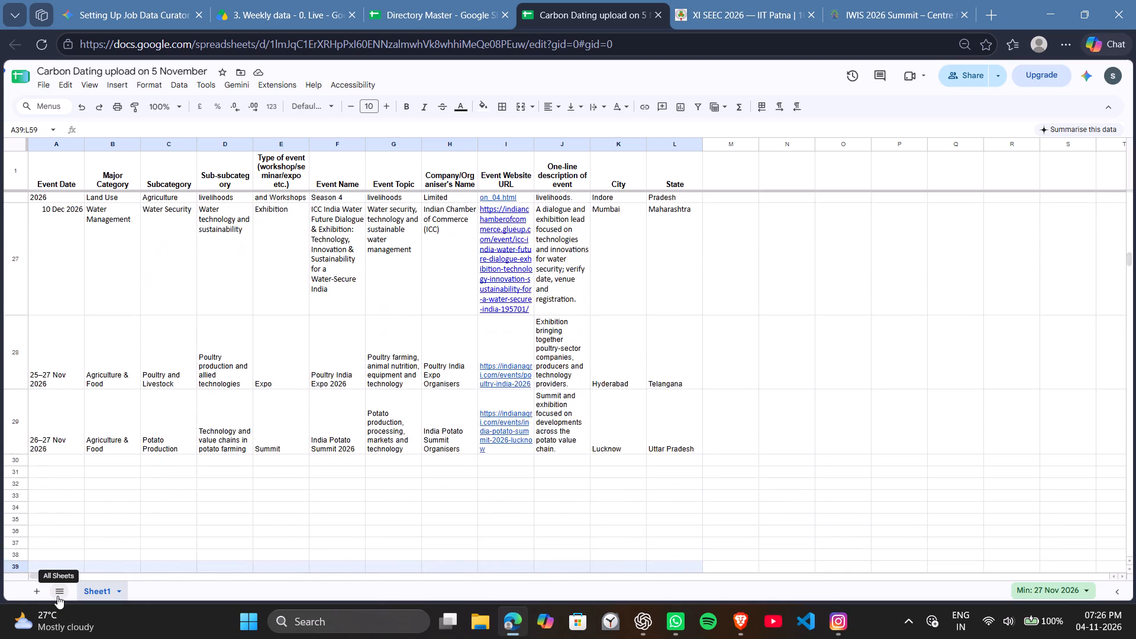
pyautogui.moveTo(57, 596); pyautogui.dragTo(35, 269)
pyautogui.hotkey('ctrl', 'c')
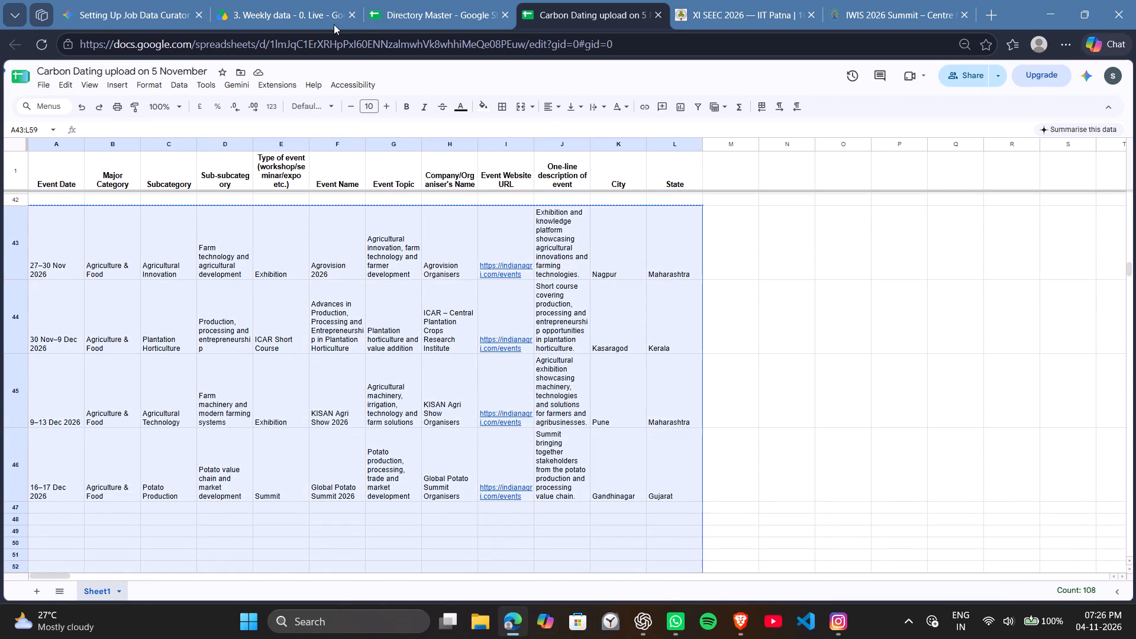
# Open the Carbon Dating folder inside 3. Weekly data in Drive and create a blank Google Sheets spreadsheet there.
pyautogui.click(306, 4)
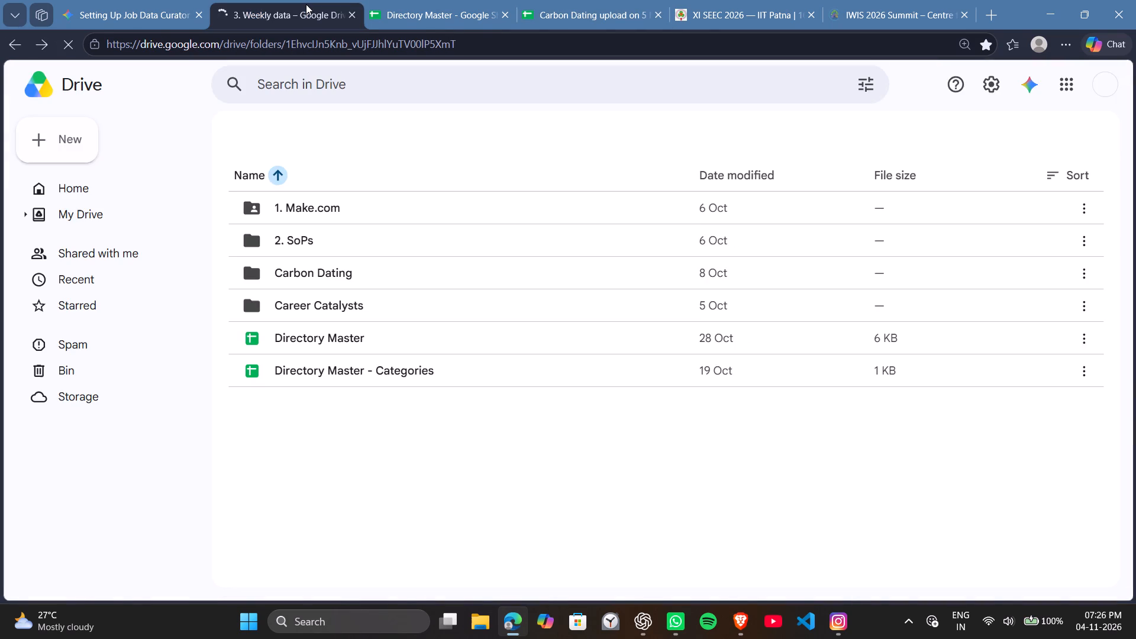
pyautogui.doubleClick(359, 346)
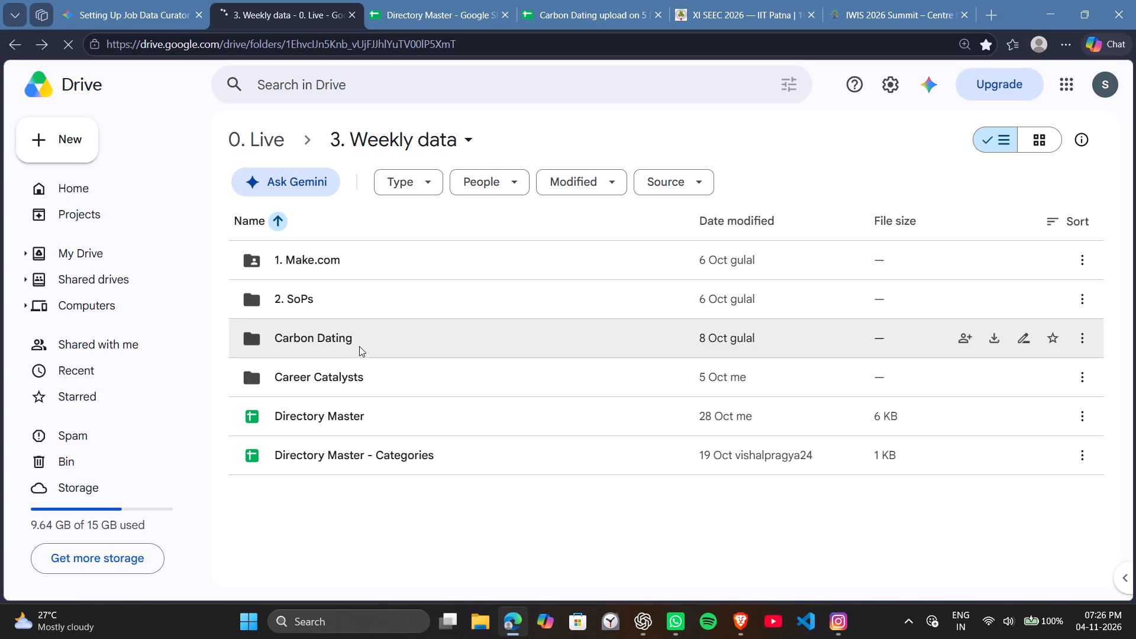
pyautogui.click(353, 382)
pyautogui.click(343, 335)
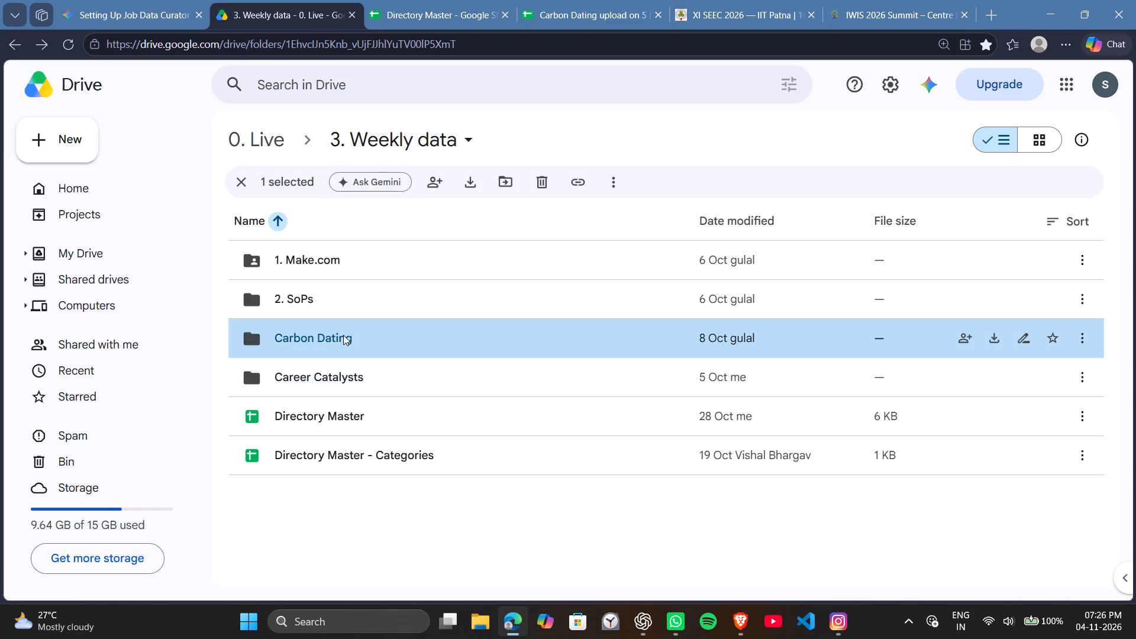
pyautogui.doubleClick(343, 335)
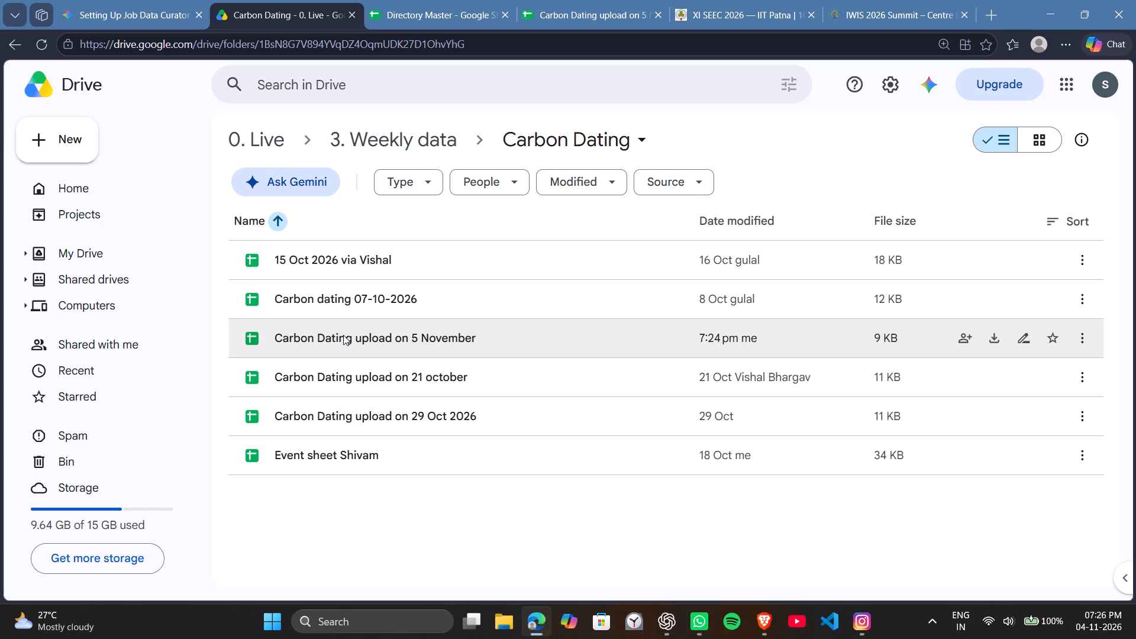
pyautogui.scroll(1, 465, 509)
pyautogui.rightClick(465, 509)
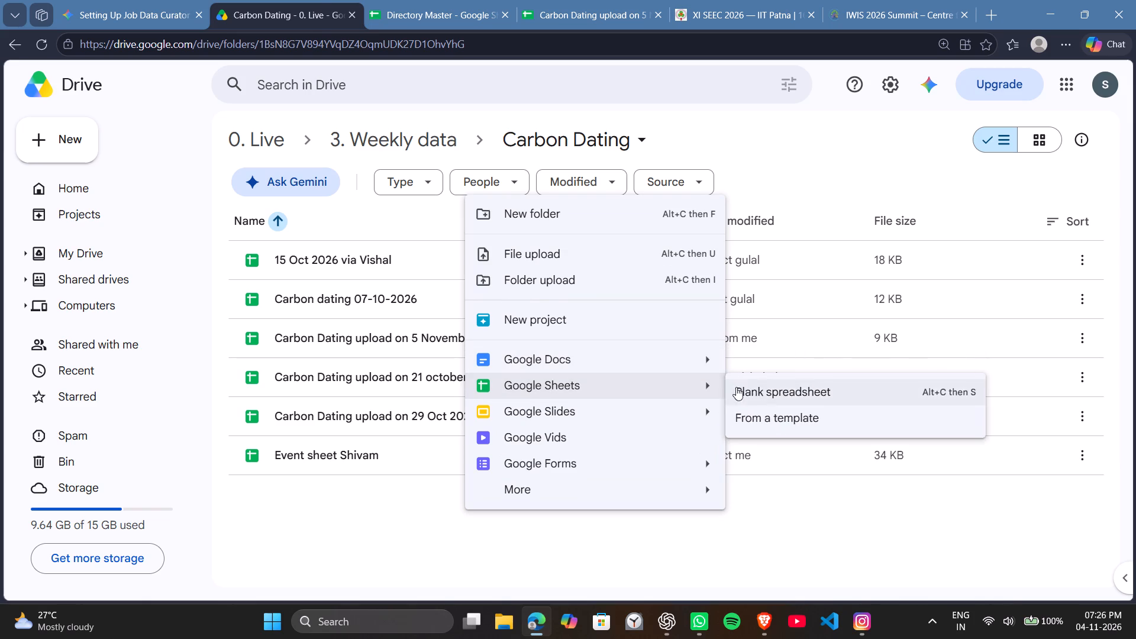
pyautogui.click(742, 387)
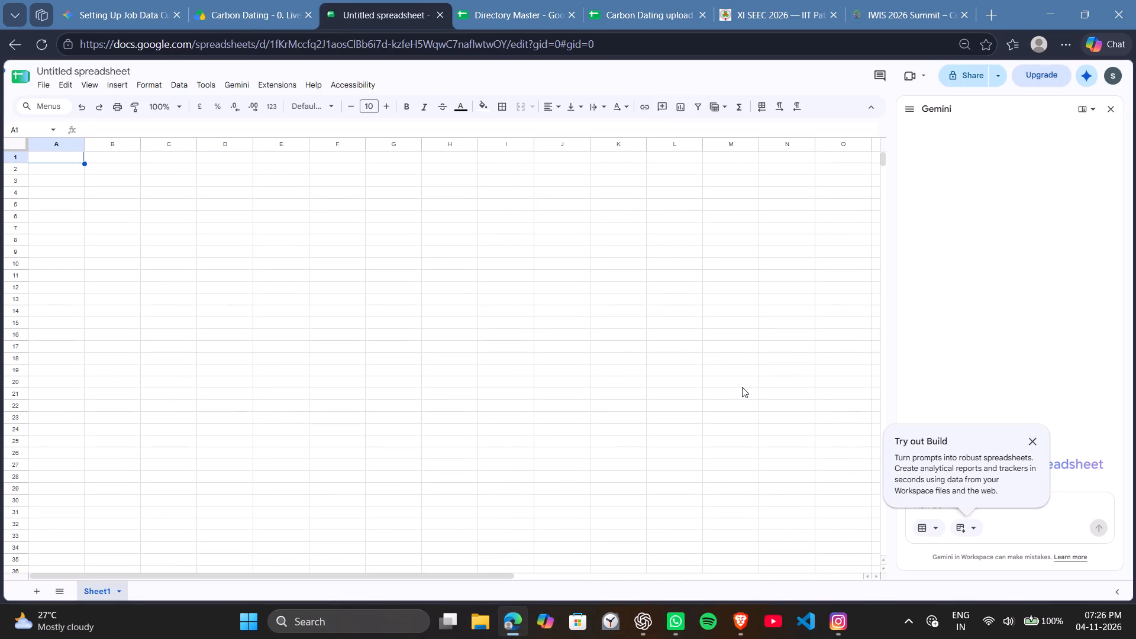
# Name the new spreadsheet "Carbon Dating upload on 12 November", reusing the title of the 5 November sheet with the day changed.
pyautogui.click(621, 17)
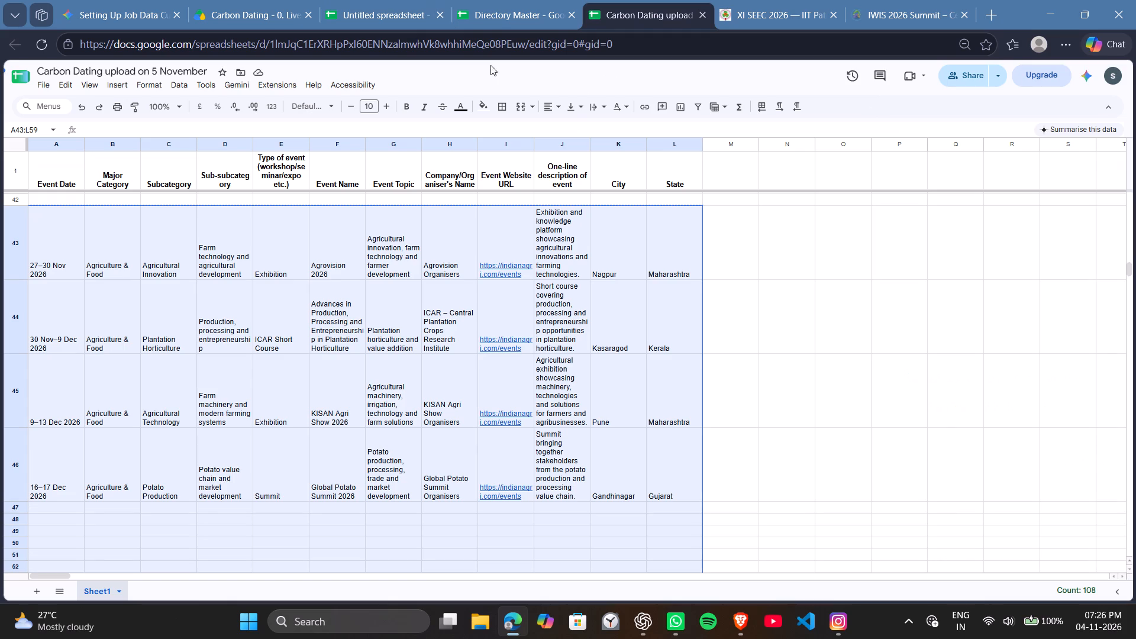
pyautogui.moveTo(205, 71); pyautogui.dragTo(177, 73)
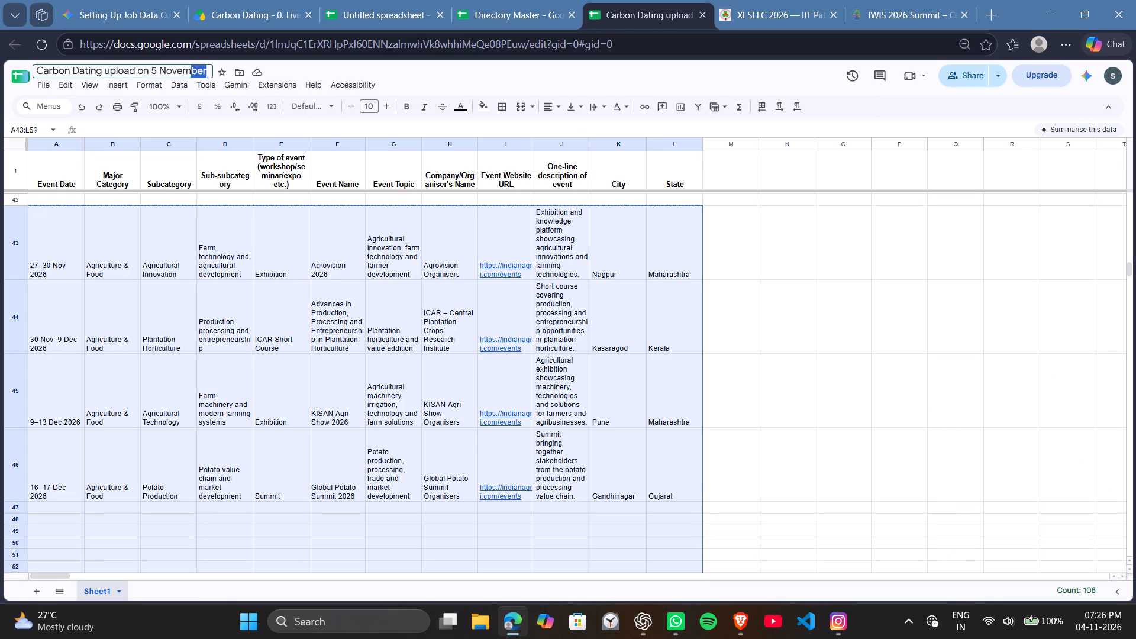
pyautogui.moveTo(177, 73); pyautogui.dragTo(29, 83)
pyautogui.hotkey('ctrl', 'c')
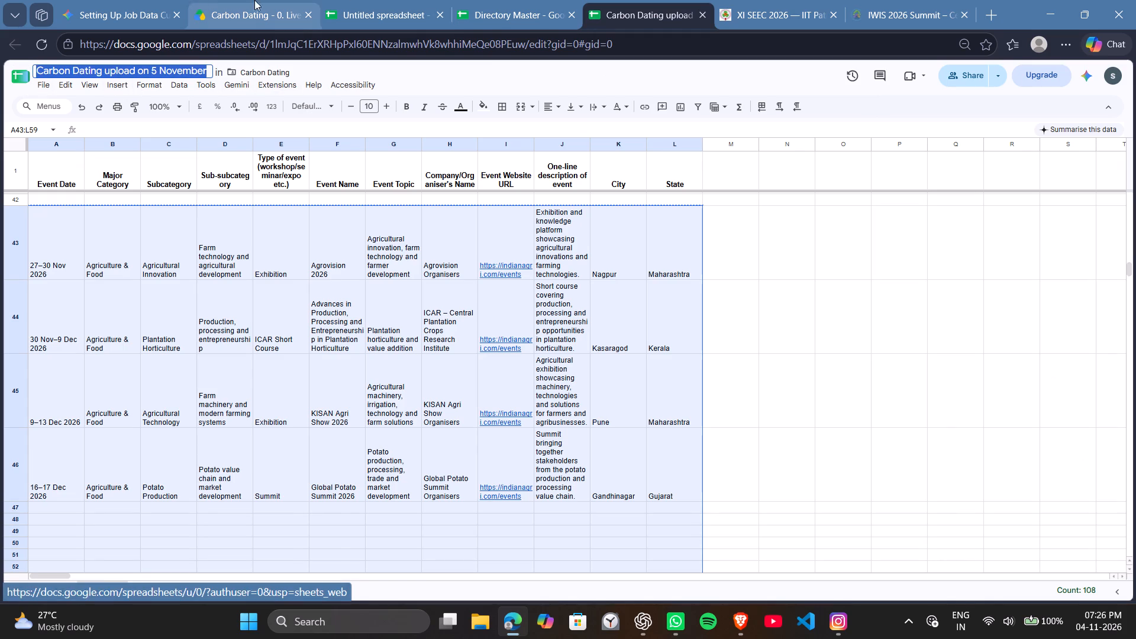
pyautogui.click(405, 0)
pyautogui.click(129, 66)
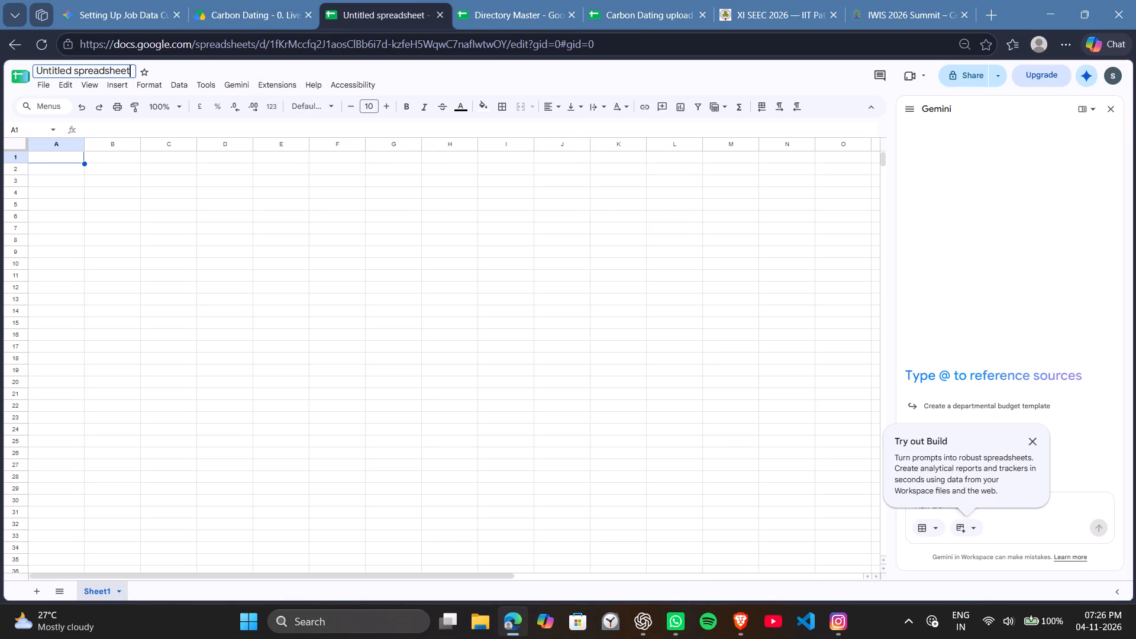
pyautogui.moveTo(131, 67); pyautogui.dragTo(24, 80)
pyautogui.press('BackSpace')
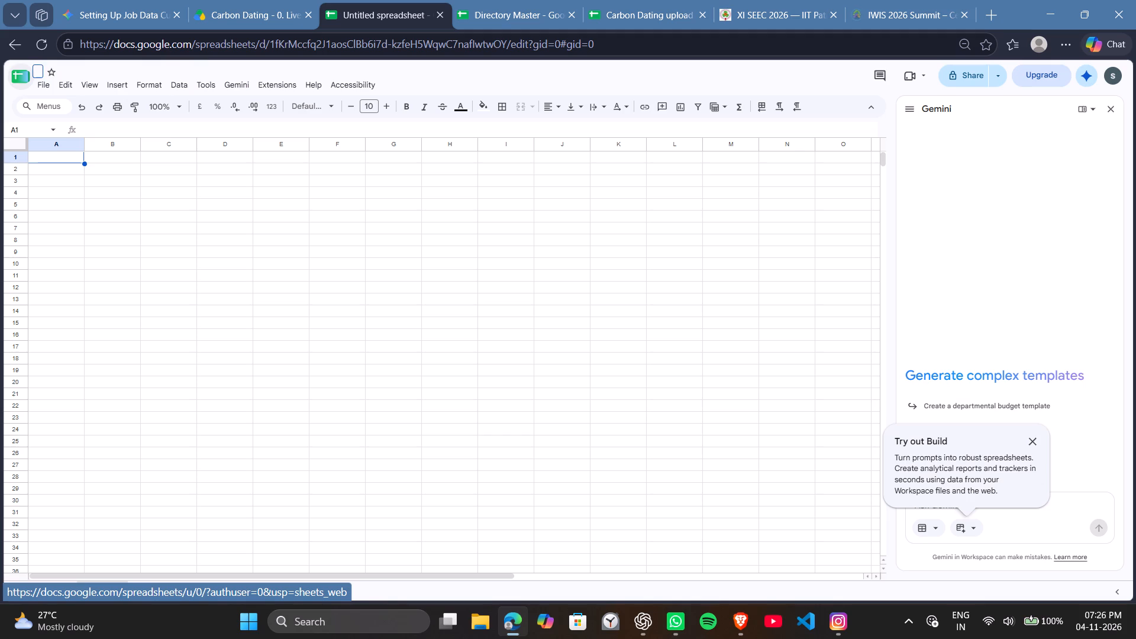
pyautogui.hotkey('ctrl', 'v')
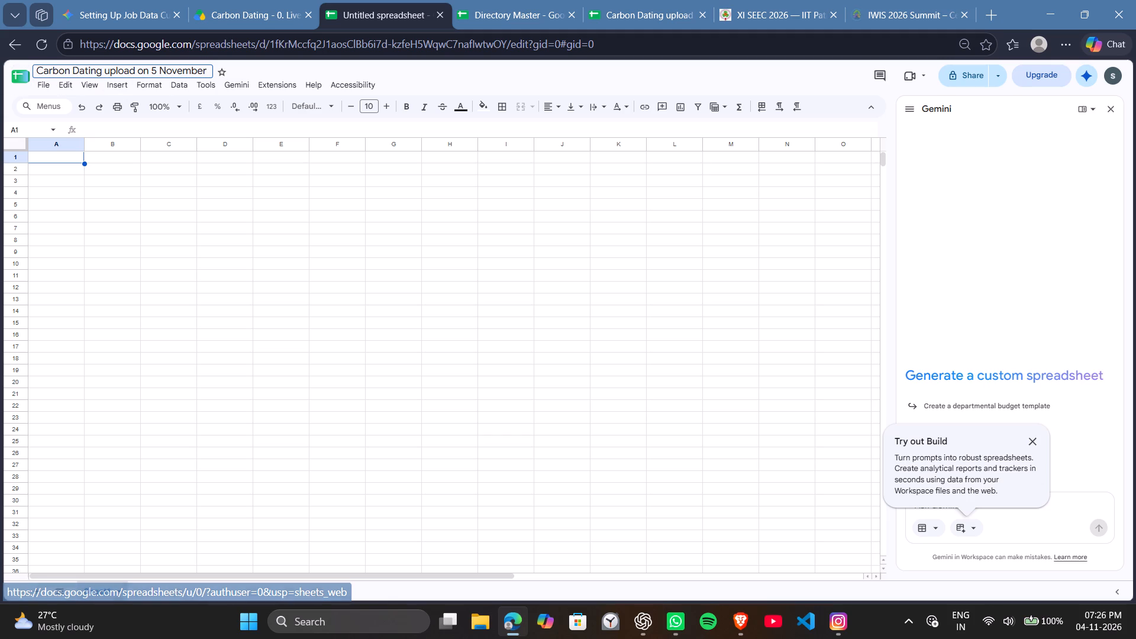
pyautogui.click(156, 70)
pyautogui.press('BackSpace')
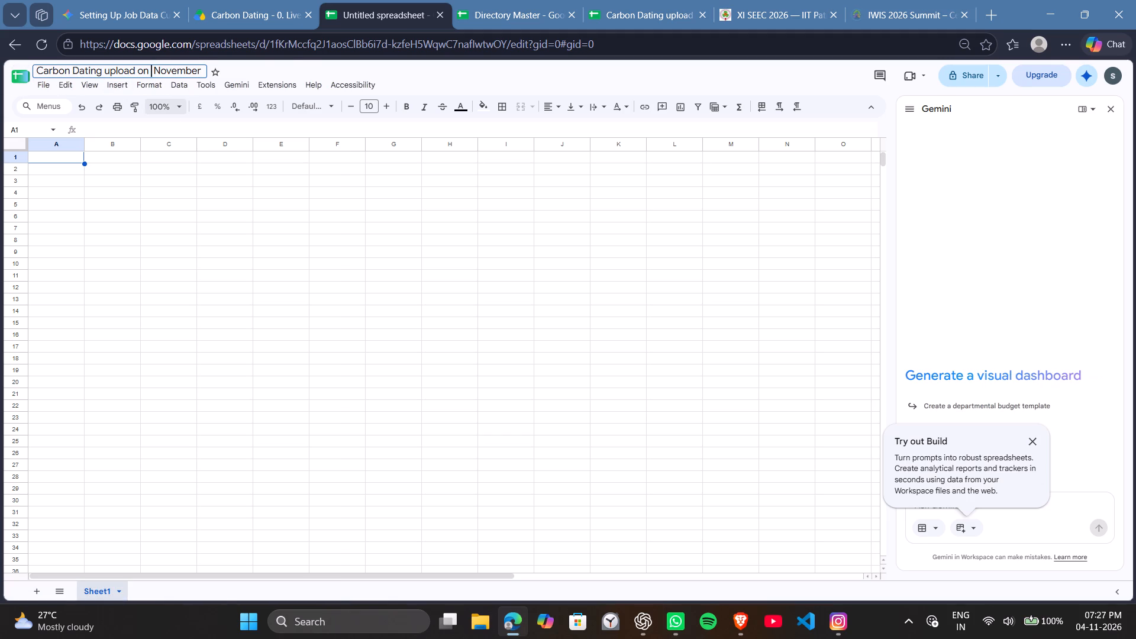
pyautogui.write('12')
pyautogui.press('Return')
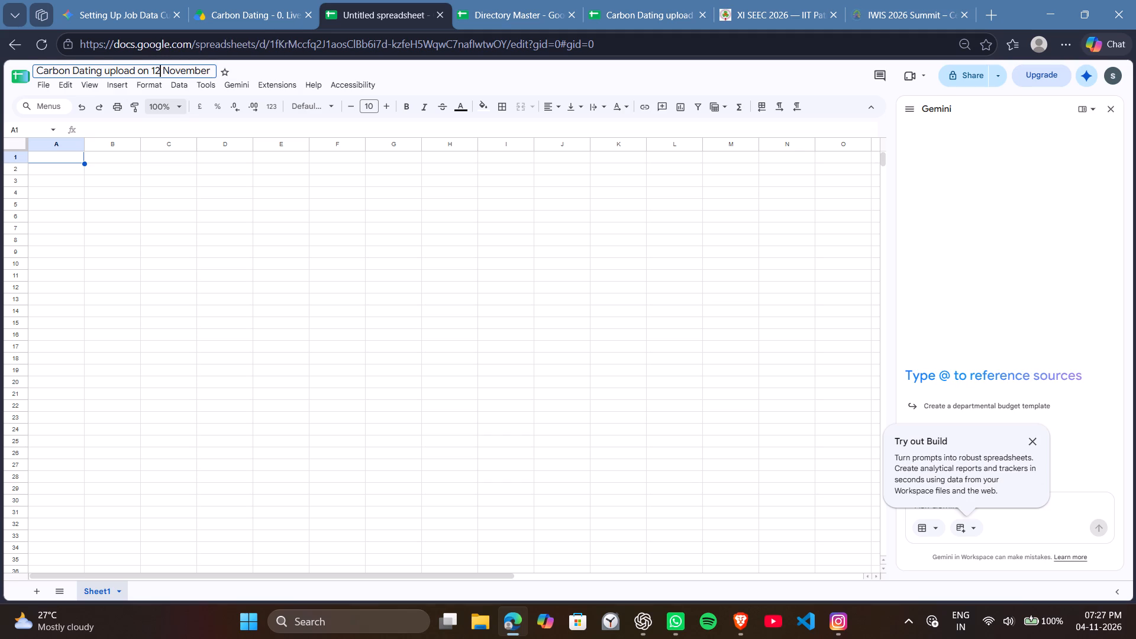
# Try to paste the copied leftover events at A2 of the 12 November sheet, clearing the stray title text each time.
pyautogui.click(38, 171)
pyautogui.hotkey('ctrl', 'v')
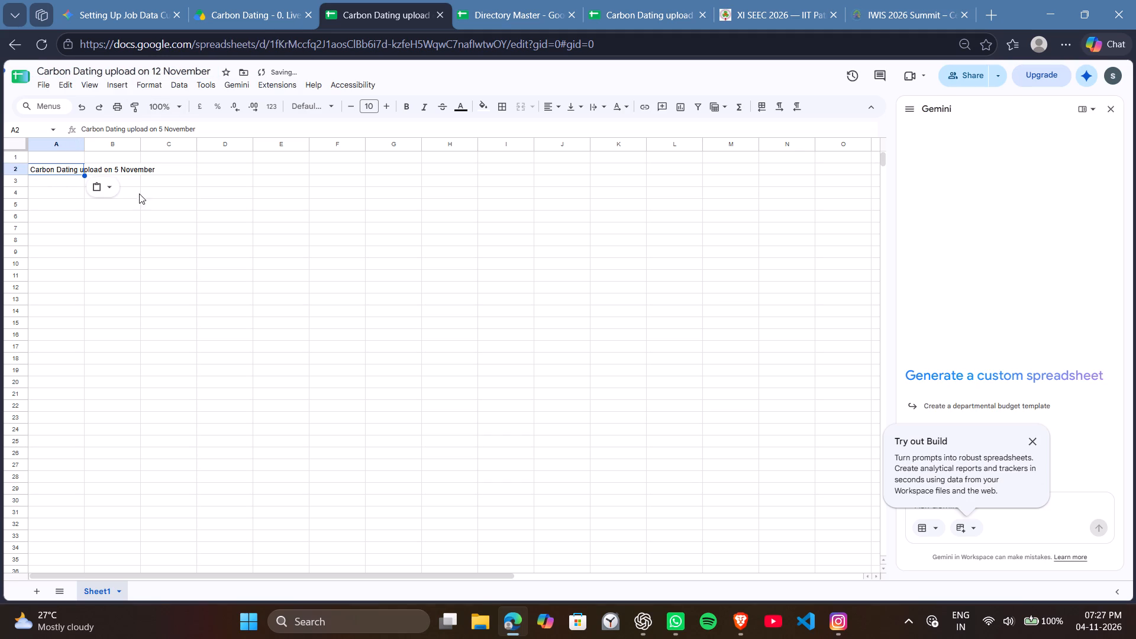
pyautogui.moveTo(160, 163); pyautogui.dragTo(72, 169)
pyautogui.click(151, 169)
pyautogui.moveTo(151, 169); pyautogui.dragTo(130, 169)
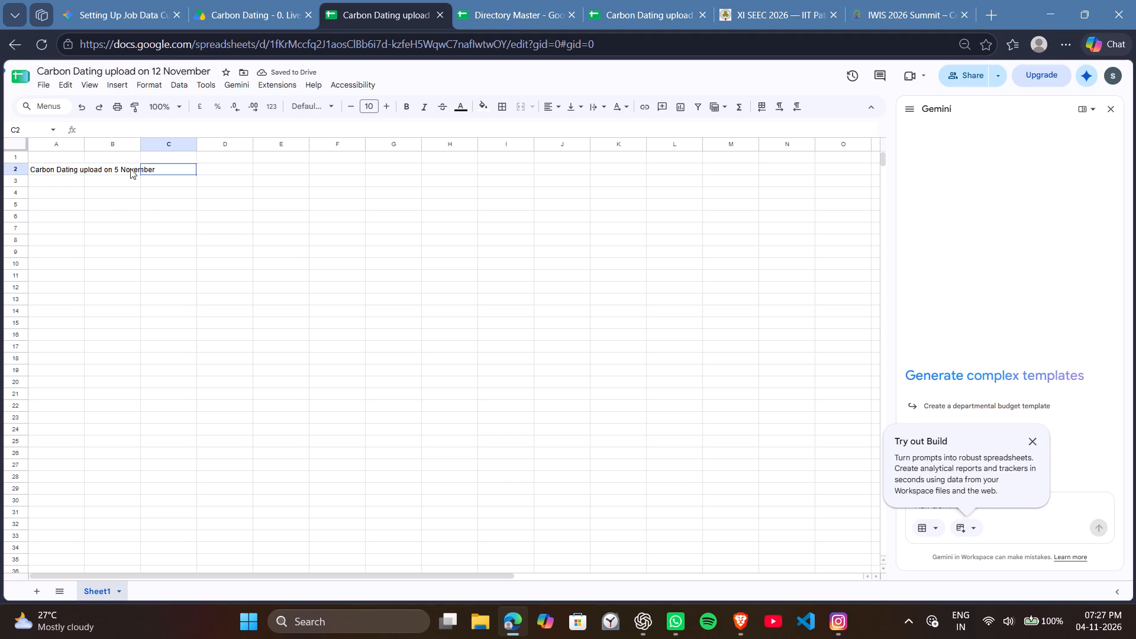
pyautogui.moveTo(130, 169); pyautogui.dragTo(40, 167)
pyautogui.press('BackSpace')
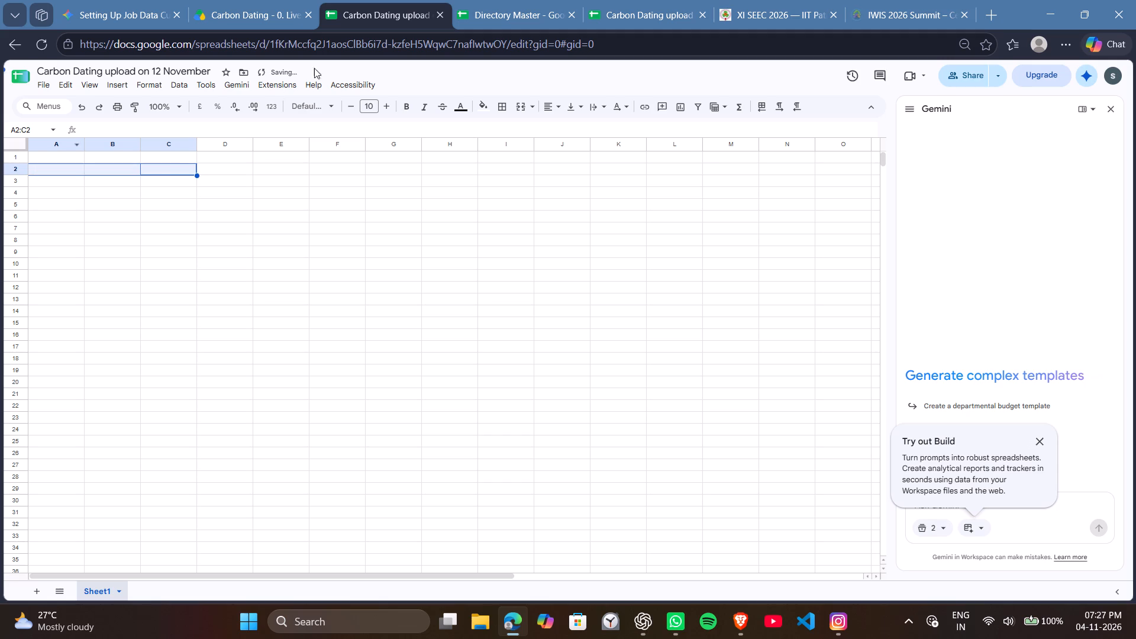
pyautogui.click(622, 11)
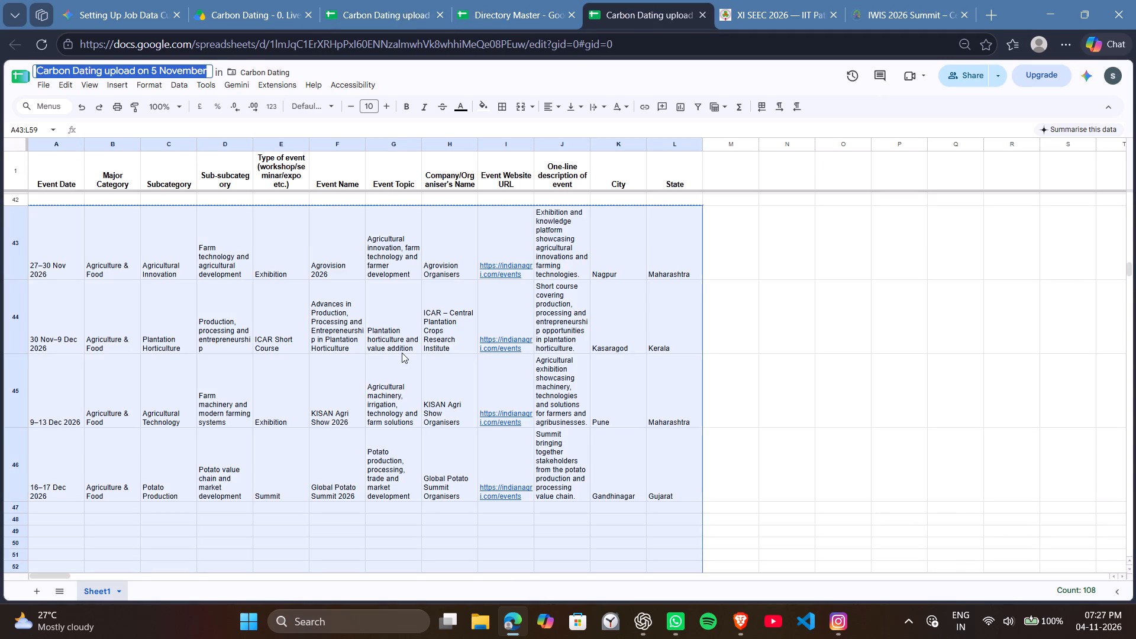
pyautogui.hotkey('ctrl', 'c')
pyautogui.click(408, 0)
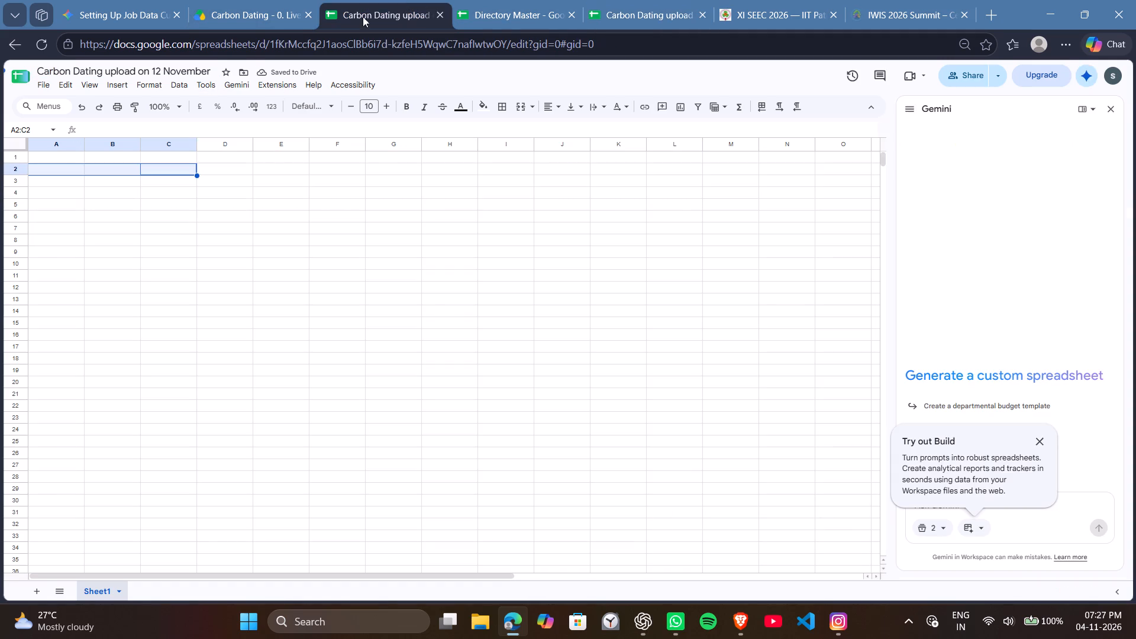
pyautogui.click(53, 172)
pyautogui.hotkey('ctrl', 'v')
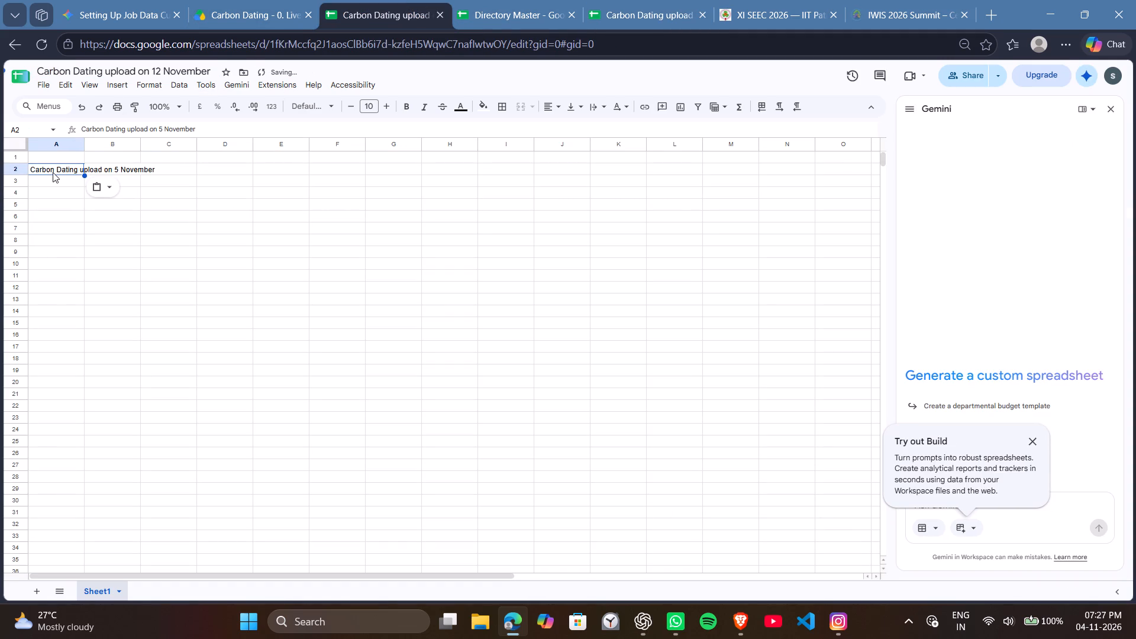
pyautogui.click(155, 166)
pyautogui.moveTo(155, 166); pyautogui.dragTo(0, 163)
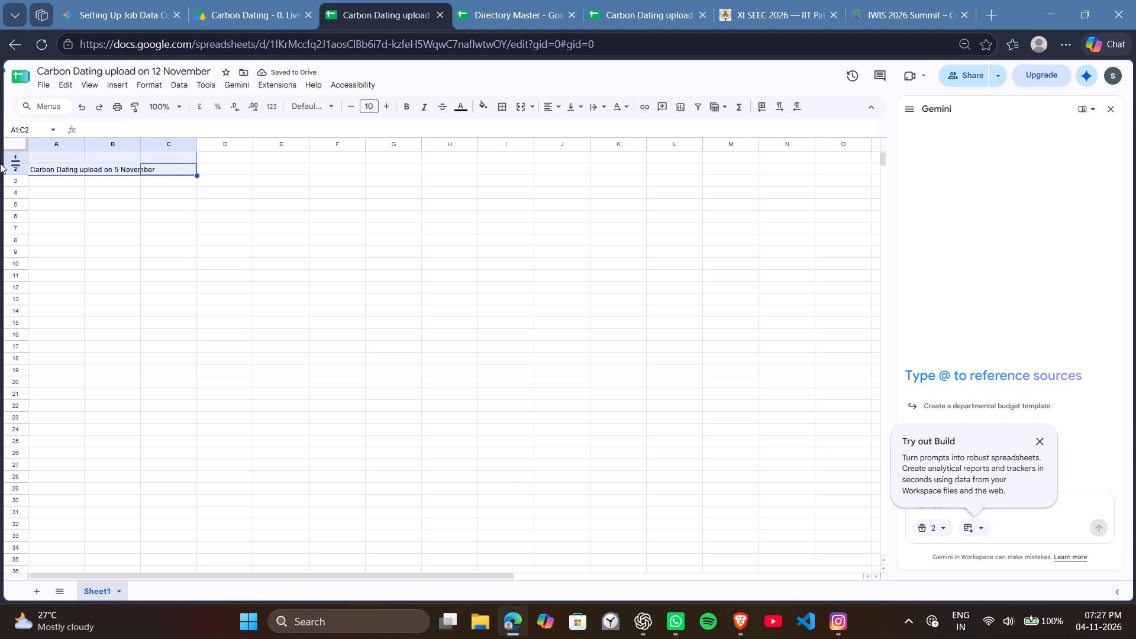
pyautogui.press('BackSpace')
# Cut rows 42 to 58 of leftover events from the 5 November sheet and paste them starting at row 2 of the 12 November sheet.
pyautogui.click(594, 4)
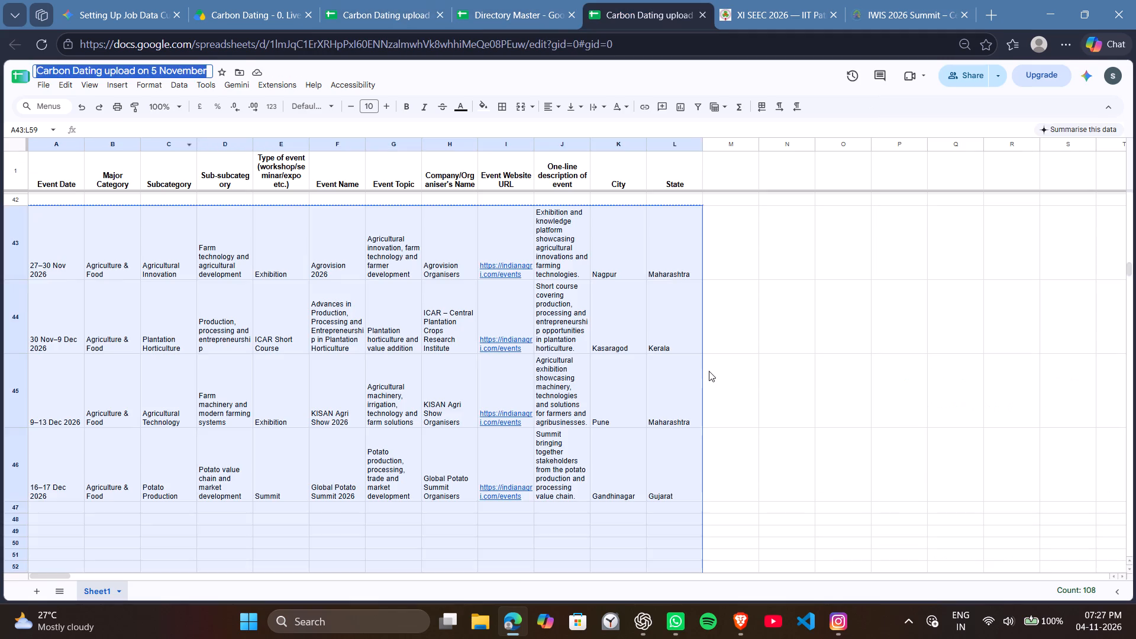
pyautogui.click(709, 371)
pyautogui.scroll(1, 731, 357)
pyautogui.scroll(-1, 717, 364)
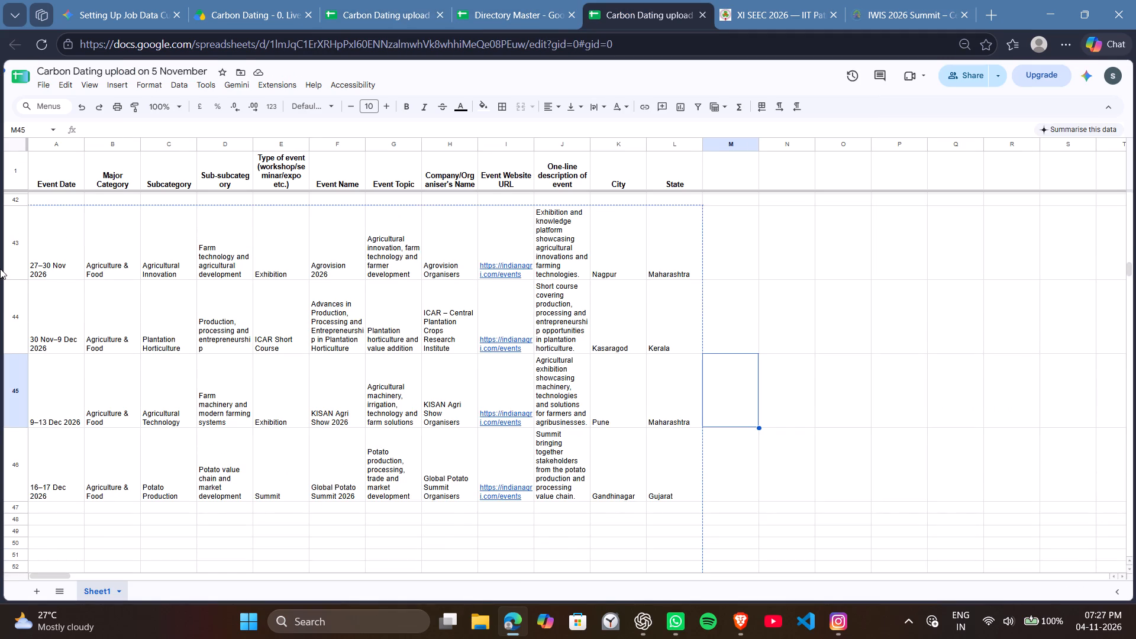
pyautogui.scroll(1, 0, 269)
pyautogui.moveTo(9, 398); pyautogui.dragTo(17, 611)
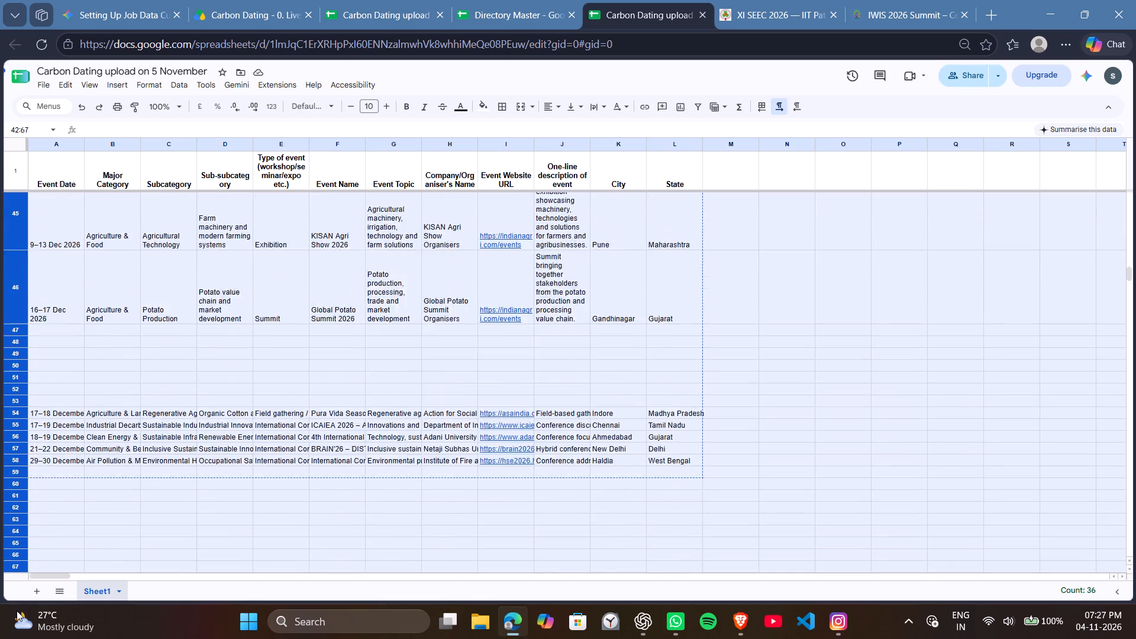
pyautogui.moveTo(17, 611); pyautogui.dragTo(3, 321)
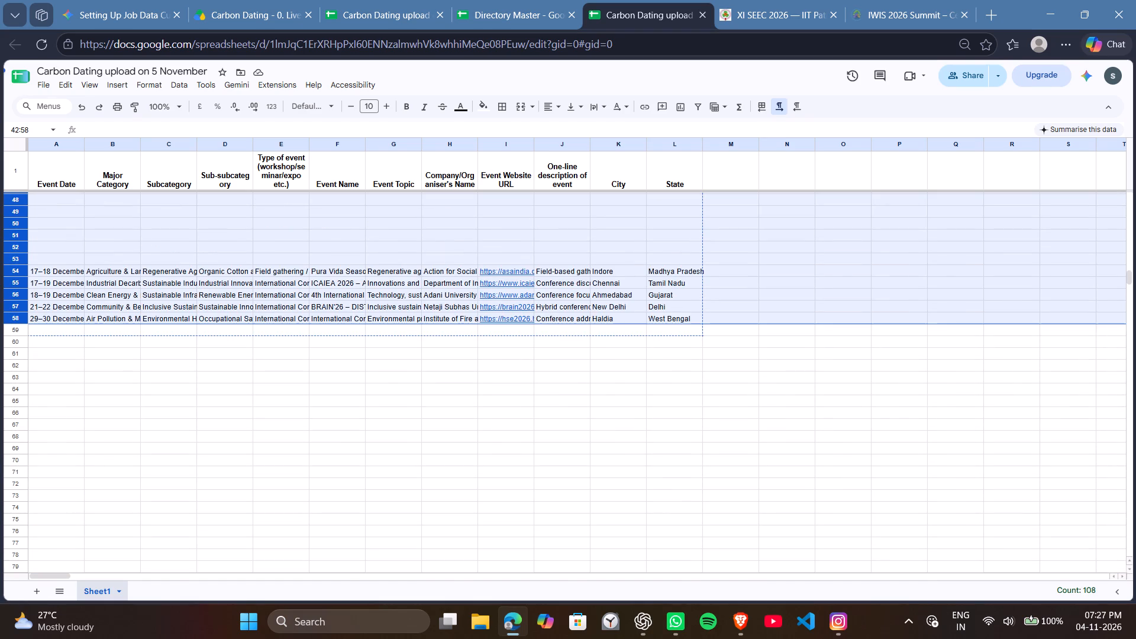
pyautogui.hotkey('ctrl', 'x')
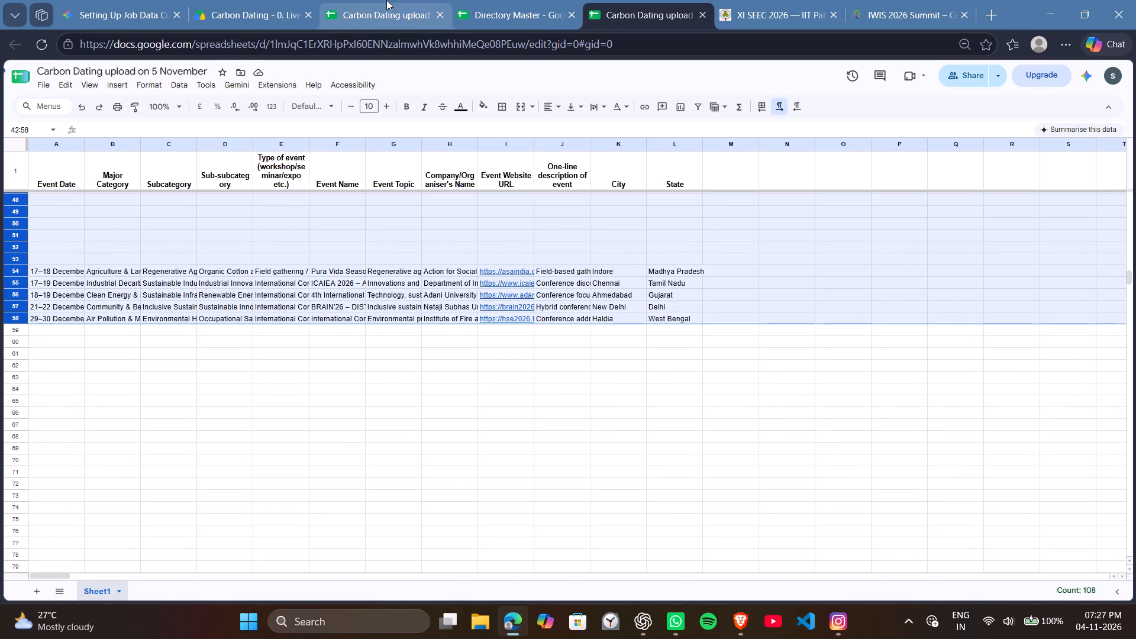
pyautogui.click(386, 0)
pyautogui.click(54, 166)
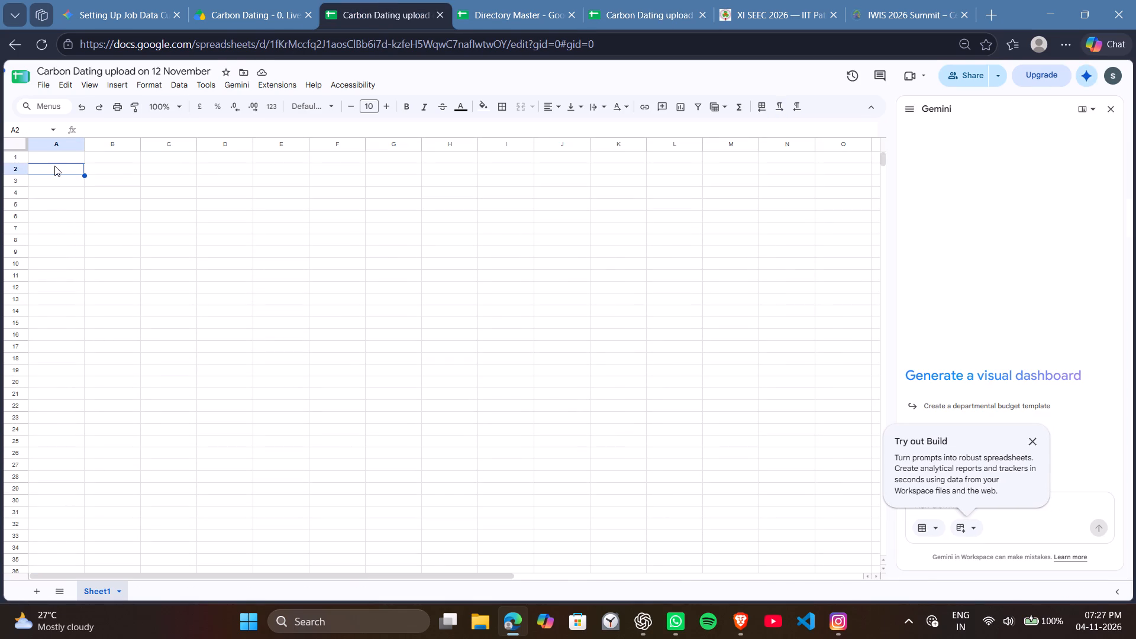
pyautogui.hotkey('ctrl', 'v')
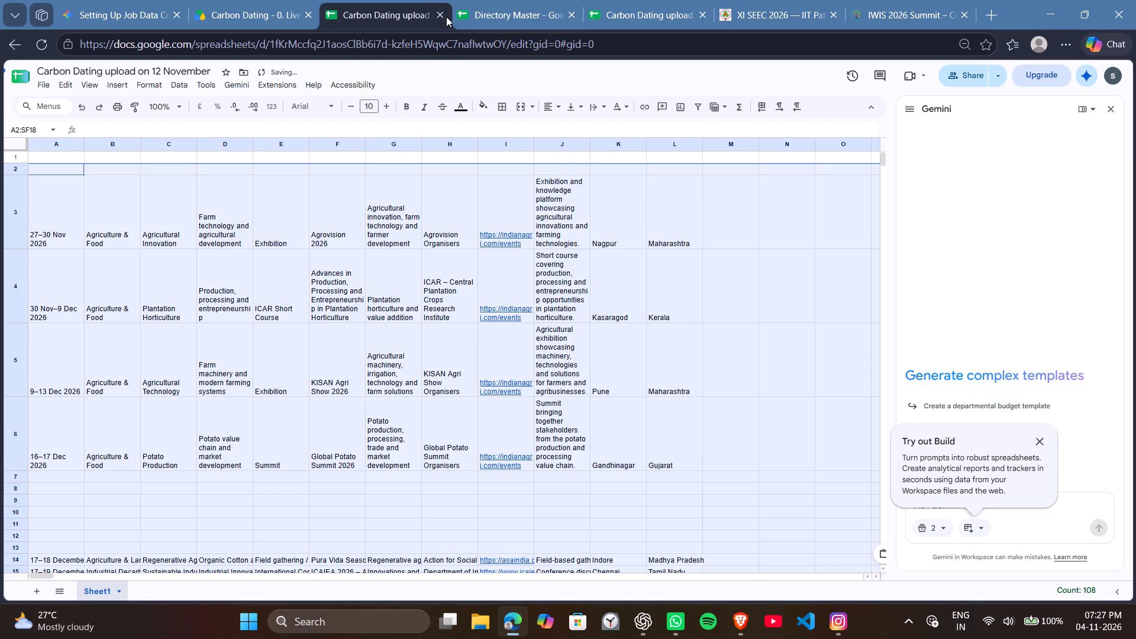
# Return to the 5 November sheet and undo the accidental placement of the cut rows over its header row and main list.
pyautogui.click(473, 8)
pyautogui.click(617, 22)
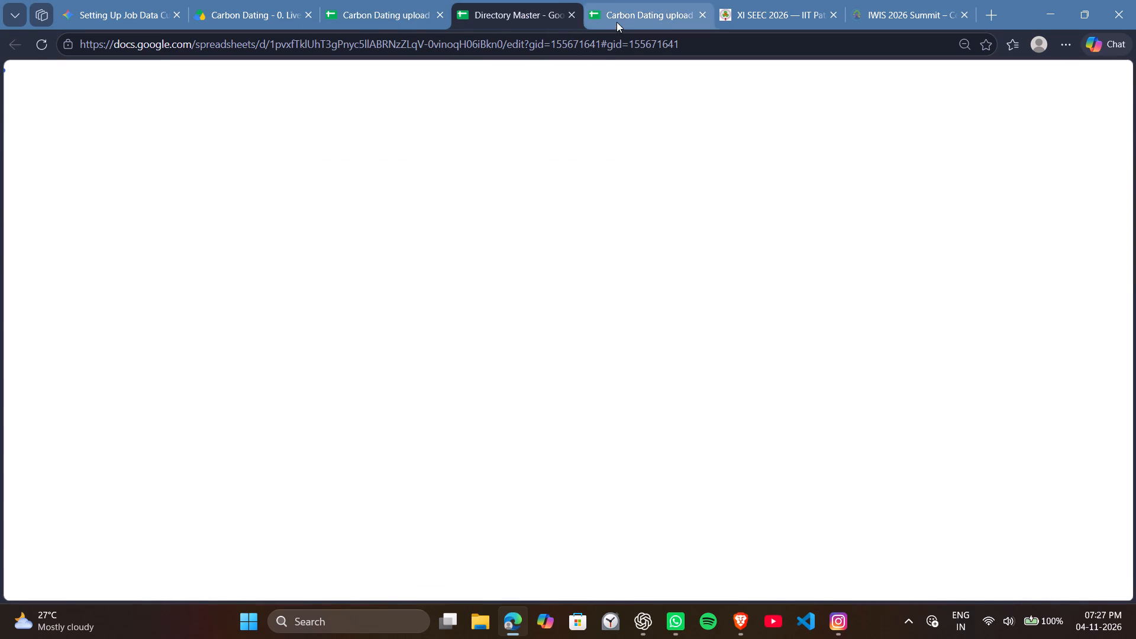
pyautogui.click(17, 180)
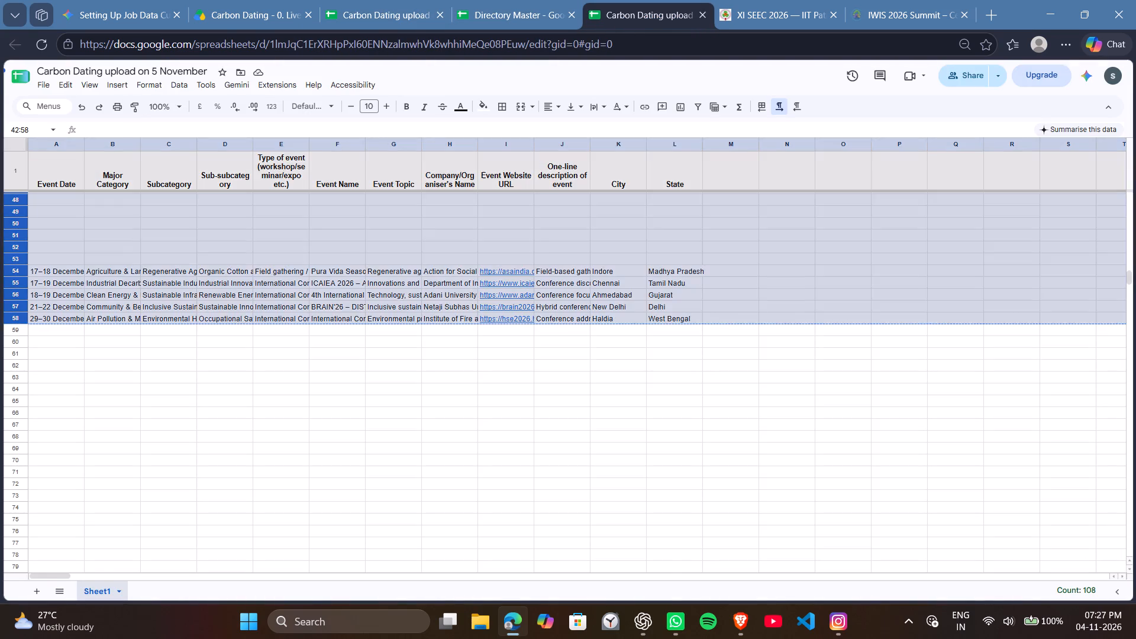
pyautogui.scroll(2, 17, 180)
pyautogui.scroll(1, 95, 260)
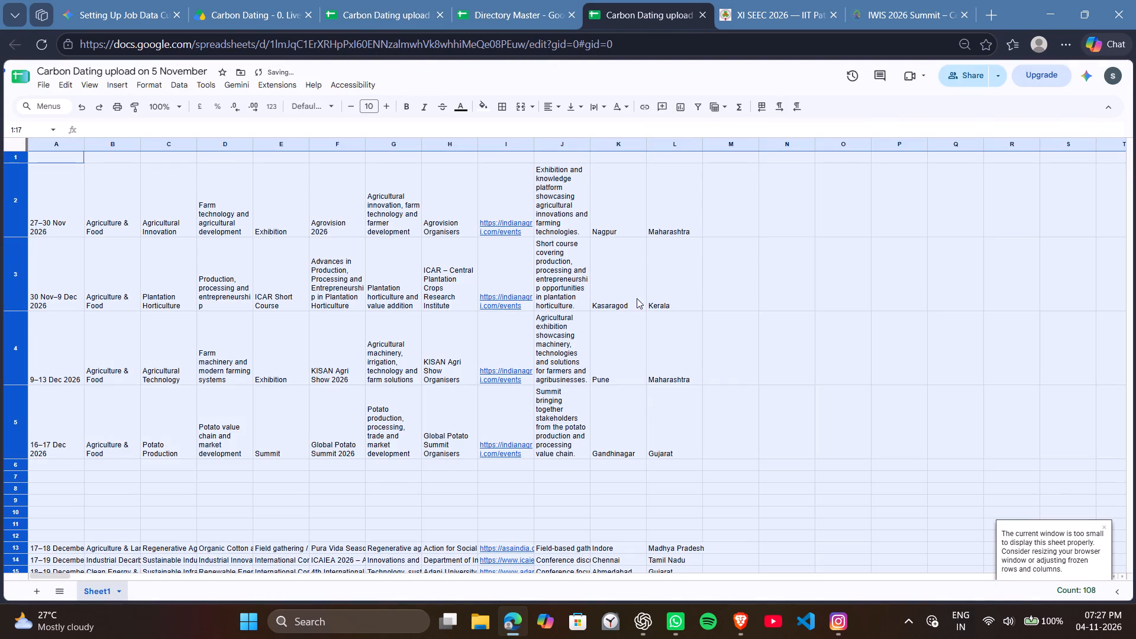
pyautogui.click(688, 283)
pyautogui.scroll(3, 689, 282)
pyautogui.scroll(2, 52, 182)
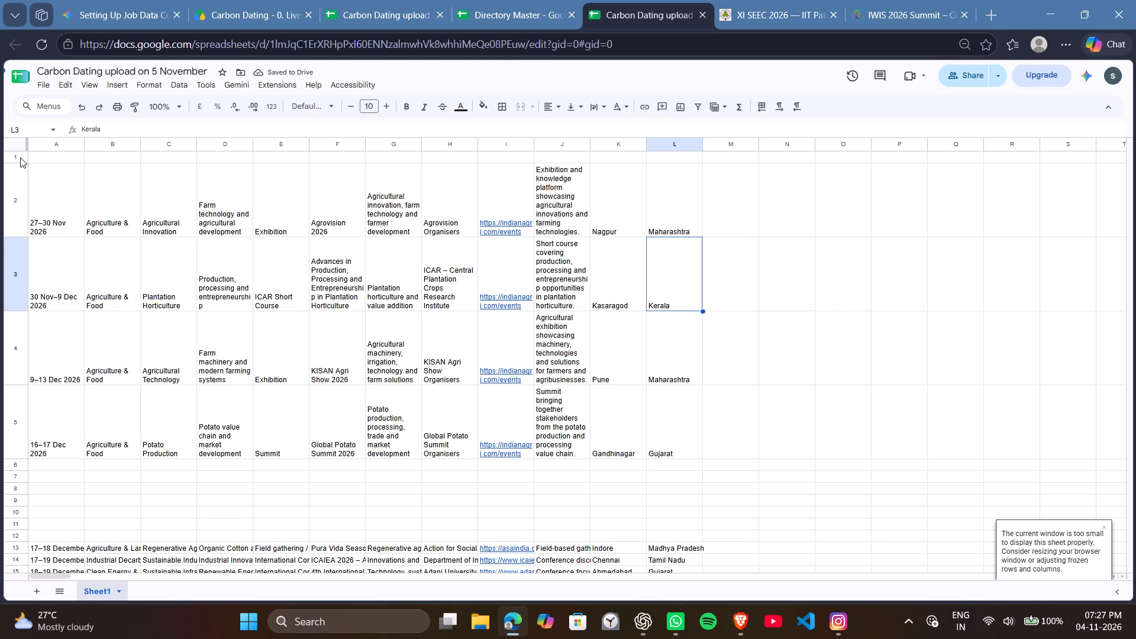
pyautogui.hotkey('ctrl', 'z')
# Copy the header row of the 5 November sheet and paste it into row 1 of the 12 November sheet.
pyautogui.click(20, 159)
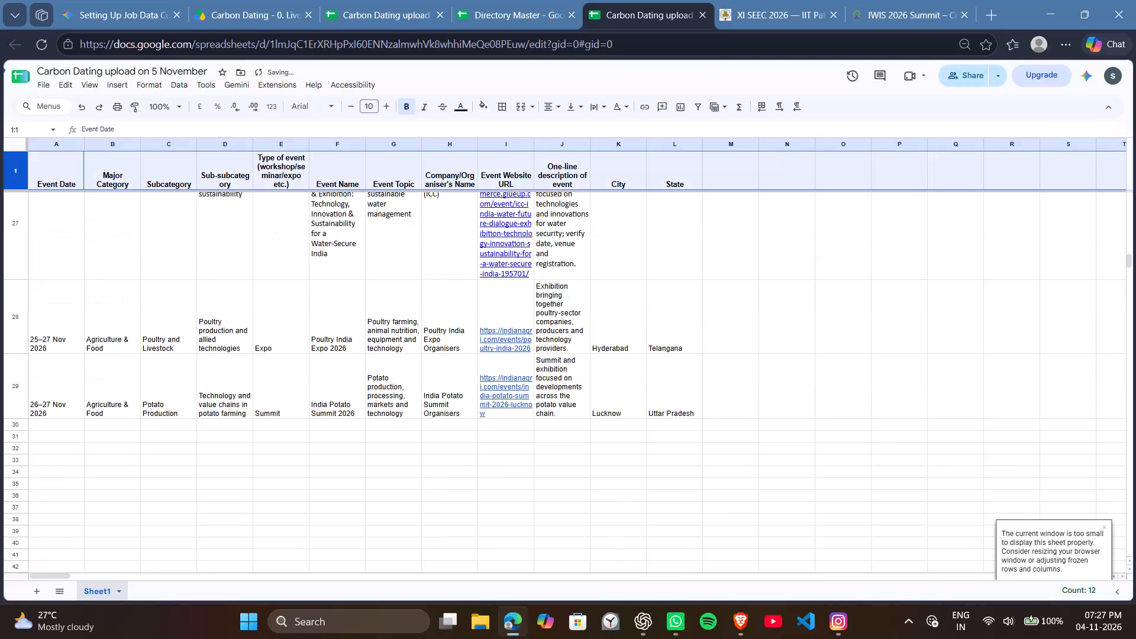
pyautogui.hotkey('ctrl', 'c')
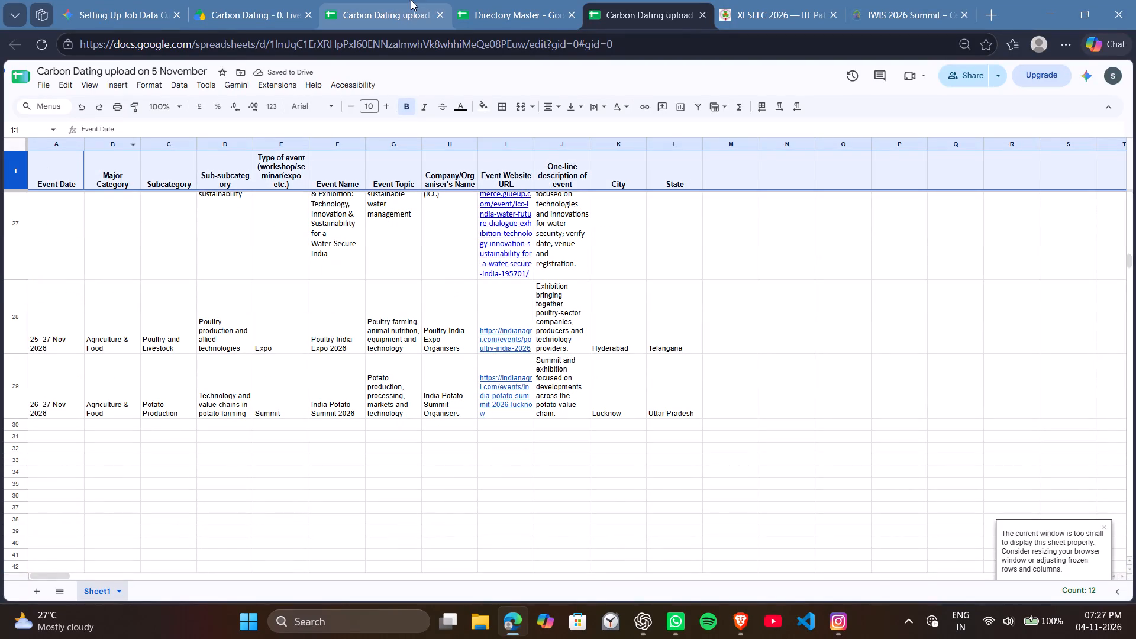
pyautogui.click(374, 0)
pyautogui.click(17, 157)
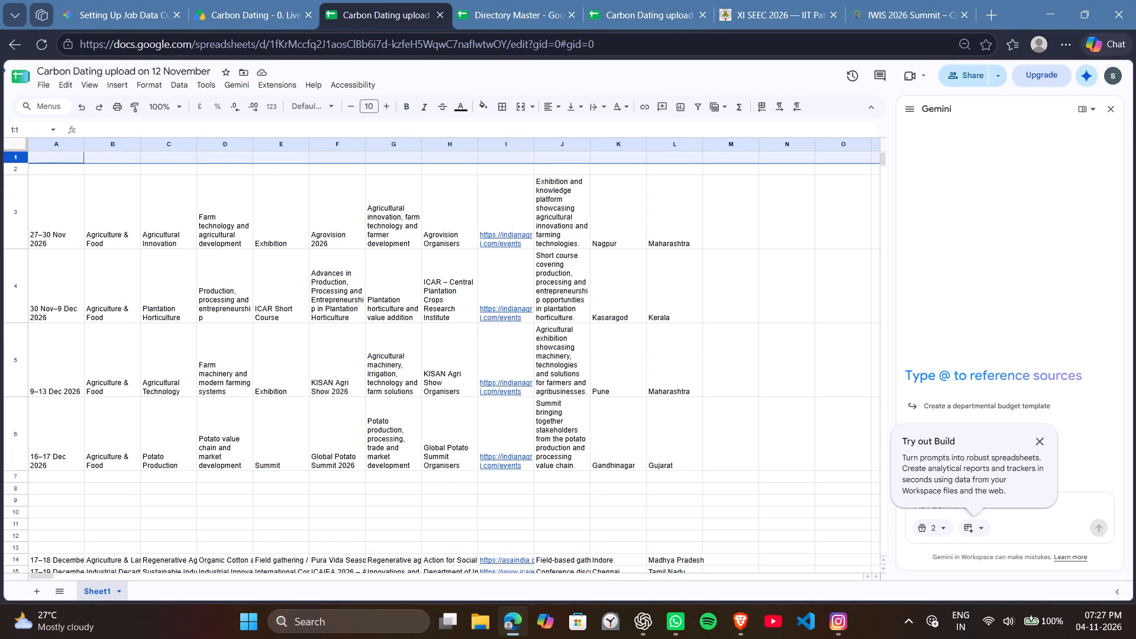
pyautogui.hotkey('ctrl', 'v')
pyautogui.click(17, 157)
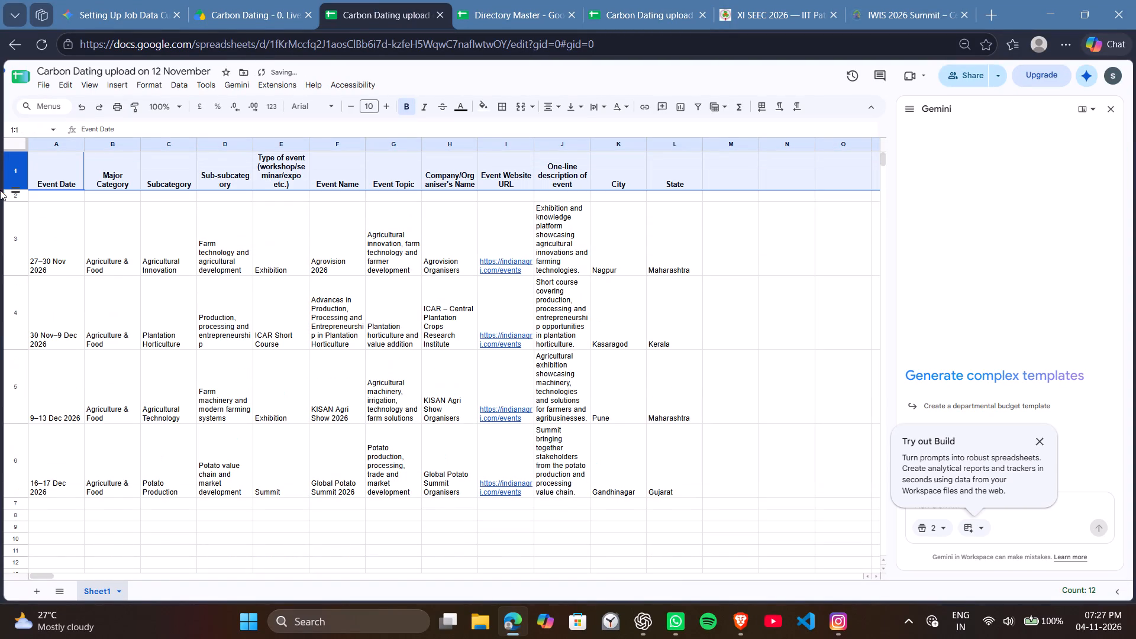
# Delete the empty row 2 beneath the headers in the 12 November sheet.
pyautogui.click(11, 193)
pyautogui.click(12, 200)
pyautogui.click(20, 197)
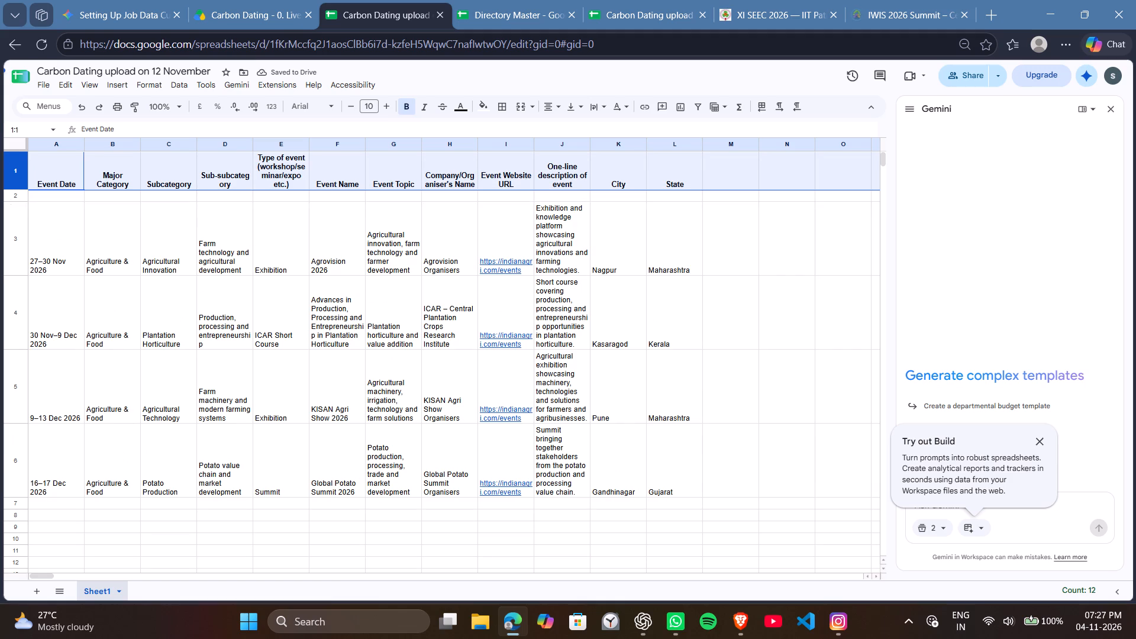
pyautogui.rightClick(20, 197)
pyautogui.click(67, 325)
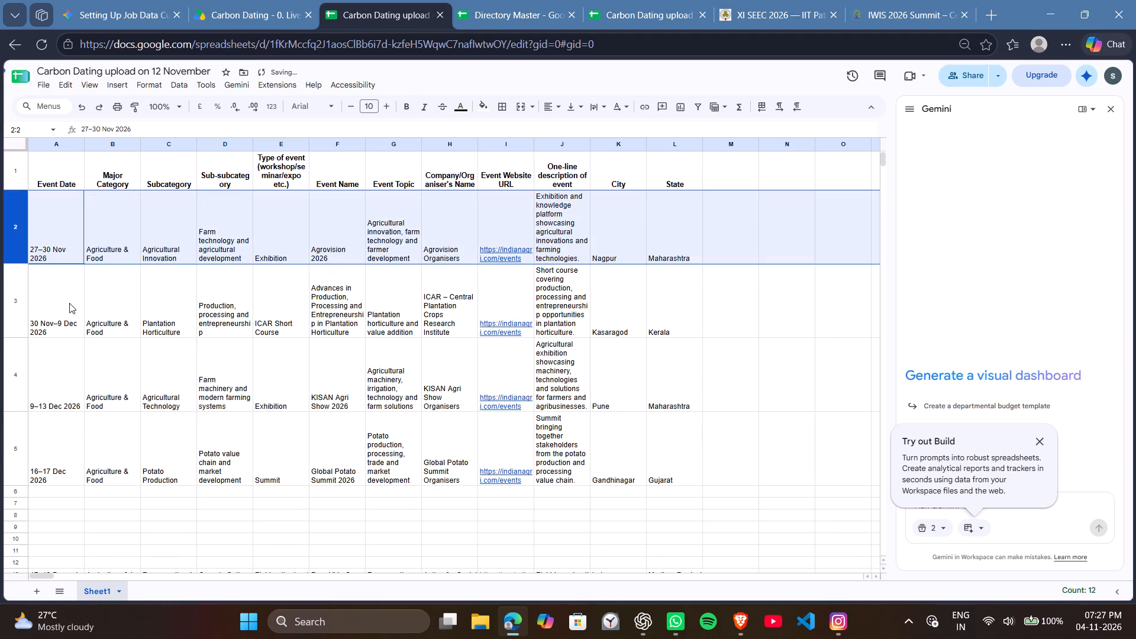
# Delete the empty rows 6 to 12 between the two groups of events in the 12 November sheet.
pyautogui.scroll(-1, 171, 395)
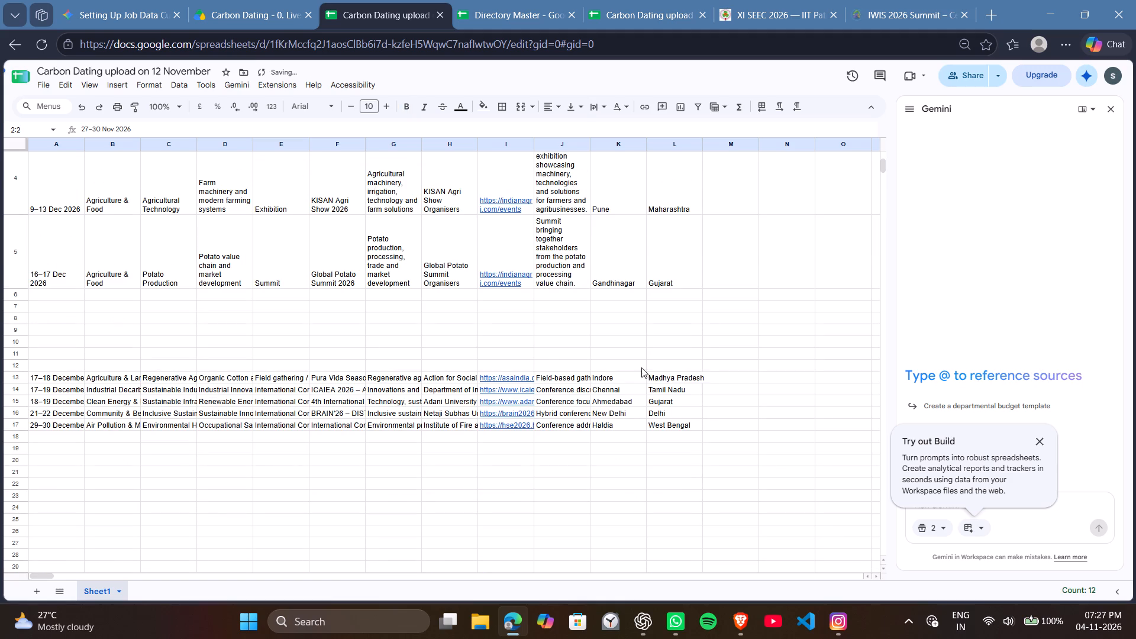
pyautogui.moveTo(708, 368); pyautogui.dragTo(37, 295)
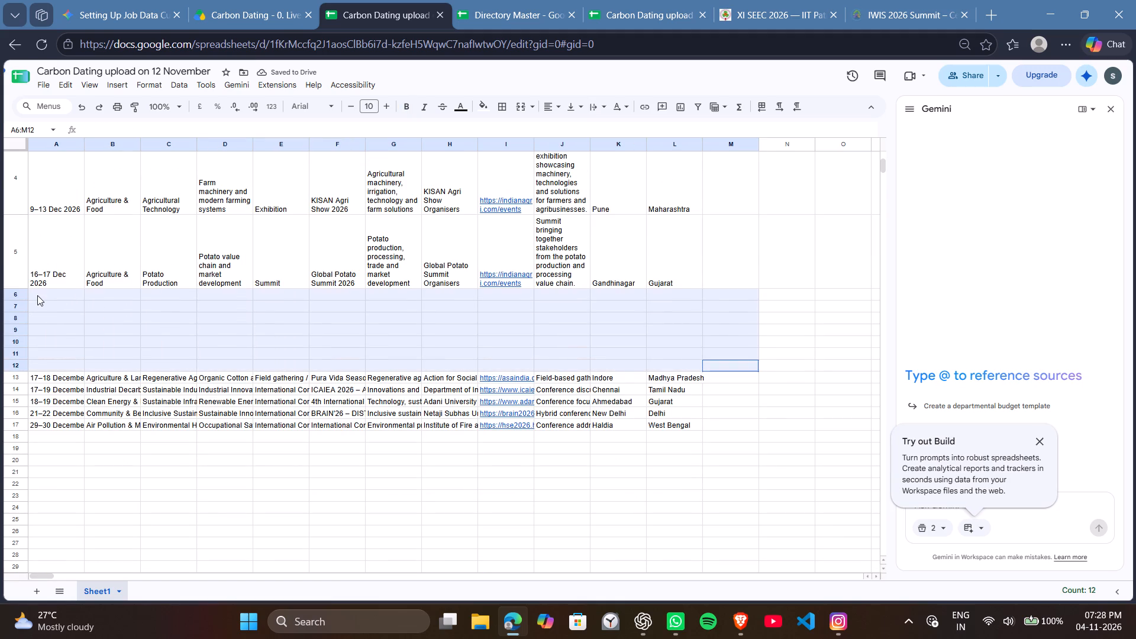
pyautogui.moveTo(37, 295); pyautogui.dragTo(36, 295)
pyautogui.press('Delete')
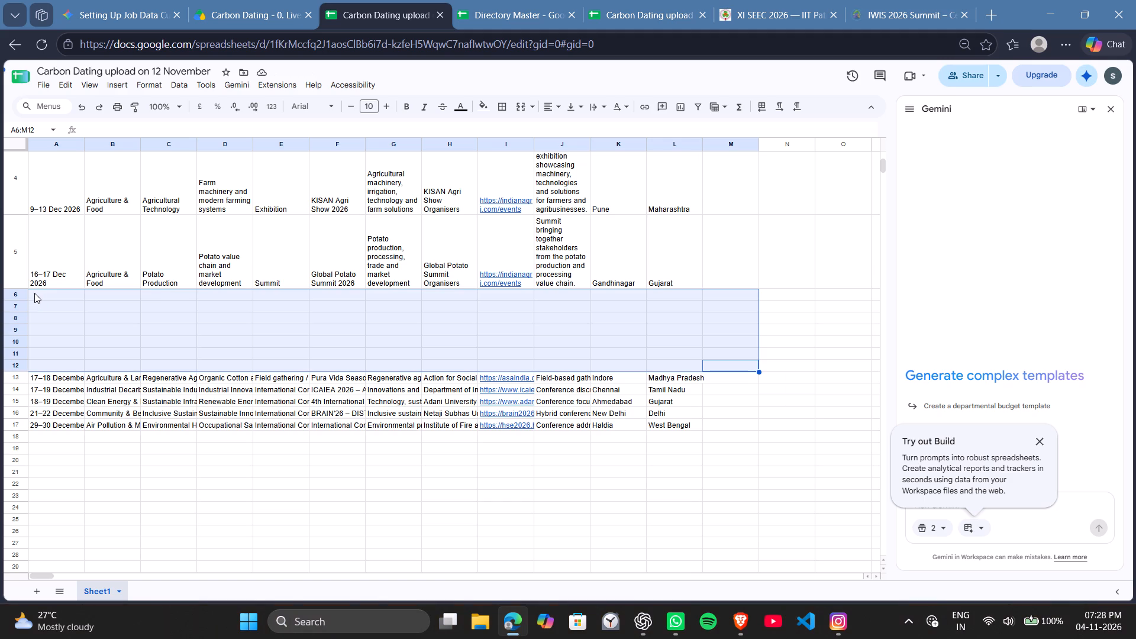
pyautogui.rightClick(34, 293)
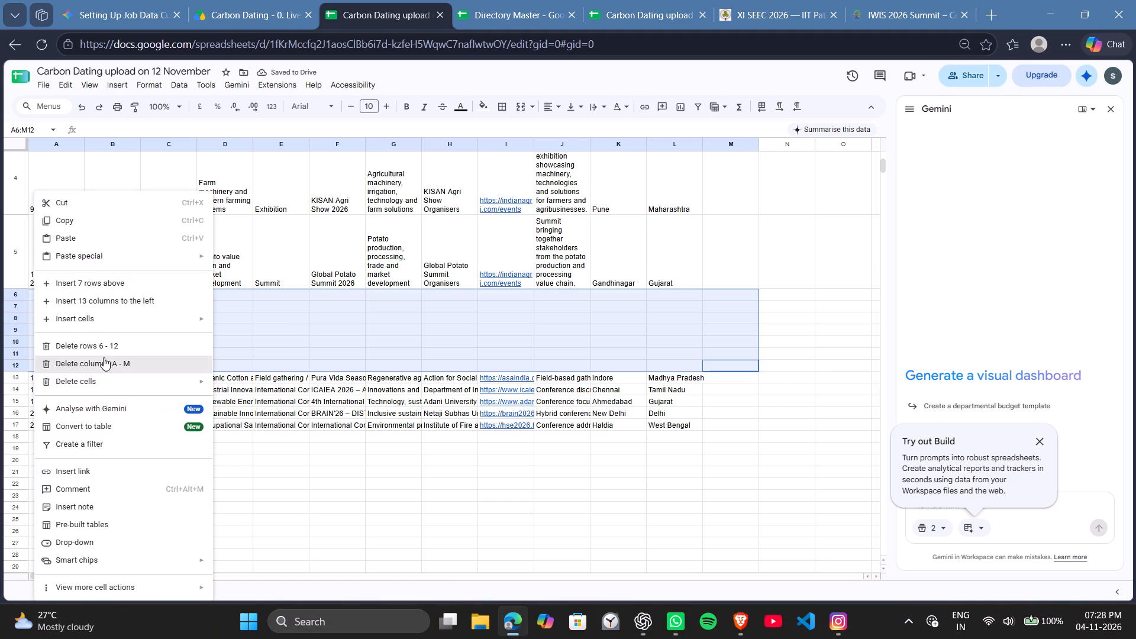
pyautogui.click(104, 347)
pyautogui.click(305, 428)
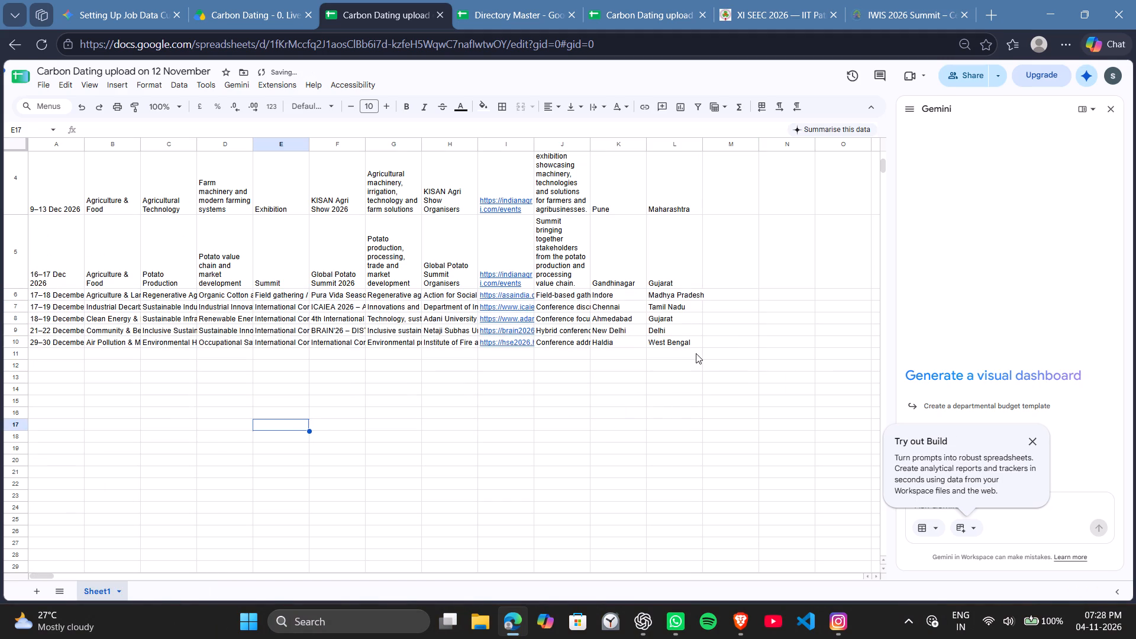
# Apply text wrapping to the December event rows in A6:L11 of the 12 November sheet.
pyautogui.moveTo(696, 353); pyautogui.dragTo(44, 299)
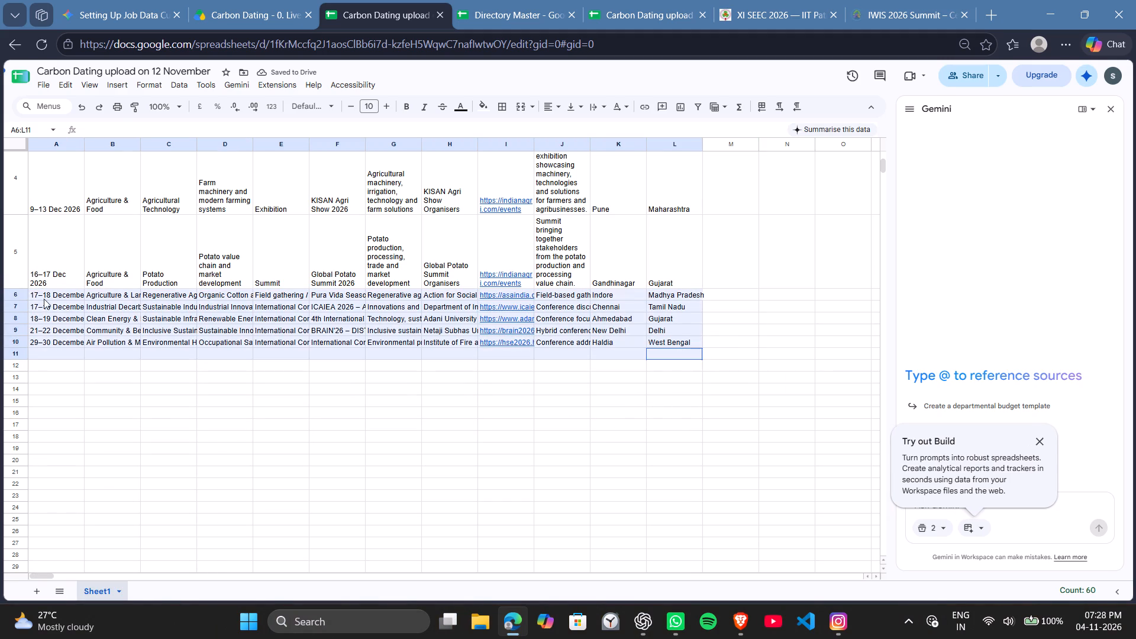
pyautogui.moveTo(44, 299); pyautogui.dragTo(33, 298)
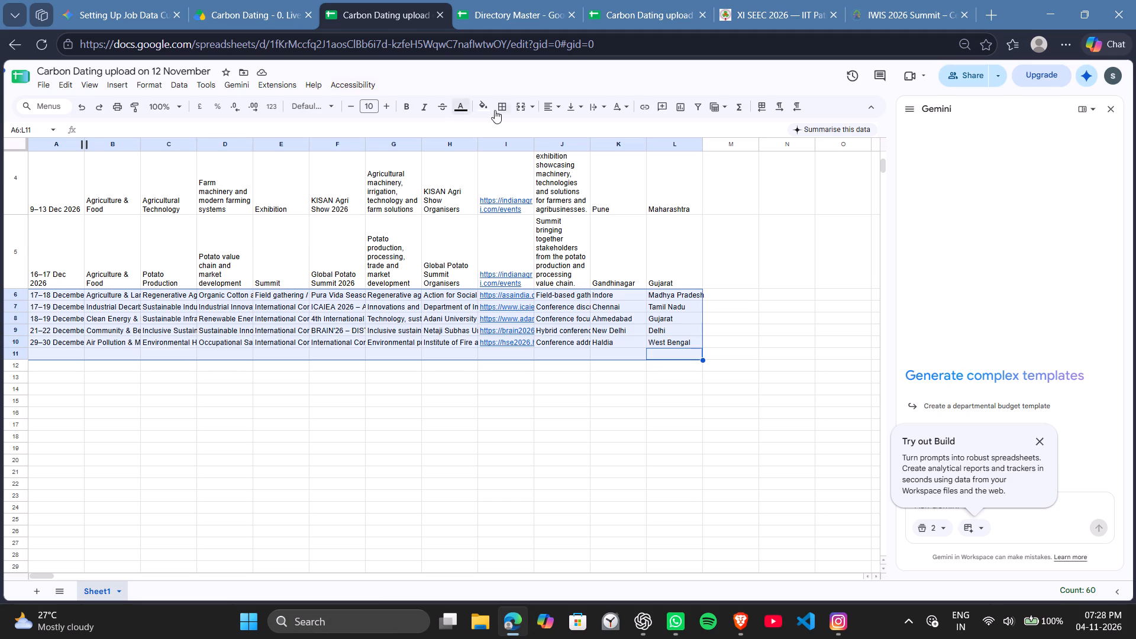
pyautogui.click(603, 105)
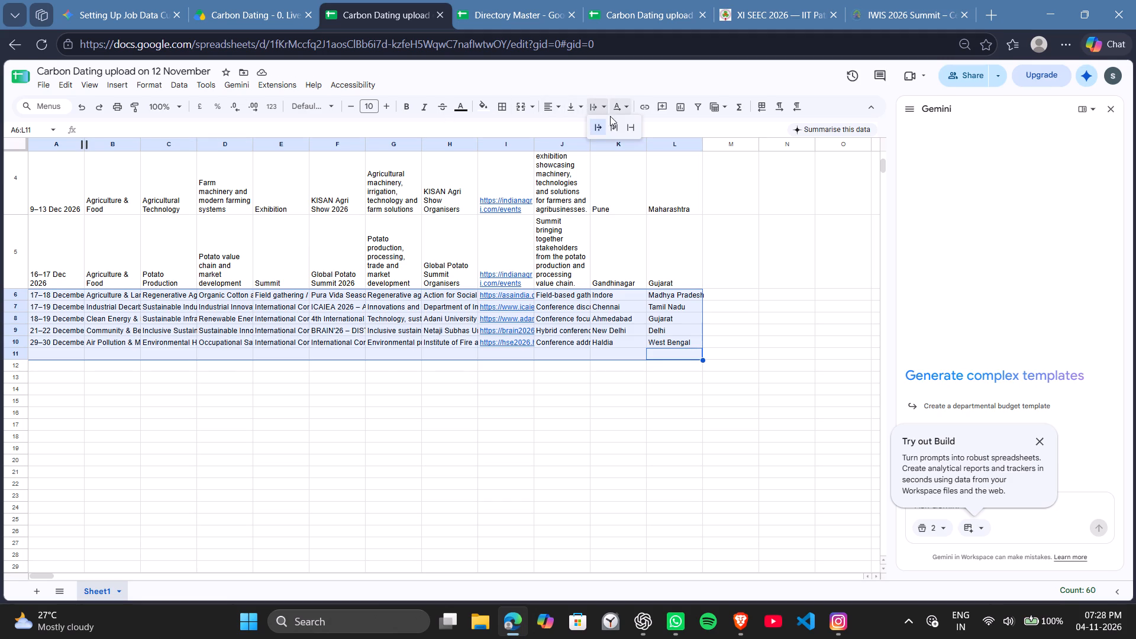
pyautogui.click(611, 124)
pyautogui.scroll(-2, 701, 269)
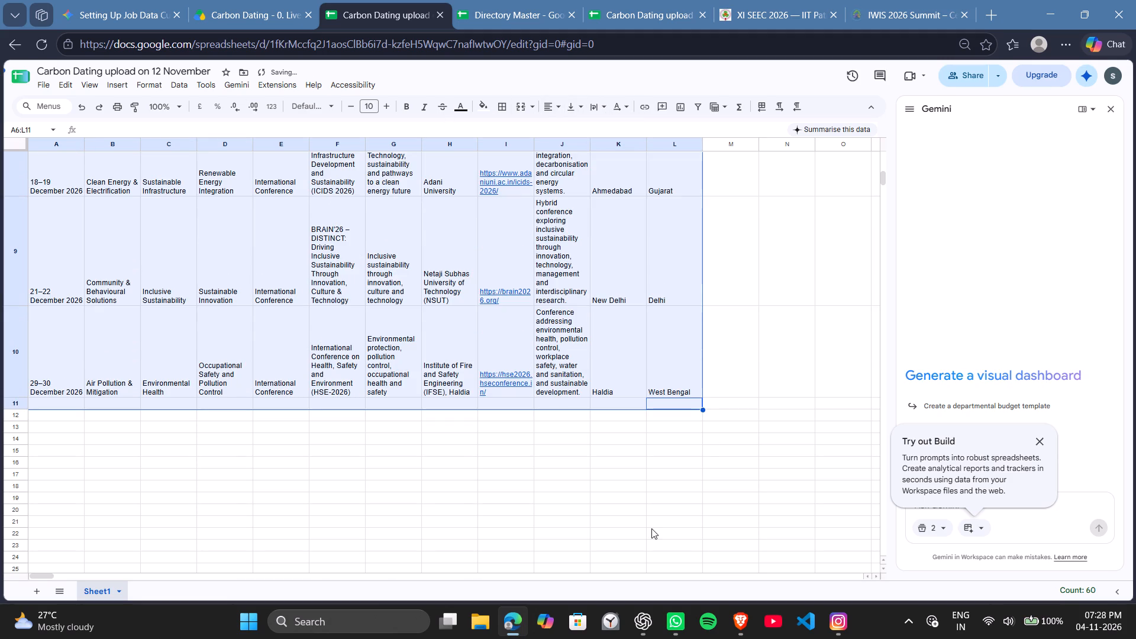
pyautogui.click(651, 528)
pyautogui.scroll(5, 635, 517)
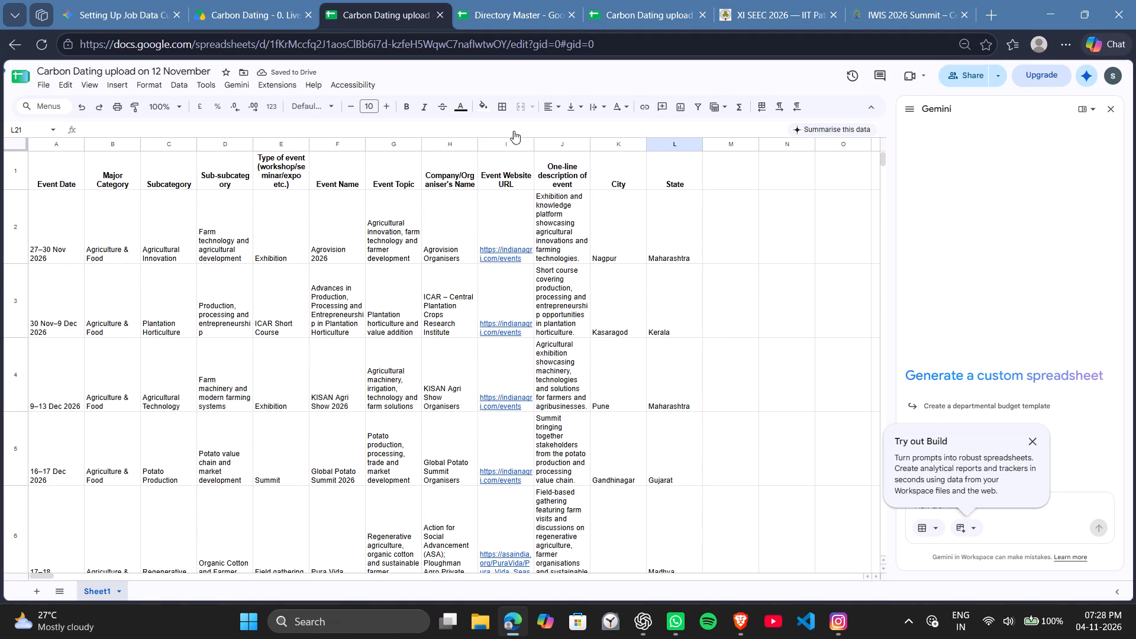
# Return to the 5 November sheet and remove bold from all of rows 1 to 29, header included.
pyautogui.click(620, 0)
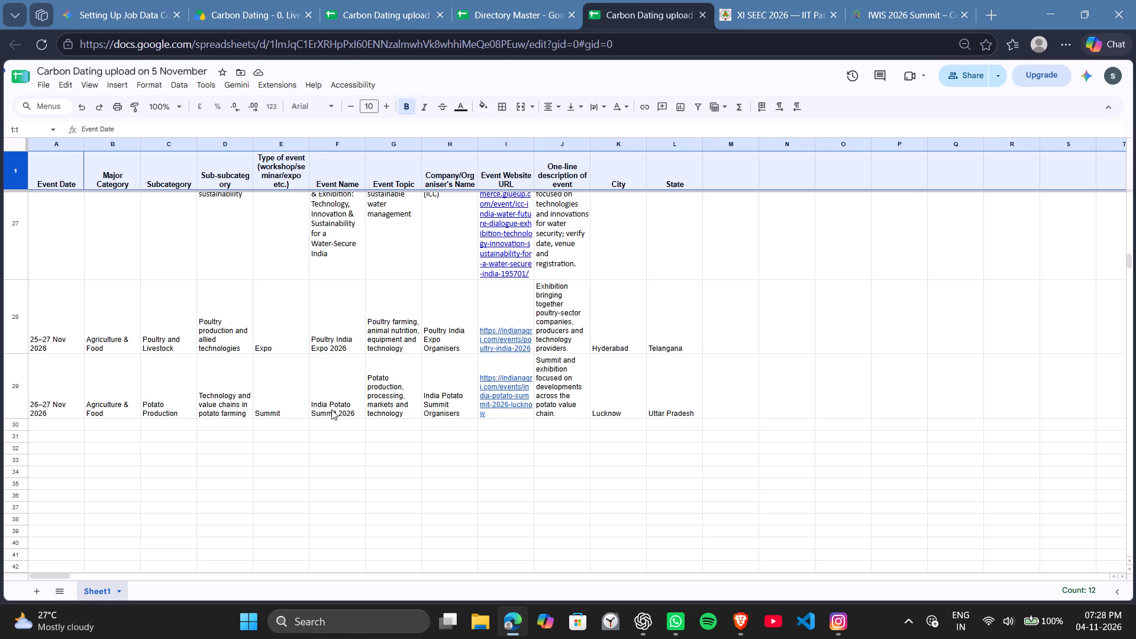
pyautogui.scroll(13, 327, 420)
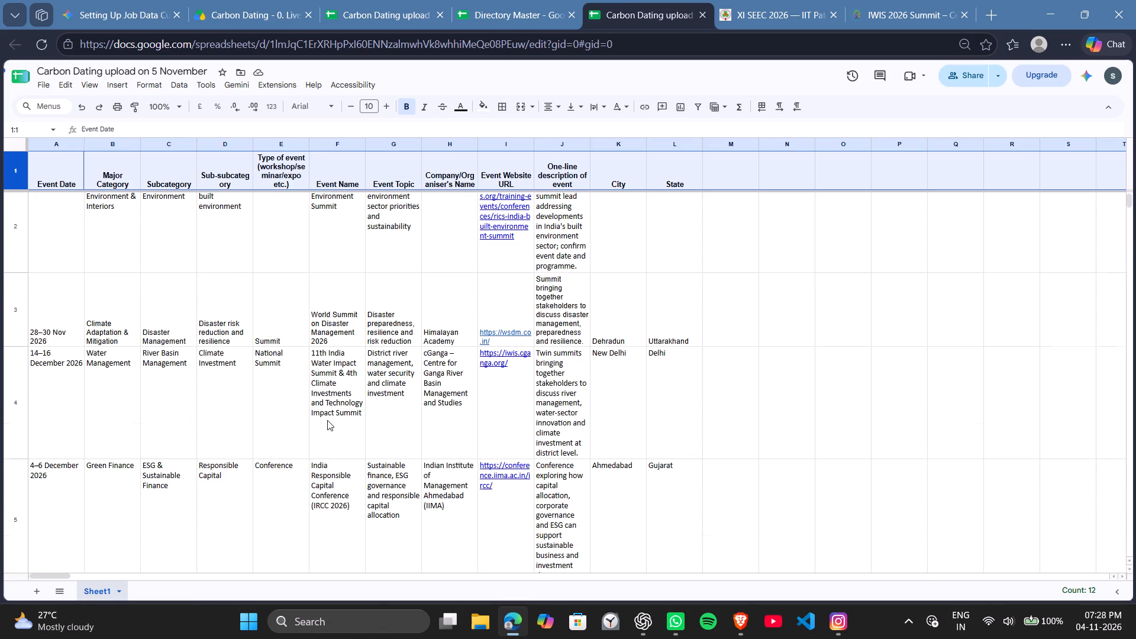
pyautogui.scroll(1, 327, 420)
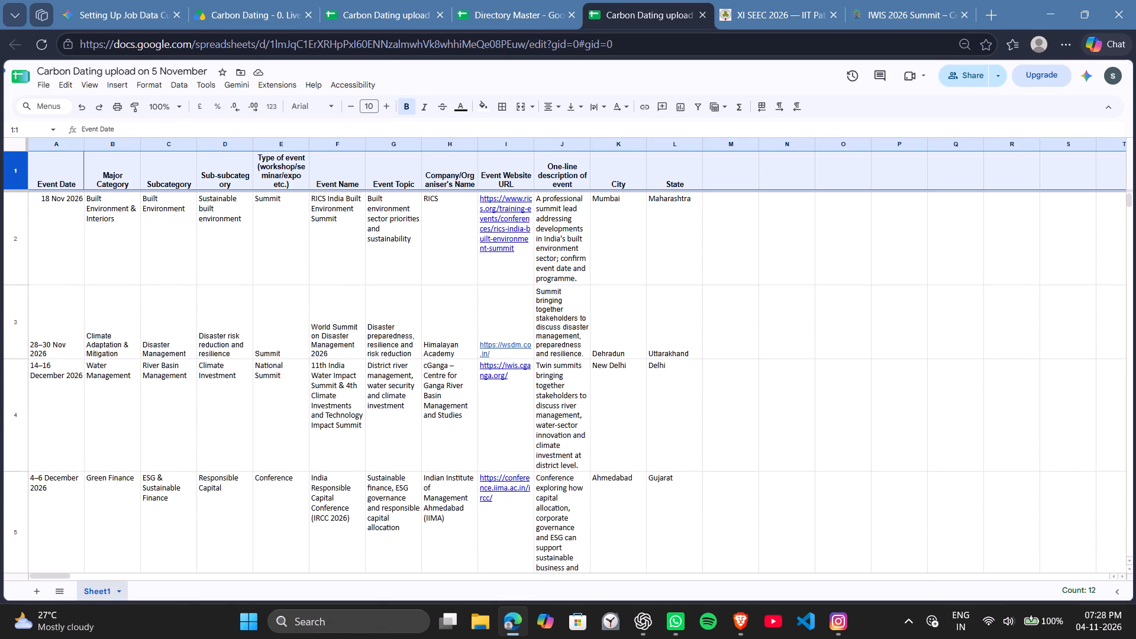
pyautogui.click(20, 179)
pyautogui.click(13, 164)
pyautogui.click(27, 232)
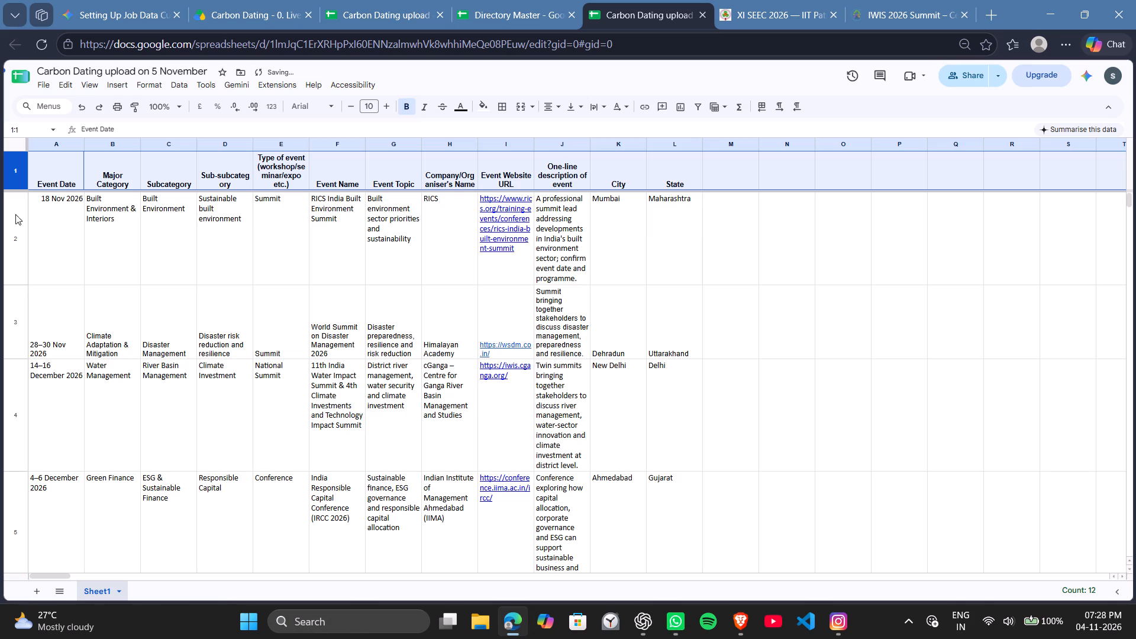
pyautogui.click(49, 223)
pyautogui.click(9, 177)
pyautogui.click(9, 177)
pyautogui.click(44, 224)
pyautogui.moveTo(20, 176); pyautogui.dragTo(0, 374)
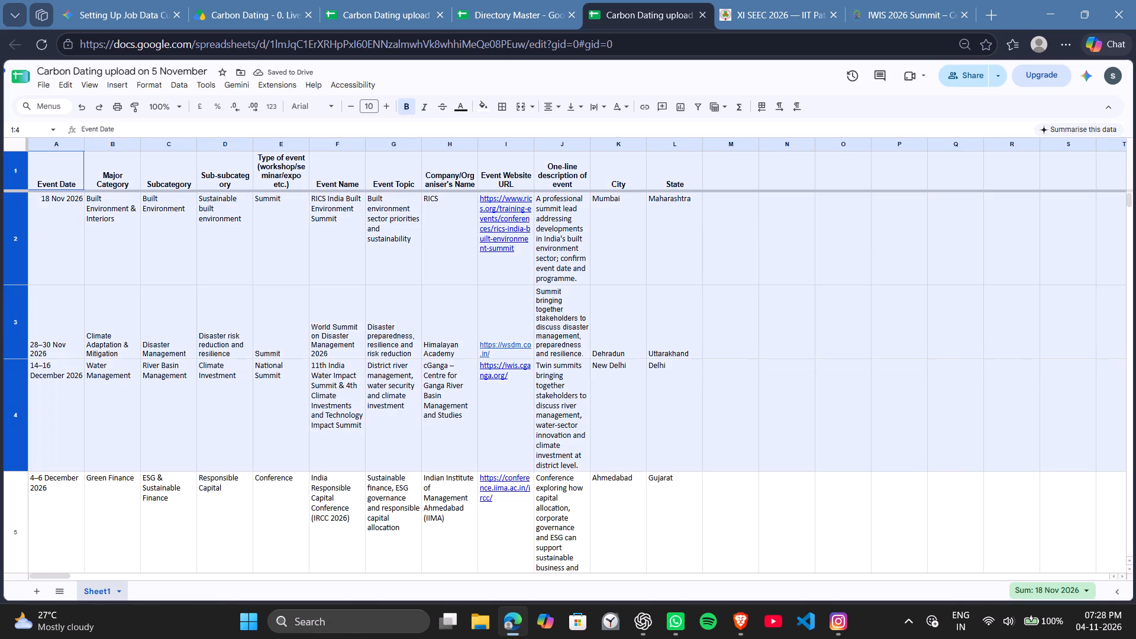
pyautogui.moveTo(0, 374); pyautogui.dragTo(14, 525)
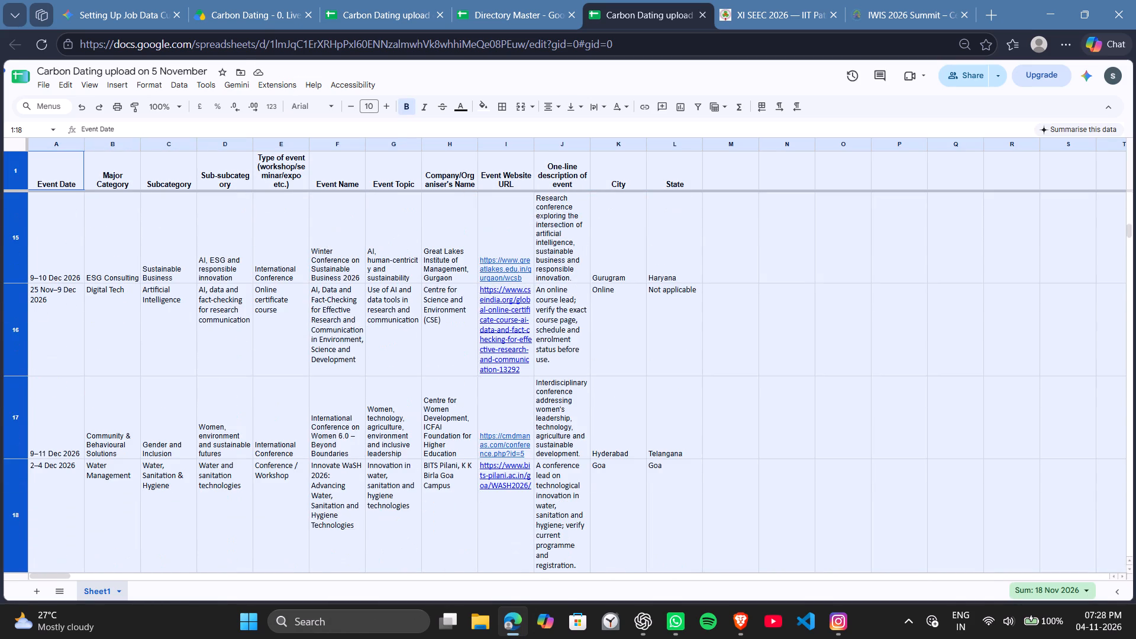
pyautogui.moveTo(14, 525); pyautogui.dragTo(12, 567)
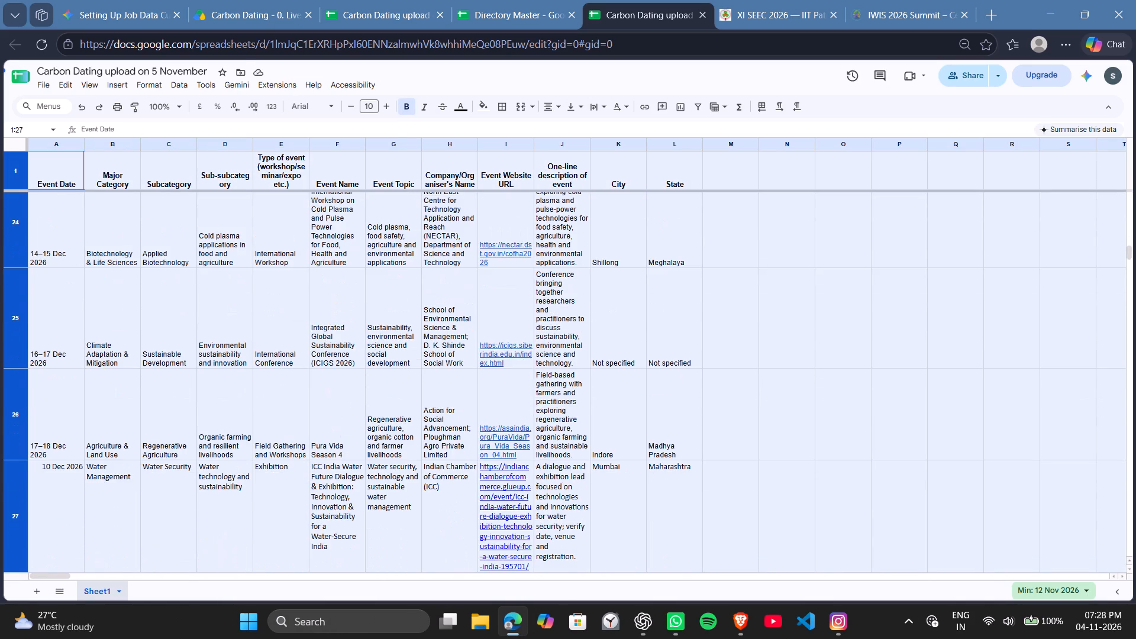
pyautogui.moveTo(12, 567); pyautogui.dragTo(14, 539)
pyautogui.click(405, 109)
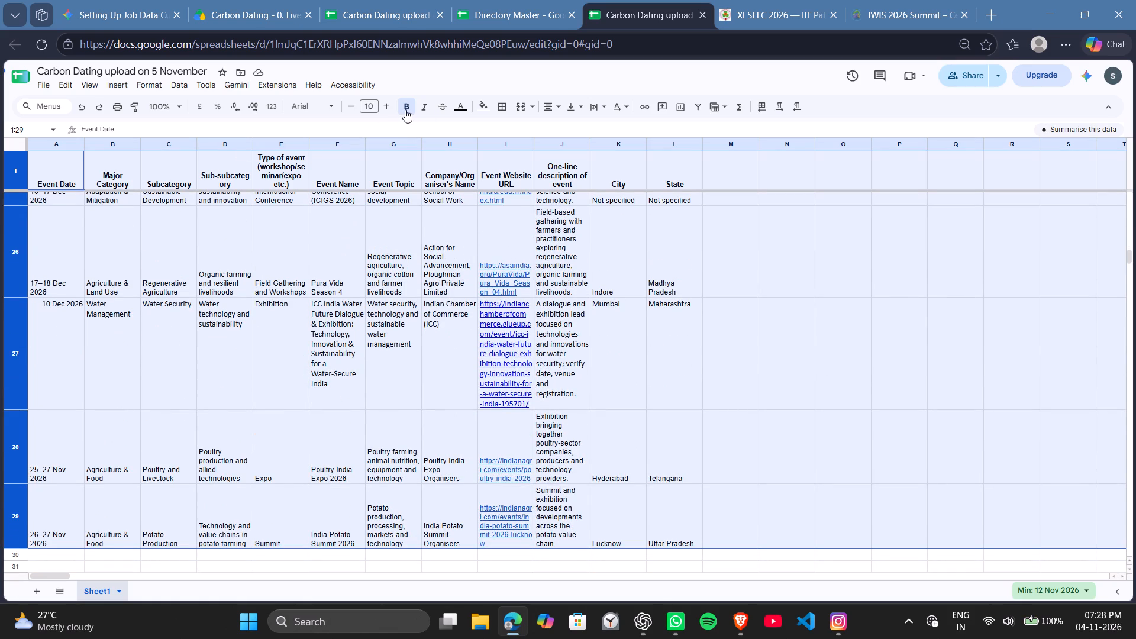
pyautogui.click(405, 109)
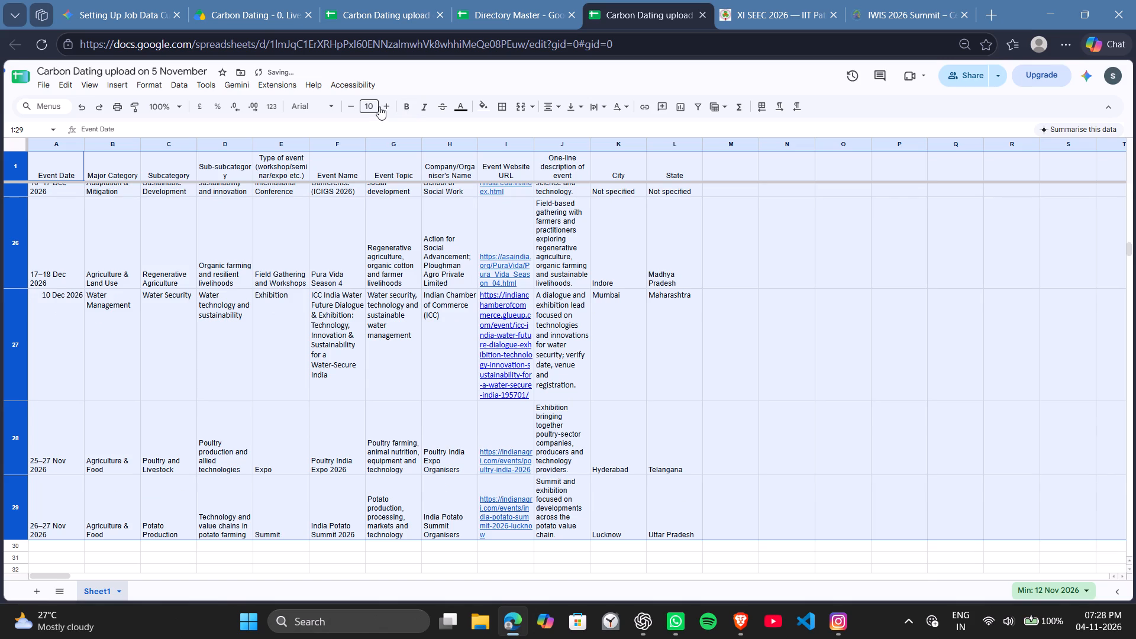
# Make only the header row of the 5 November sheet bold.
pyautogui.click(16, 181)
pyautogui.click(16, 170)
pyautogui.click(709, 395)
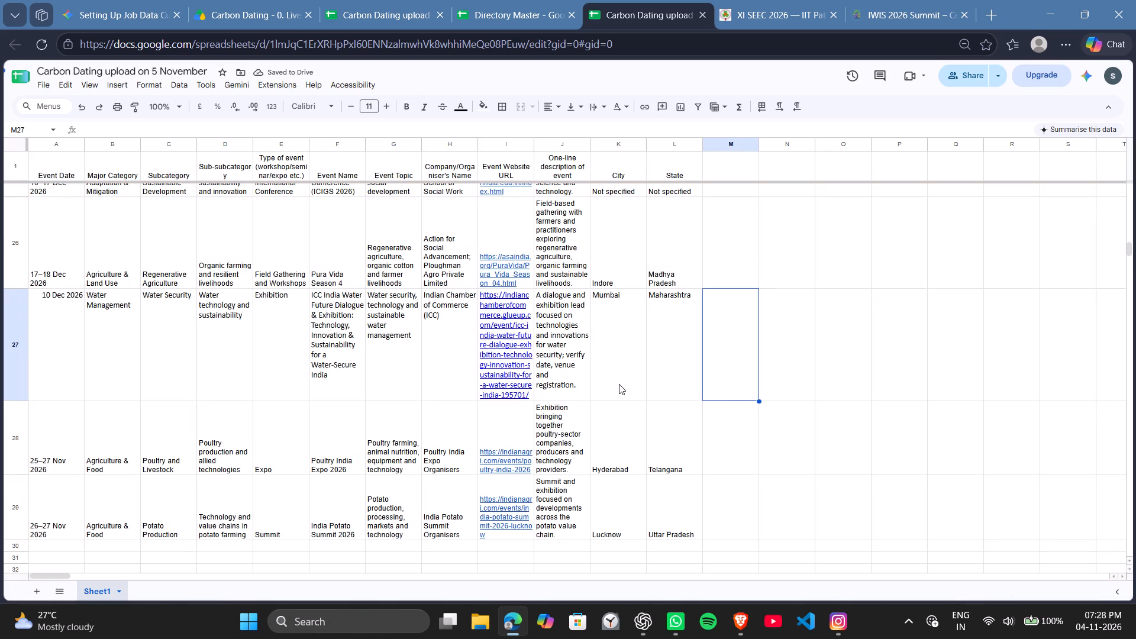
pyautogui.click(11, 170)
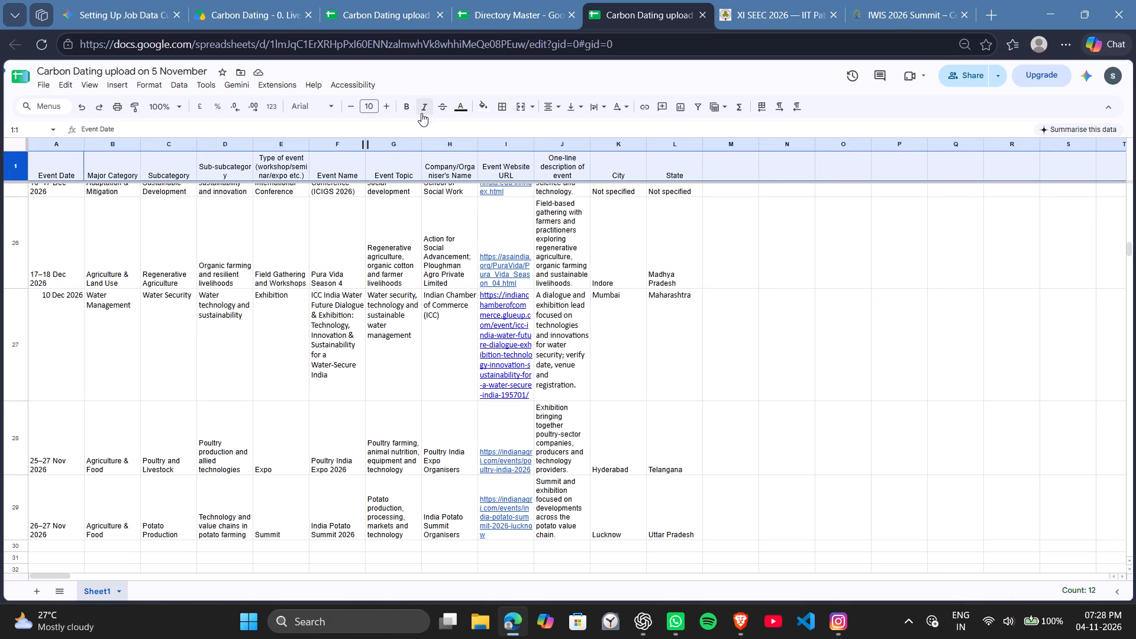
pyautogui.click(410, 109)
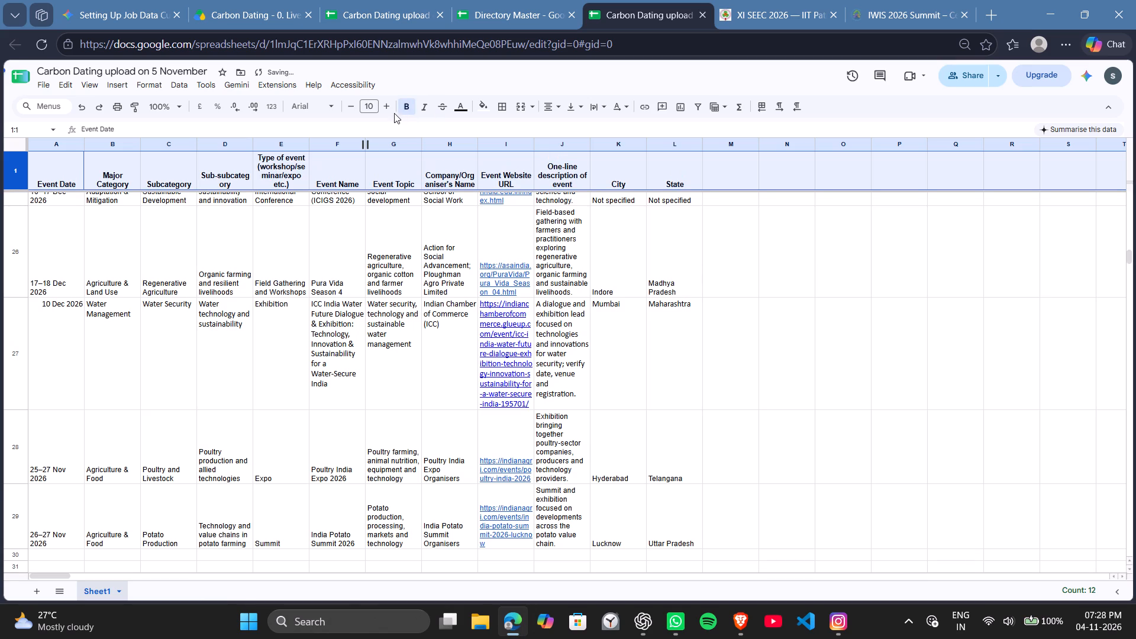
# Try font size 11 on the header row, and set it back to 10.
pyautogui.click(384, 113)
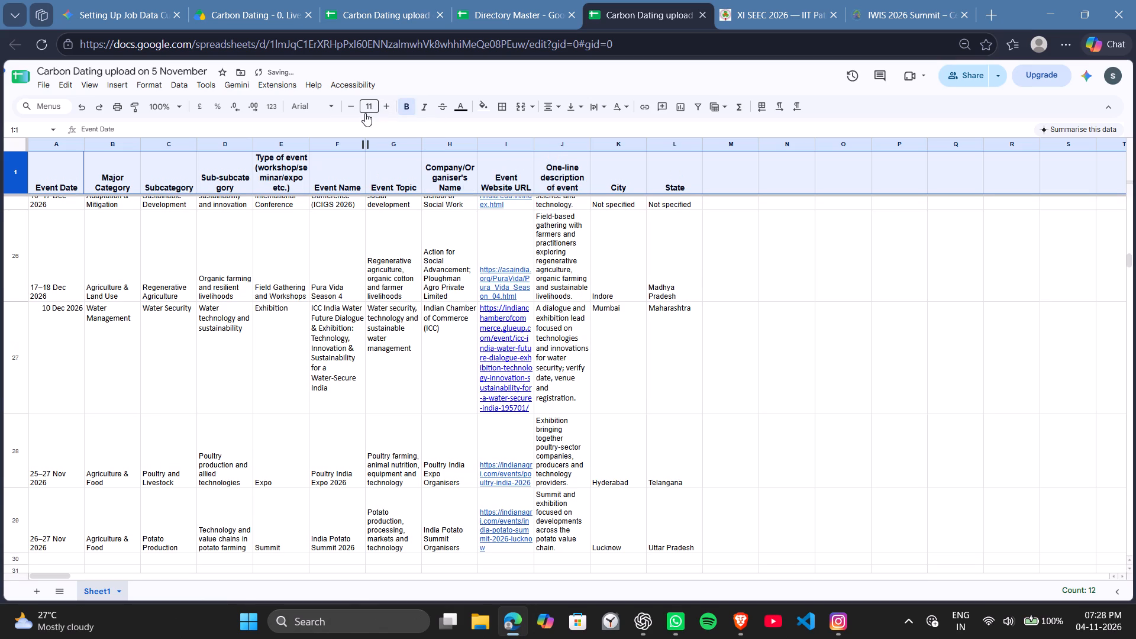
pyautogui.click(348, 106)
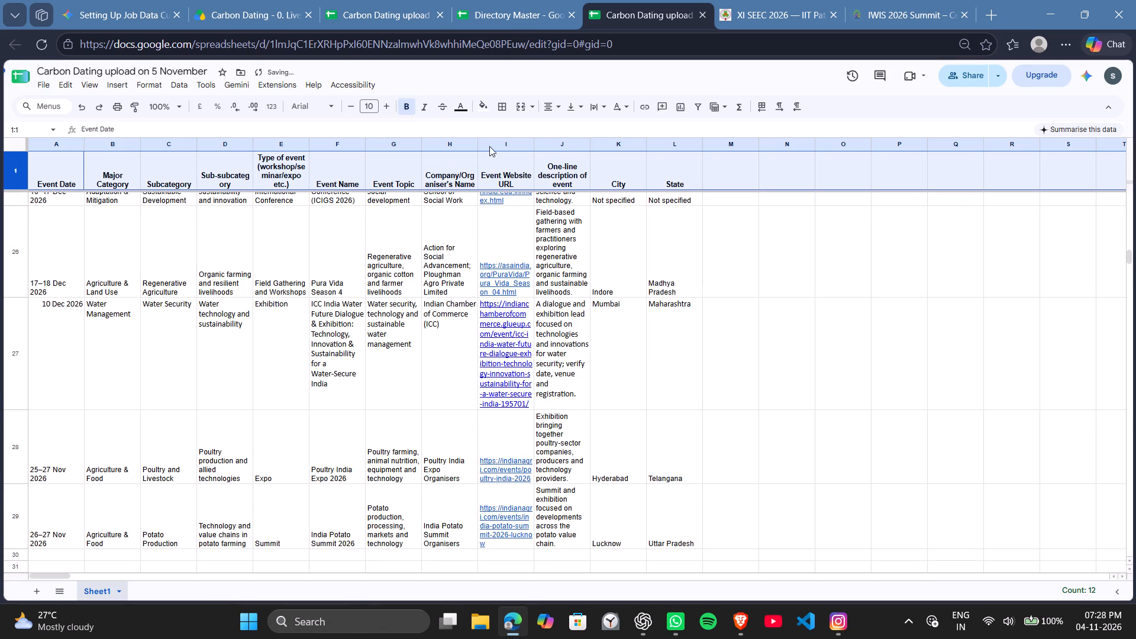
# Apply bold to the whole Event Website URL column of the 5 November sheet.
pyautogui.click(489, 146)
pyautogui.click(403, 104)
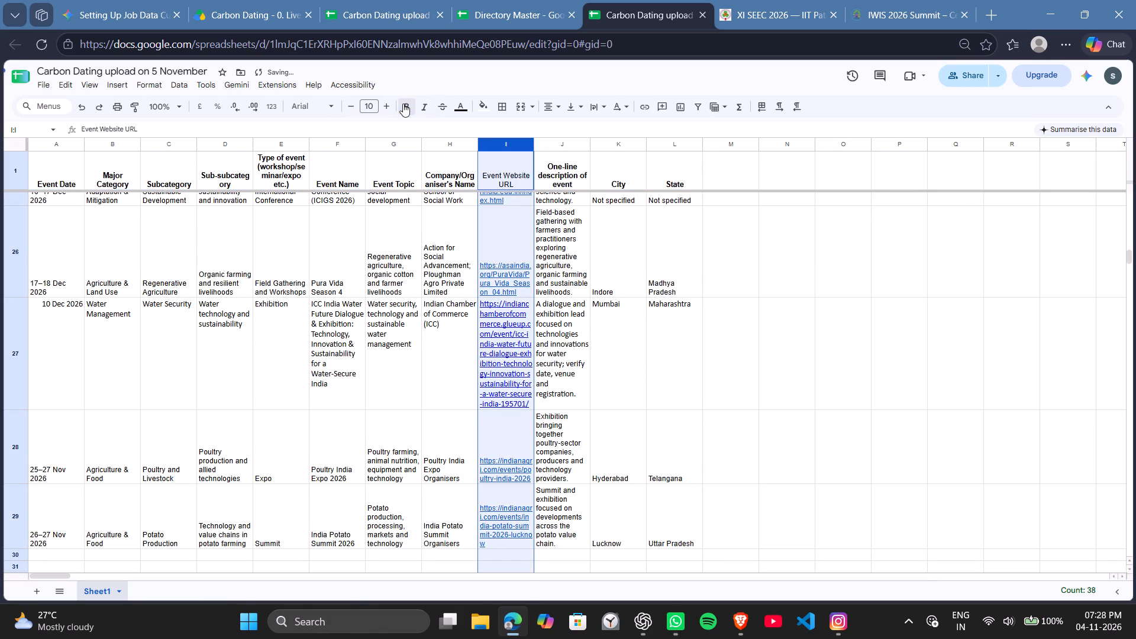
pyautogui.click(403, 104)
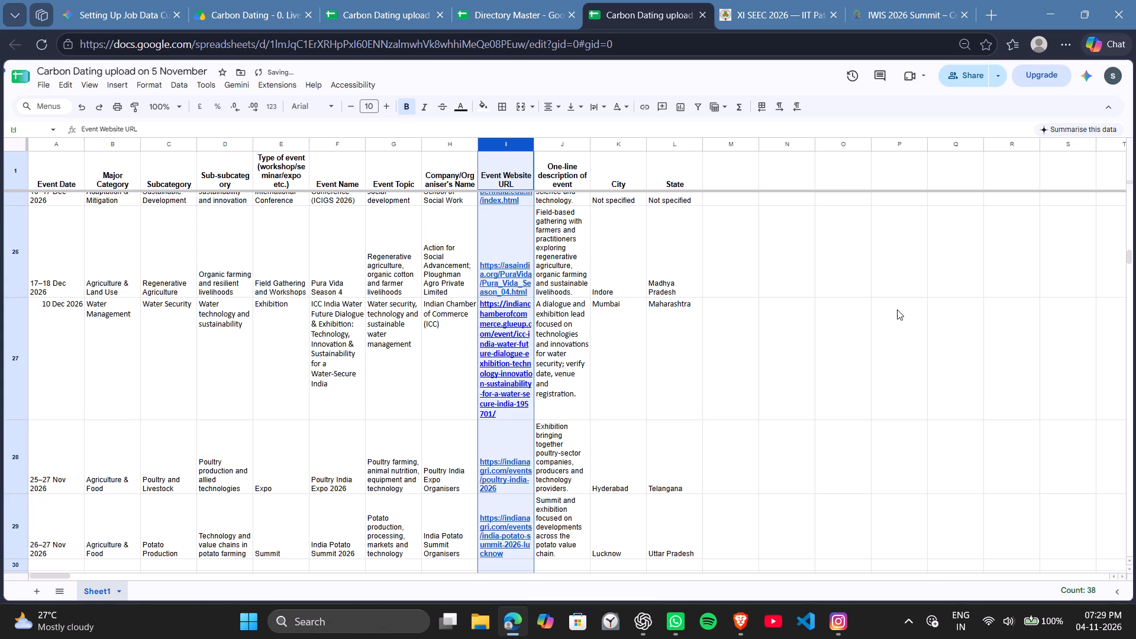
pyautogui.click(983, 365)
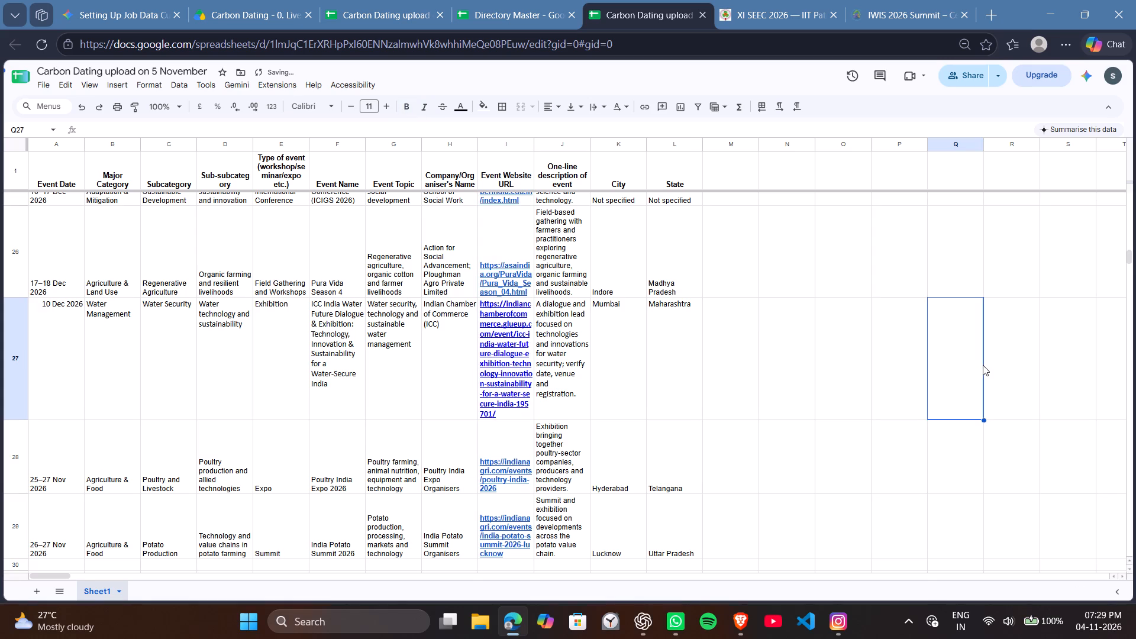
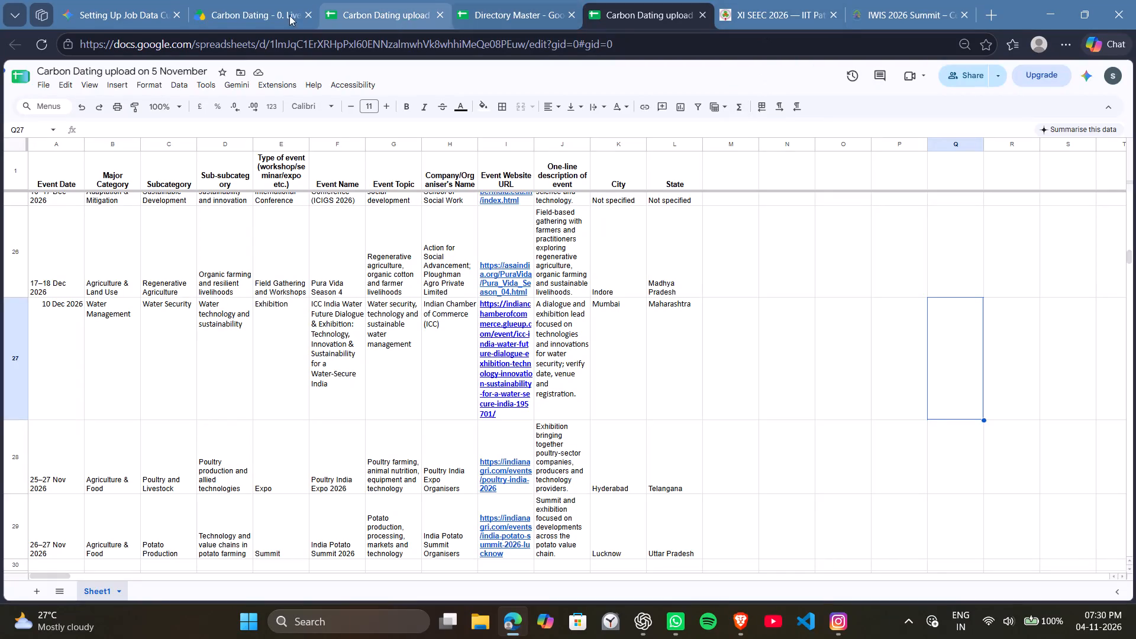
# Switch to Google Drive and go back from the Carbon Dating folder to the 3. Weekly data folder.
pyautogui.click(213, 15)
pyautogui.click(1, 45)
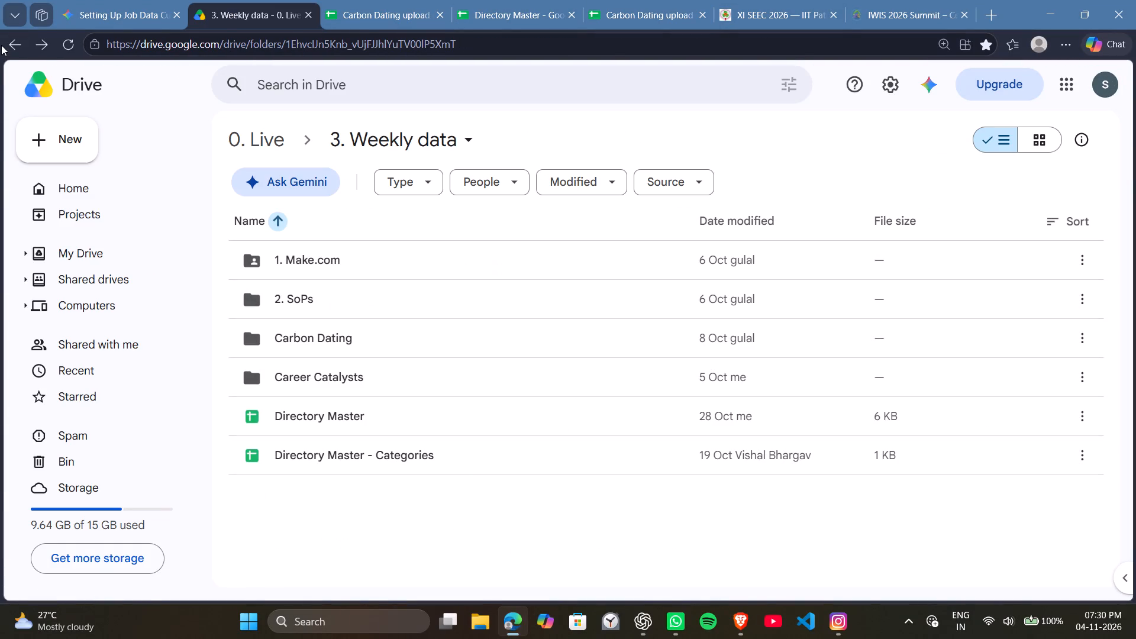
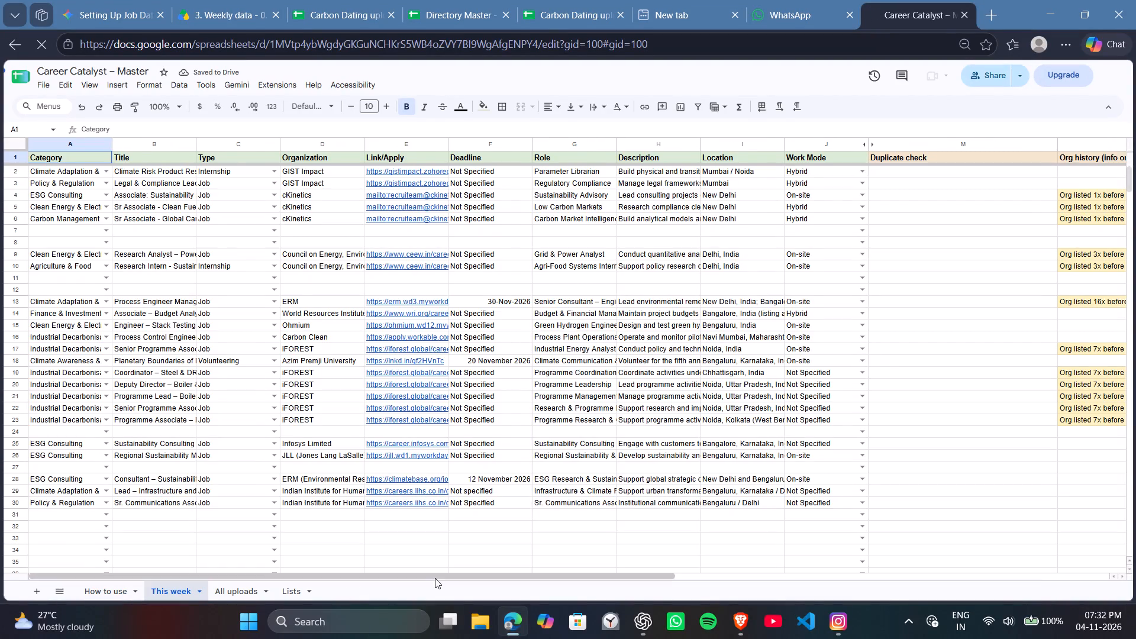
# Examine the check and Status columns on the This week sheet of Career Catalyst – Master, and view the full title in row 29.
pyautogui.moveTo(435, 578); pyautogui.dragTo(913, 553)
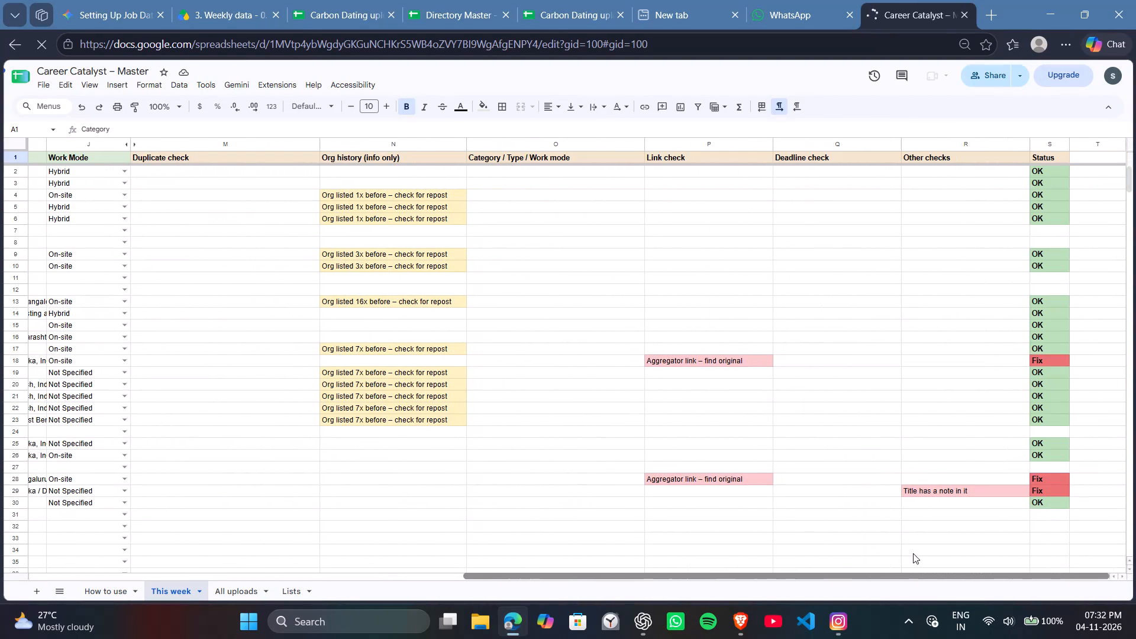
pyautogui.moveTo(913, 553); pyautogui.dragTo(919, 553)
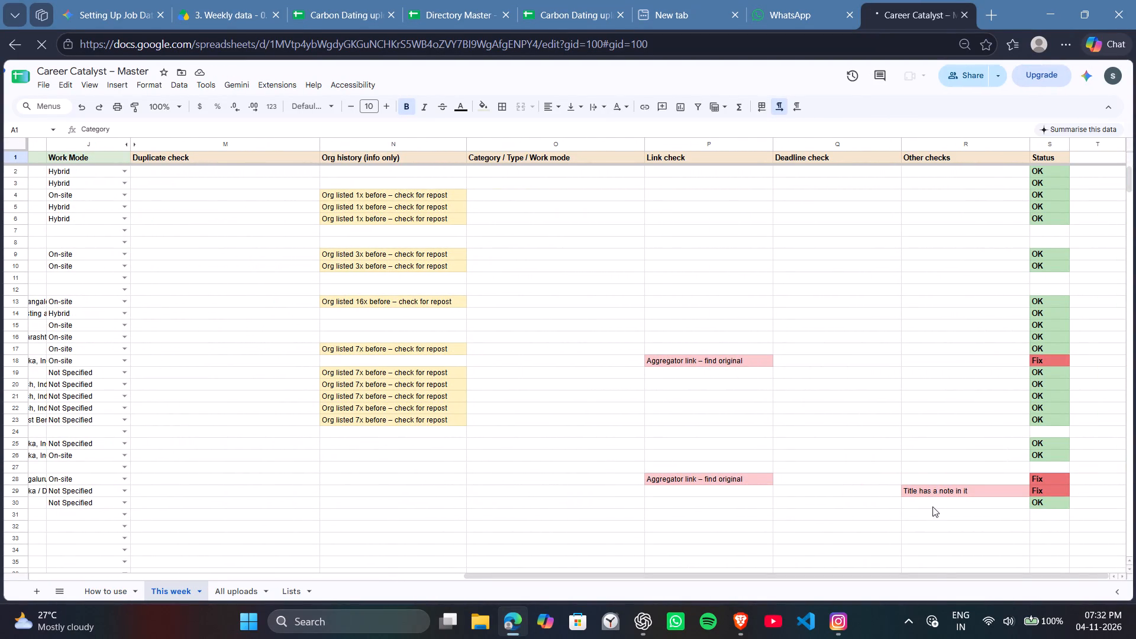
pyautogui.moveTo(932, 574); pyautogui.dragTo(409, 603)
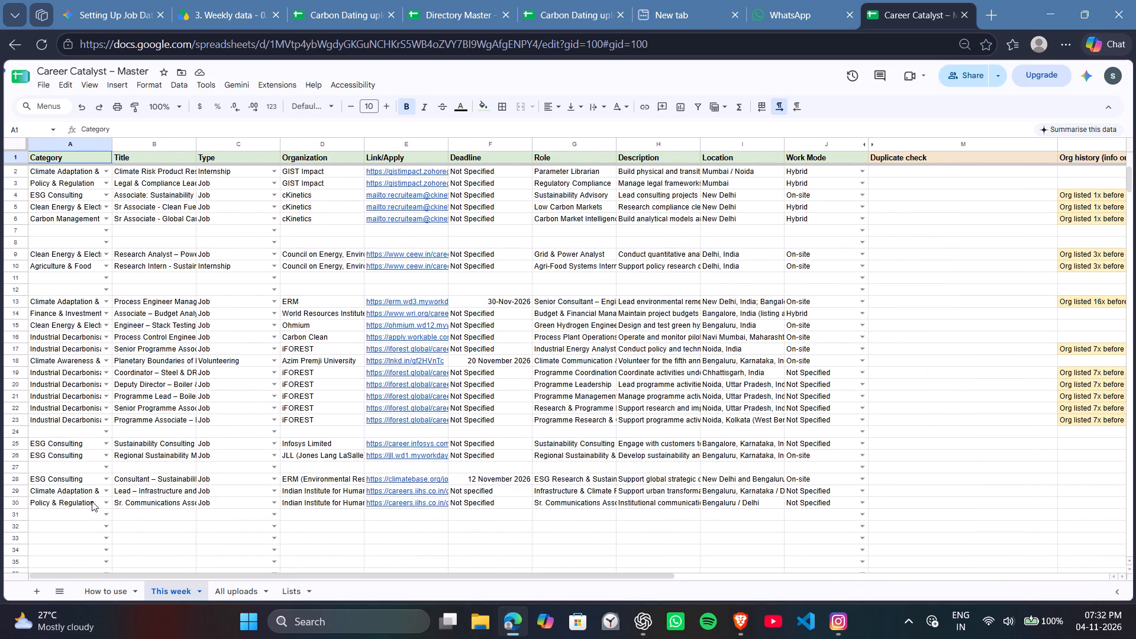
pyautogui.click(143, 492)
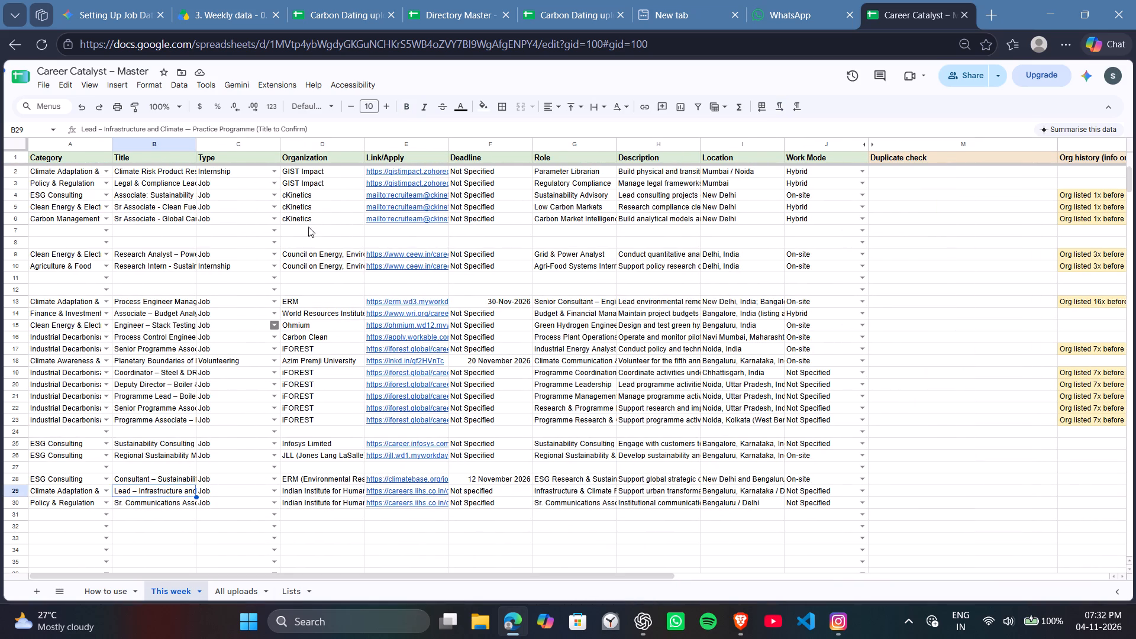
# Remove "(Title to Confirm)" from the Lead – Infrastructure and Climate — Practice Programme title in row 29.
pyautogui.moveTo(307, 128); pyautogui.dragTo(255, 128)
pyautogui.press('\\')
pyautogui.press('BackSpace')
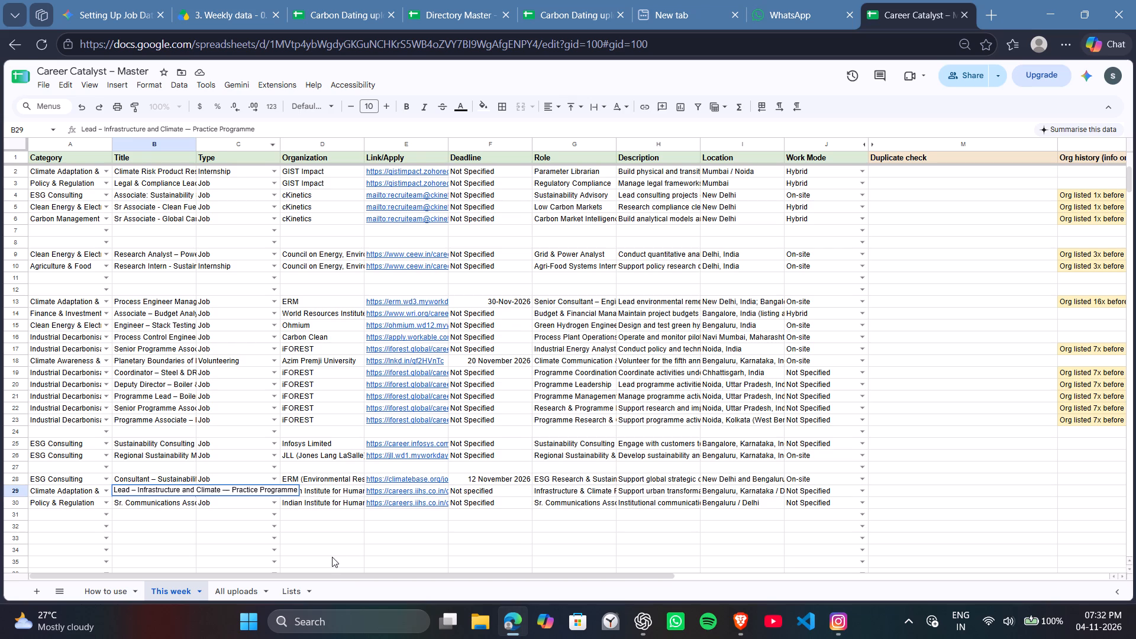
pyautogui.click(332, 556)
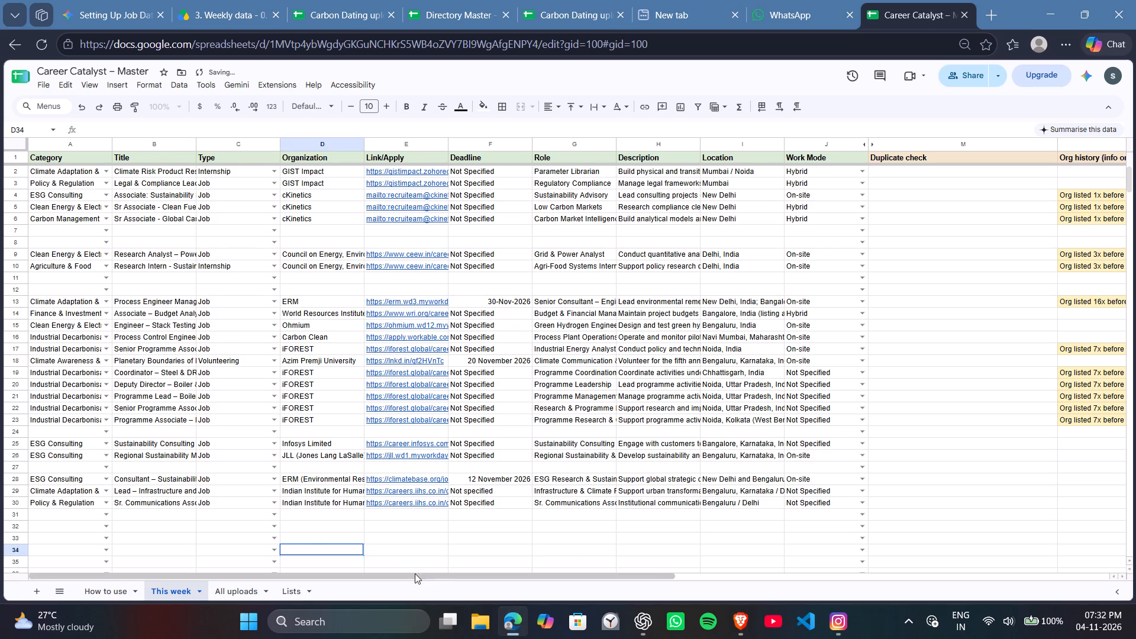
# Review the check columns, then follow the flagged Azim Premji University short link in row 18 through to its original page.
pyautogui.moveTo(415, 576); pyautogui.dragTo(886, 572)
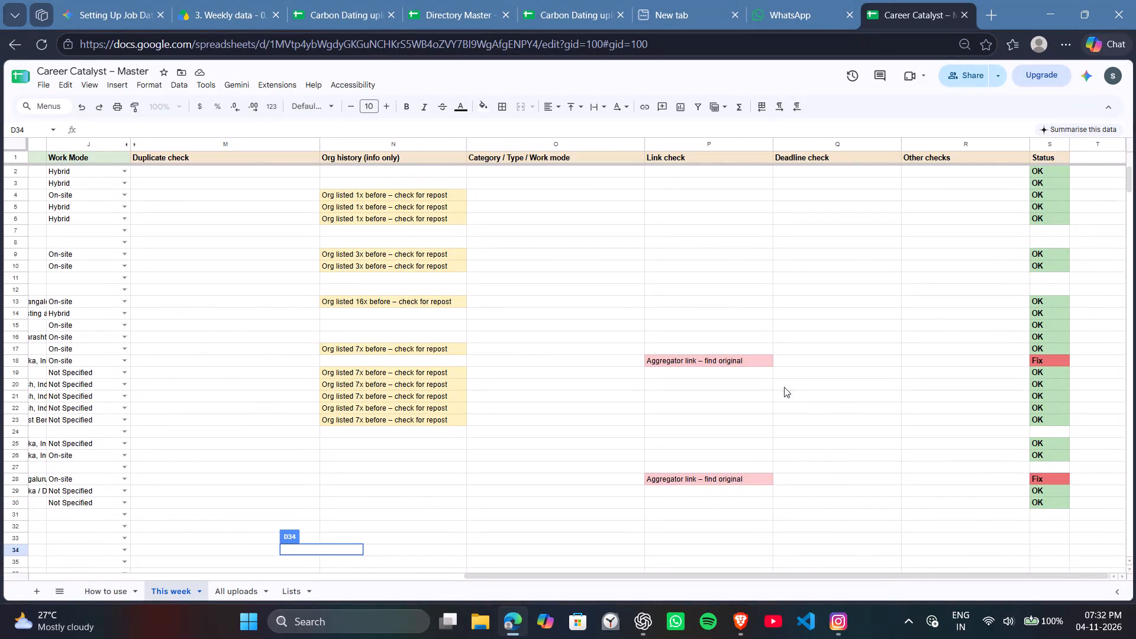
pyautogui.click(579, 362)
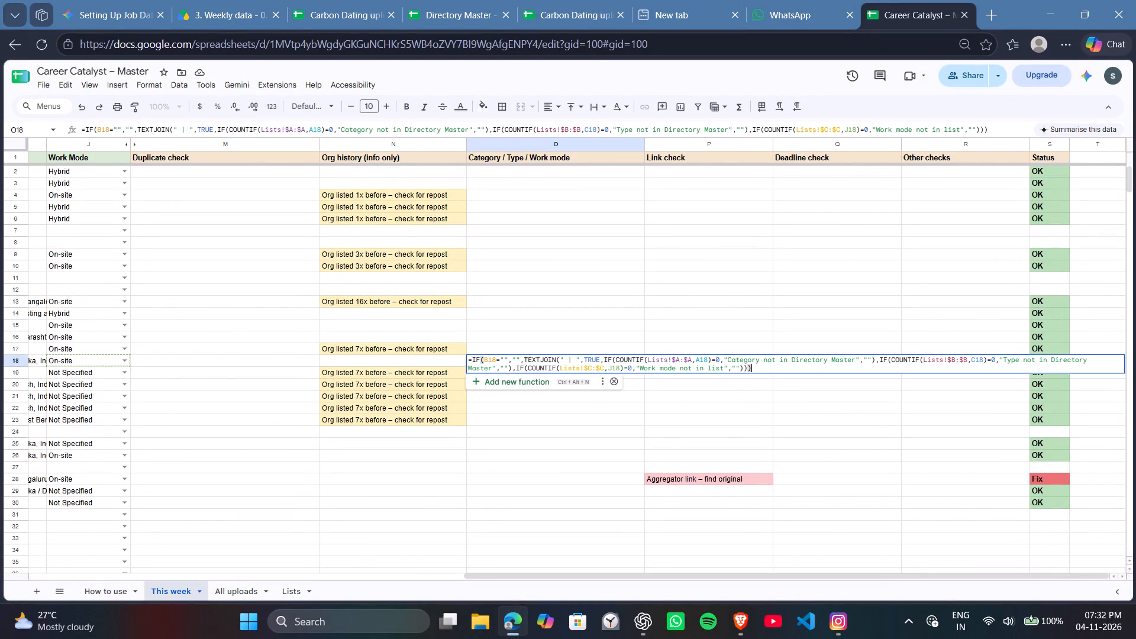
pyautogui.click(584, 454)
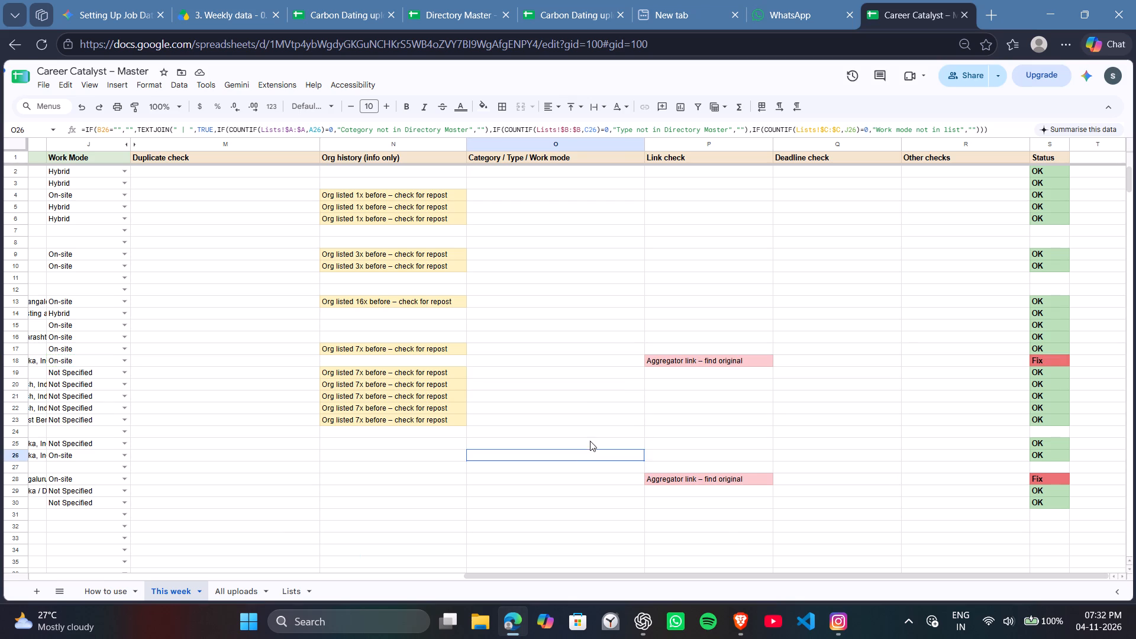
pyautogui.click(99, 360)
pyautogui.press('Left')
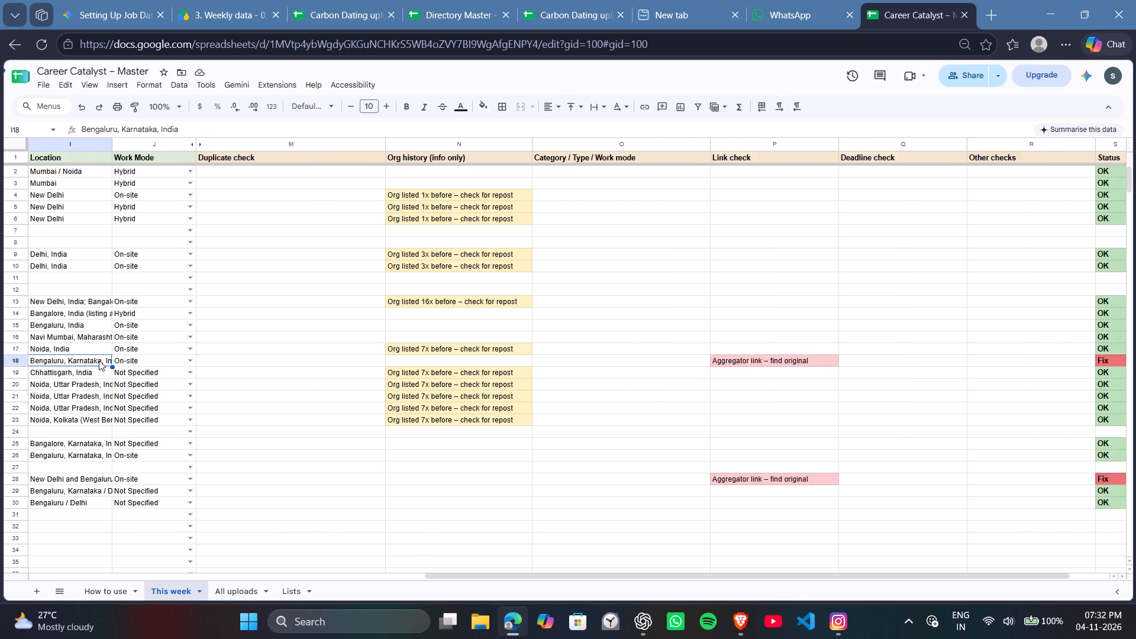
pyautogui.press('Left')
pyautogui.press('Left')
pyautogui.press('Left')
pyautogui.press('Left')
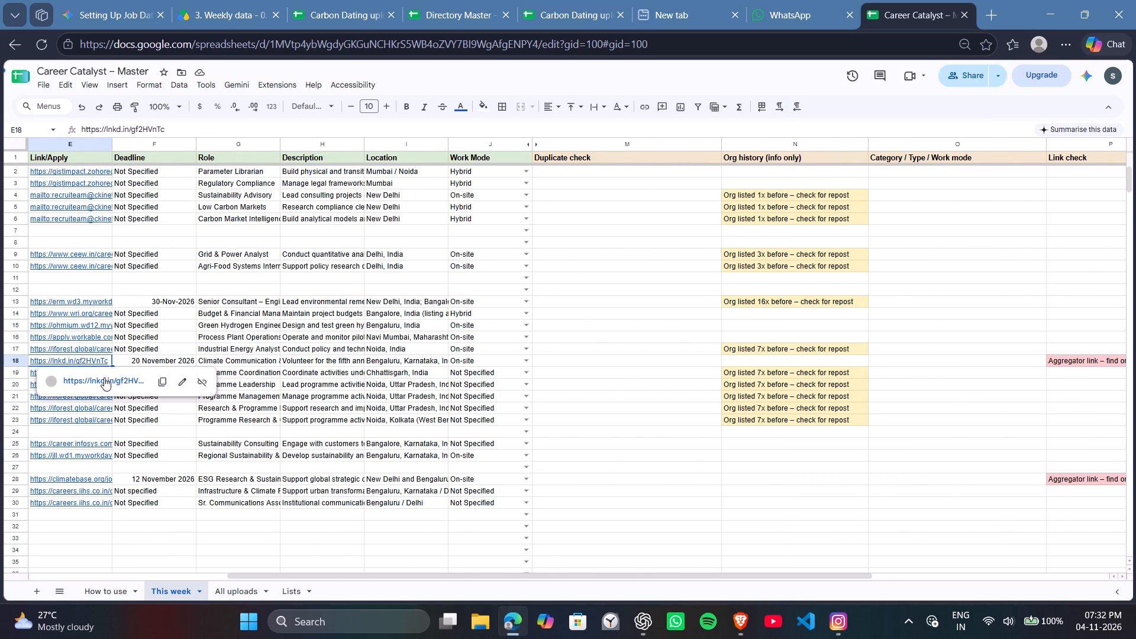
pyautogui.click(104, 379)
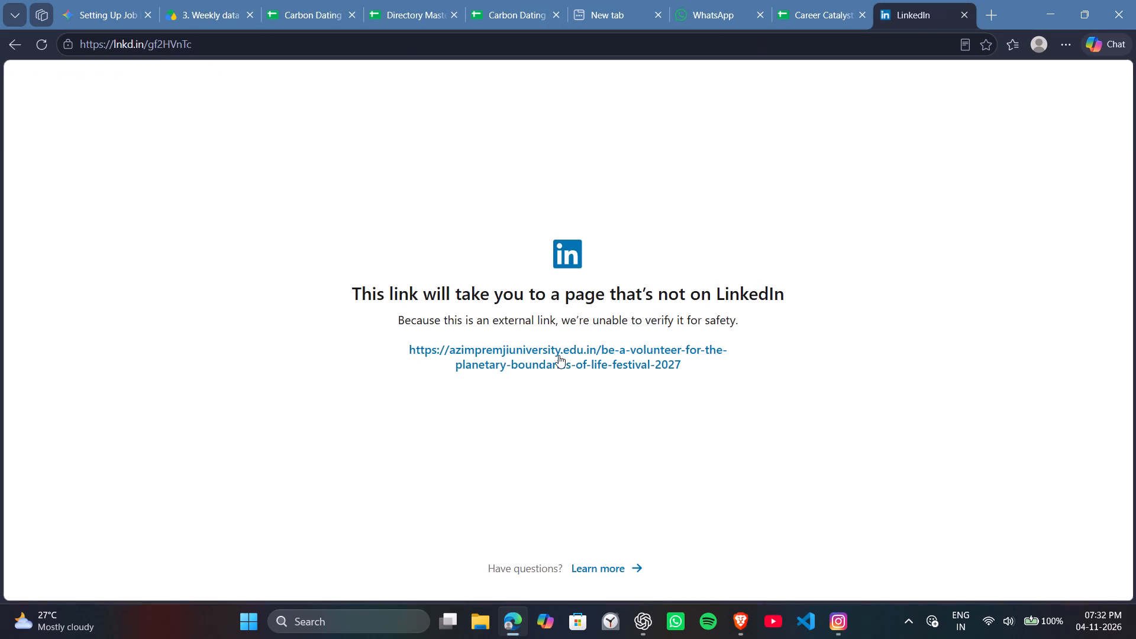
pyautogui.click(564, 360)
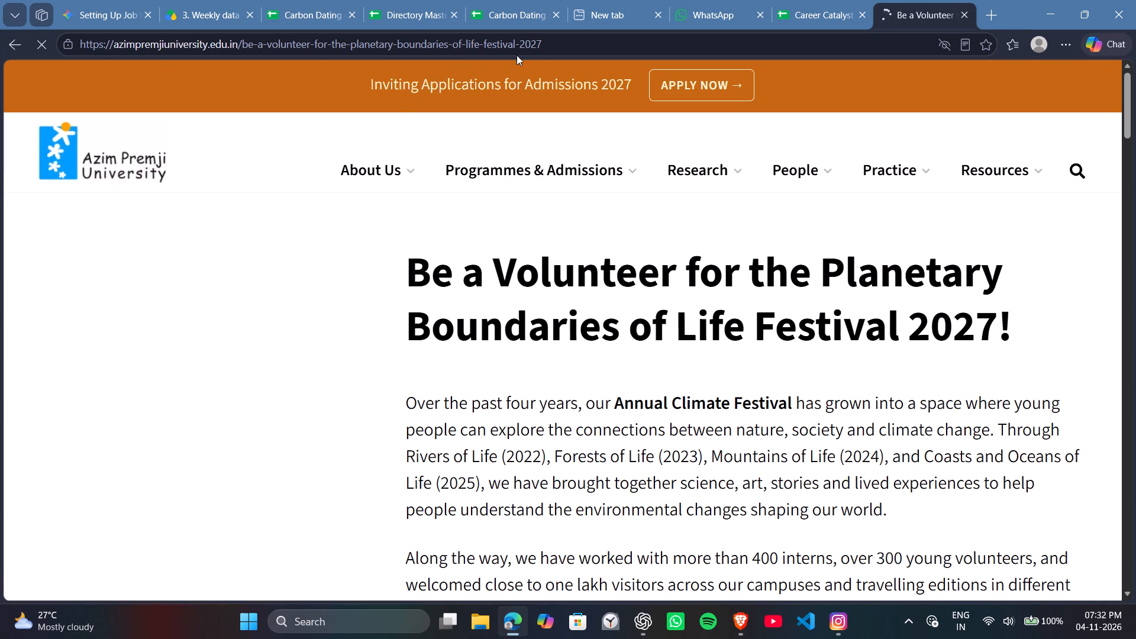
# Replace the row 18 link with the original azimpremjiuniversity.edu.in volunteer page URL for the Planetary Boundaries of Life Festival 2027.
pyautogui.click(556, 38)
pyautogui.hotkey('ctrl', 'c')
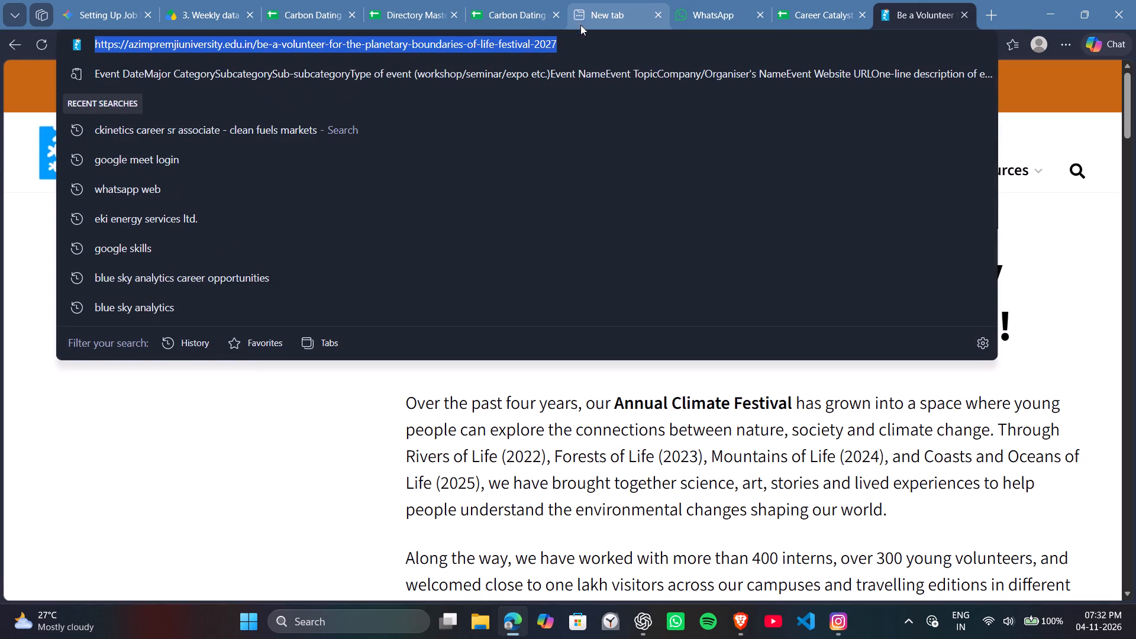
pyautogui.click(790, 8)
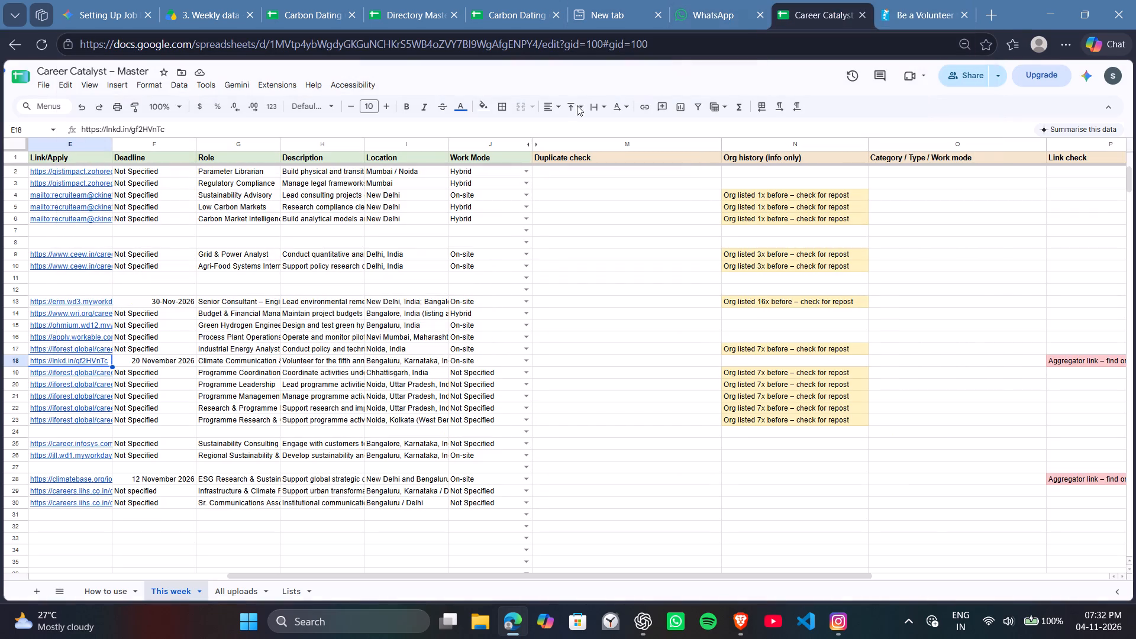
pyautogui.moveTo(170, 127); pyautogui.dragTo(87, 127)
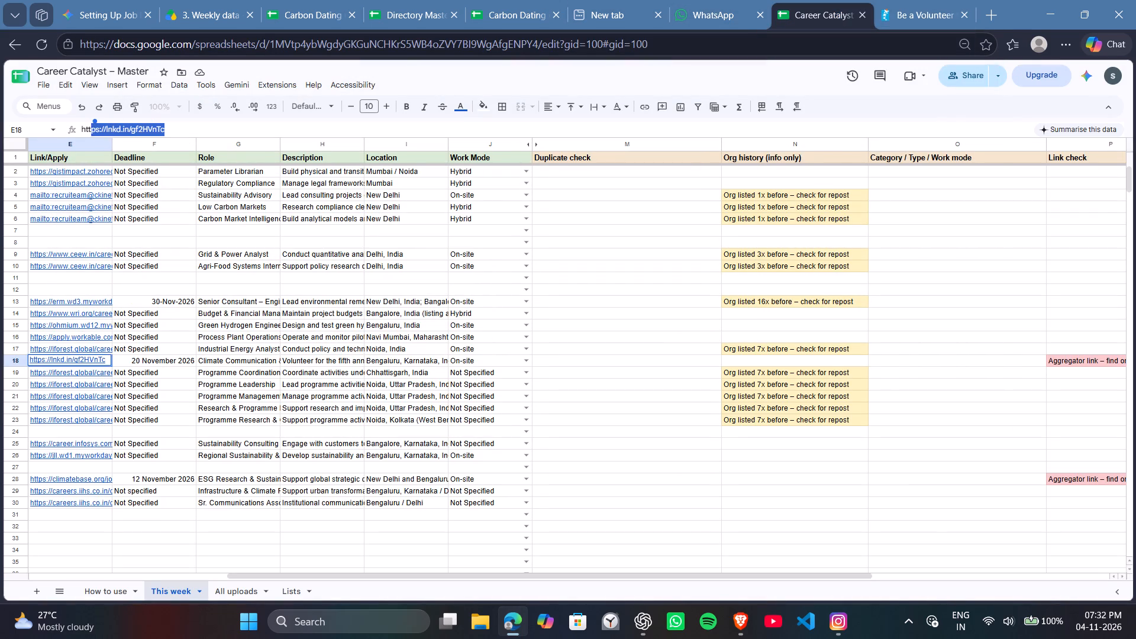
pyautogui.moveTo(87, 127); pyautogui.dragTo(75, 127)
pyautogui.press('BackSpace')
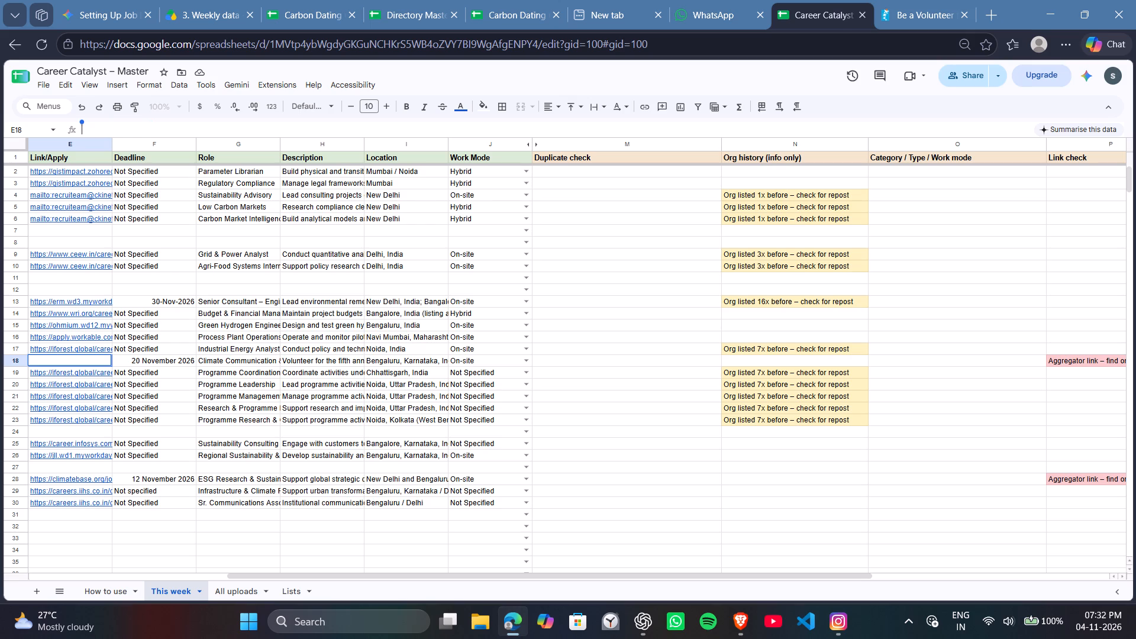
pyautogui.hotkey('ctrl', 'v')
pyautogui.press('Return')
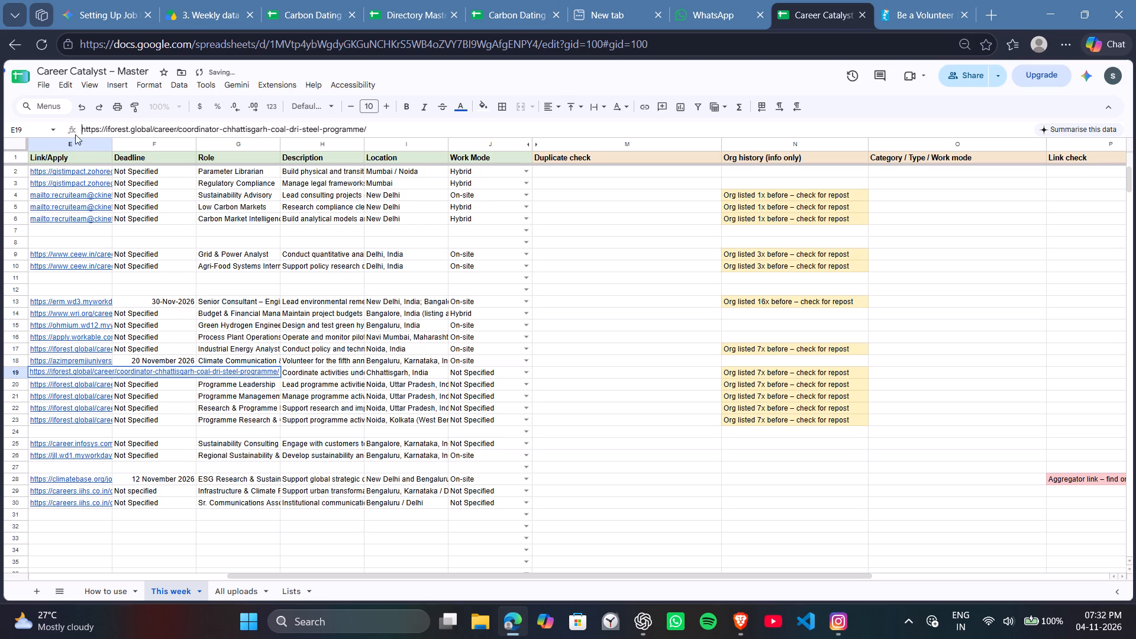
# Open the flagged Climatebase link in row 28, close the volunteer page, and examine the job posting for its original application source.
pyautogui.click(747, 576)
pyautogui.click(98, 482)
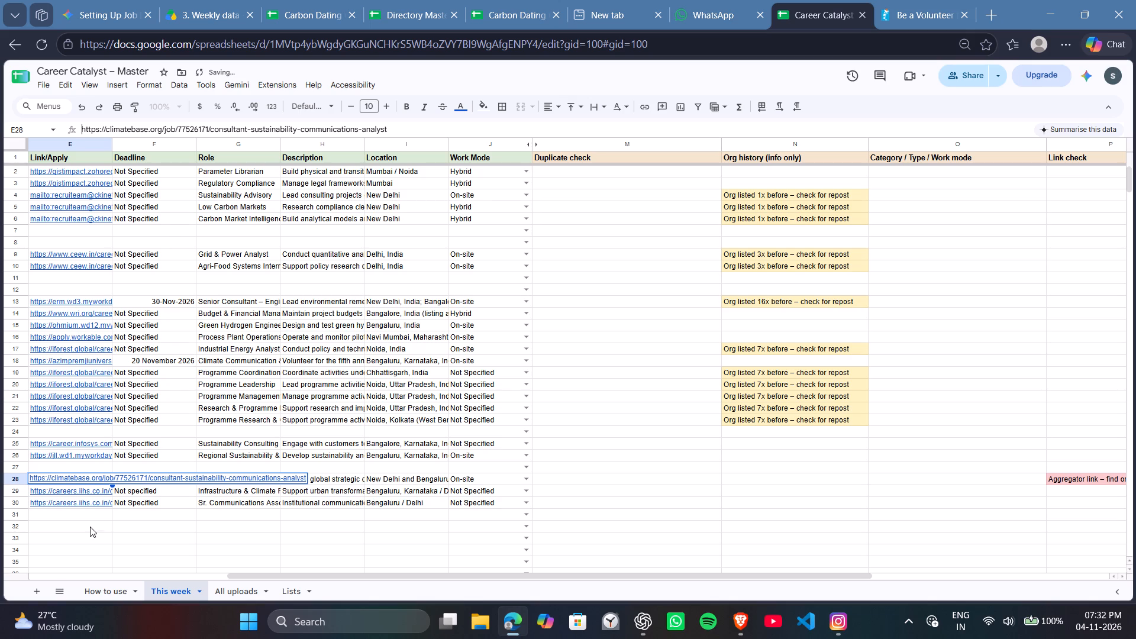
pyautogui.click(108, 478)
pyautogui.click(99, 498)
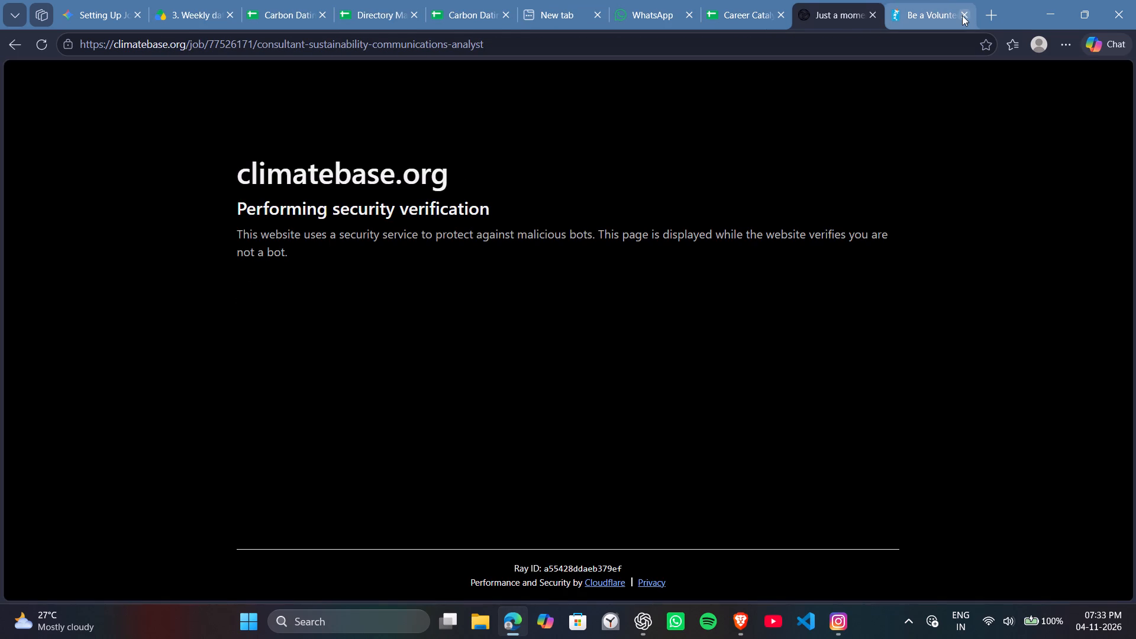
pyautogui.click(961, 17)
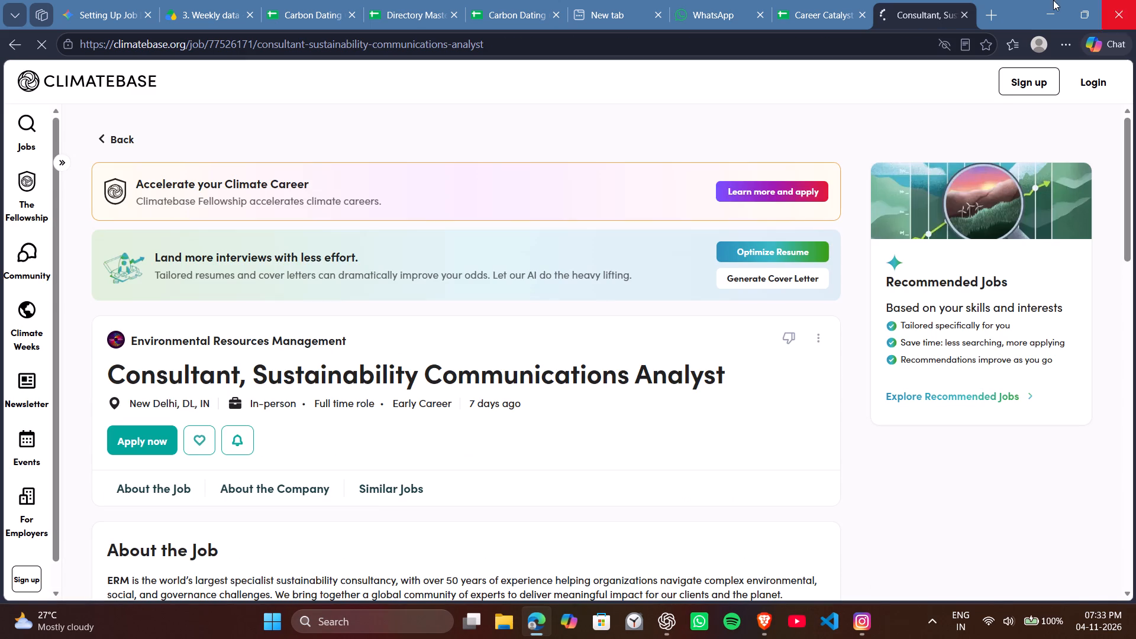
pyautogui.scroll(-1, 740, 253)
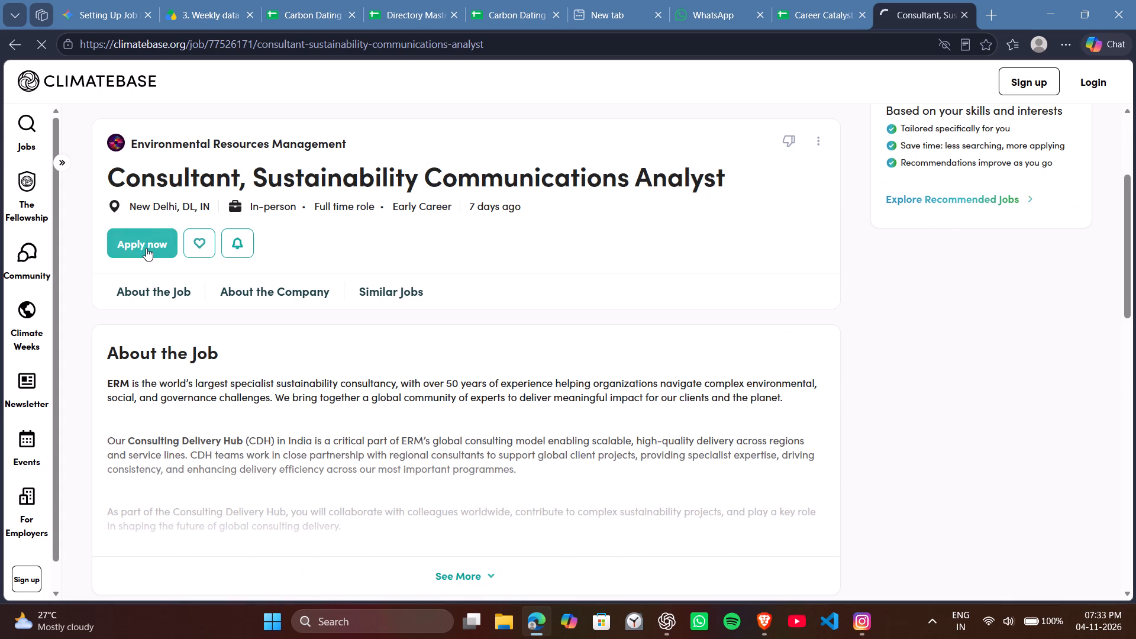
pyautogui.click(135, 246)
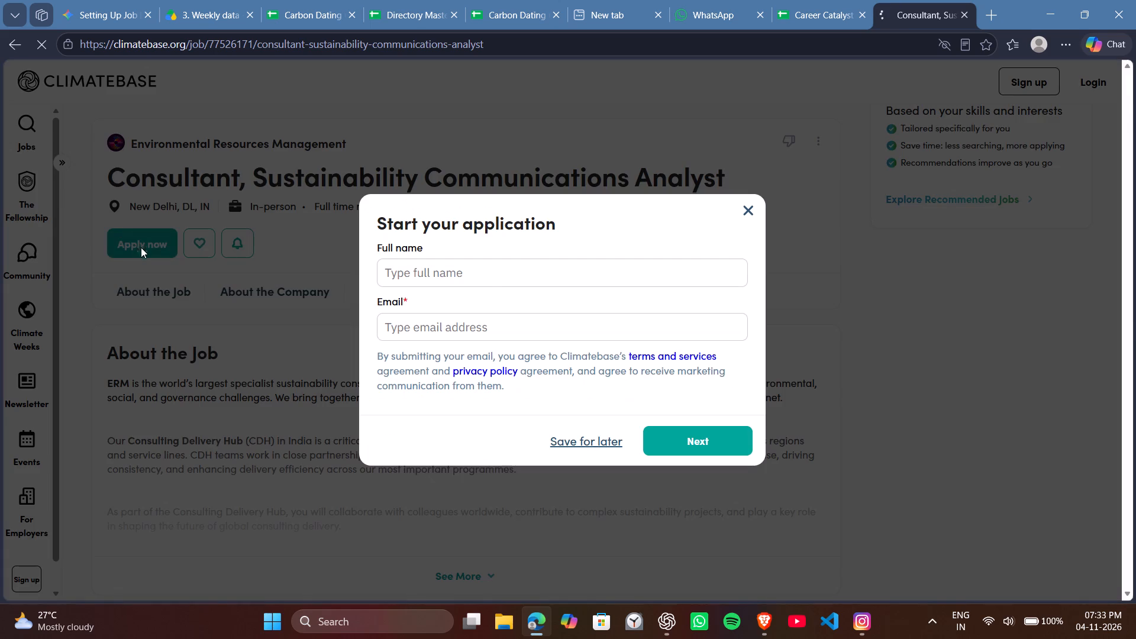
pyautogui.click(754, 211)
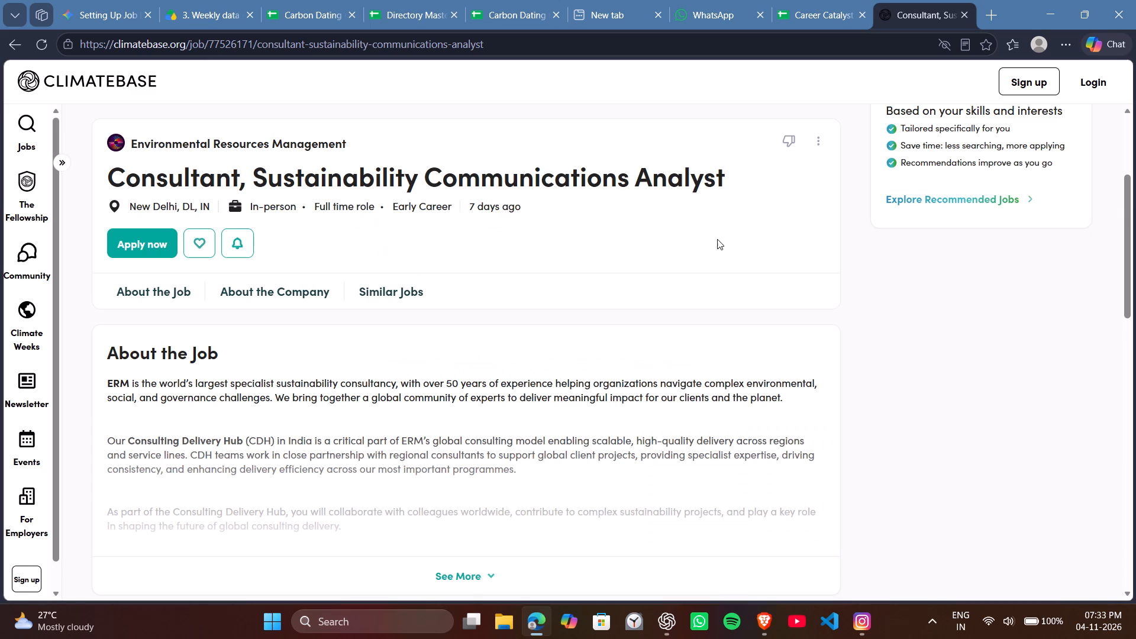
pyautogui.scroll(-2, 717, 239)
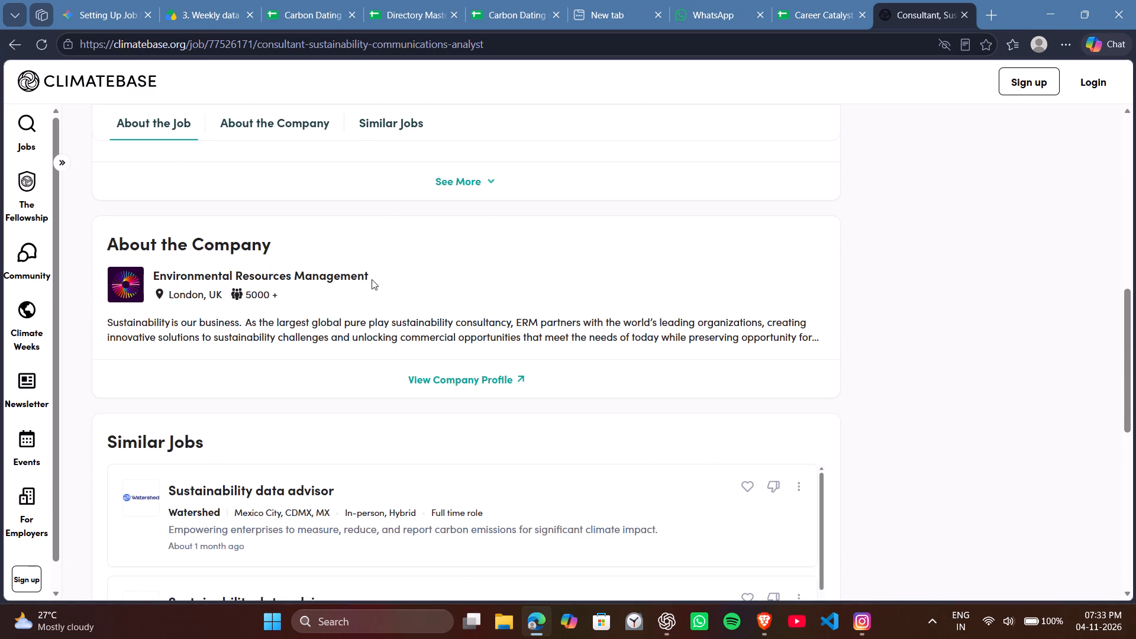
# Copy the company name from the posting and search the web for "Environmental Resources Management career".
pyautogui.moveTo(370, 279); pyautogui.dragTo(150, 280)
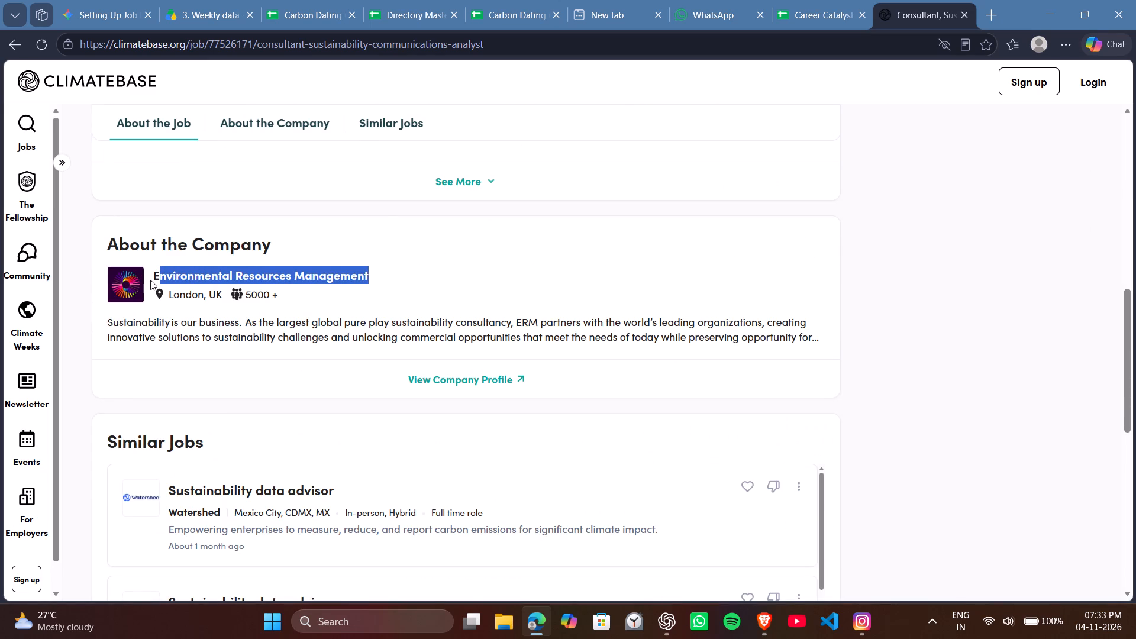
pyautogui.hotkey('ctrl', 'c')
pyautogui.click(617, 0)
pyautogui.click(530, 50)
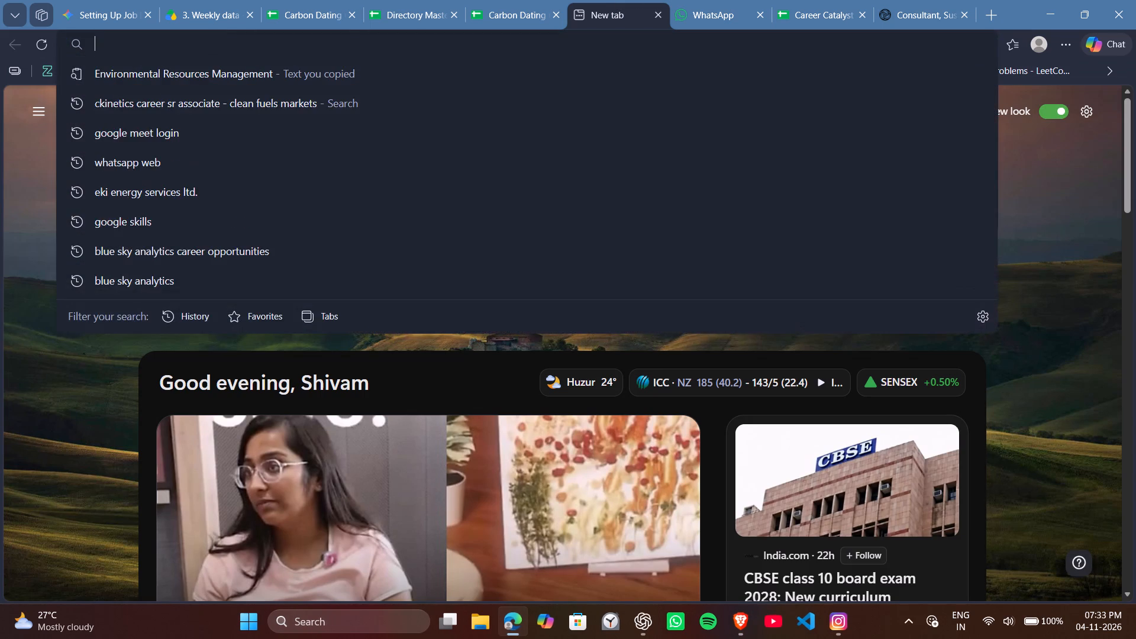
pyautogui.hotkey('ctrl', 'v')
pyautogui.press('space')
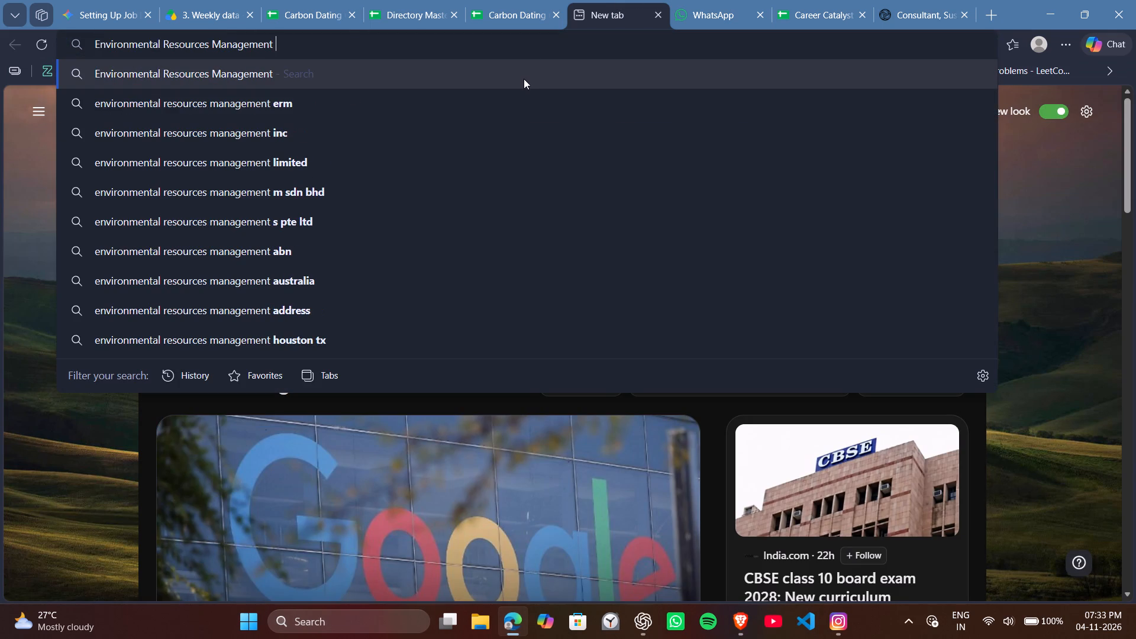
pyautogui.write('carre')
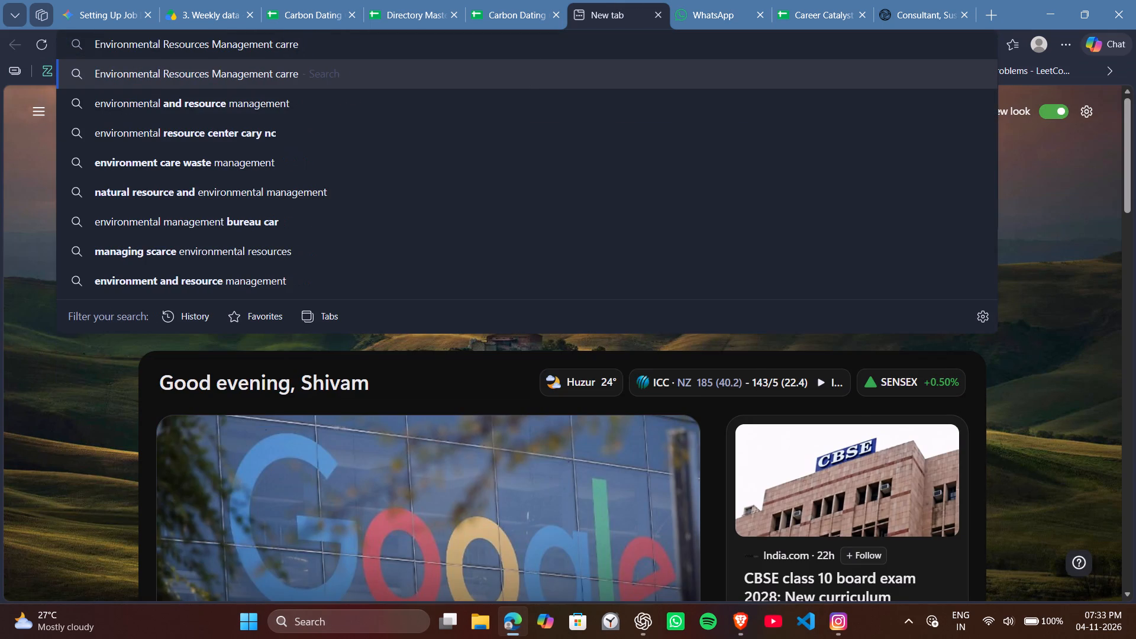
pyautogui.press('BackSpace')
pyautogui.press('BackSpace')
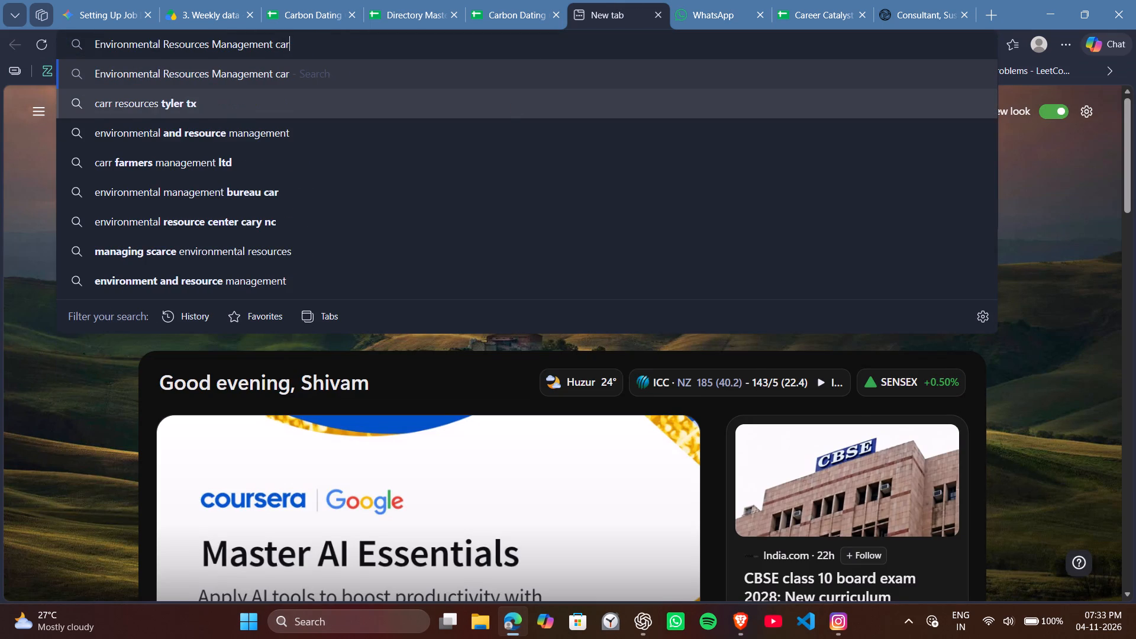
pyautogui.write('eer')
pyautogui.press('space')
pyautogui.press('Return')
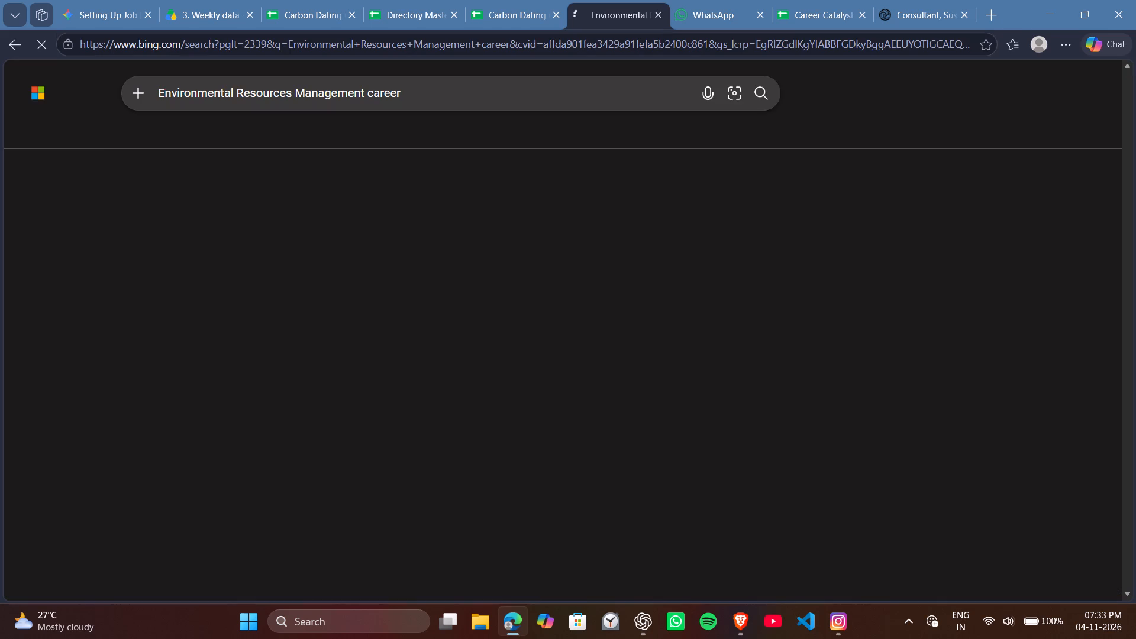
# Open the Environmental Resource Manager Career Guide search result for viewing, and close the Climatebase job page.
pyautogui.scroll(-1, 320, 276)
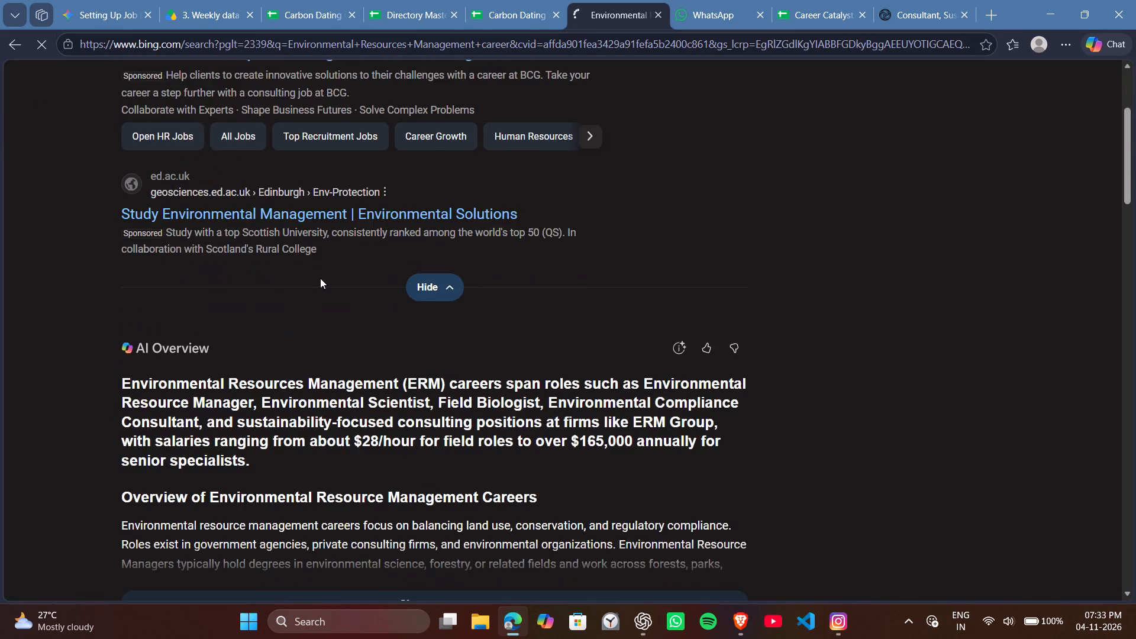
pyautogui.scroll(-2, 320, 278)
pyautogui.scroll(-1, 320, 344)
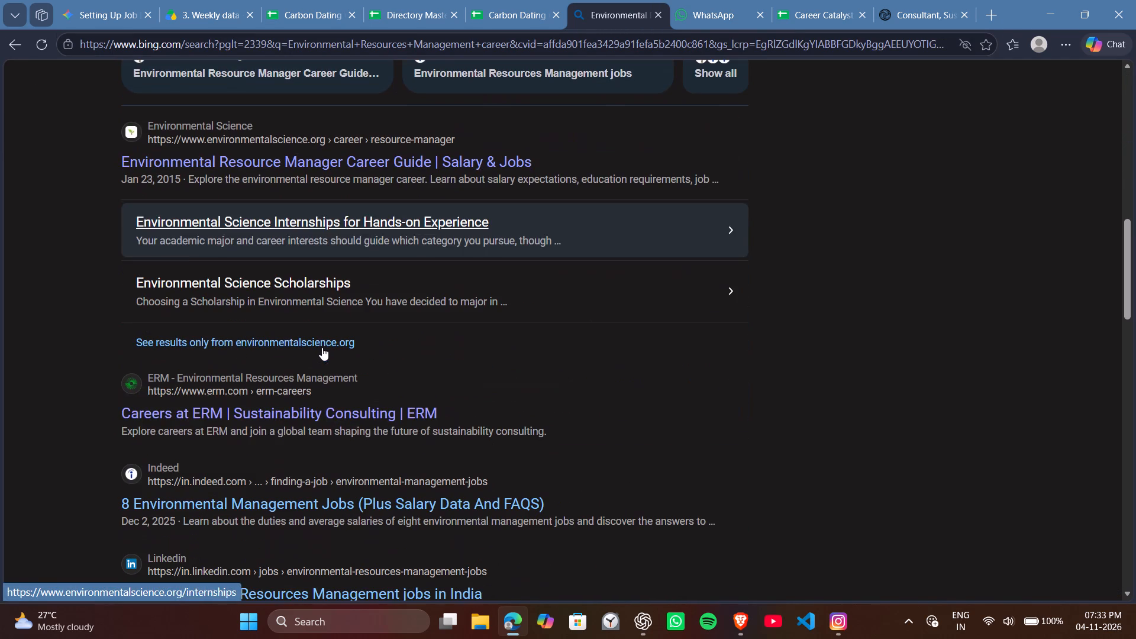
pyautogui.click(399, 165)
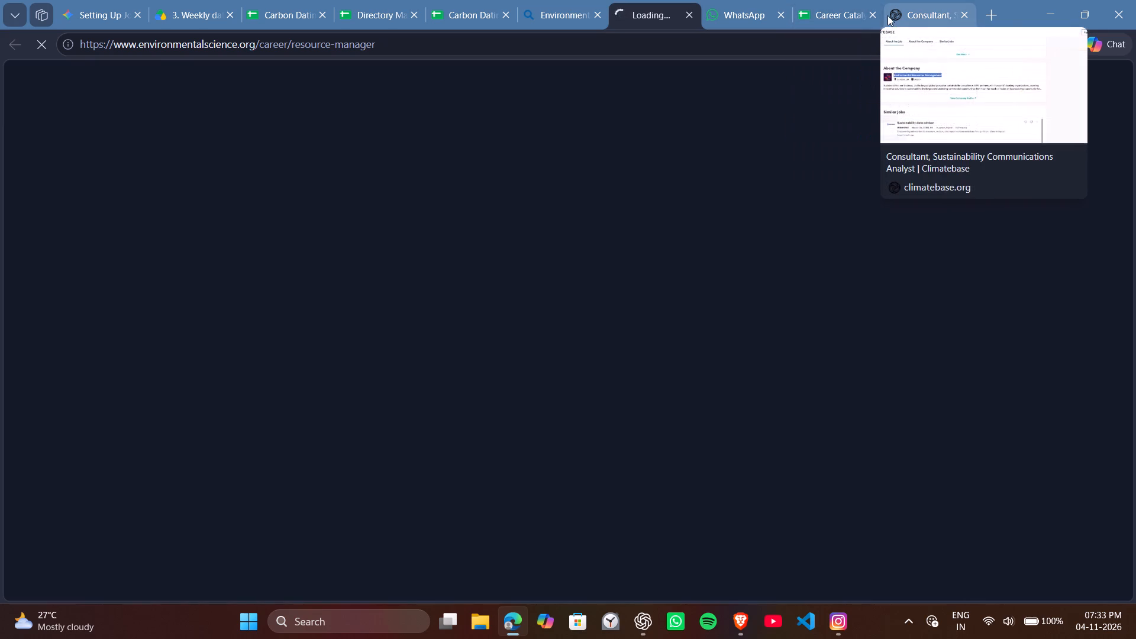
pyautogui.click(925, 12)
pyautogui.click(964, 12)
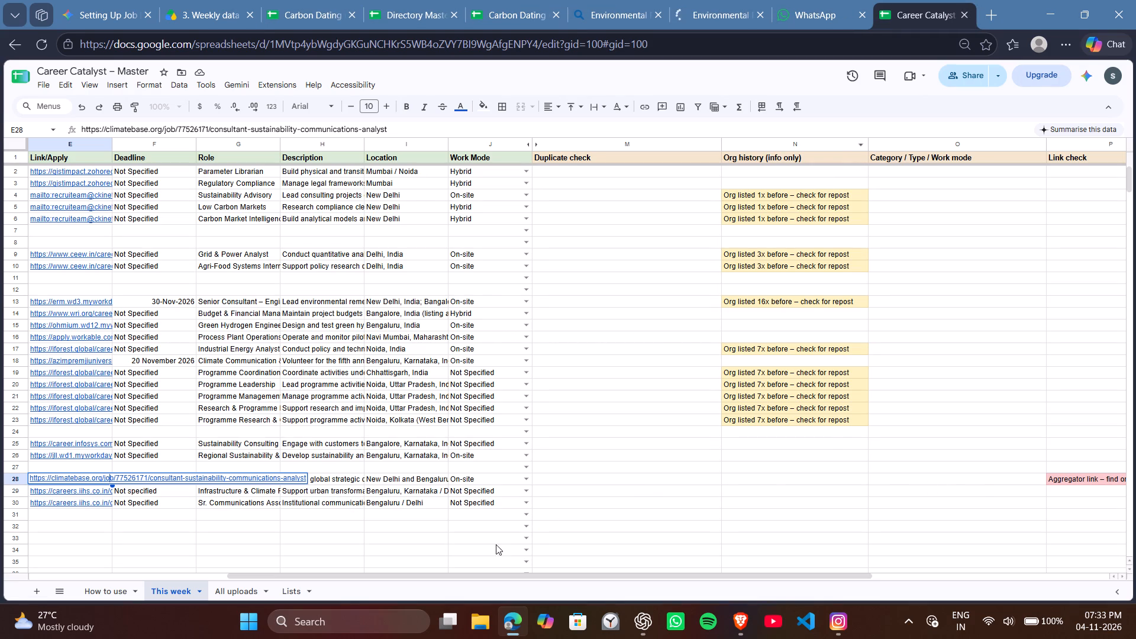
pyautogui.click(633, 560)
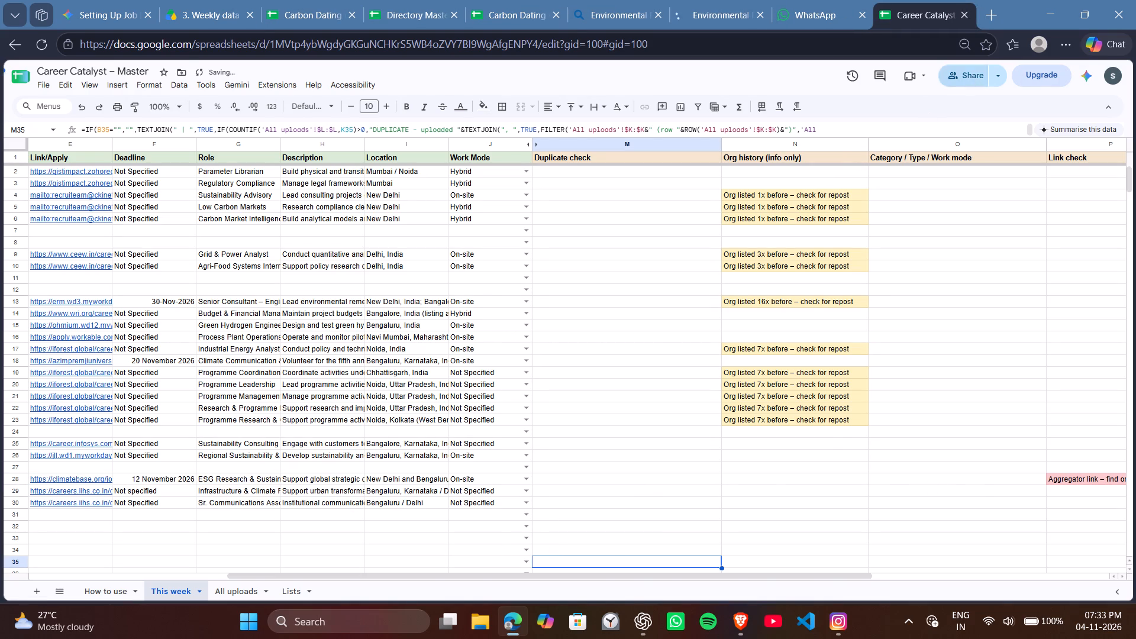
pyautogui.click(695, 11)
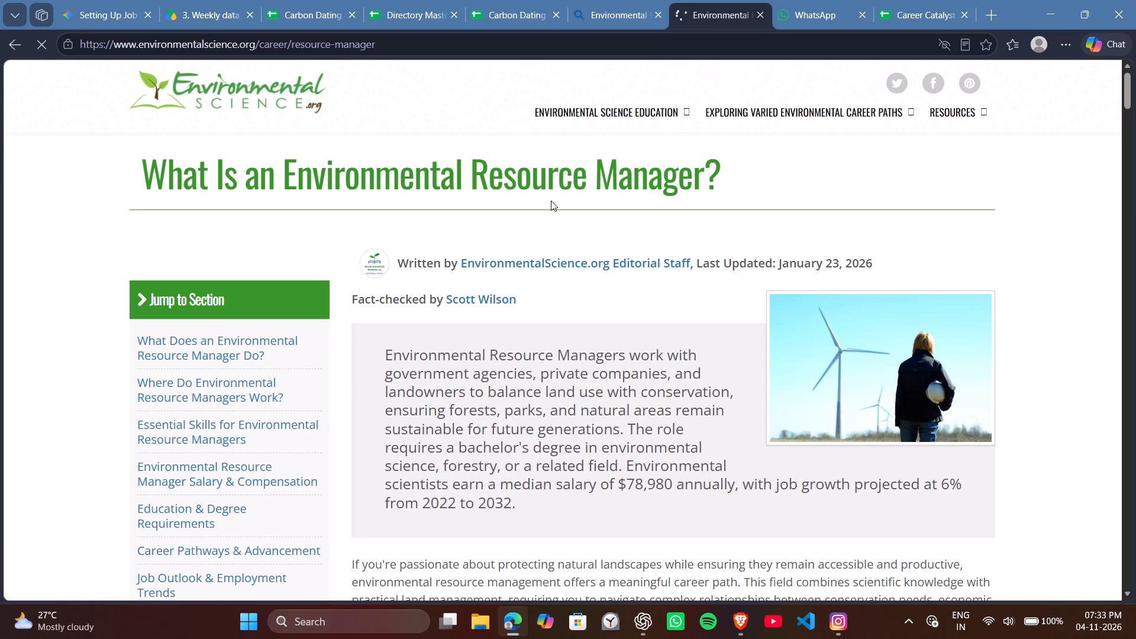
# Examine the Environmental Resource Manager career guide for any link to the employer's own job postings.
pyautogui.scroll(-4, 551, 209)
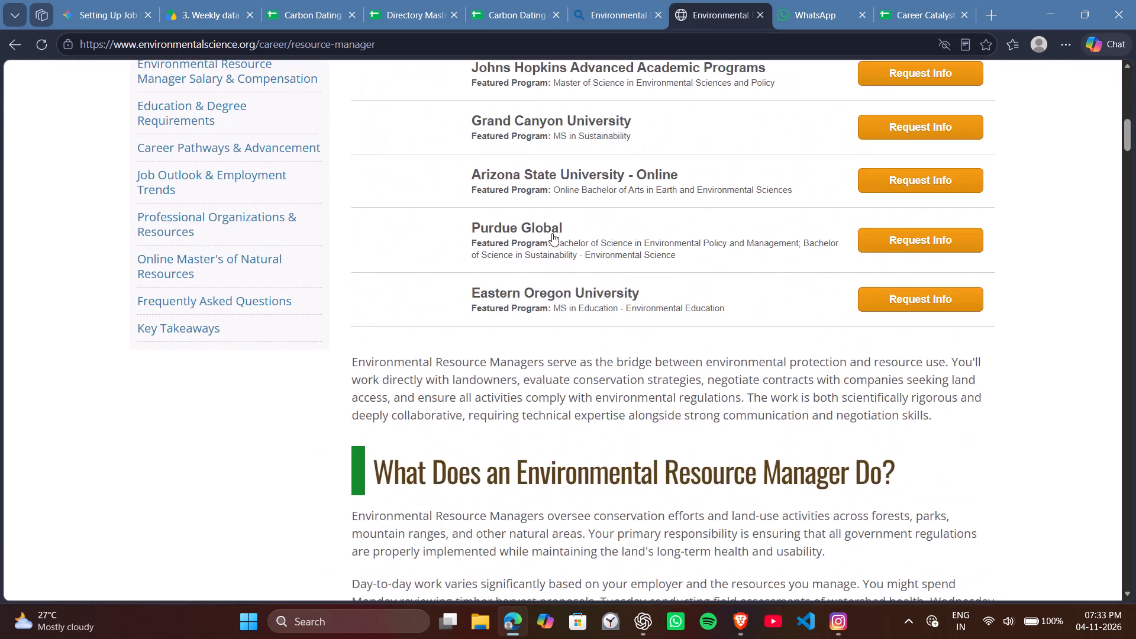
pyautogui.scroll(-1, 552, 233)
pyautogui.scroll(2, 552, 233)
pyautogui.scroll(-7, 552, 233)
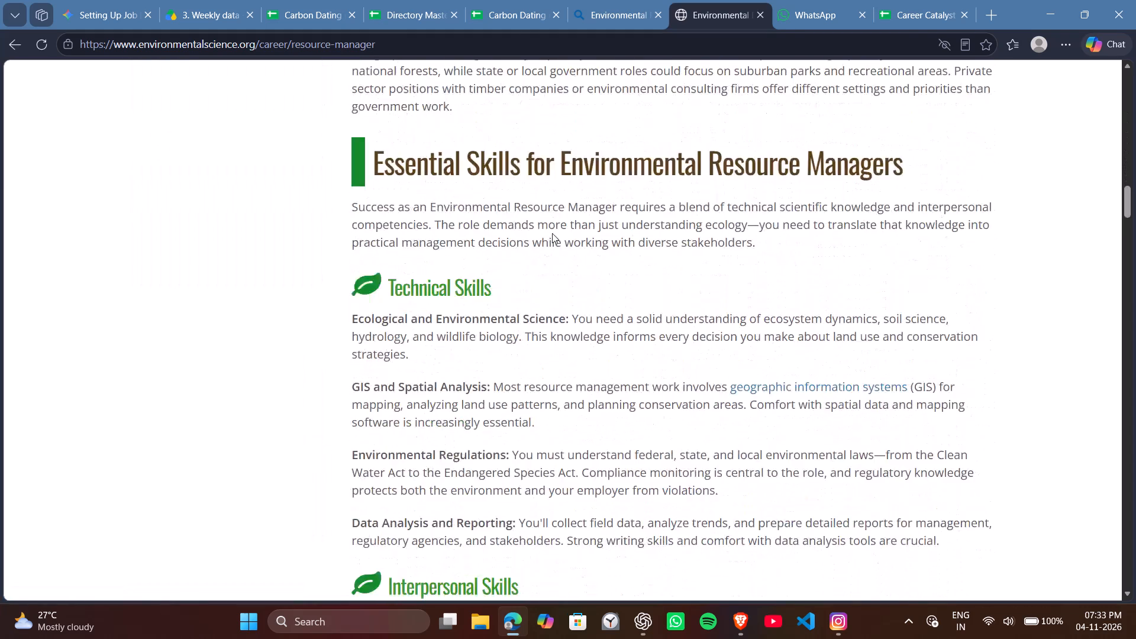
pyautogui.scroll(-7, 552, 233)
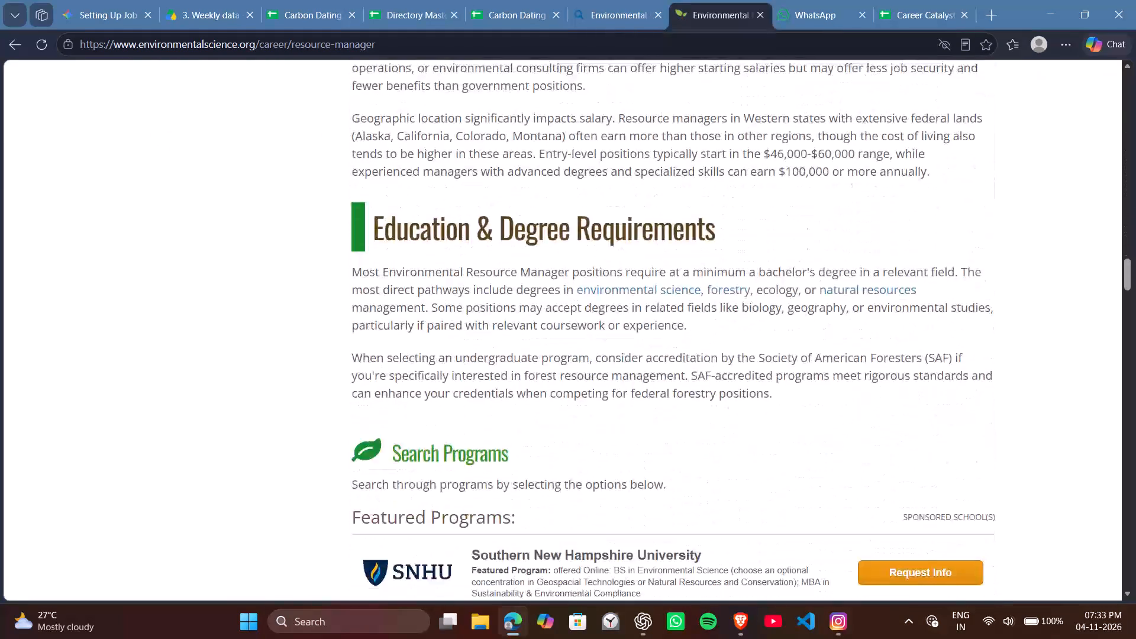
# Open the Careers at ERM search result, close the career guide, and go to ERM's Workday job portal.
pyautogui.click(608, 0)
pyautogui.scroll(-2, 553, 137)
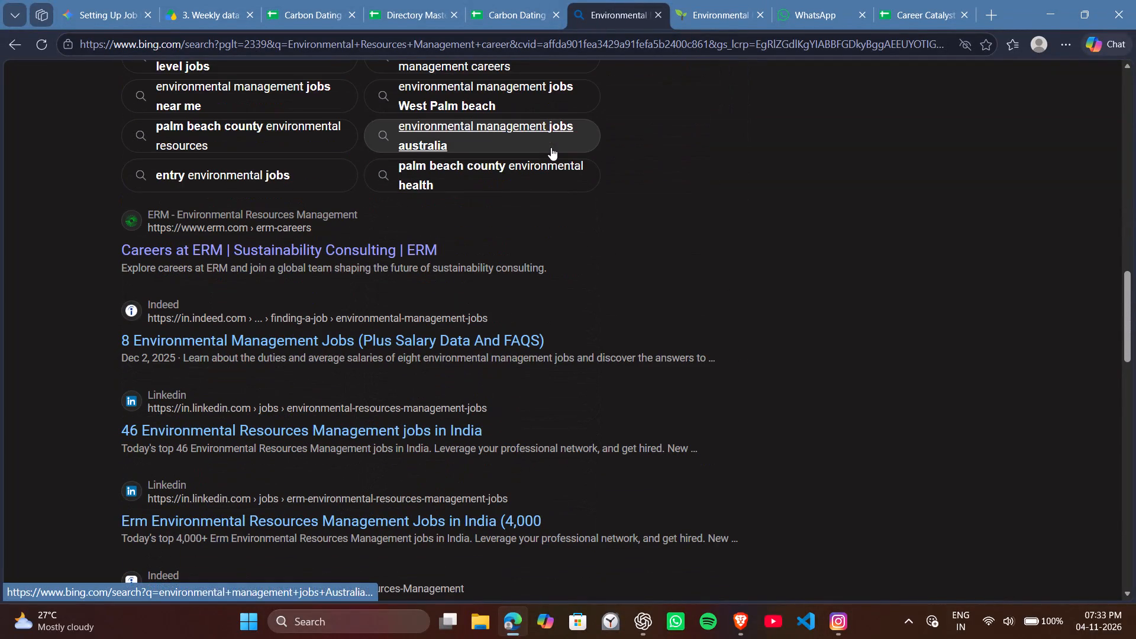
pyautogui.click(417, 243)
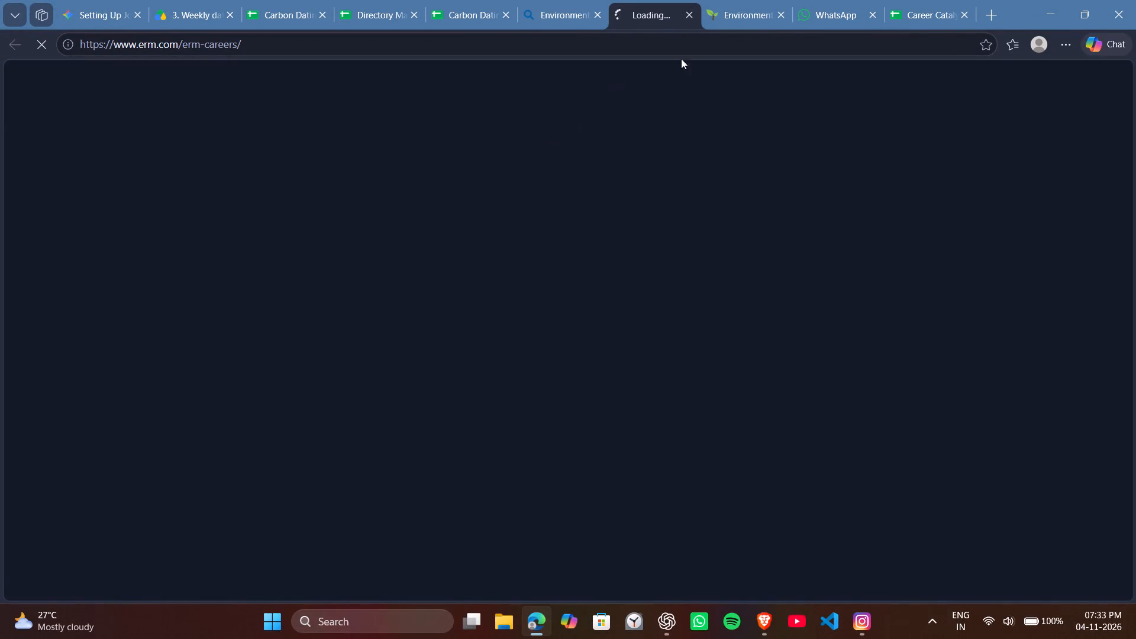
pyautogui.click(778, 15)
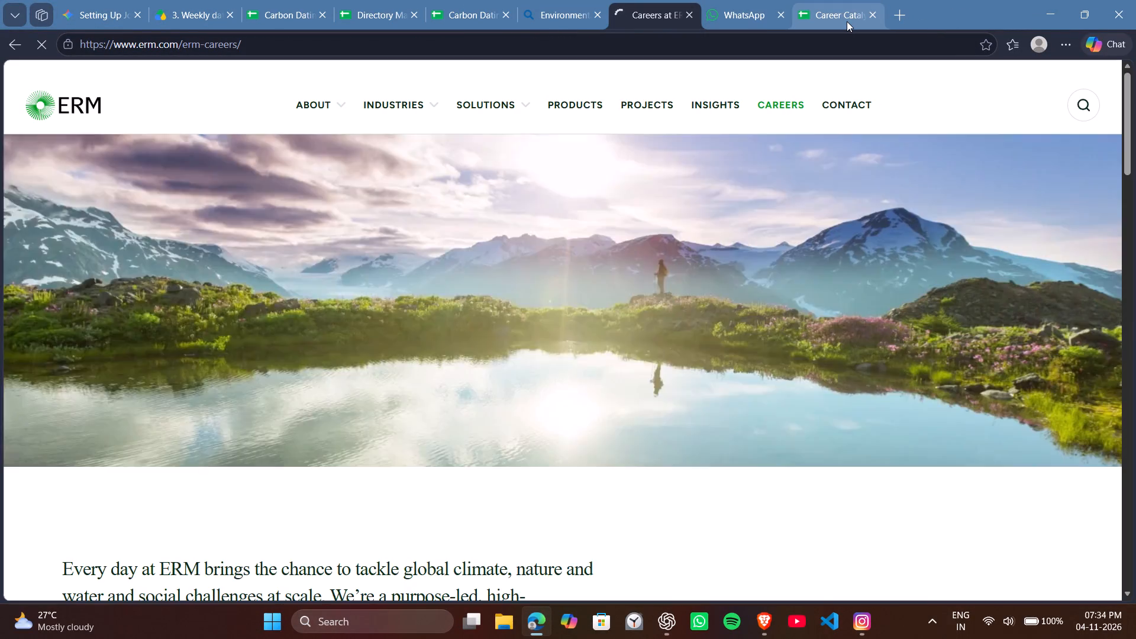
pyautogui.moveTo(830, 0); pyautogui.dragTo(760, 0)
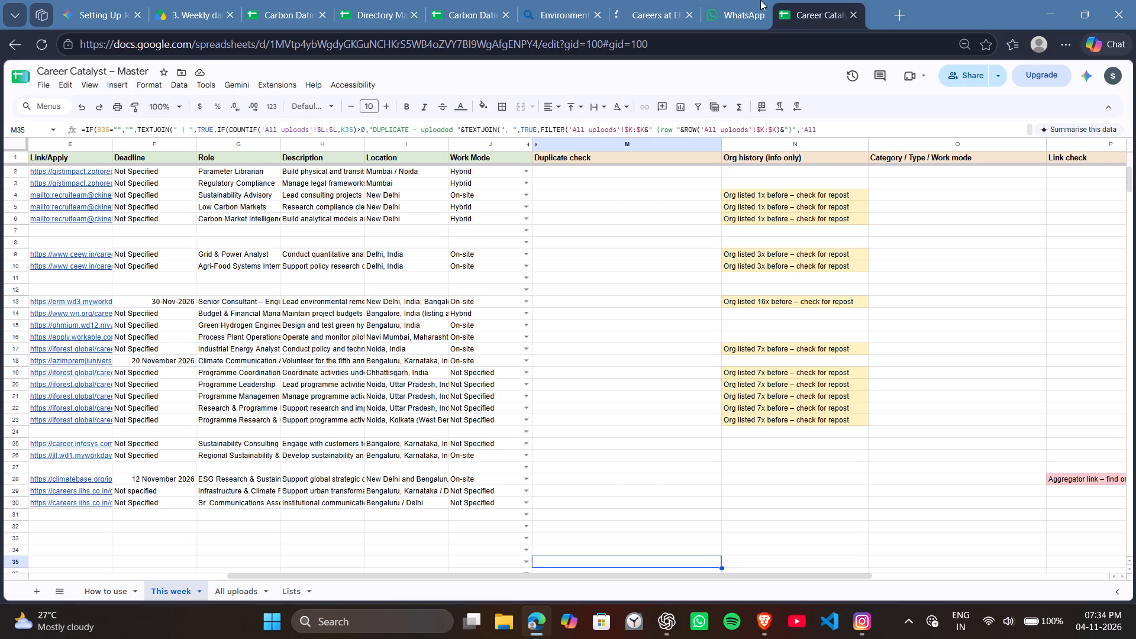
pyautogui.moveTo(760, 0); pyautogui.dragTo(515, 0)
pyautogui.click(759, 13)
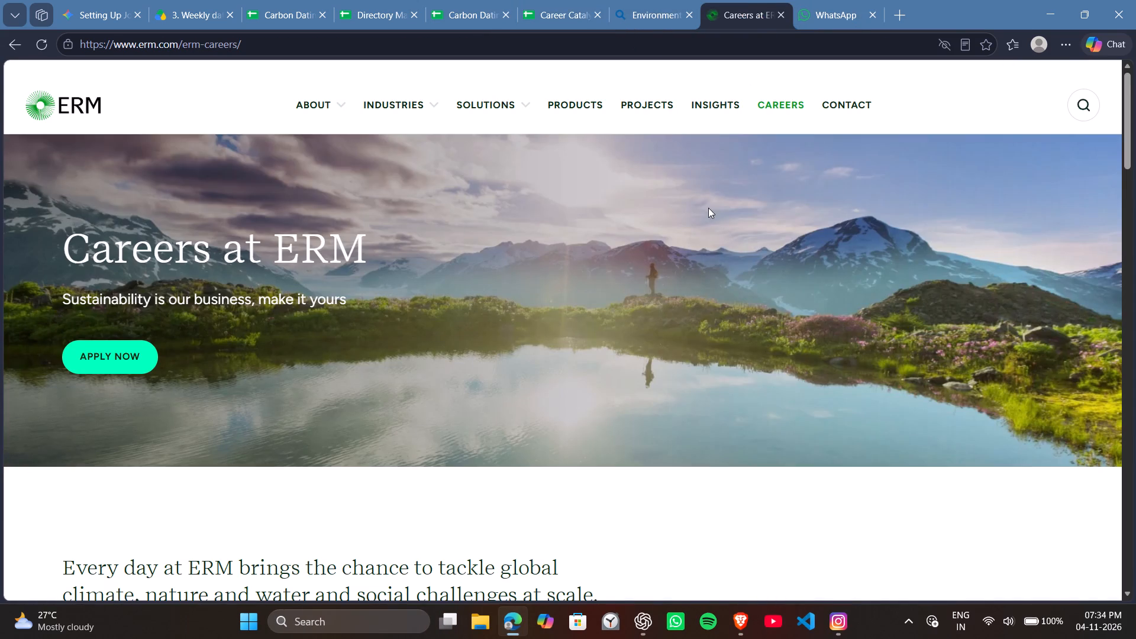
pyautogui.scroll(-1, 680, 218)
pyautogui.click(93, 154)
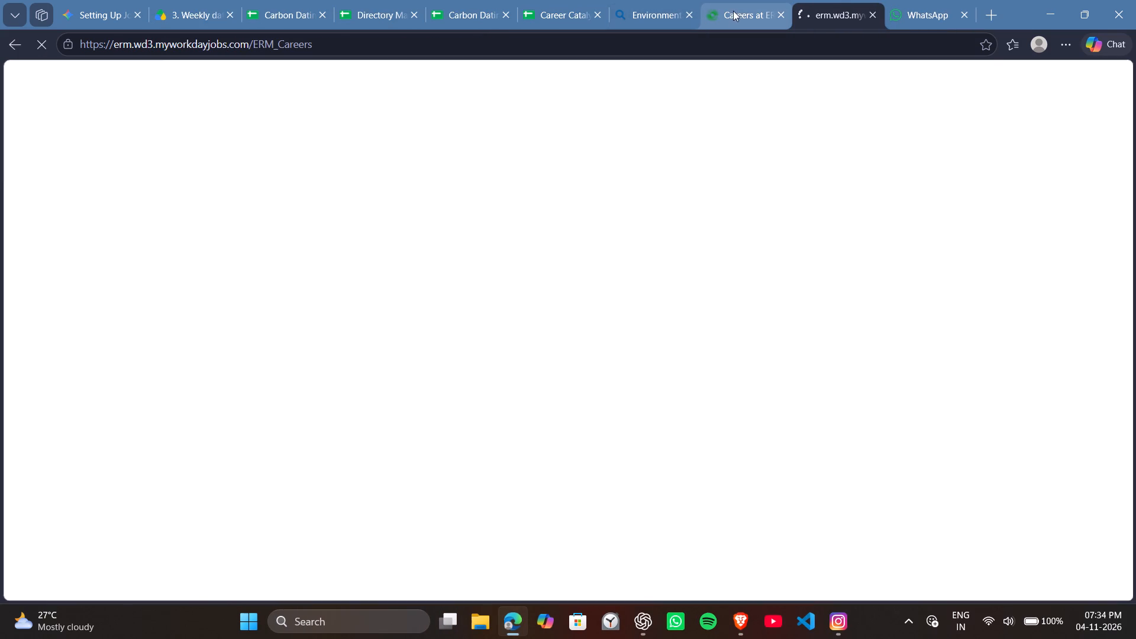
# Copy the row 28 job title, "Consultant – Sustainability Communications Analyst", from the Career Catalyst – Master sheet.
pyautogui.click(563, 18)
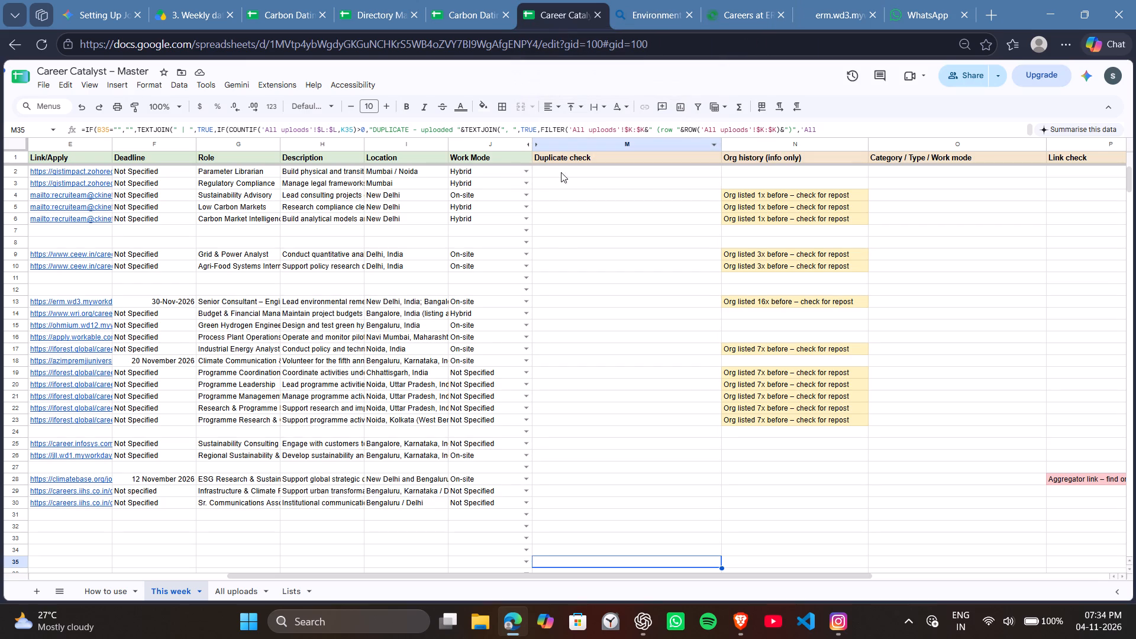
pyautogui.click(528, 573)
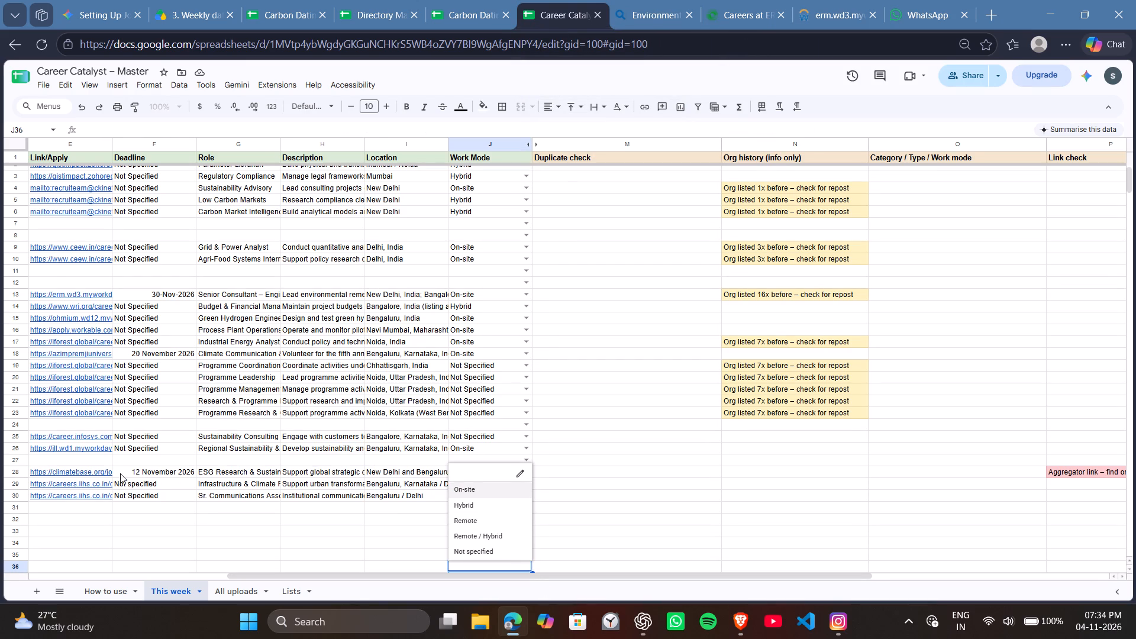
pyautogui.click(98, 473)
pyautogui.press('Left')
pyautogui.press('Left')
pyautogui.press('Left')
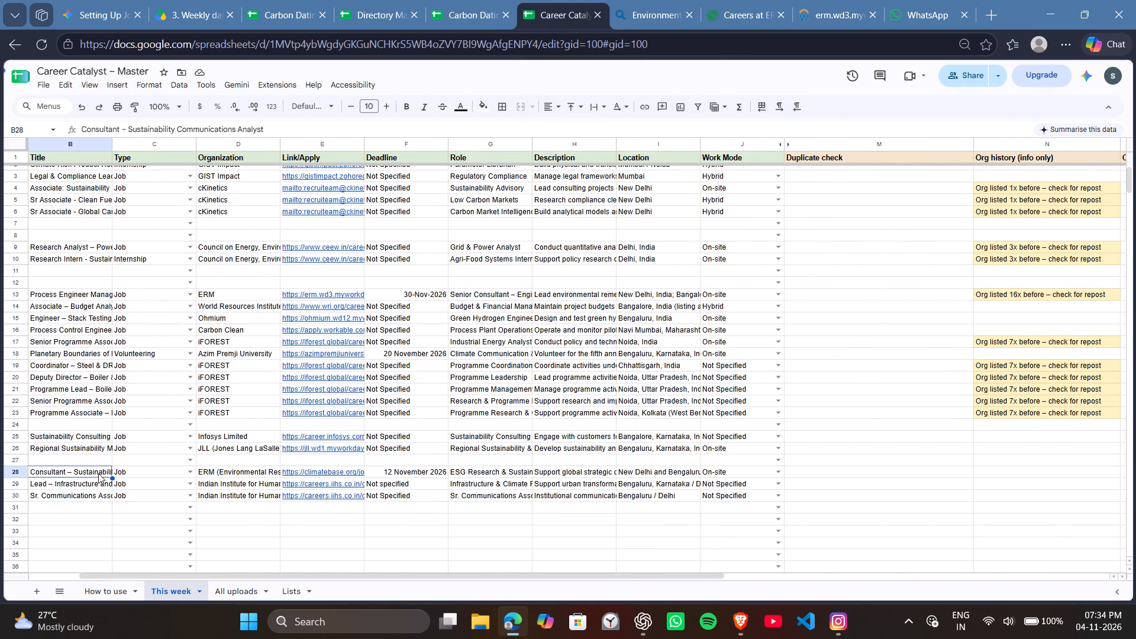
pyautogui.press('Left')
pyautogui.click(125, 474)
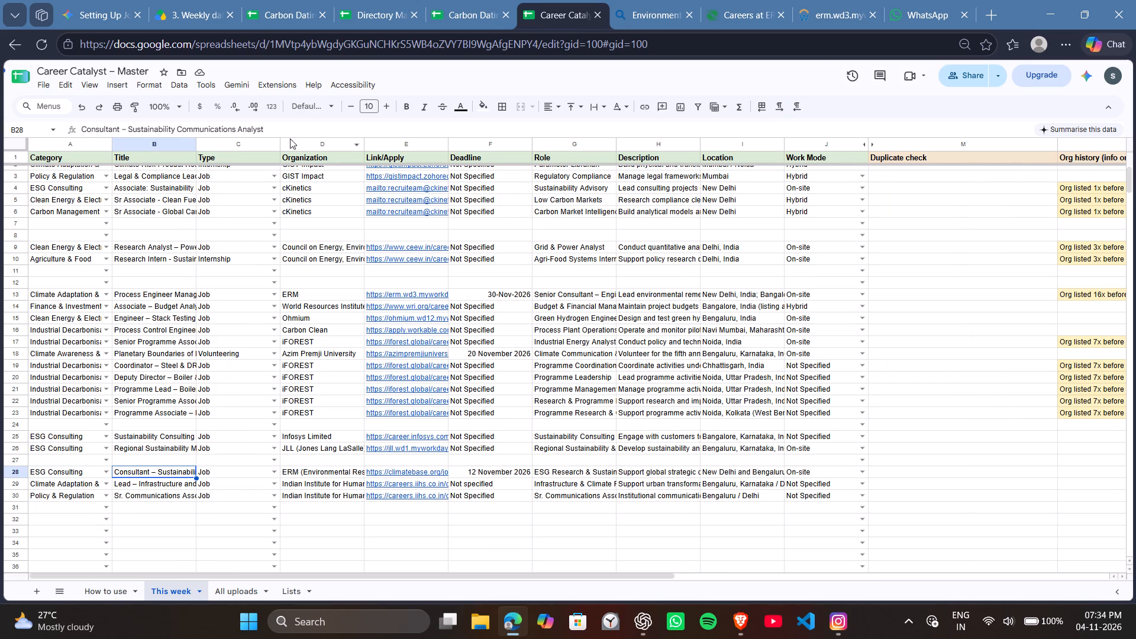
pyautogui.moveTo(277, 127); pyautogui.dragTo(55, 138)
pyautogui.hotkey('ctrl', 'c')
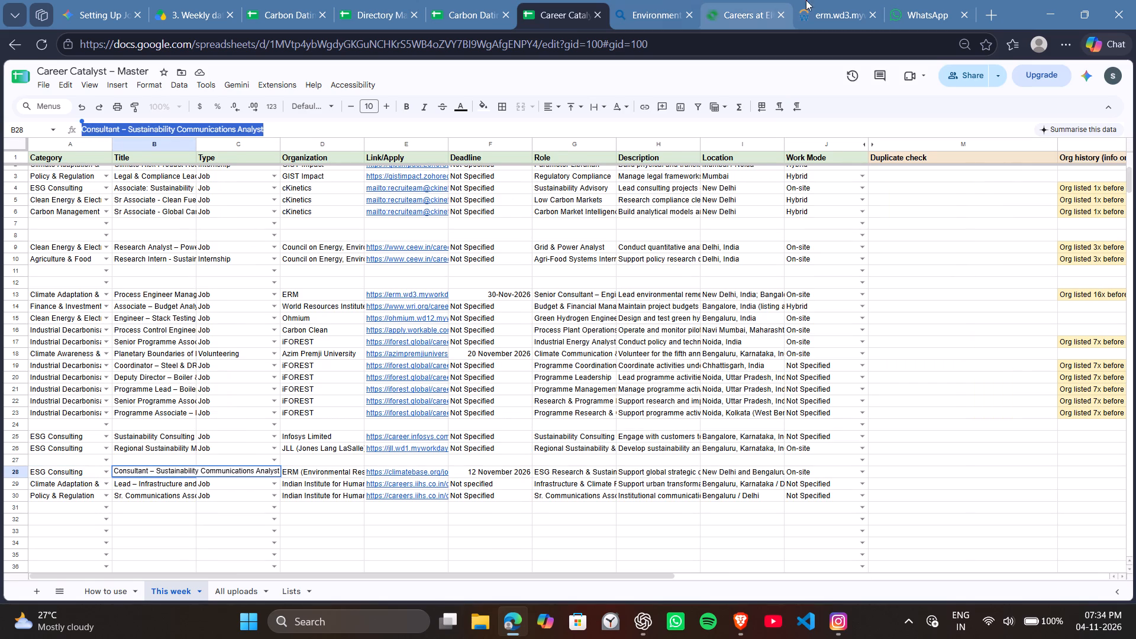
# Search ERM's job portal for the copied title and open the Consultant, Sustainability Communications Analyst posting.
pyautogui.click(803, 0)
pyautogui.scroll(-1, 393, 287)
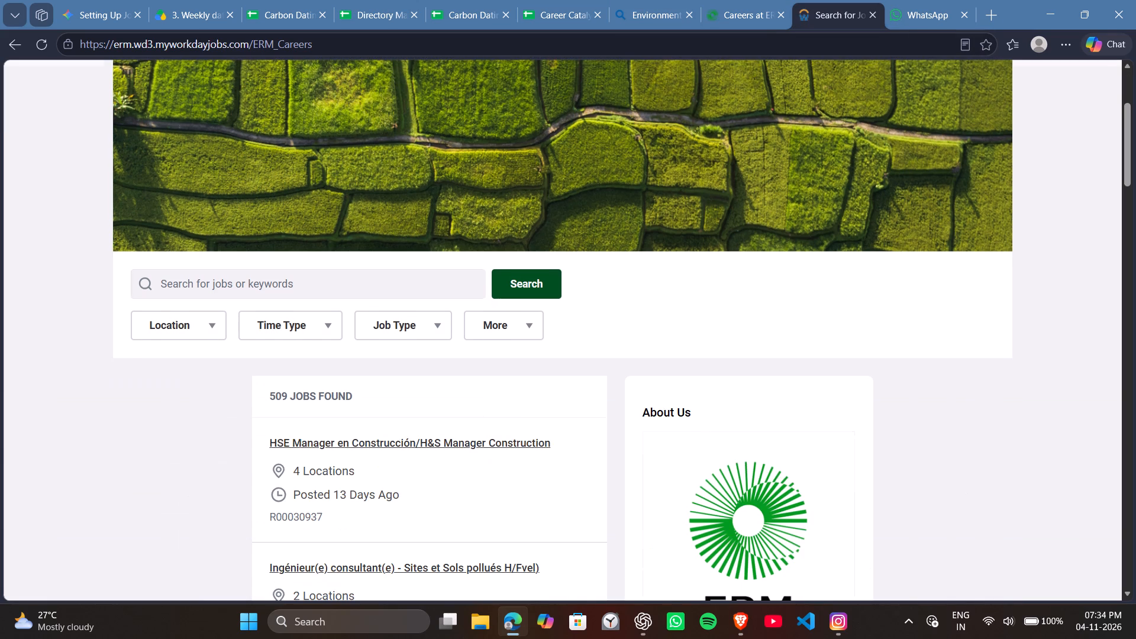
pyautogui.click(376, 285)
pyautogui.hotkey('ctrl', 'v')
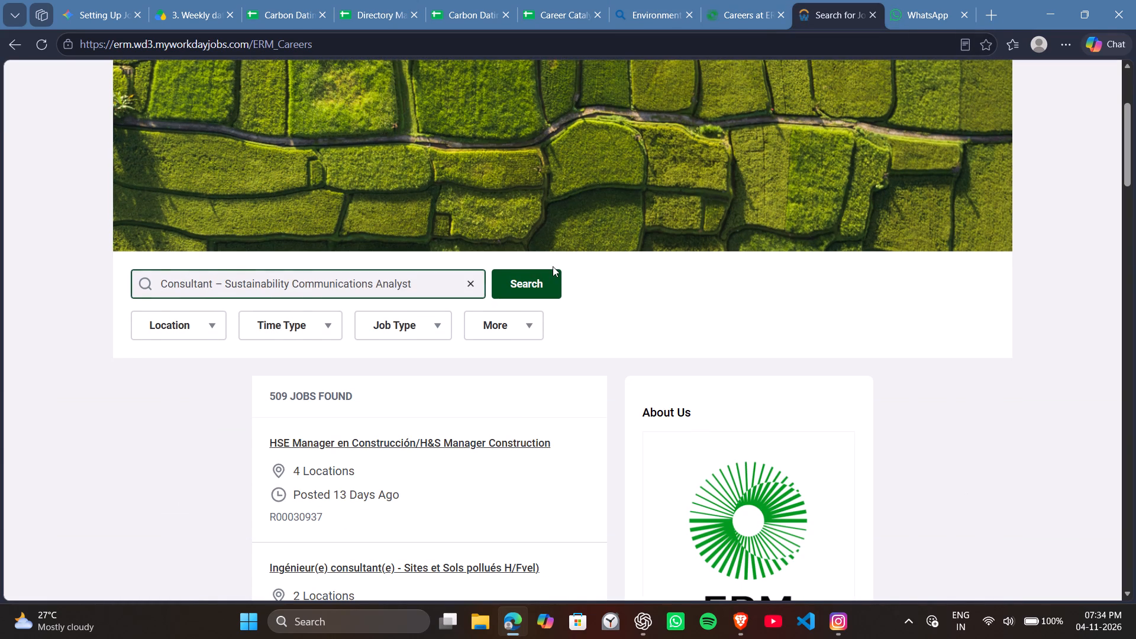
pyautogui.click(545, 278)
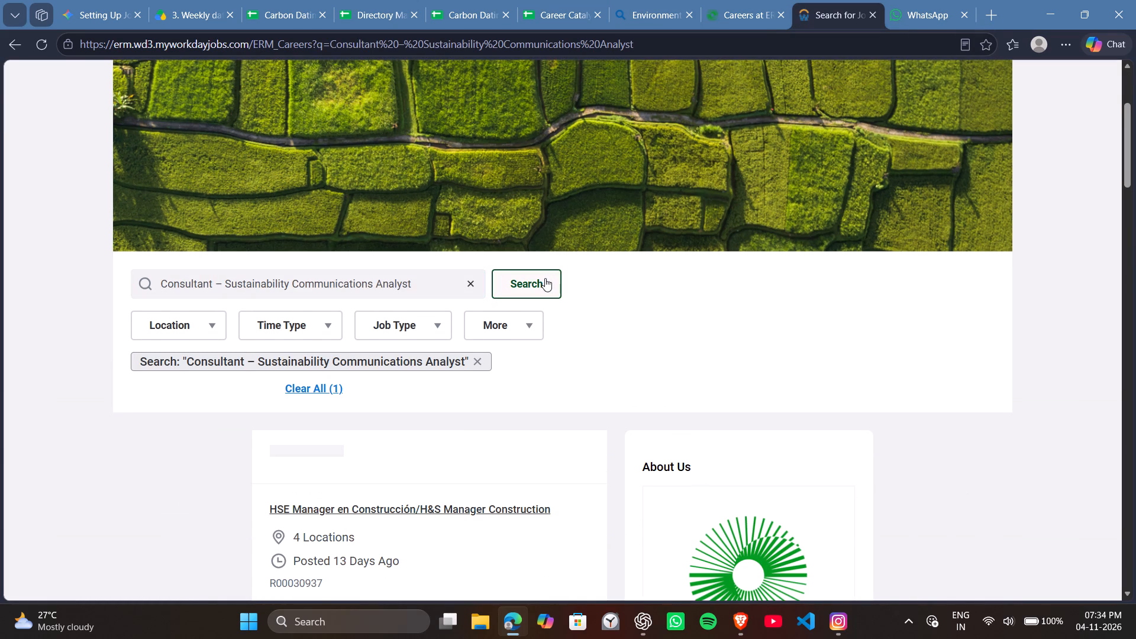
pyautogui.scroll(-1, 545, 278)
pyautogui.click(481, 304)
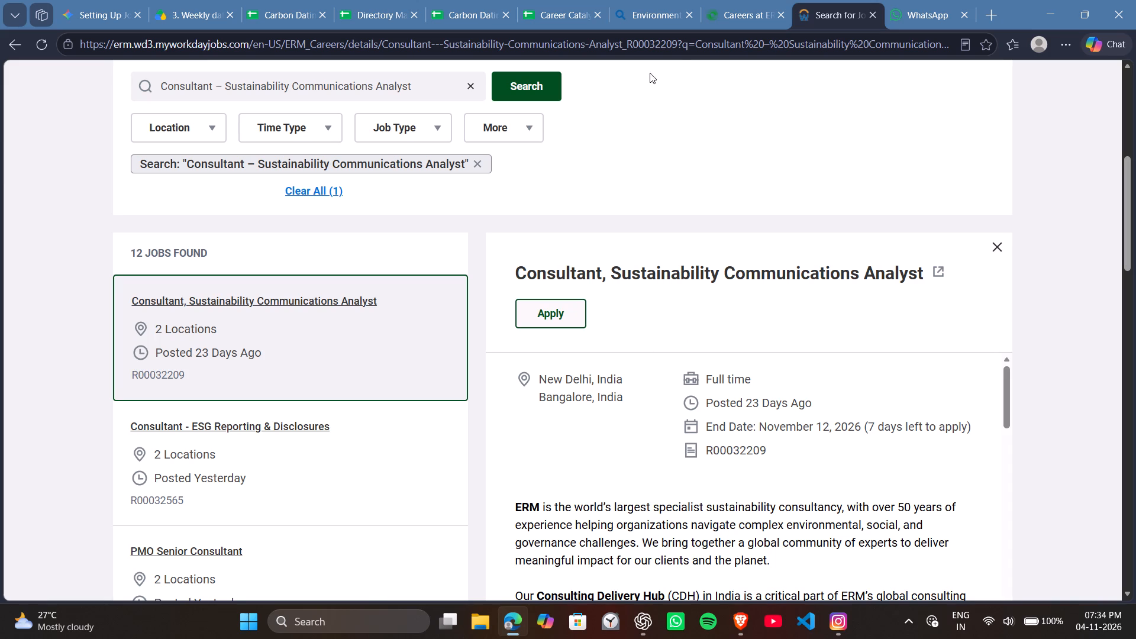
# Replace the Climatebase link in row 28 with the URL of ERM's own Consultant, Sustainability Communications Analyst posting.
pyautogui.click(791, 45)
pyautogui.hotkey('ctrl', 'c')
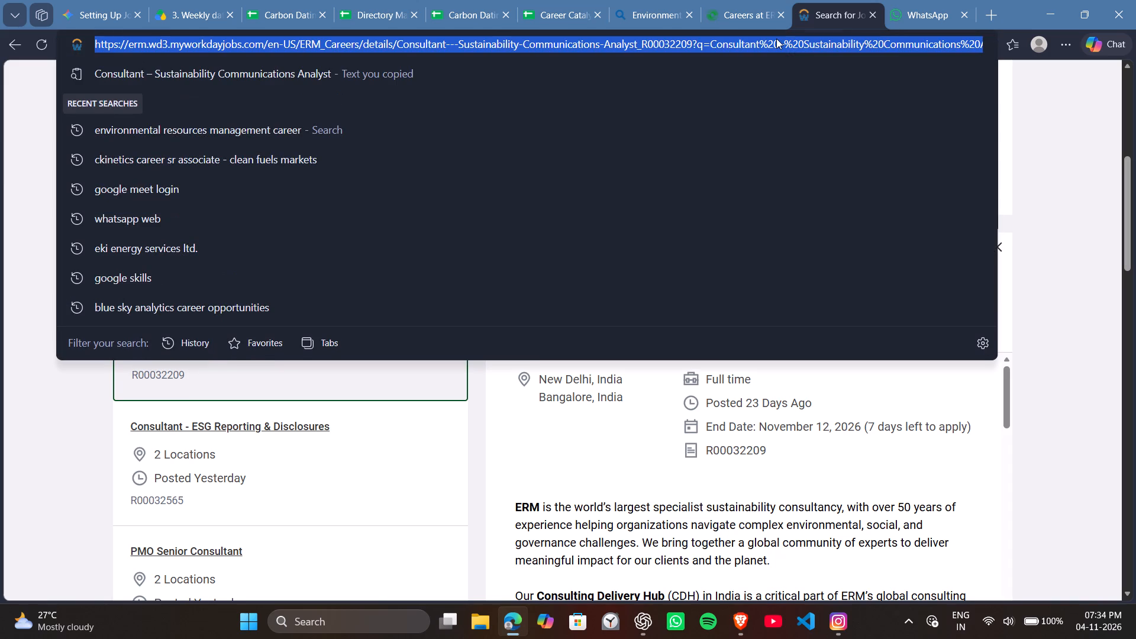
pyautogui.click(545, 4)
pyautogui.click(435, 473)
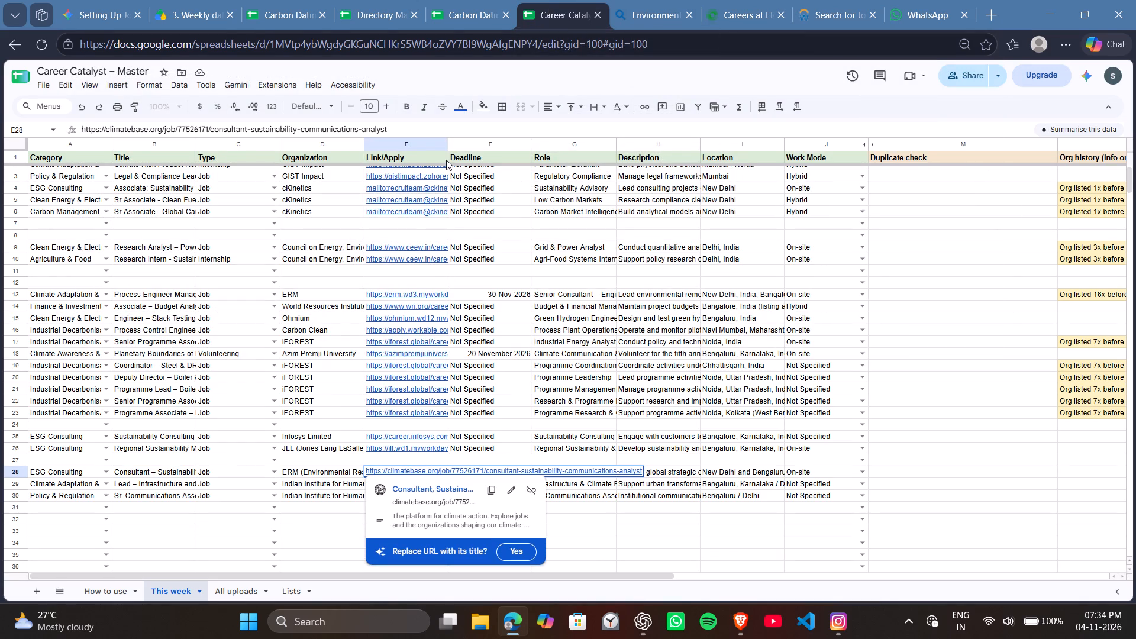
pyautogui.moveTo(396, 127); pyautogui.dragTo(0, 153)
pyautogui.press('BackSpace')
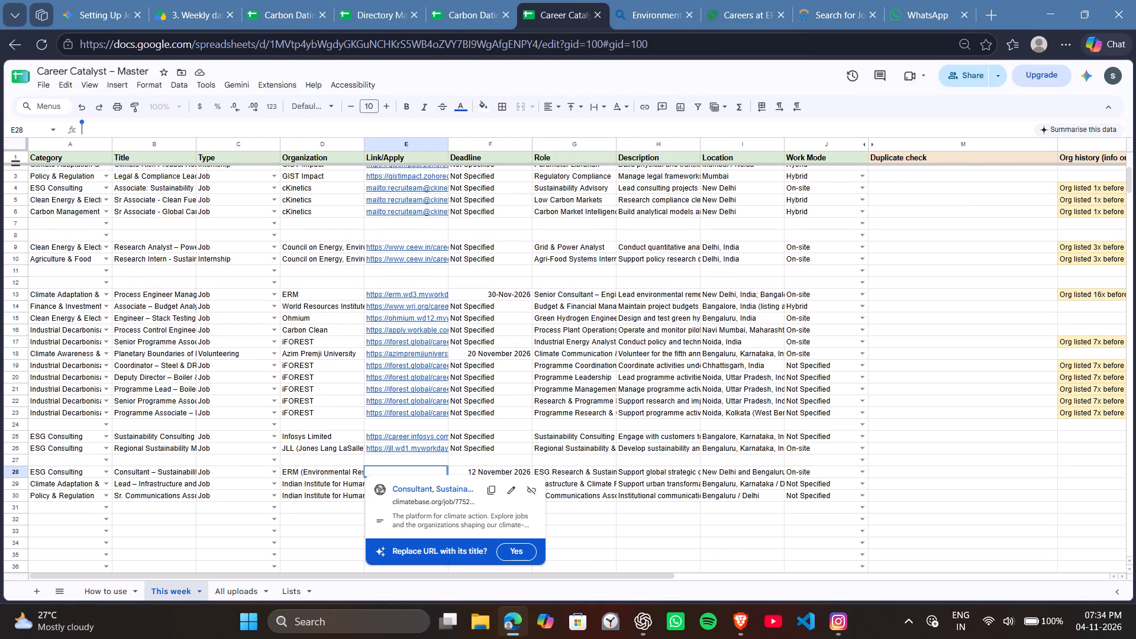
pyautogui.hotkey('ctrl', 'v')
pyautogui.press('Return')
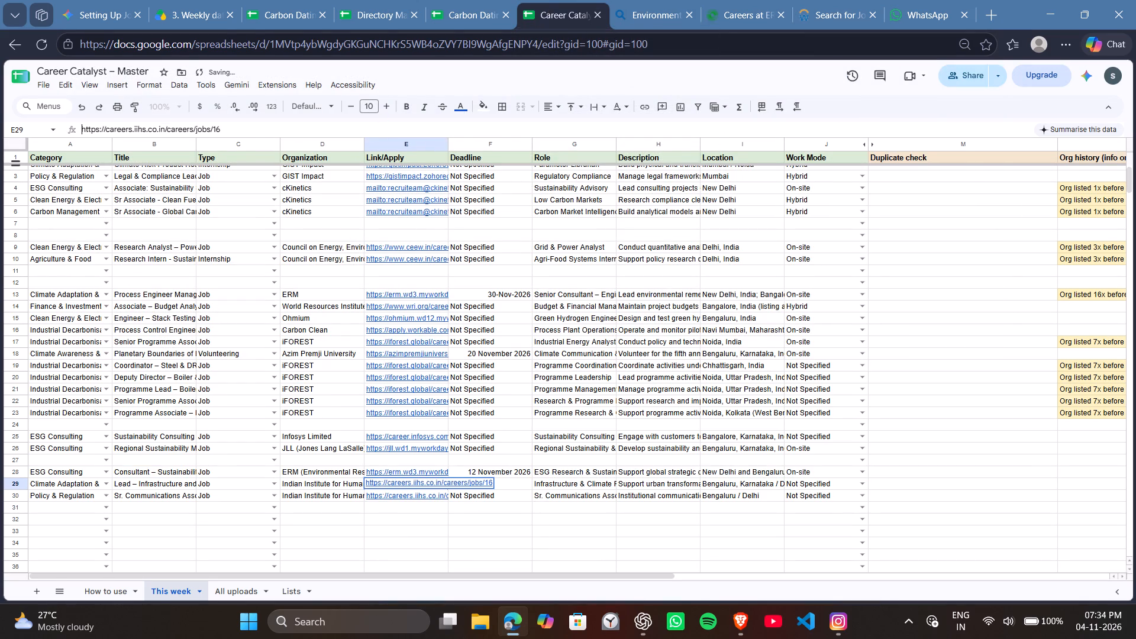
# Review the duplicate, organization history, link, deadline and status check columns for all of this week's listings.
pyautogui.moveTo(550, 578); pyautogui.dragTo(870, 591)
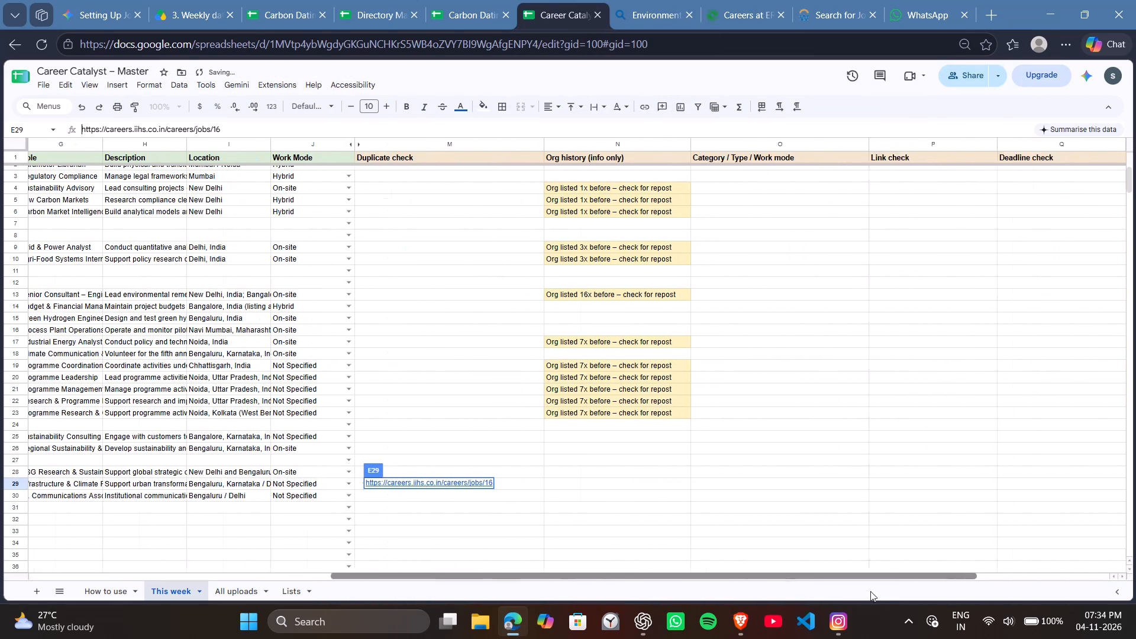
pyautogui.moveTo(870, 591); pyautogui.dragTo(1008, 606)
pyautogui.scroll(4, 1135, 502)
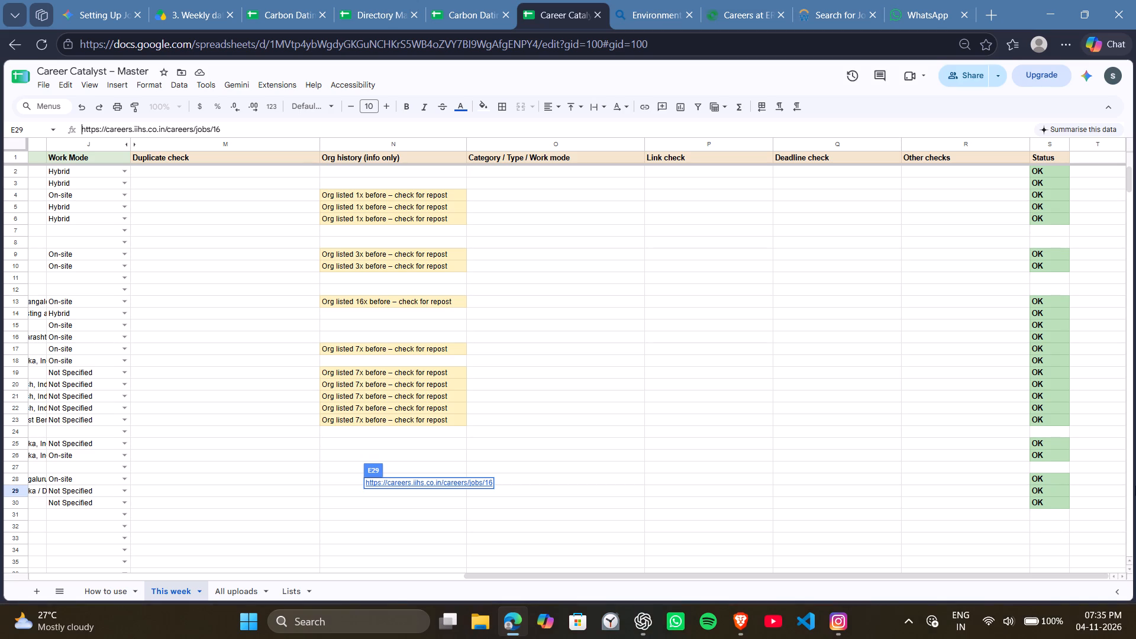
pyautogui.click(88, 532)
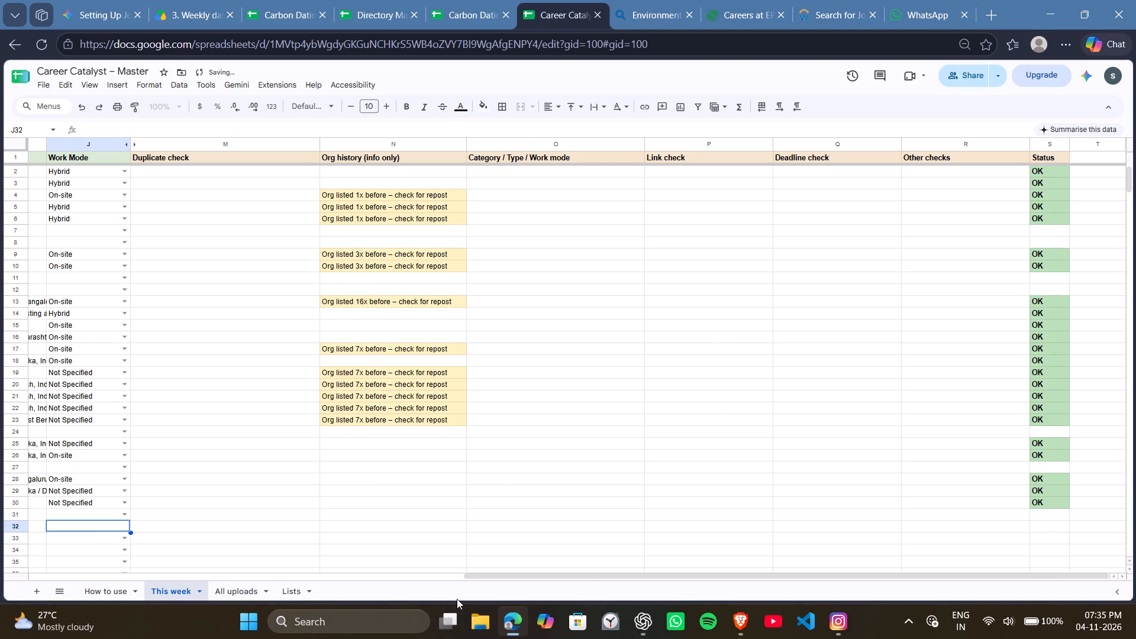
pyautogui.hotkey('ctrl', '-')
pyautogui.hotkey('ctrl', '-')
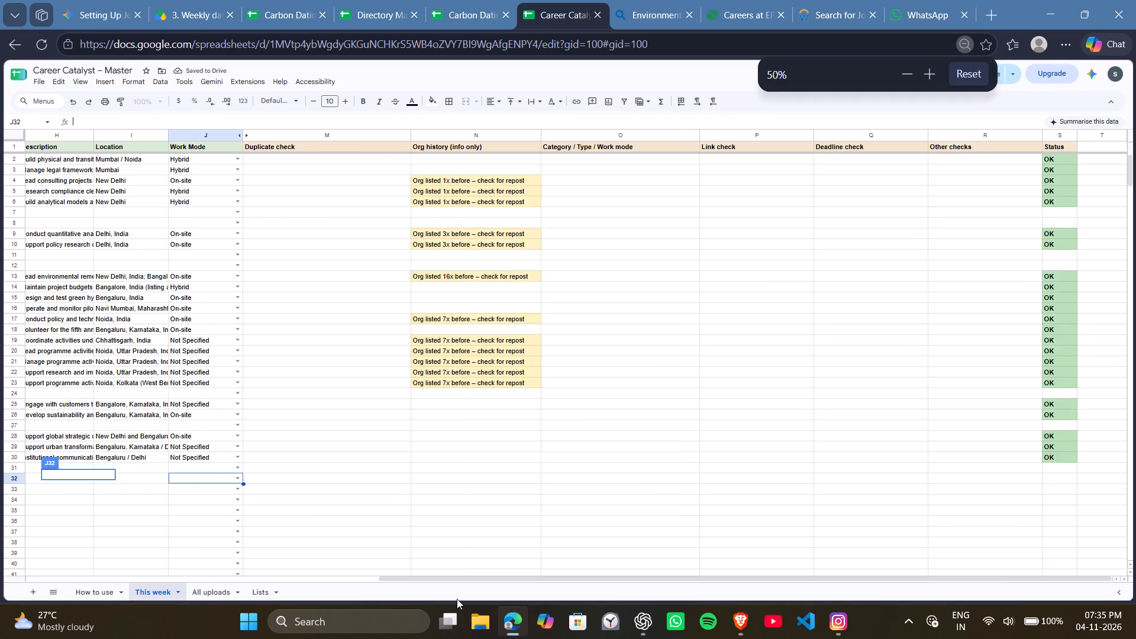
pyautogui.click(590, 357)
pyautogui.click(601, 394)
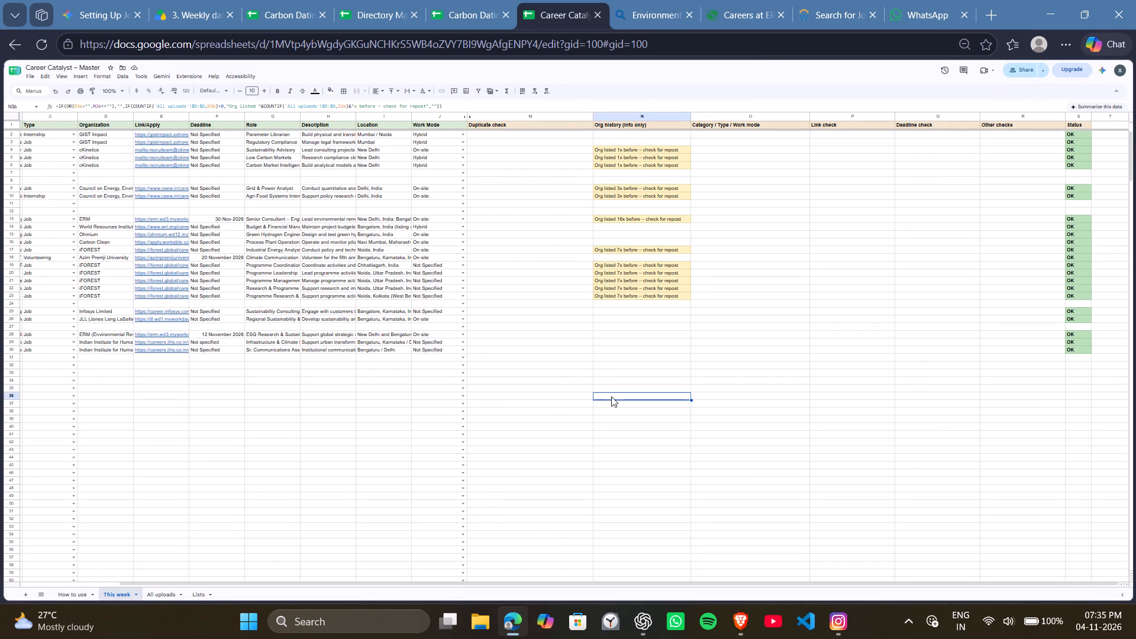
pyautogui.click(614, 380)
pyautogui.click(622, 348)
pyautogui.click(622, 331)
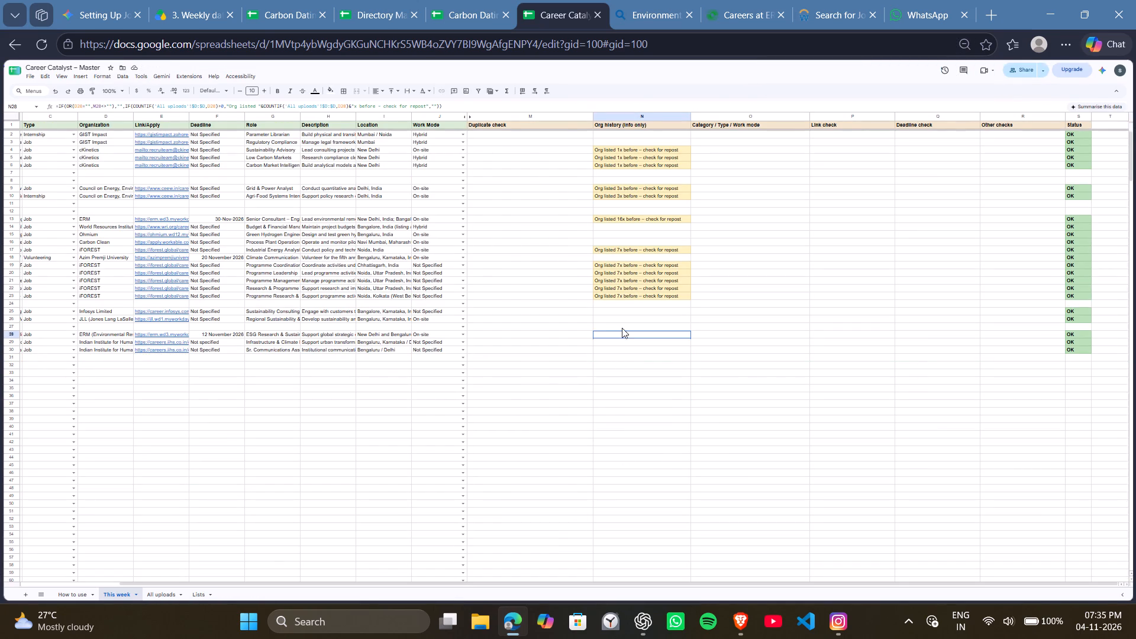
pyautogui.click(620, 319)
pyautogui.click(620, 310)
pyautogui.click(465, 310)
pyautogui.click(524, 356)
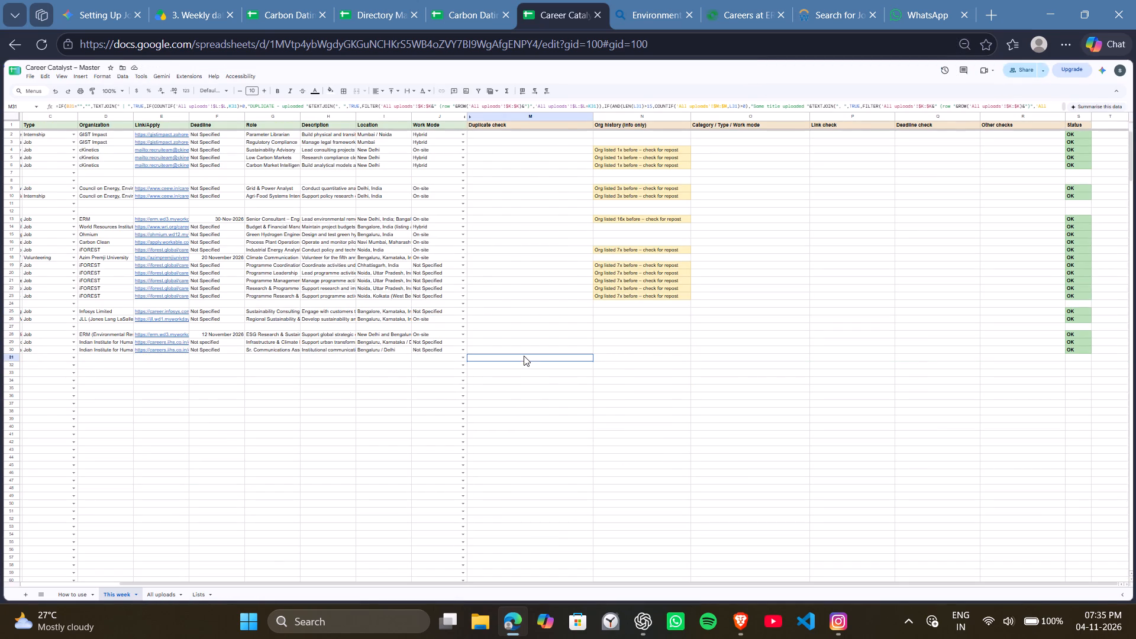
pyautogui.scroll(2, 244, 431)
pyautogui.moveTo(288, 585); pyautogui.dragTo(166, 607)
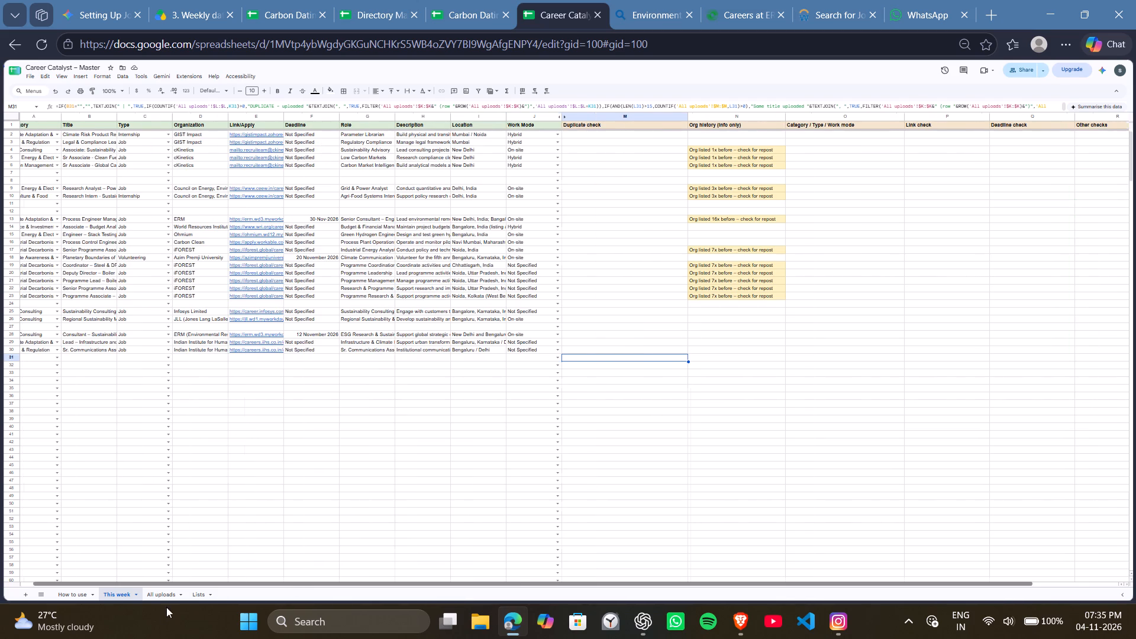
pyautogui.moveTo(166, 607); pyautogui.dragTo(113, 631)
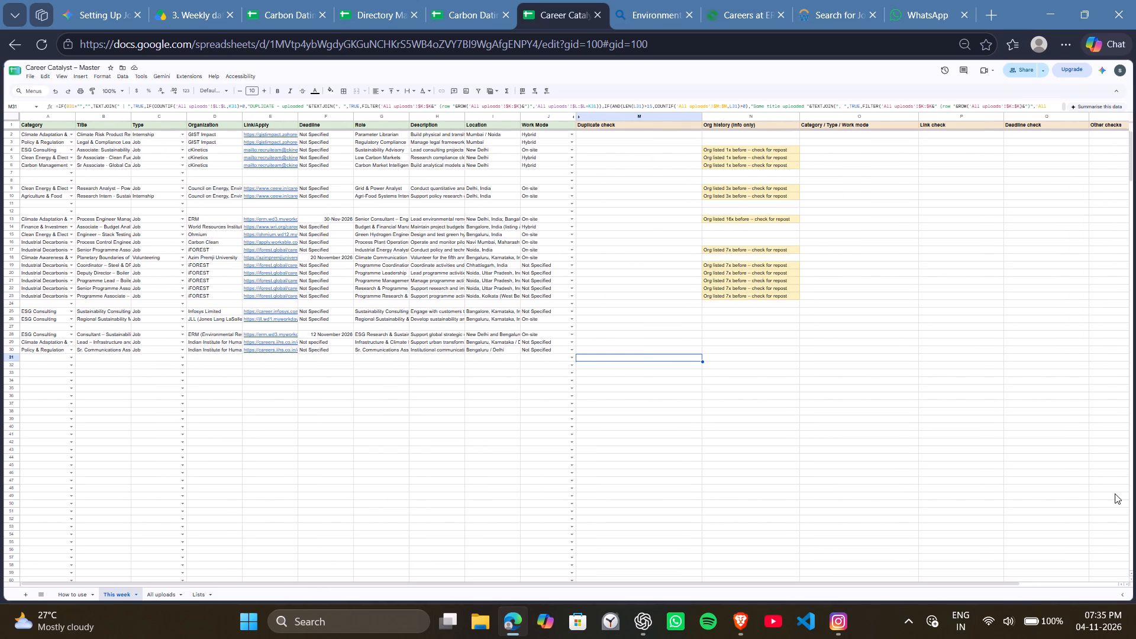
# Close the browser window with the Career Catalyst sheet and all related pages.
pyautogui.click(1135, 1)
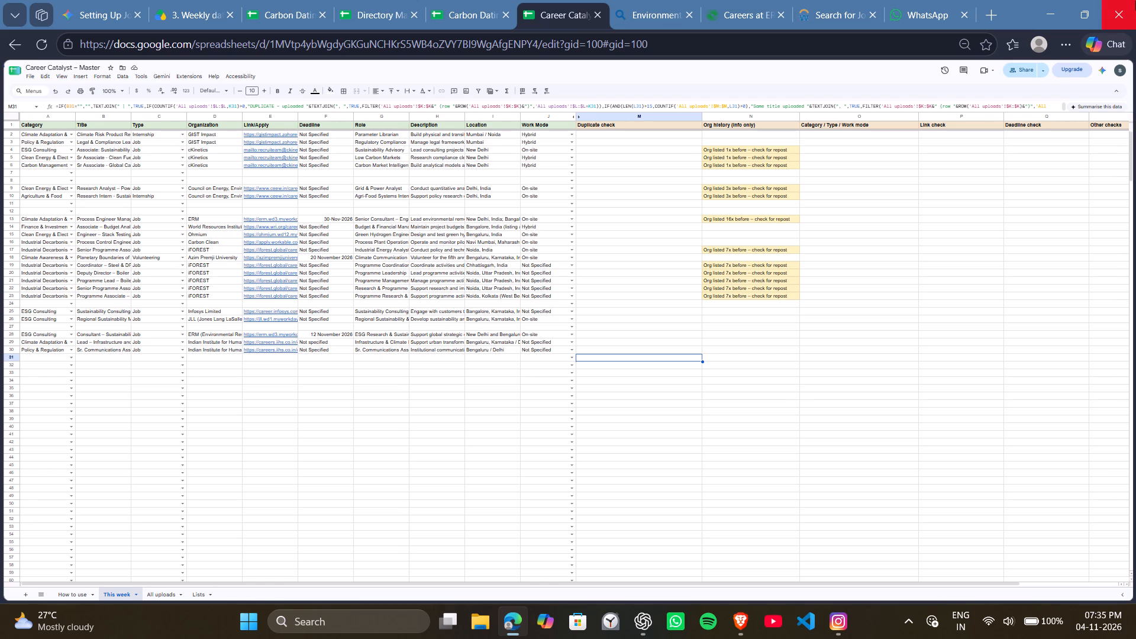
pyautogui.click(1135, 1)
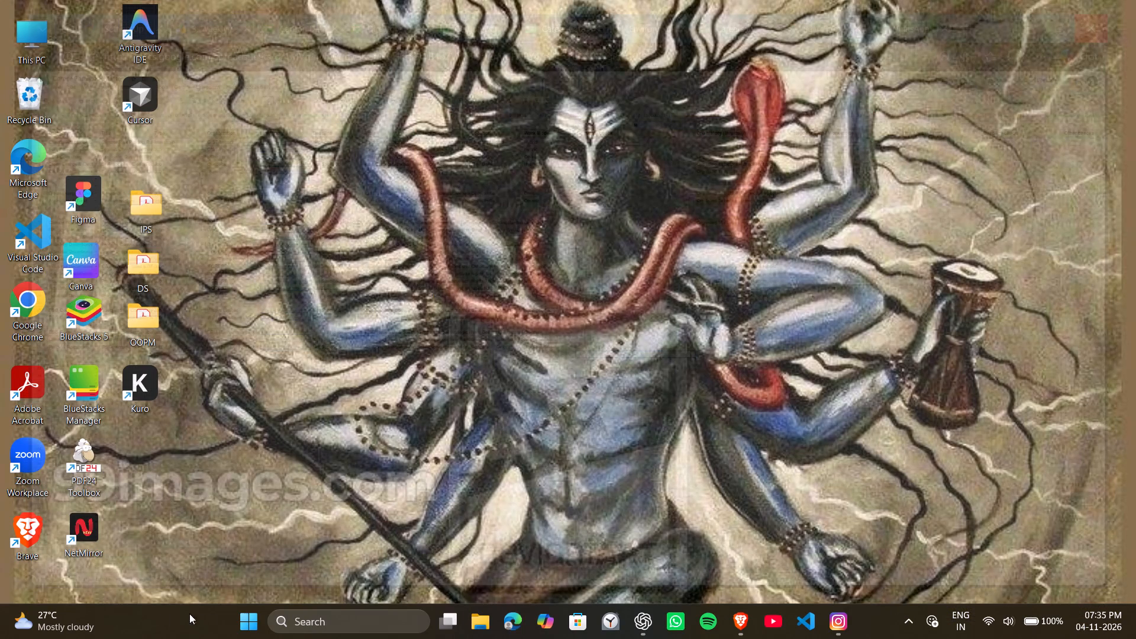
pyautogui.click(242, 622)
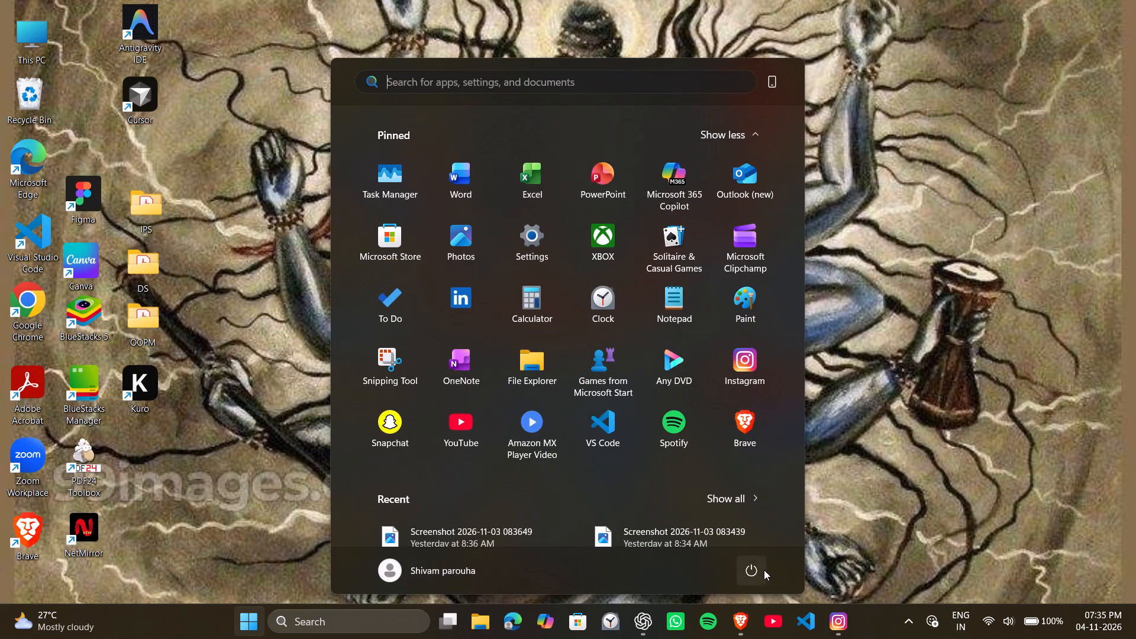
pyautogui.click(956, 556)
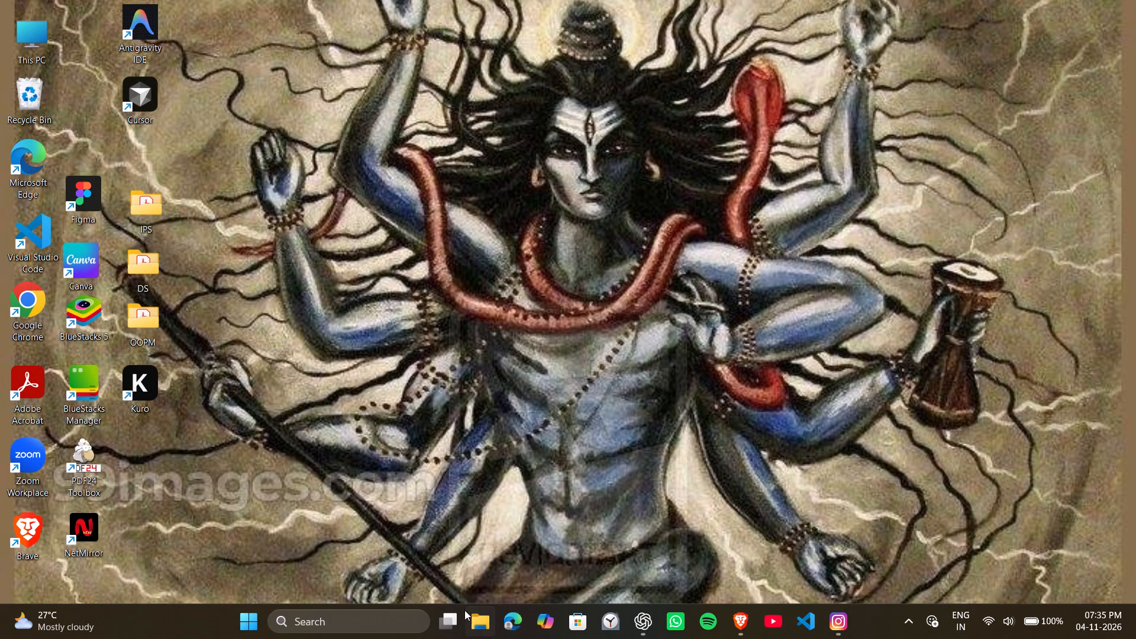
# Reopen Microsoft Edge and open the 2. SoPs folder inside the 3. Weekly data folder in Google Drive.
pyautogui.click(519, 612)
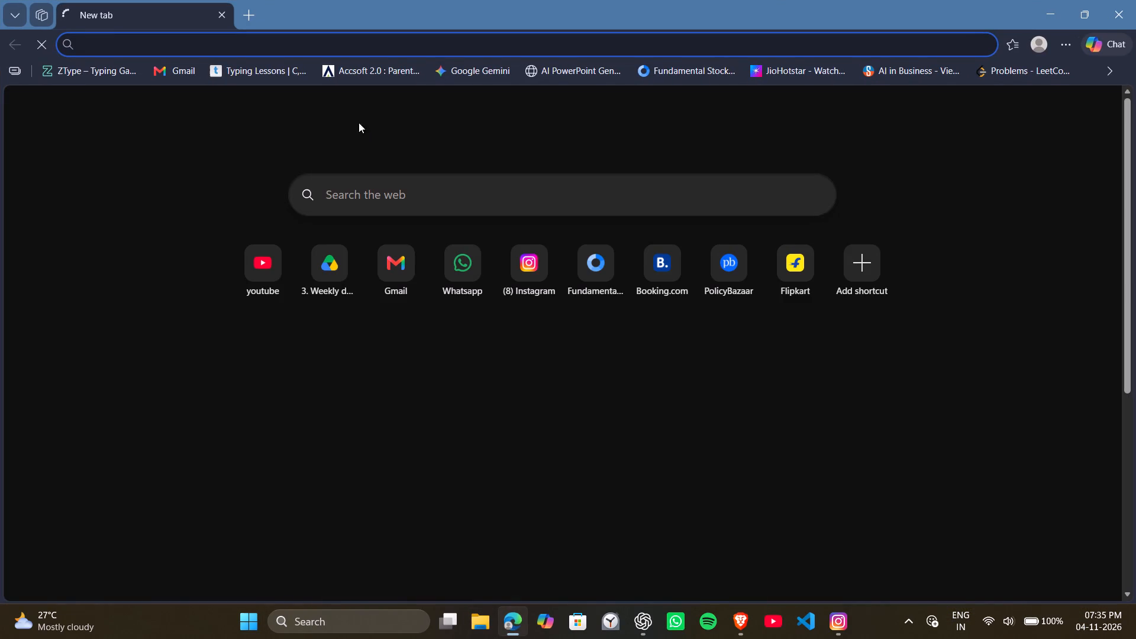
pyautogui.click(318, 261)
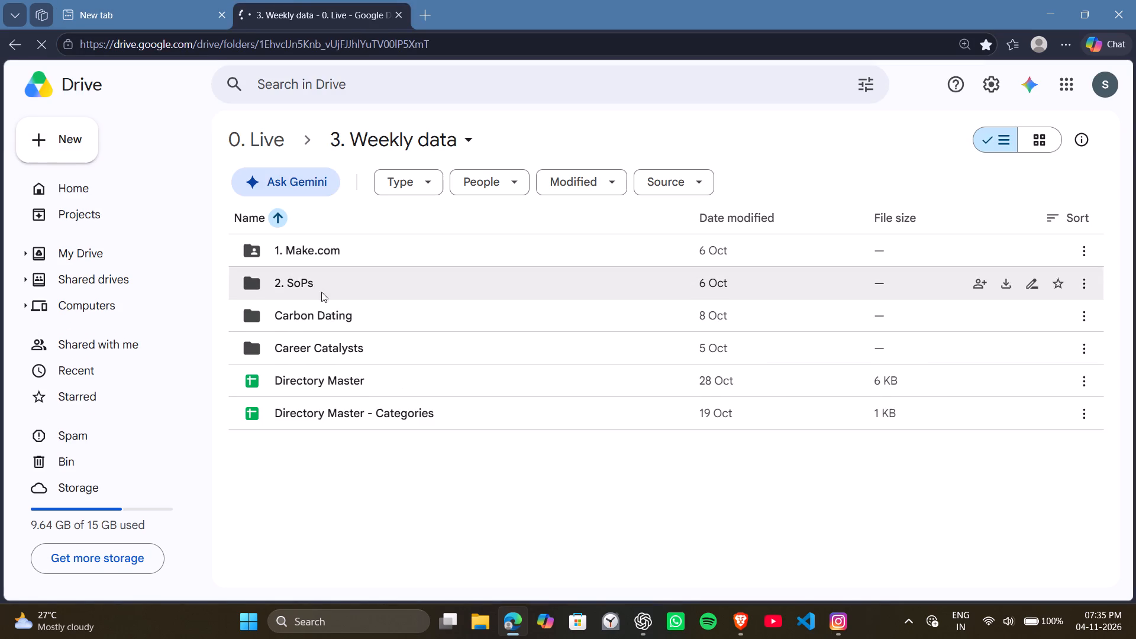
pyautogui.doubleClick(320, 305)
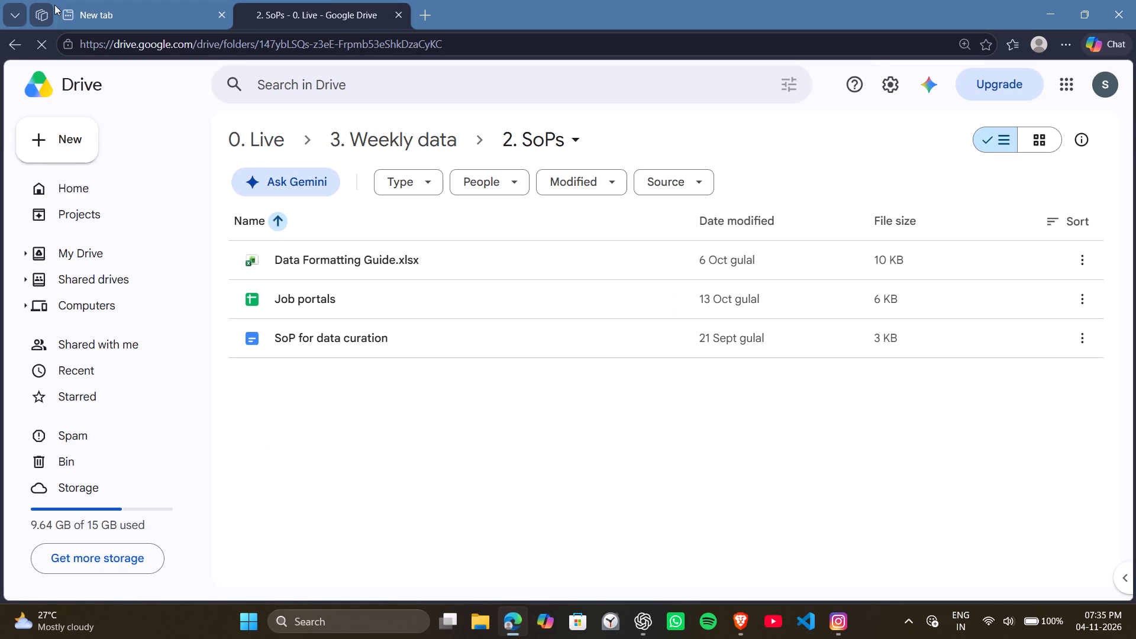
# Open the Carbon Dating upload on 5 November spreadsheet from the Carbon Dating folder inside 3. Weekly data.
pyautogui.click(12, 46)
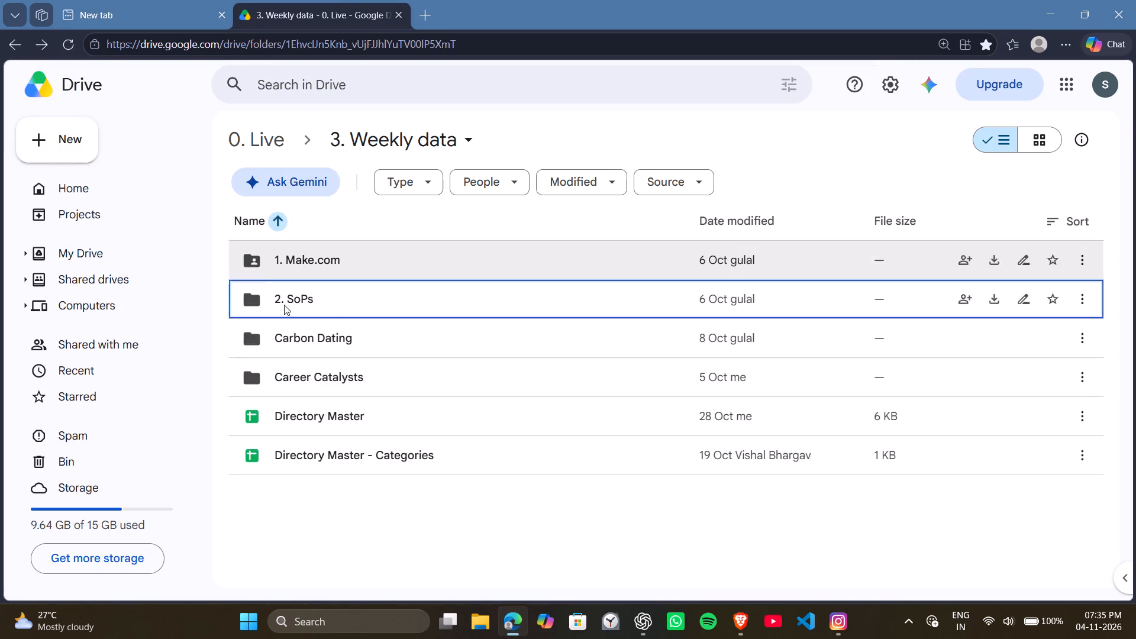
pyautogui.doubleClick(299, 353)
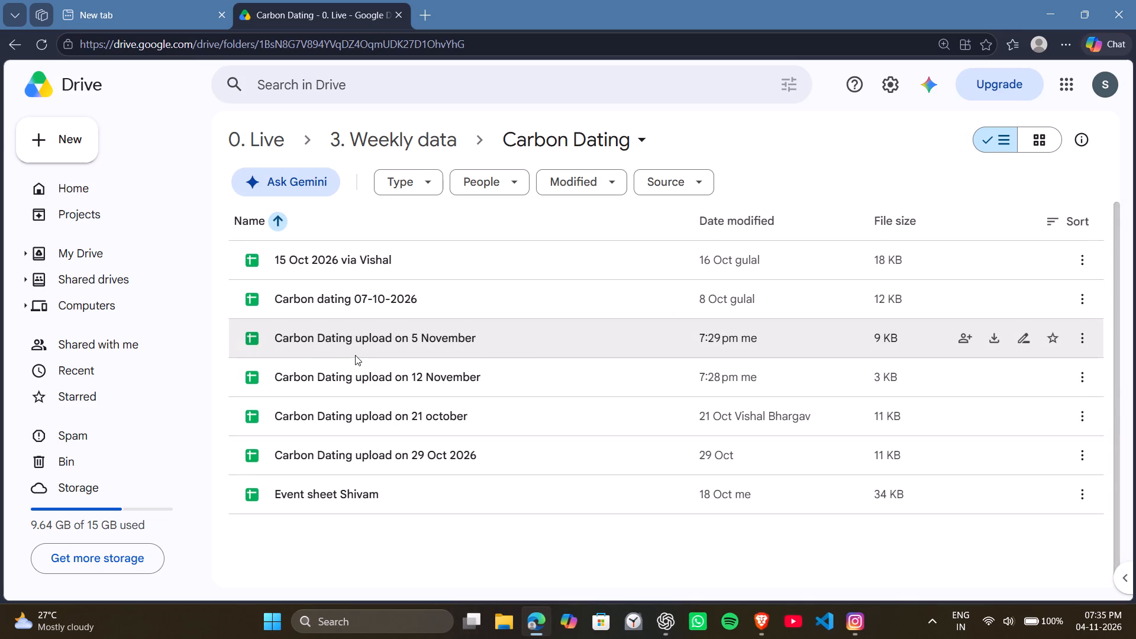
pyautogui.doubleClick(507, 332)
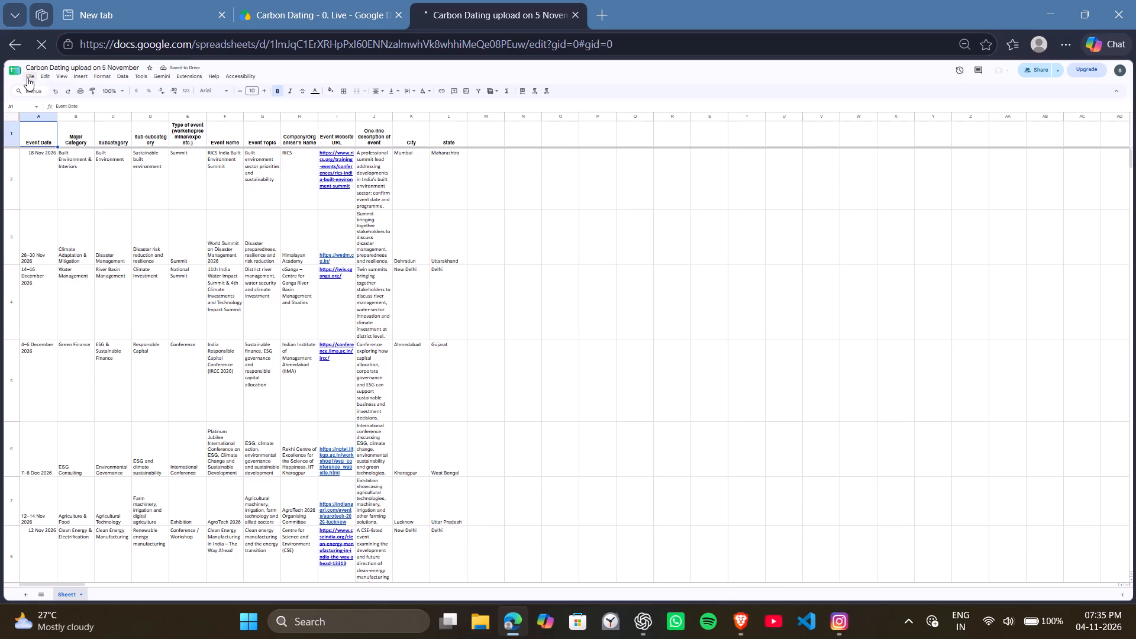